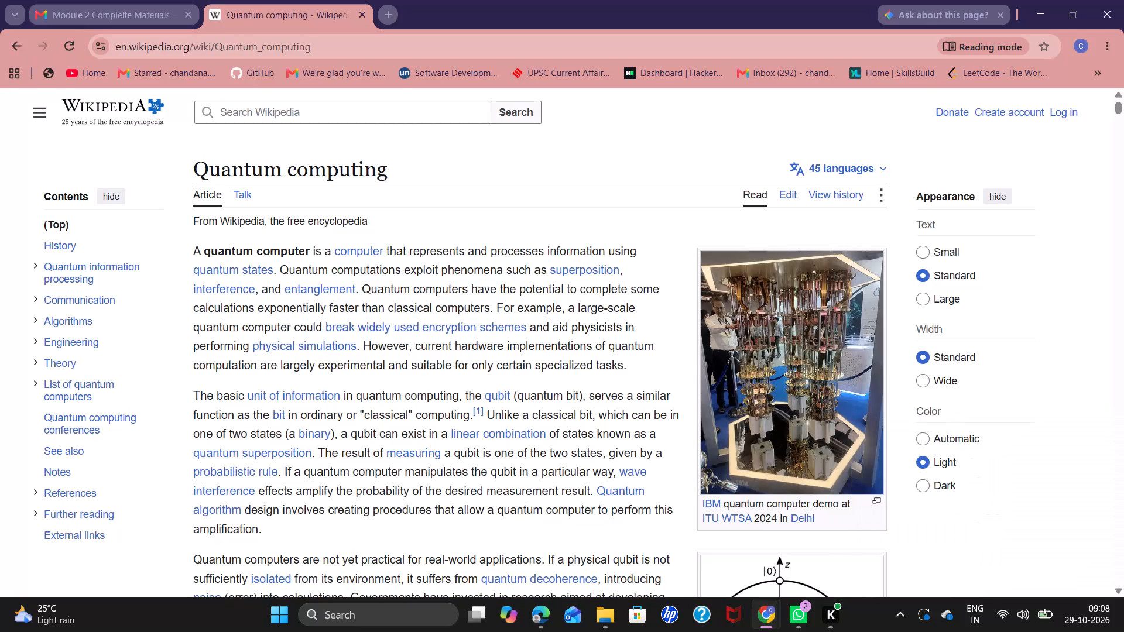
Search Google for "word document" in a new tab and open the Microsoft Word for the Web site from the results.
left_click(384, 18)
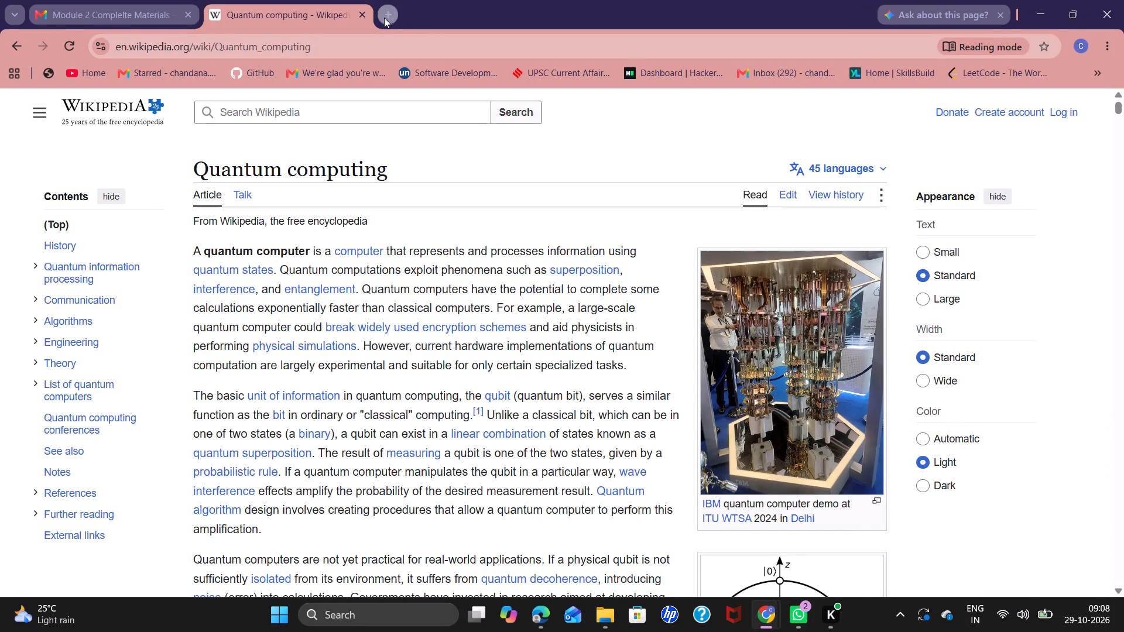
left_click(357, 320)
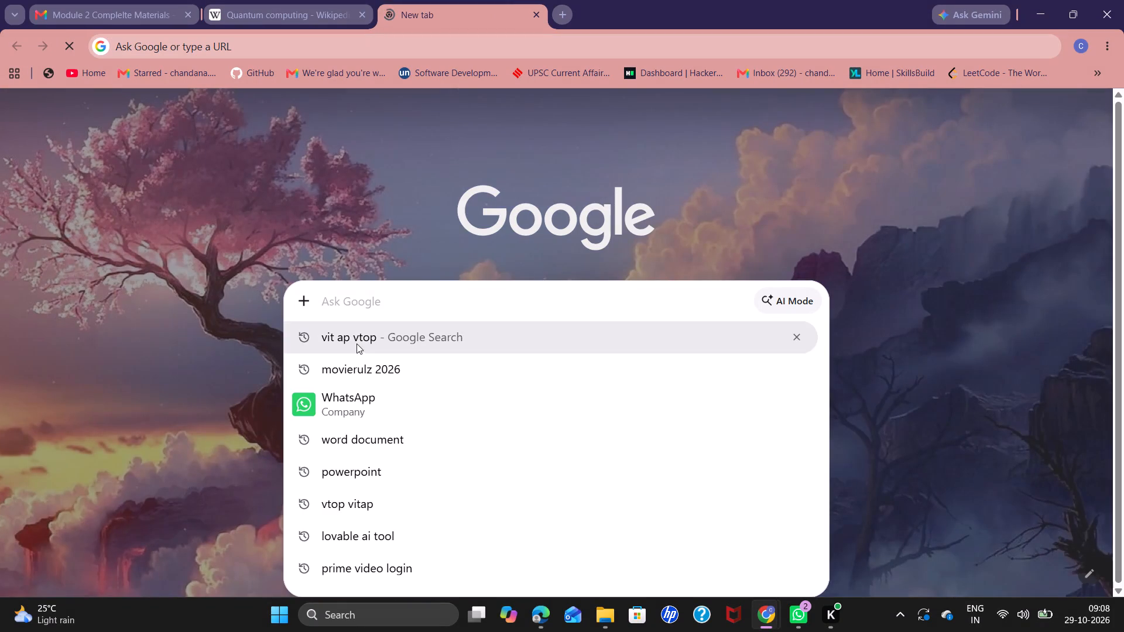
left_click(349, 449)
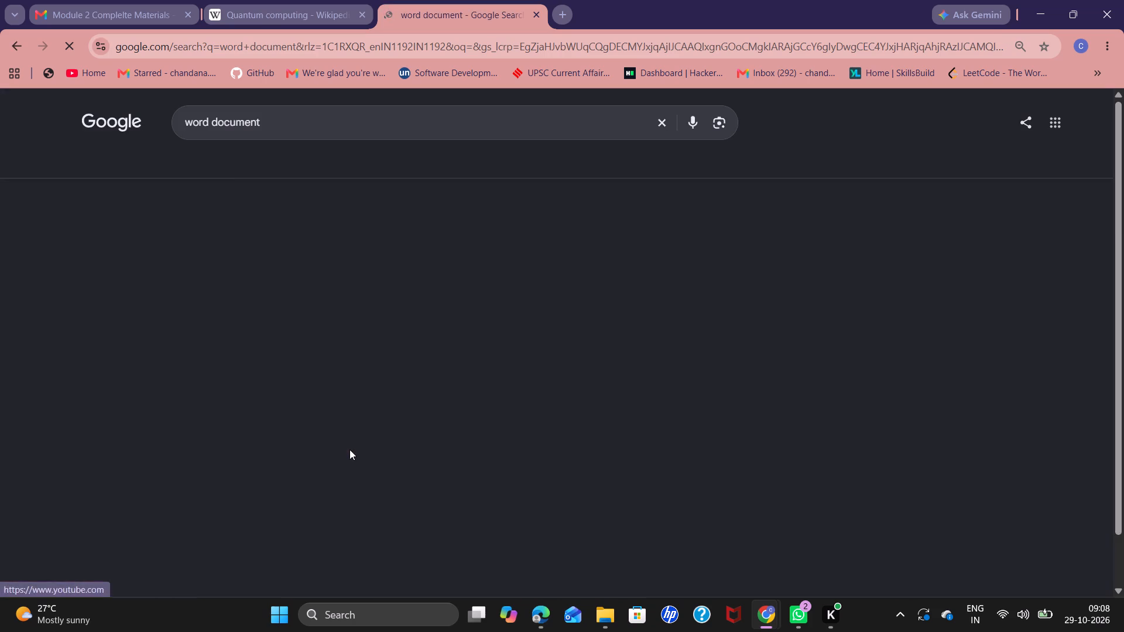
left_click(289, 254)
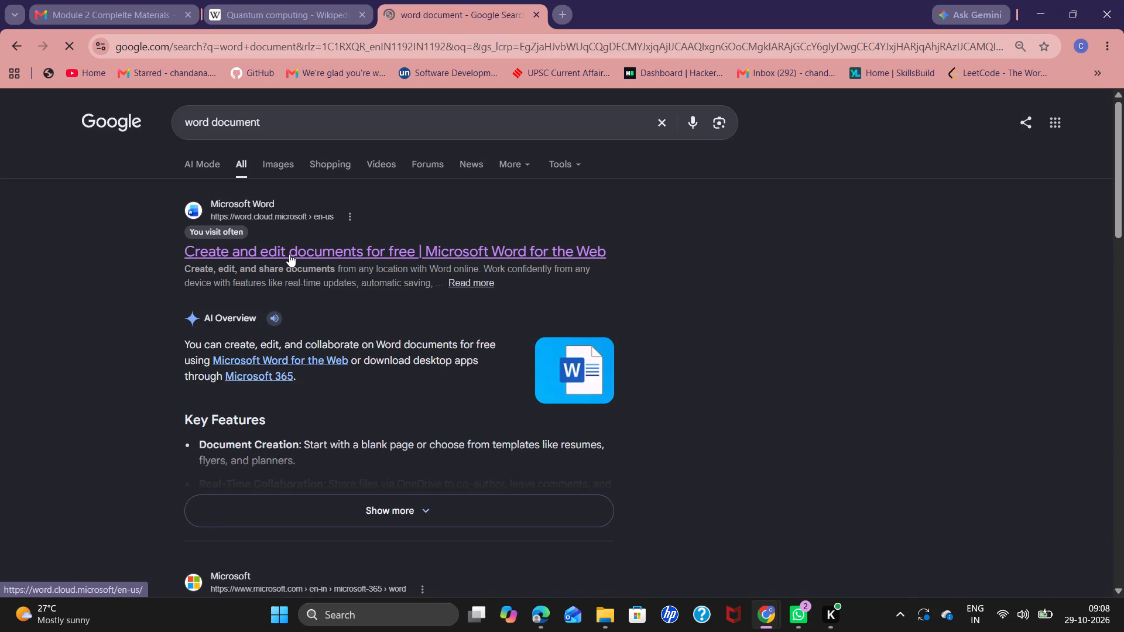
double_click(289, 254)
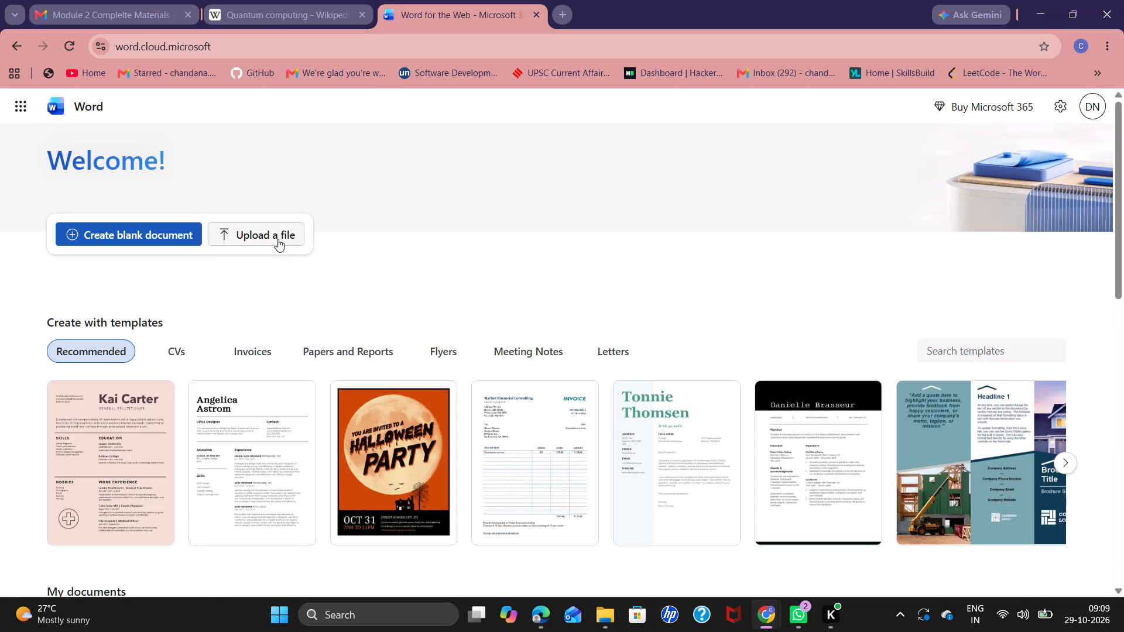
Start a file upload and look through the Downloads folder, sorted by name, and the Gallery for a document to upload.
left_click(277, 239)
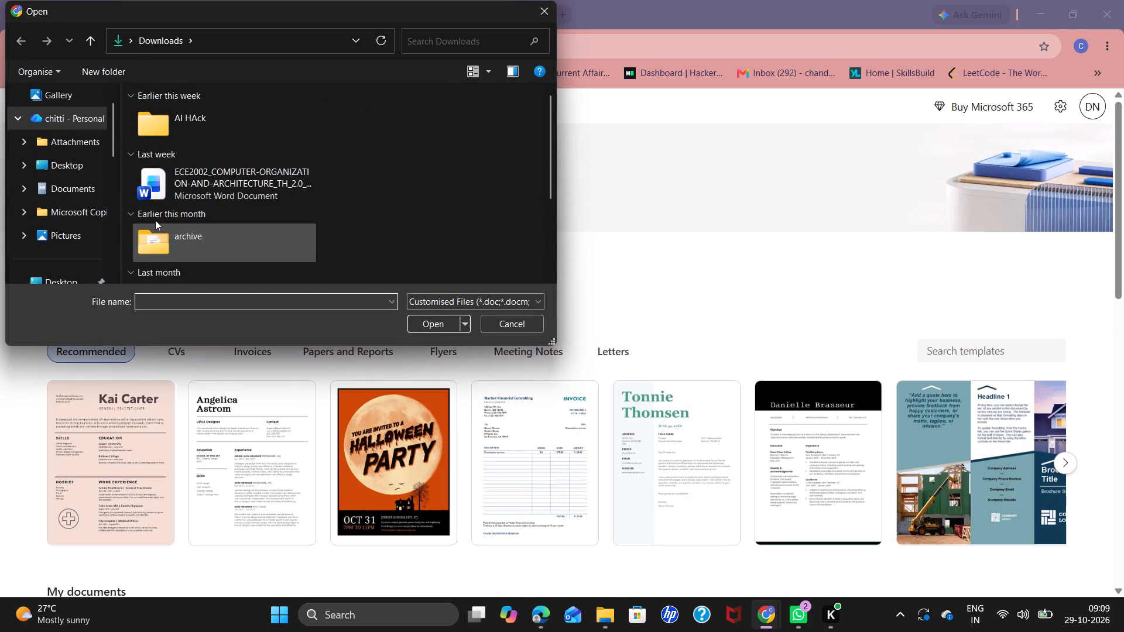
scroll(64, 107, "up", 3)
left_click(59, 90)
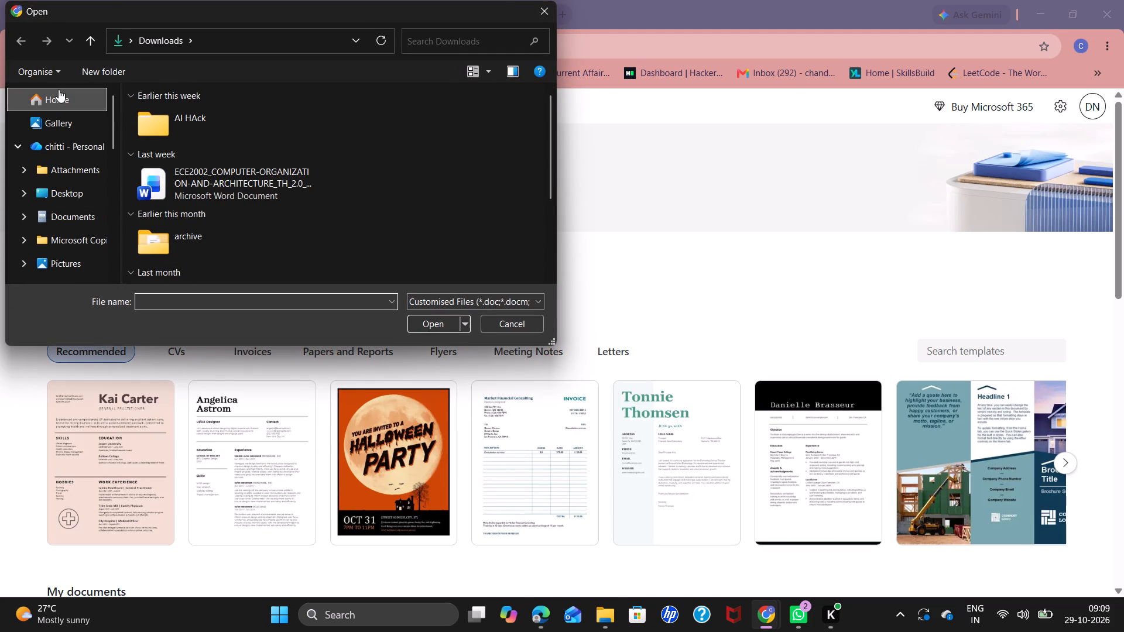
left_click(333, 144)
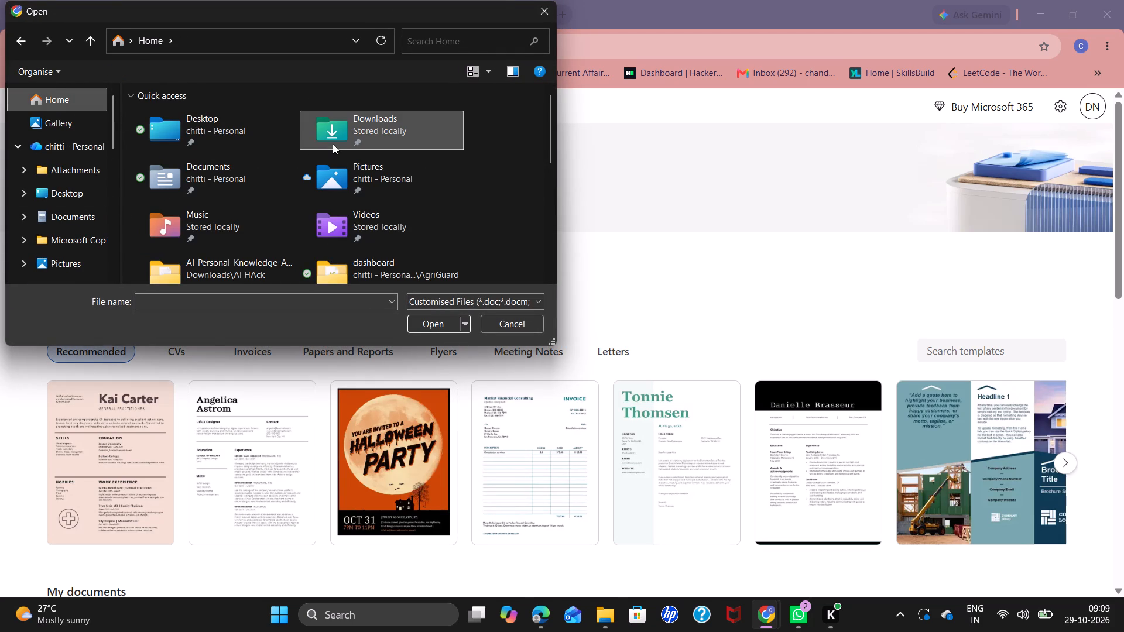
double_click(333, 144)
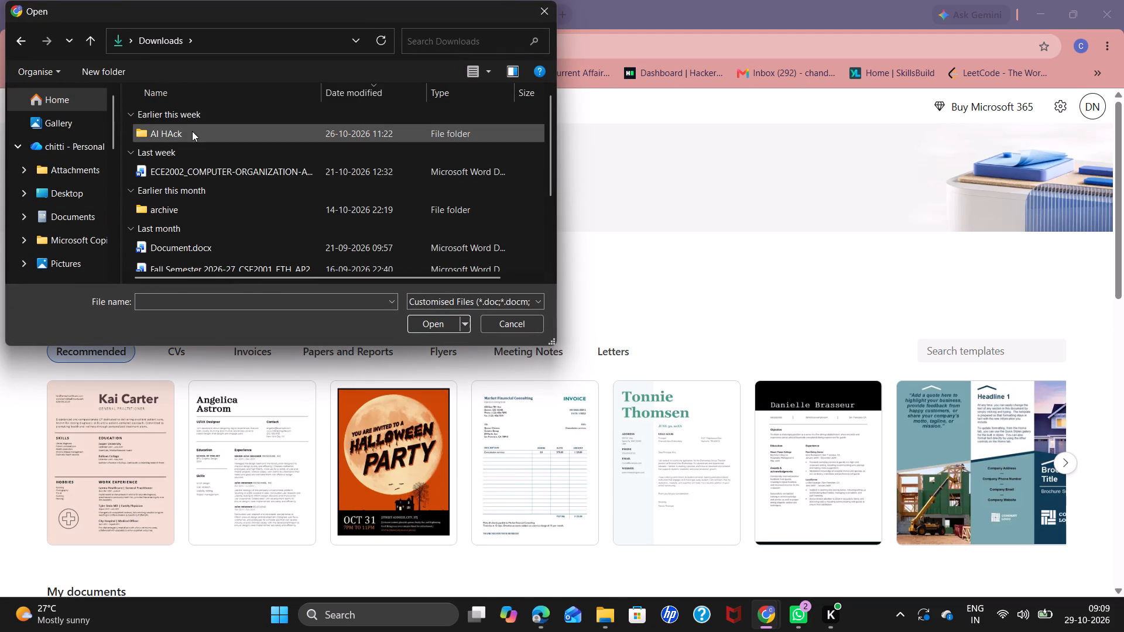
scroll(192, 131, "up", 4)
left_click(156, 91)
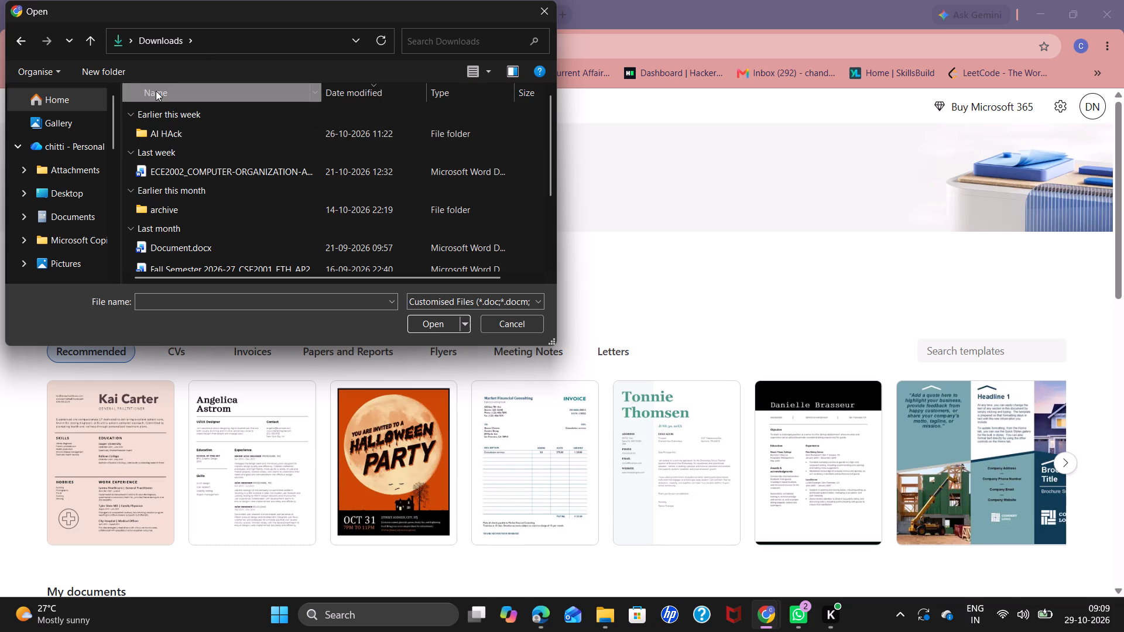
left_click(310, 90)
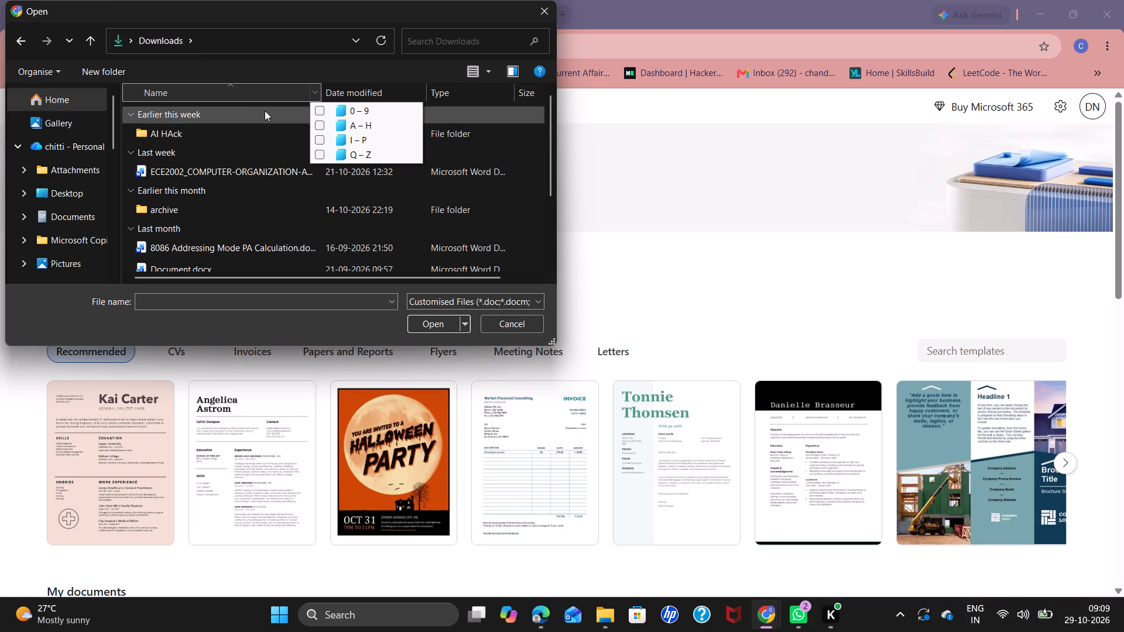
scroll(246, 245, "down", 3)
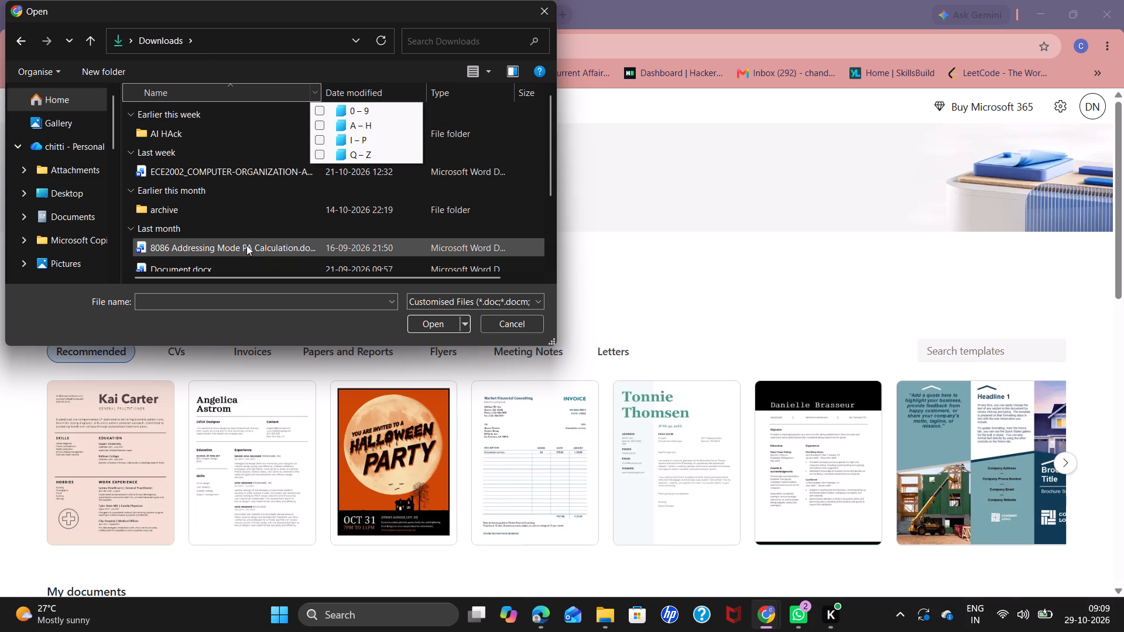
left_click(262, 58)
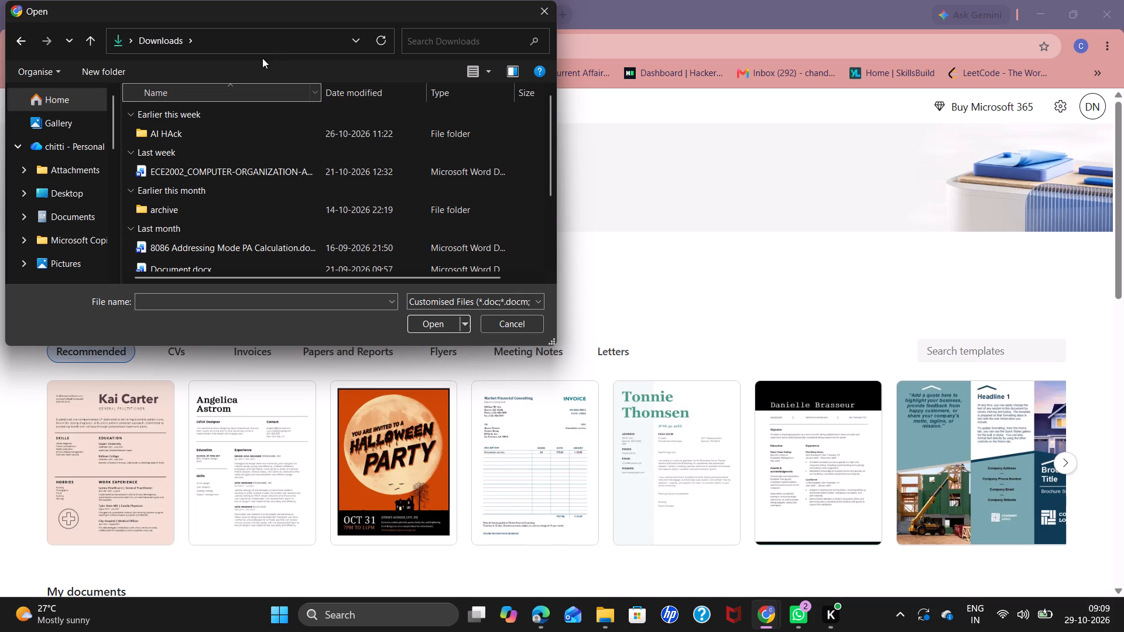
left_click(146, 87)
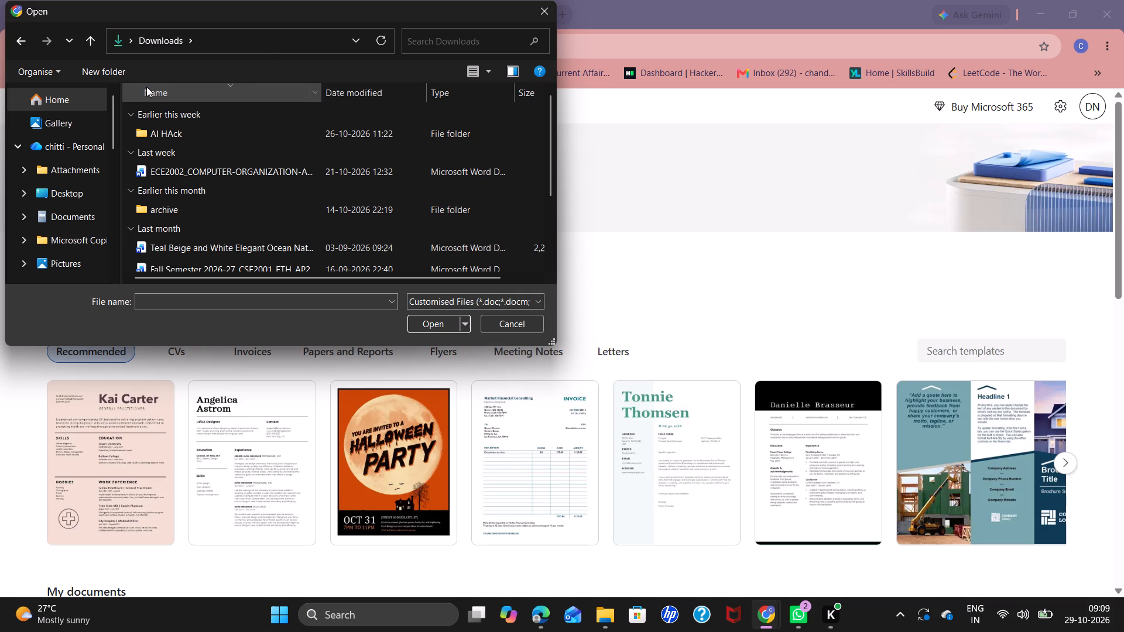
double_click(146, 87)
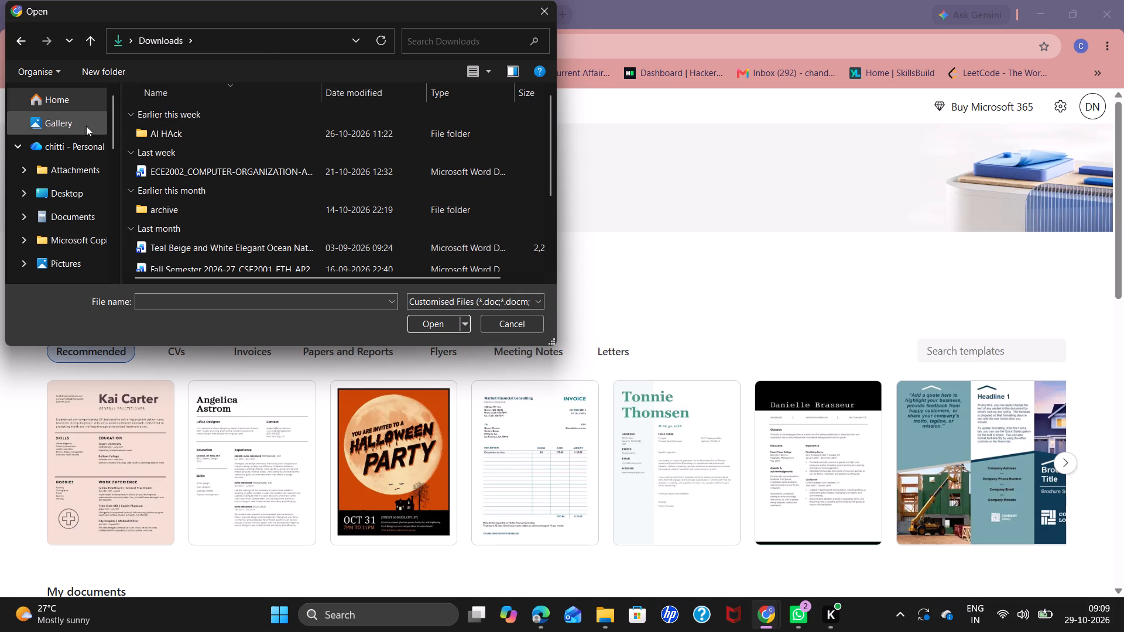
double_click(73, 117)
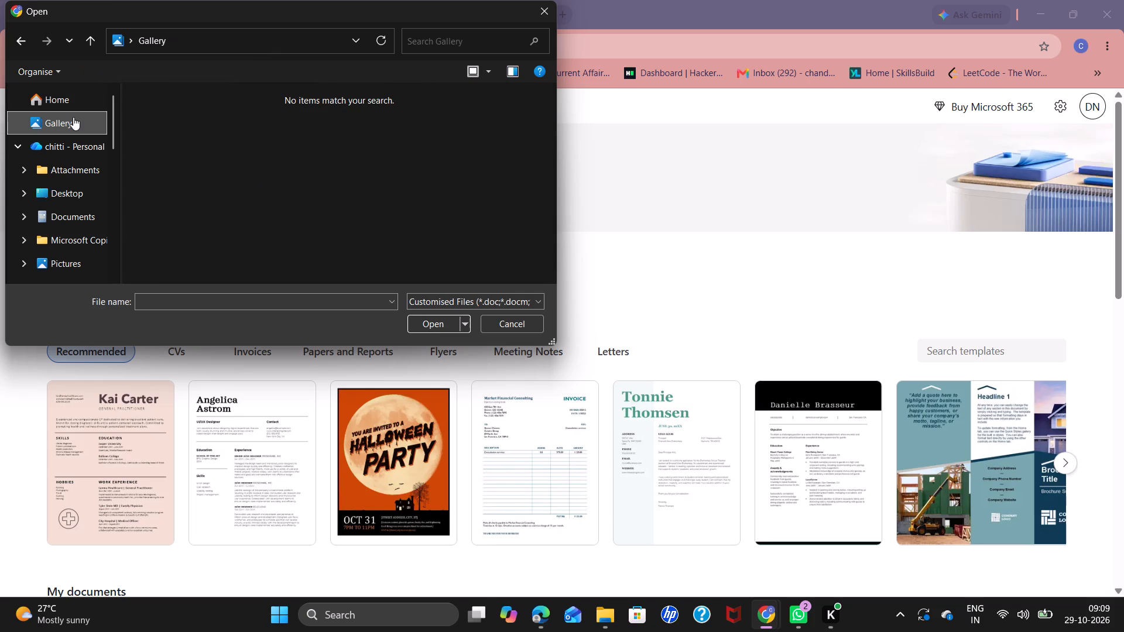
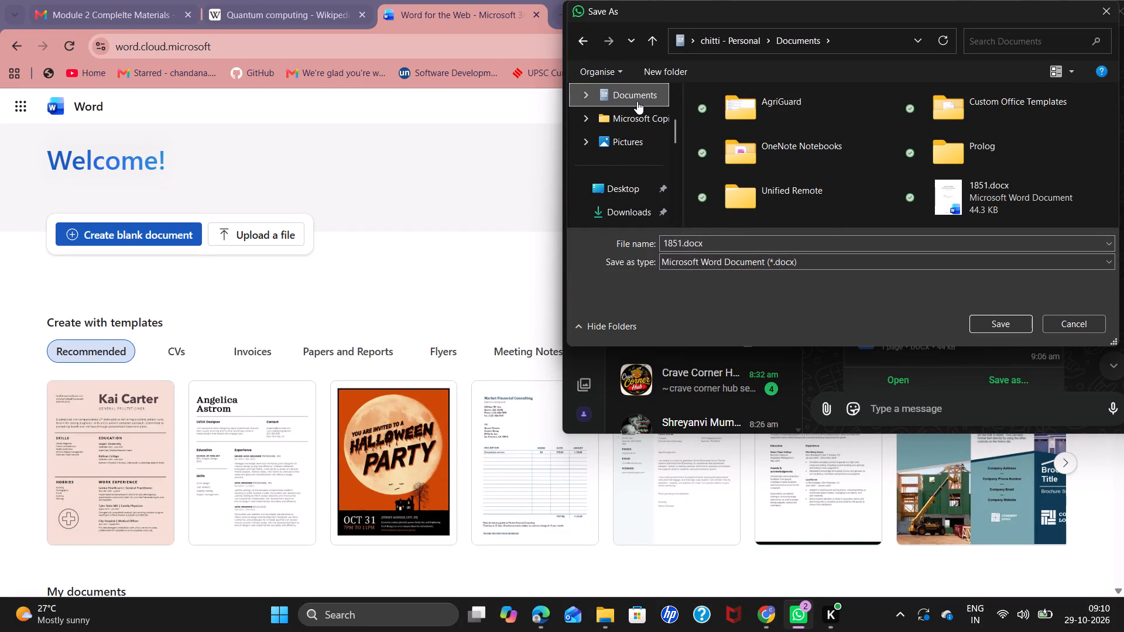
Look through the Documents folder as the save location for the WhatsApp attachment 1851.docx.
scroll(880, 150, "down", 1)
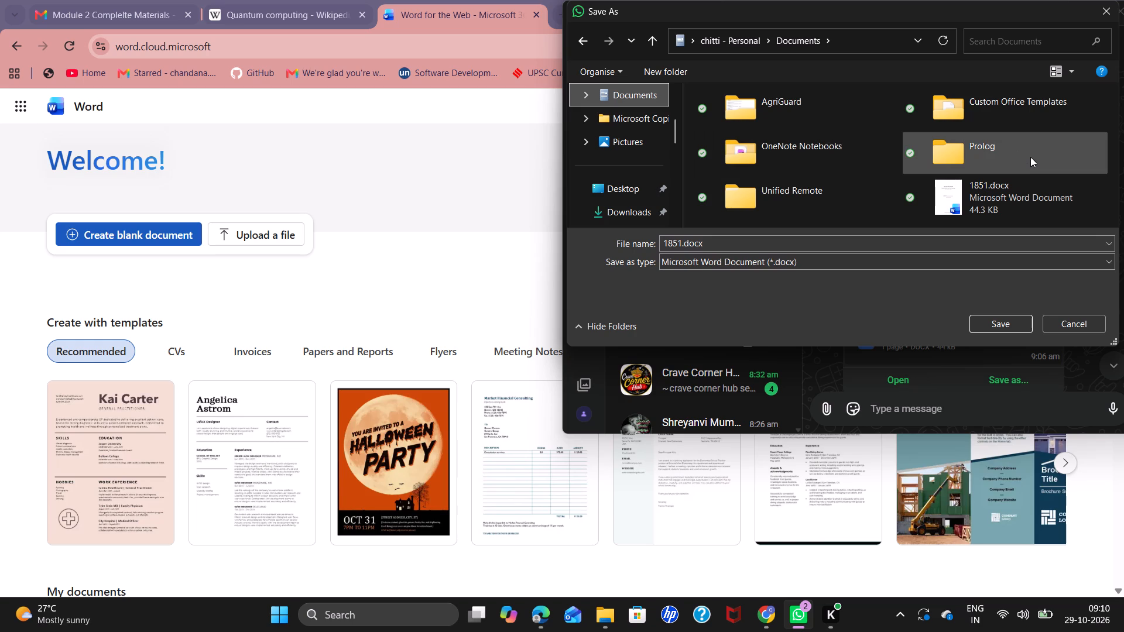
scroll(1030, 157, "down", 3)
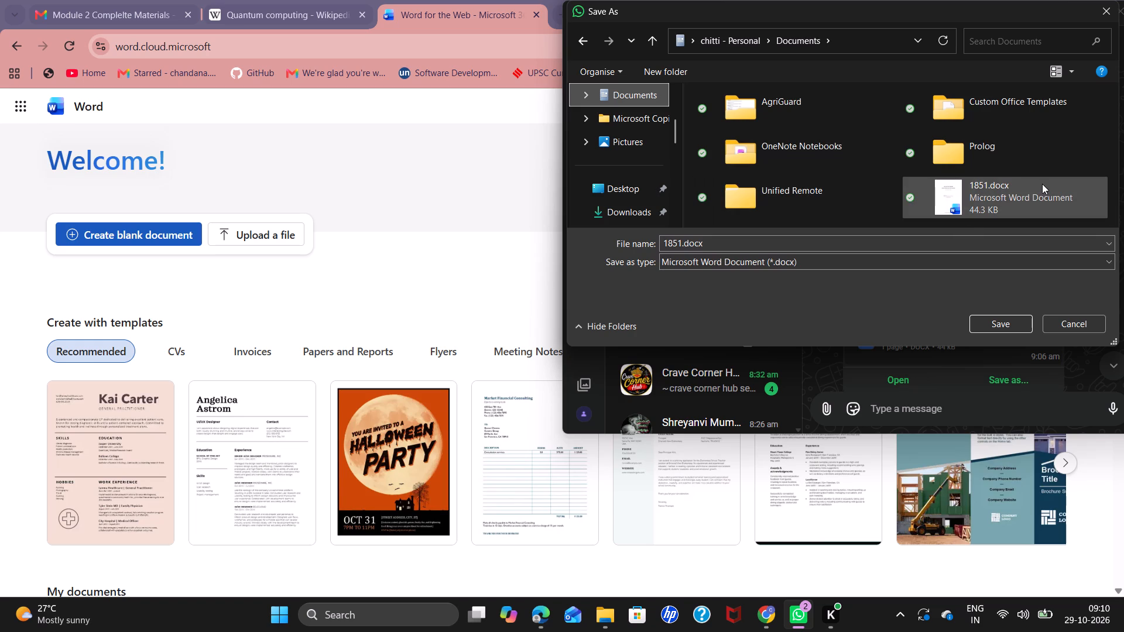
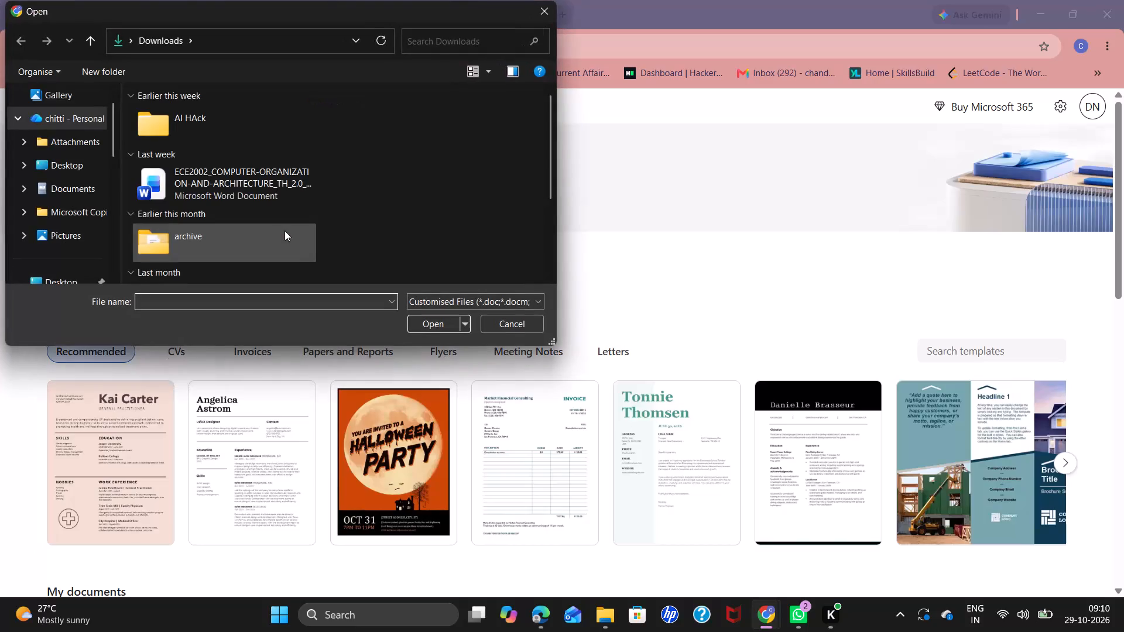
Choose 1851.docx from the OneDrive Documents folder and upload it for editing.
left_click_drag(155, 194, 128, 188)
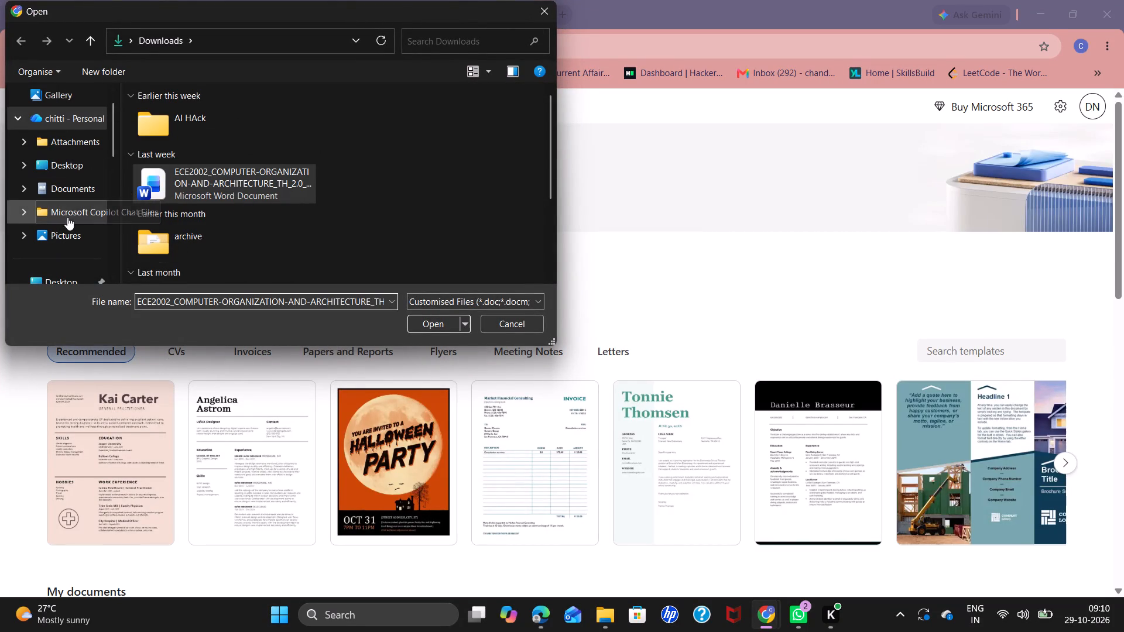
left_click(70, 183)
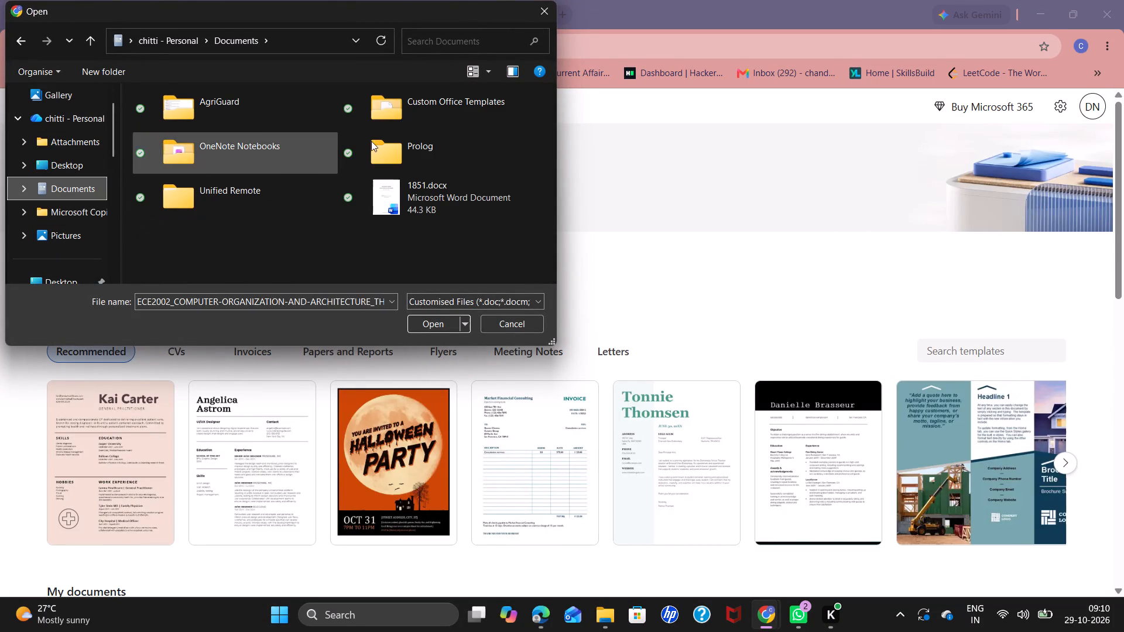
double_click(441, 198)
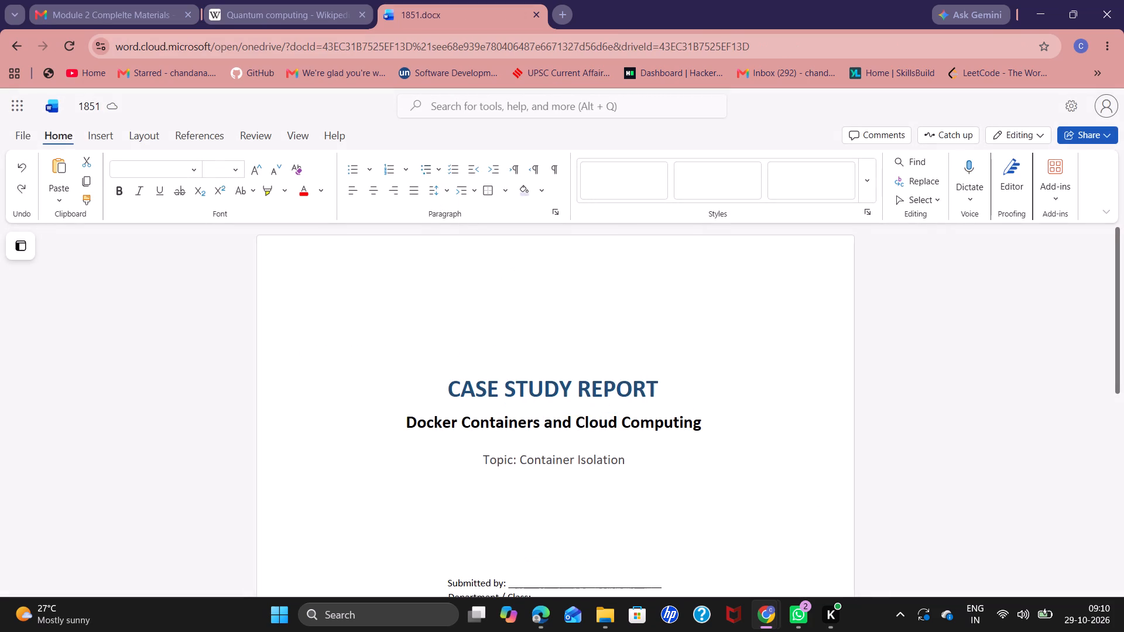
Add a line reading "Operating Systems" below "Topic: Container Isolation" on the cover page.
scroll(608, 514, "down", 3)
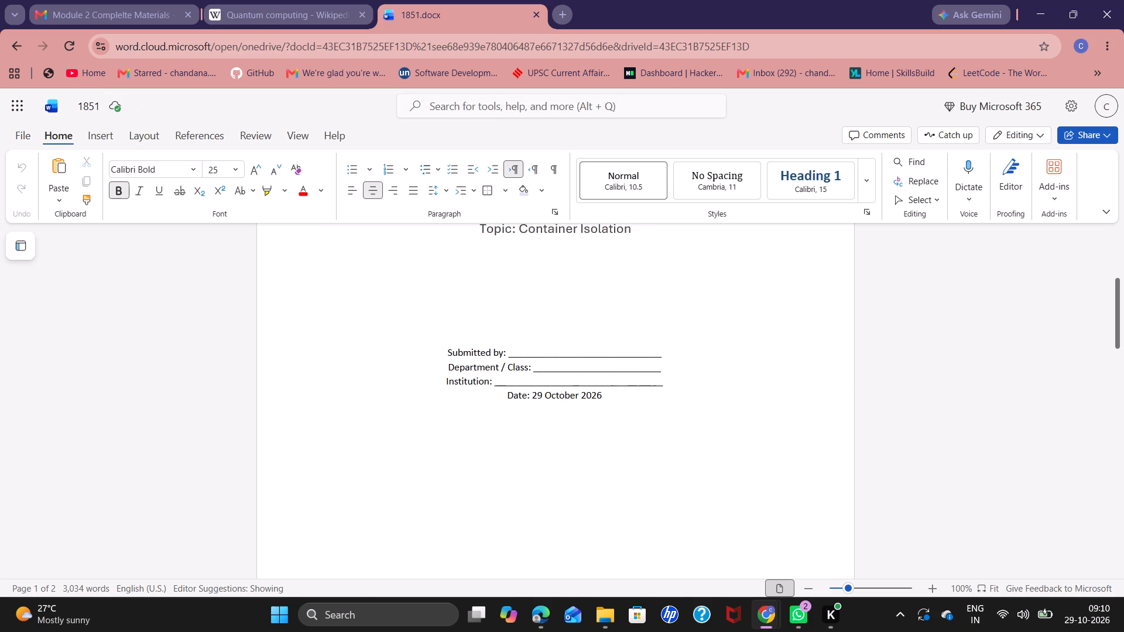
scroll(608, 514, "up", 2)
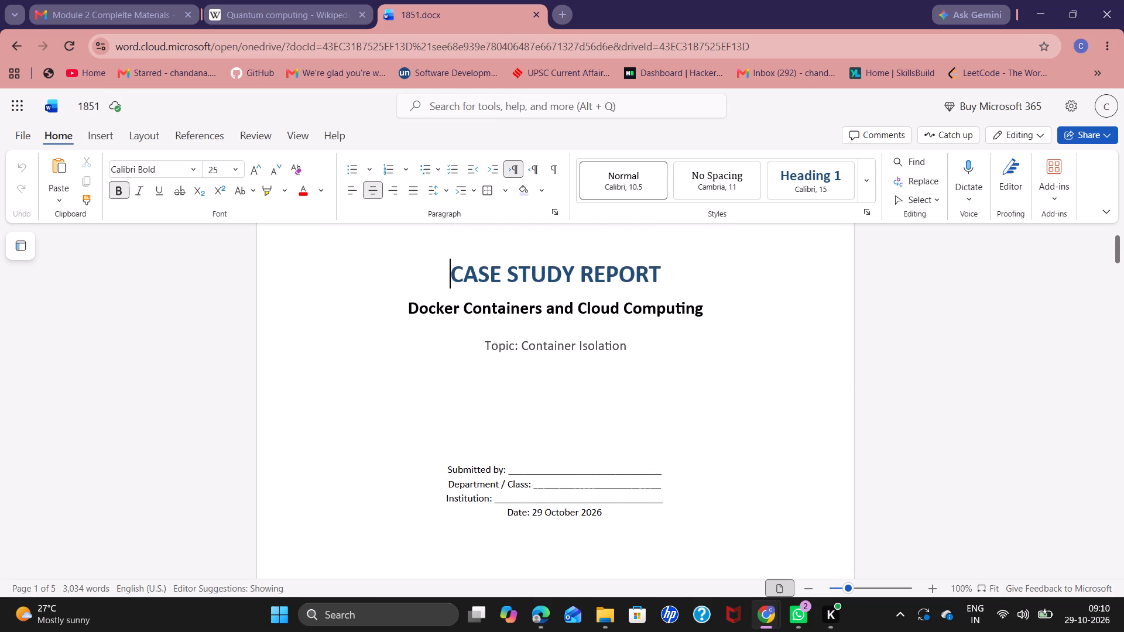
left_click(650, 369)
key("Down")
key("Up")
key("Right")
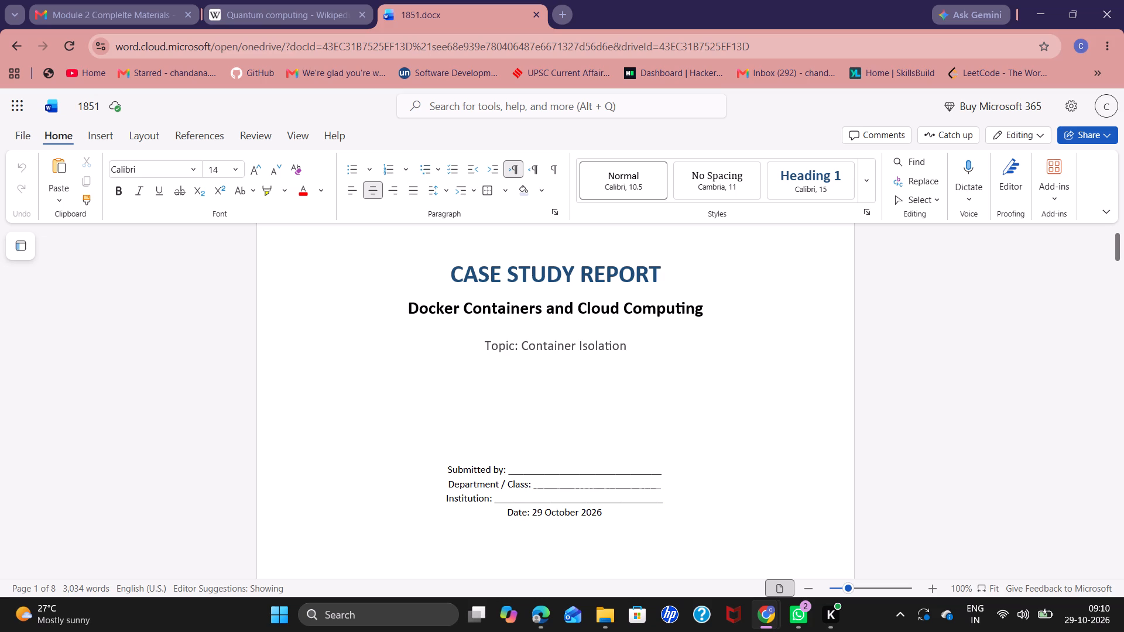
key("Return")
key("BackSpace")
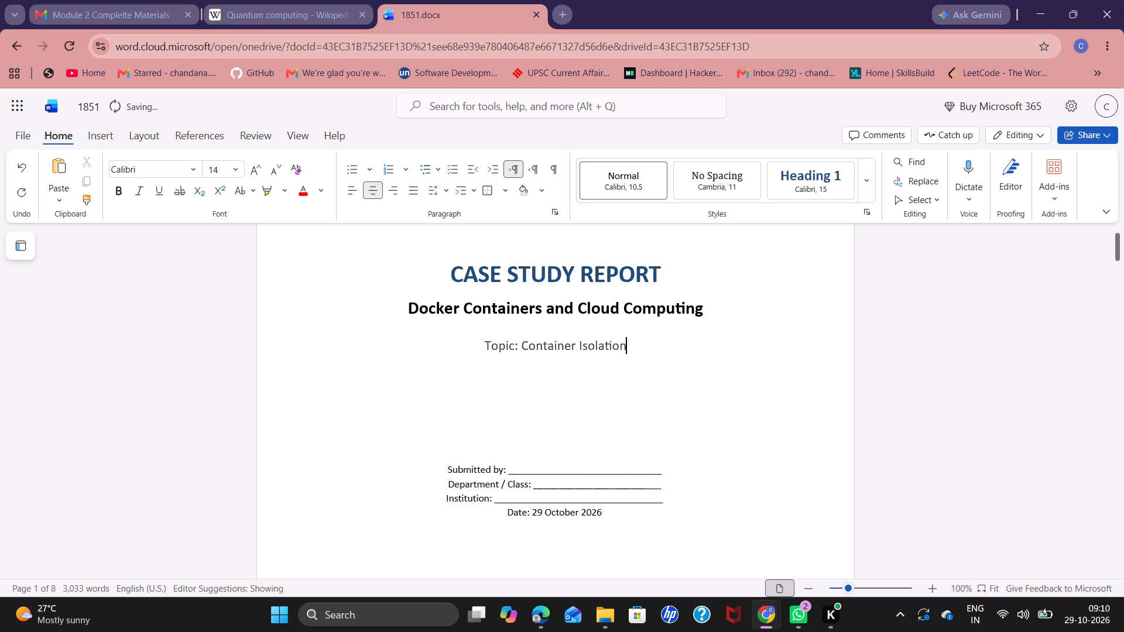
key("BackSpace")
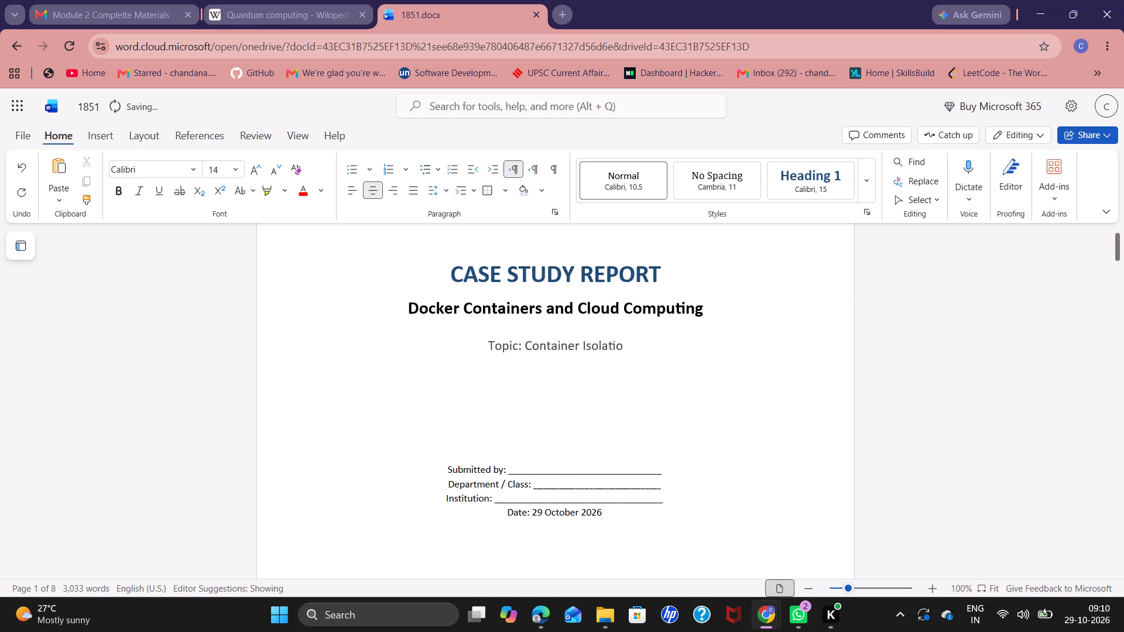
key("ctrl+z")
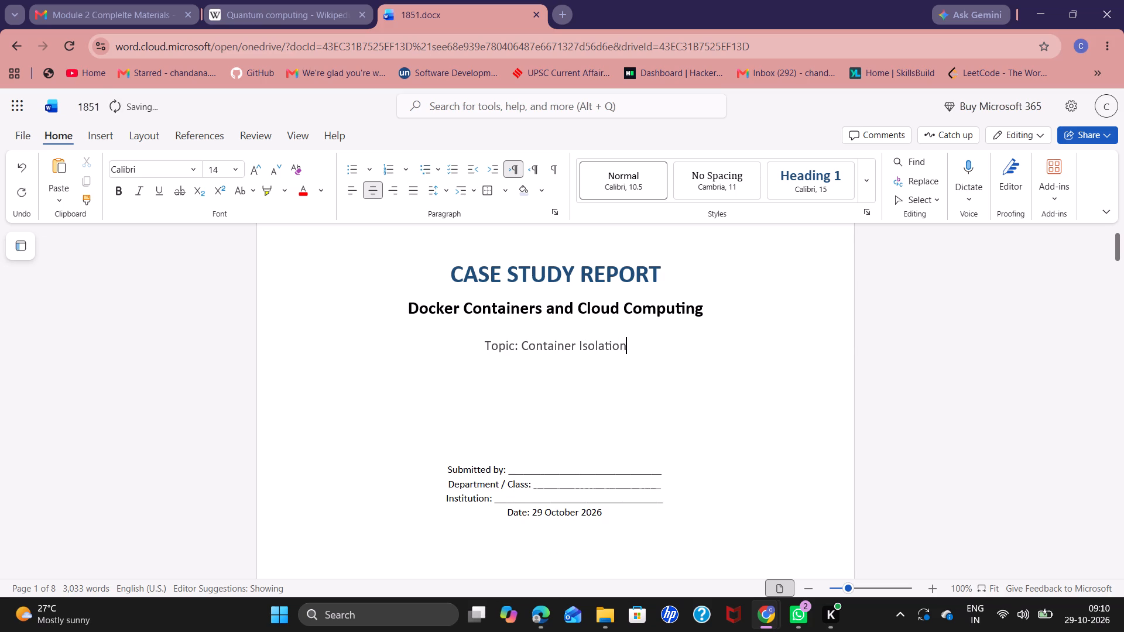
key("ctrl+z")
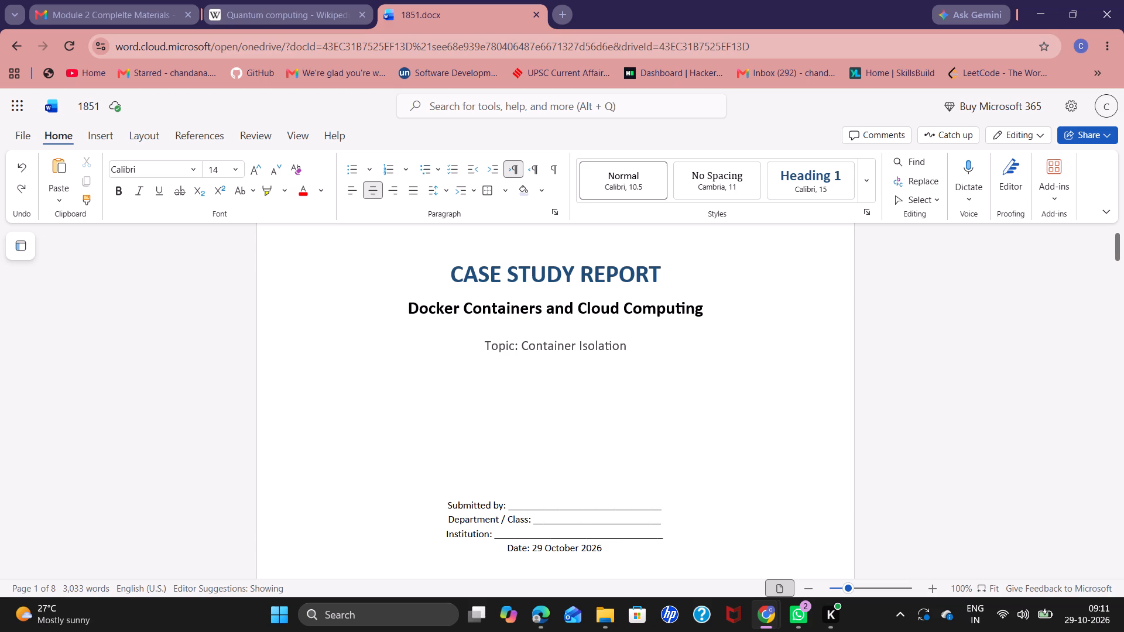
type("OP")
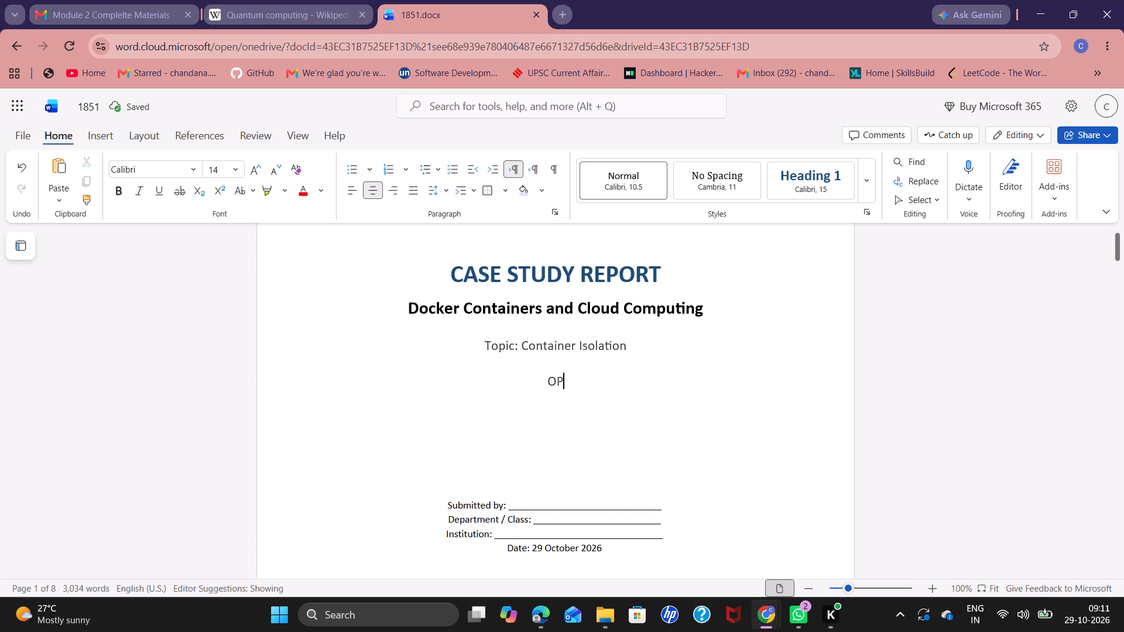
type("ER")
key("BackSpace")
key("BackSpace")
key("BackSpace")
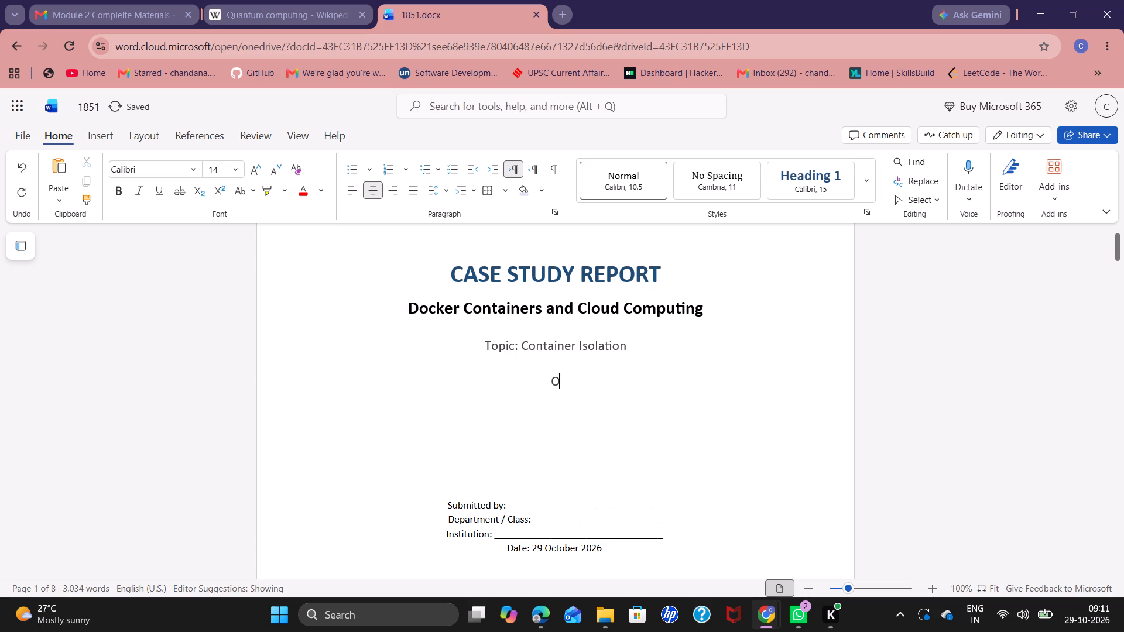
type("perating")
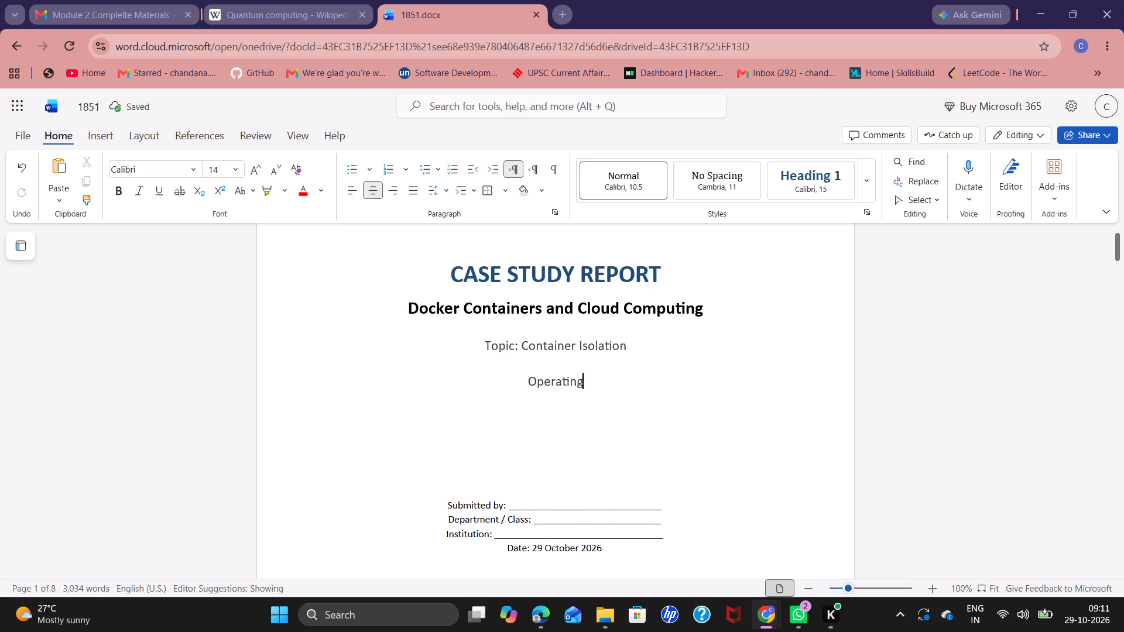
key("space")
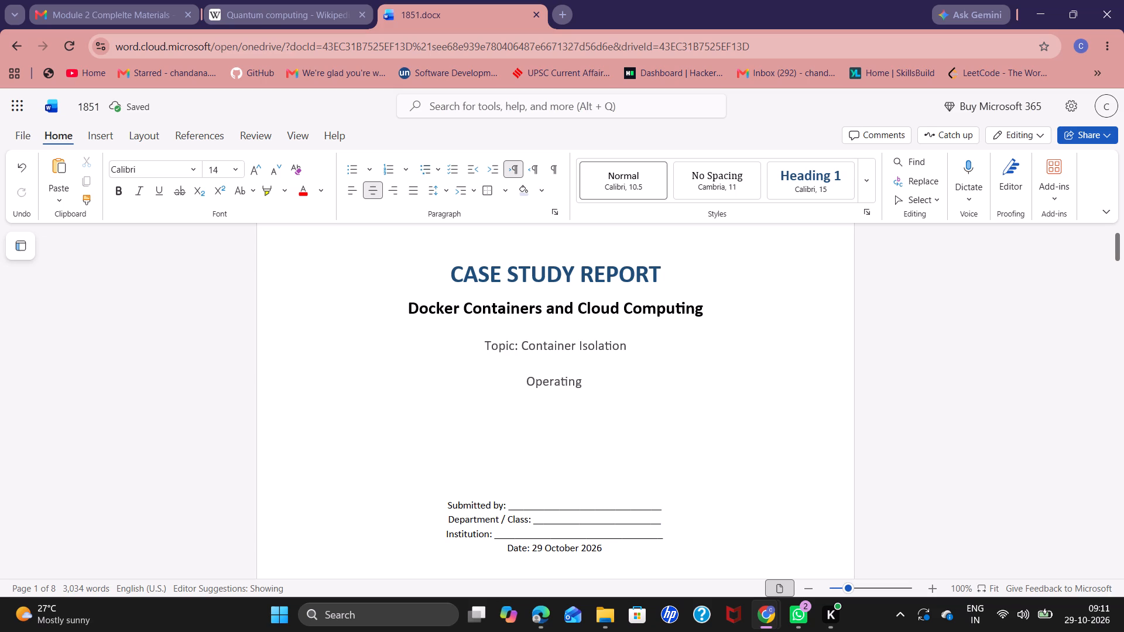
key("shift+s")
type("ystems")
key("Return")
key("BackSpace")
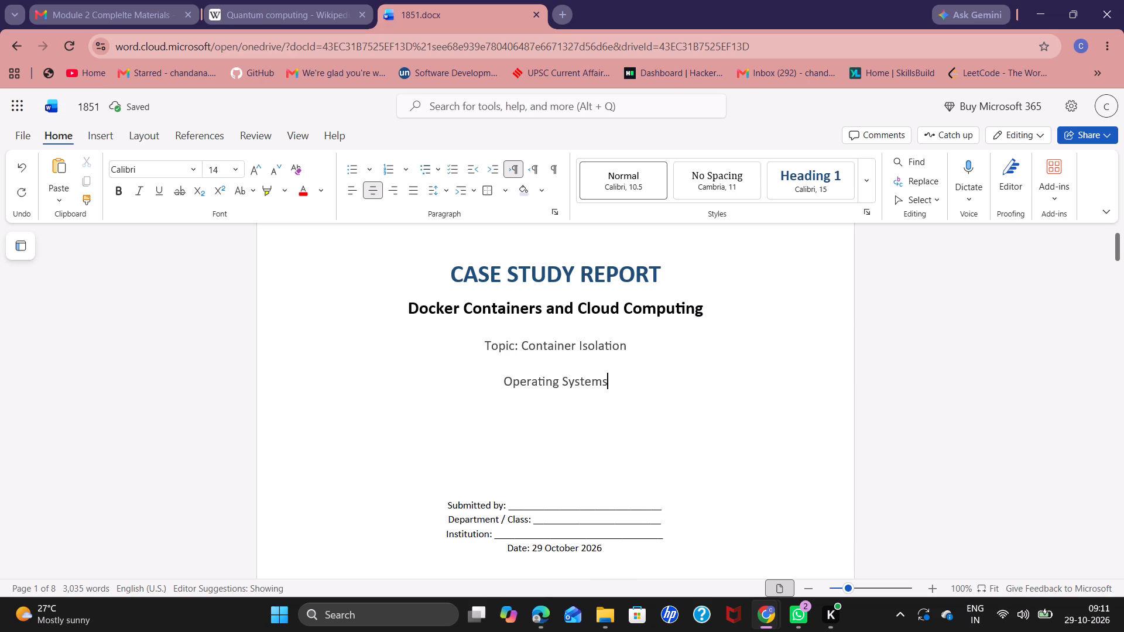
Move the Submitted by line up, fill in the student's name, and clear the Department / Class line.
left_click(486, 468)
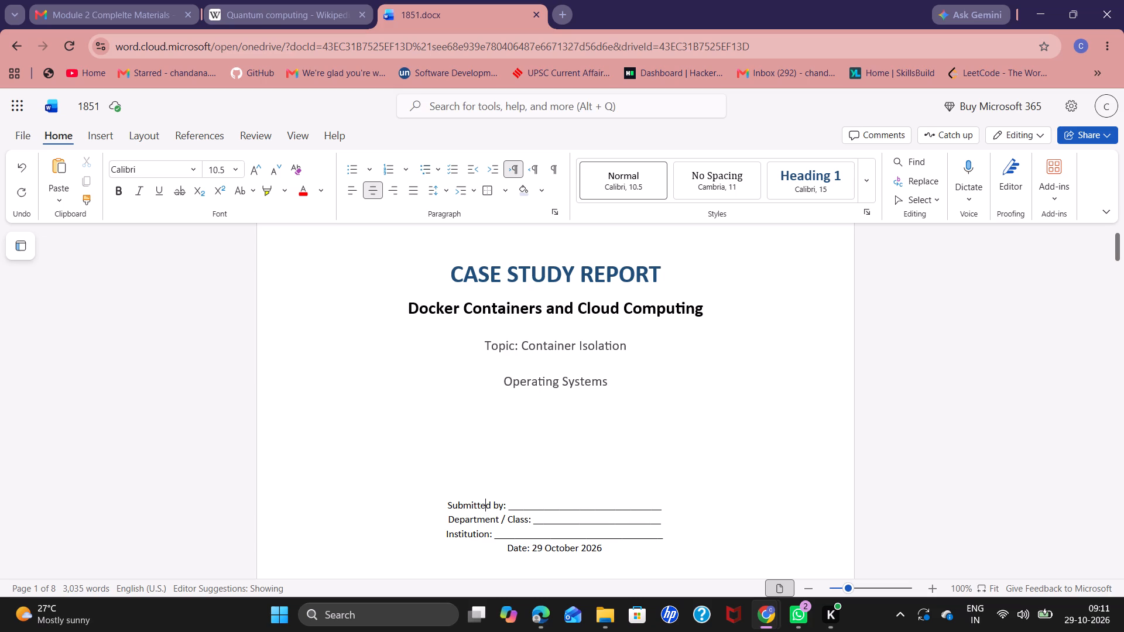
left_click(447, 503)
key("BackSpace")
key("Return")
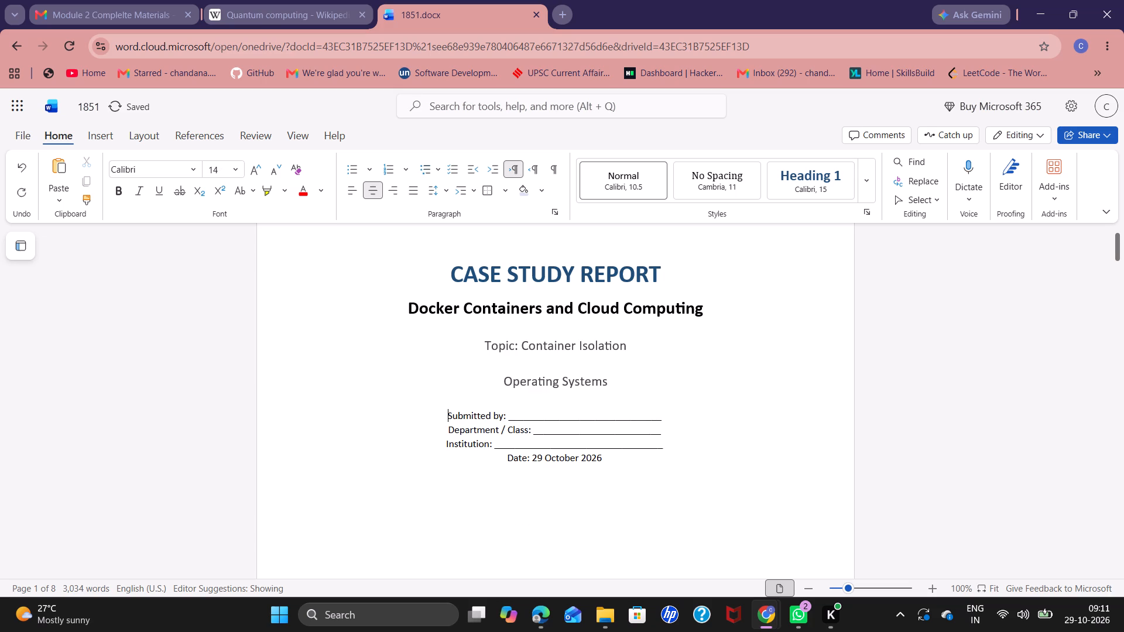
Insert an empty line between "Operating Systems" and the Submitted by line on the cover page.
key("Return")
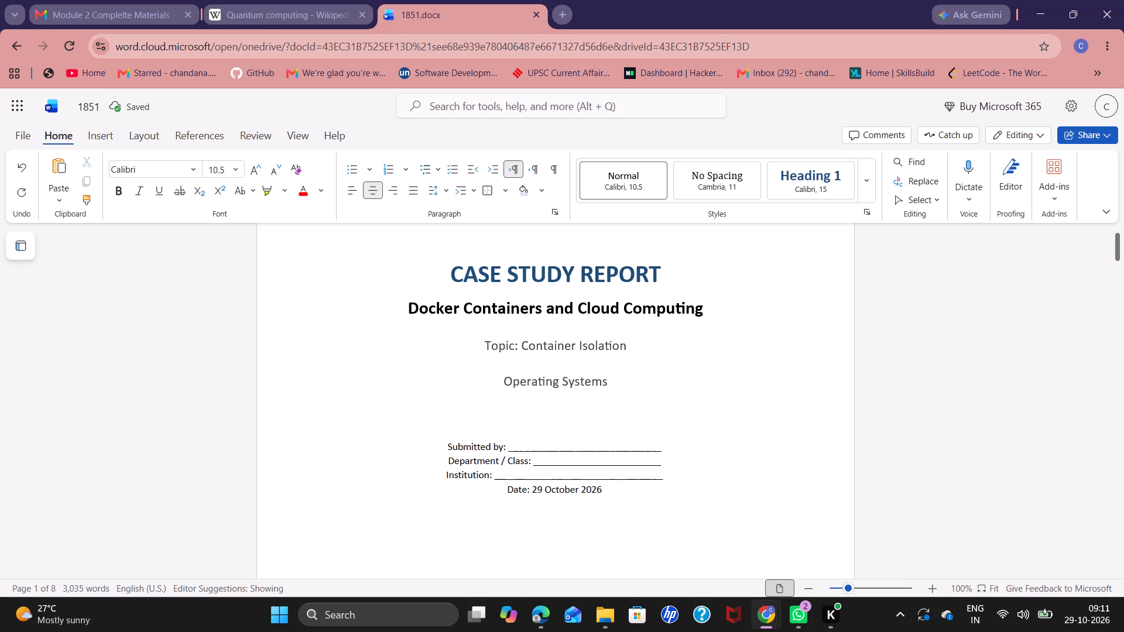
Replace the underscore blank after "Submitted by:" with the student's name, keeping Department / Class on a separate line below.
left_click(664, 454)
key("BackSpace")
key("BackSpace")
key("BackSpace")
key("BackSpace")
key("BackSpace")
key("BackSpace")
key("BackSpace")
key("BackSpace")
key("BackSpace")
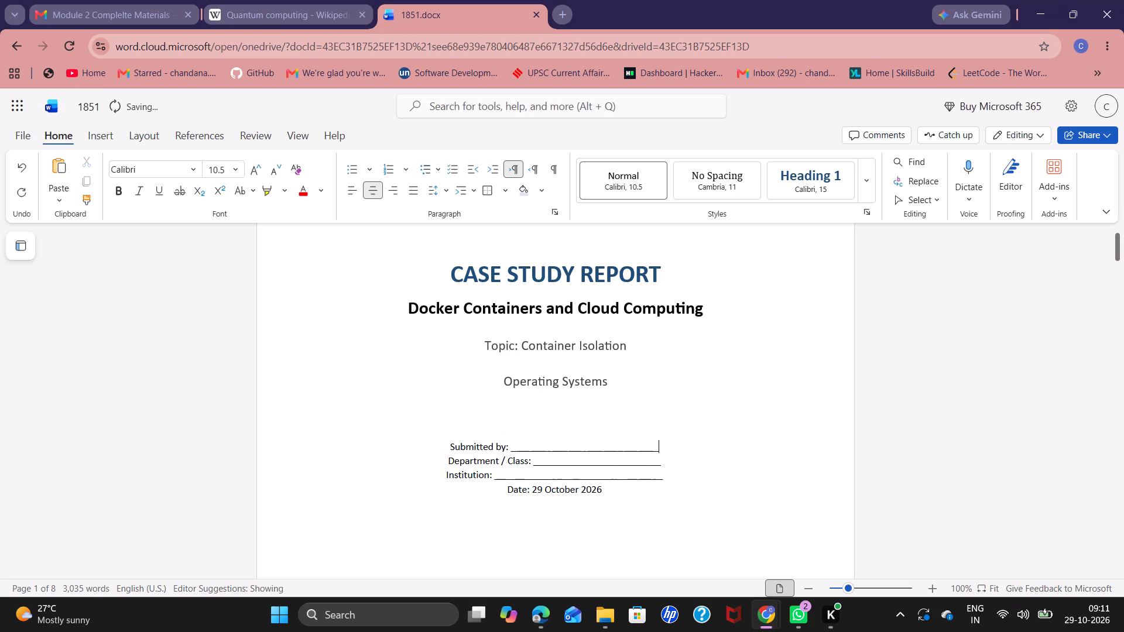
key("BackSpace")
key("BackSpace")
key("BackSpace")
key("BackSpace")
key("BackSpace")
key("BackSpace")
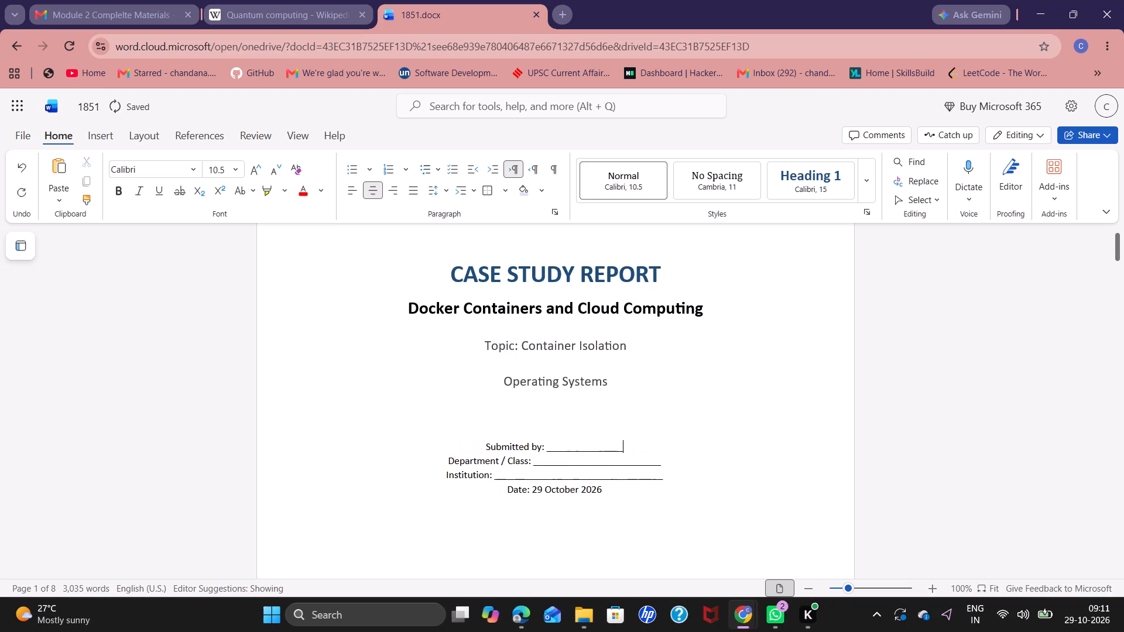
key("BackSpace")
key("BackSpace")
key("BackSpace")
key("BackSpace")
key("BackSpace")
key("BackSpace")
key("BackSpace")
key("BackSpace")
key("BackSpace")
key("BackSpace")
key("BackSpace")
key("BackSpace")
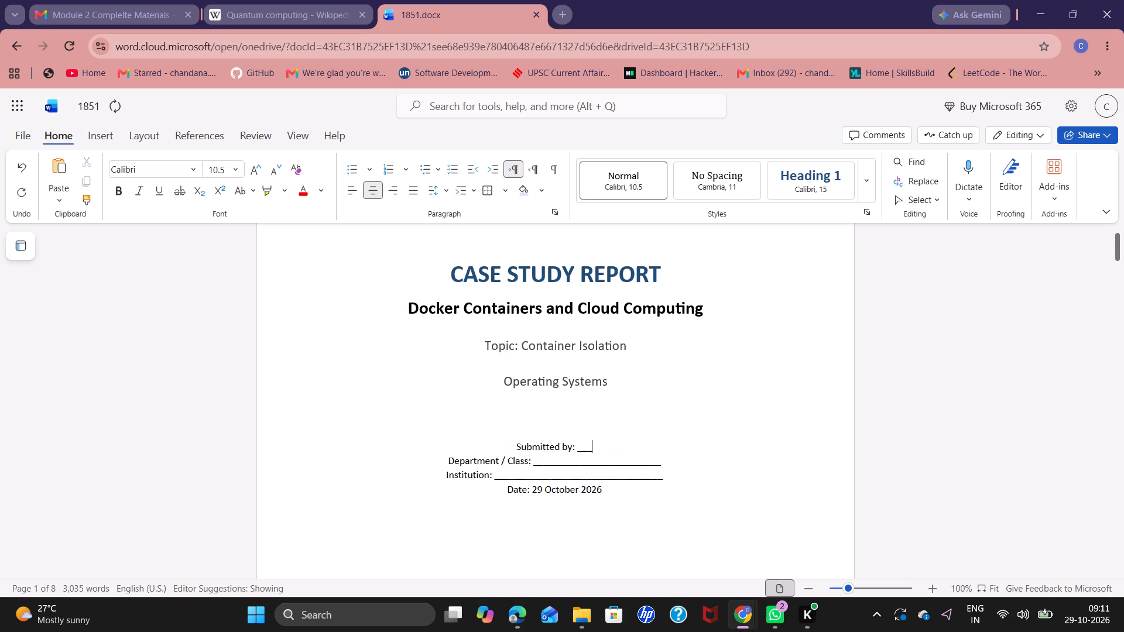
key("BackSpace")
key("BackSpace")
key("BackSpace")
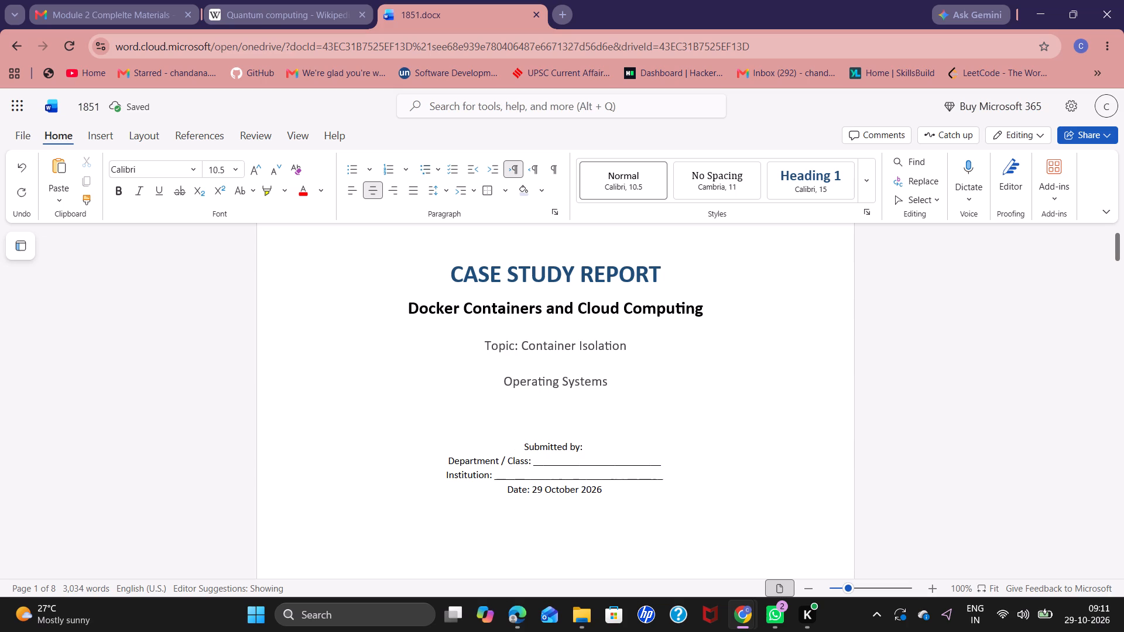
left_click(664, 454, "shift")
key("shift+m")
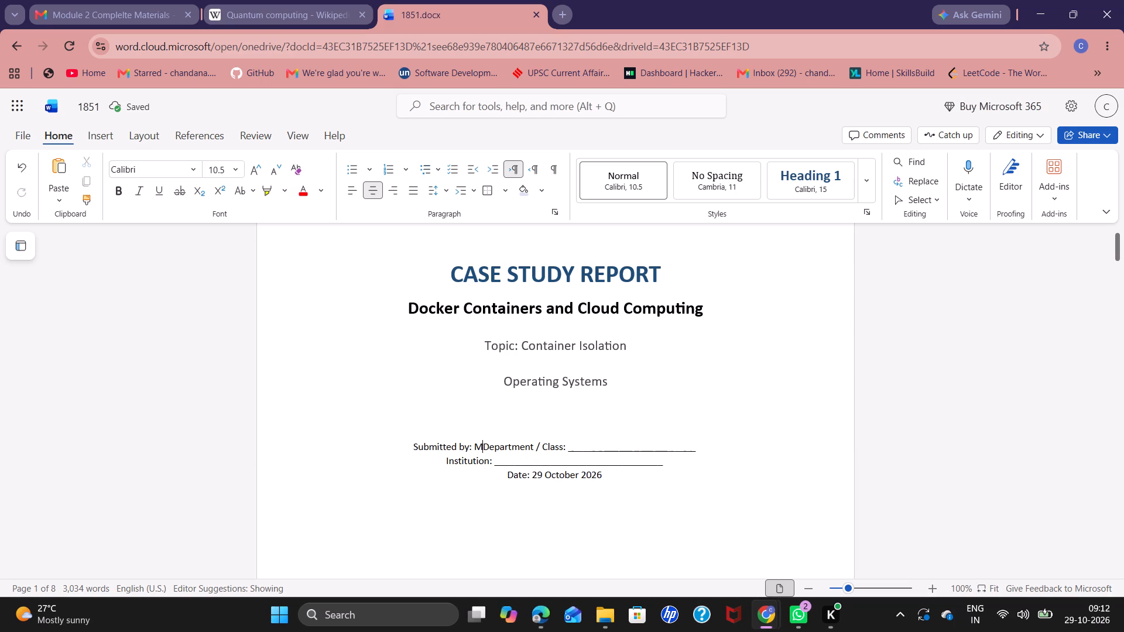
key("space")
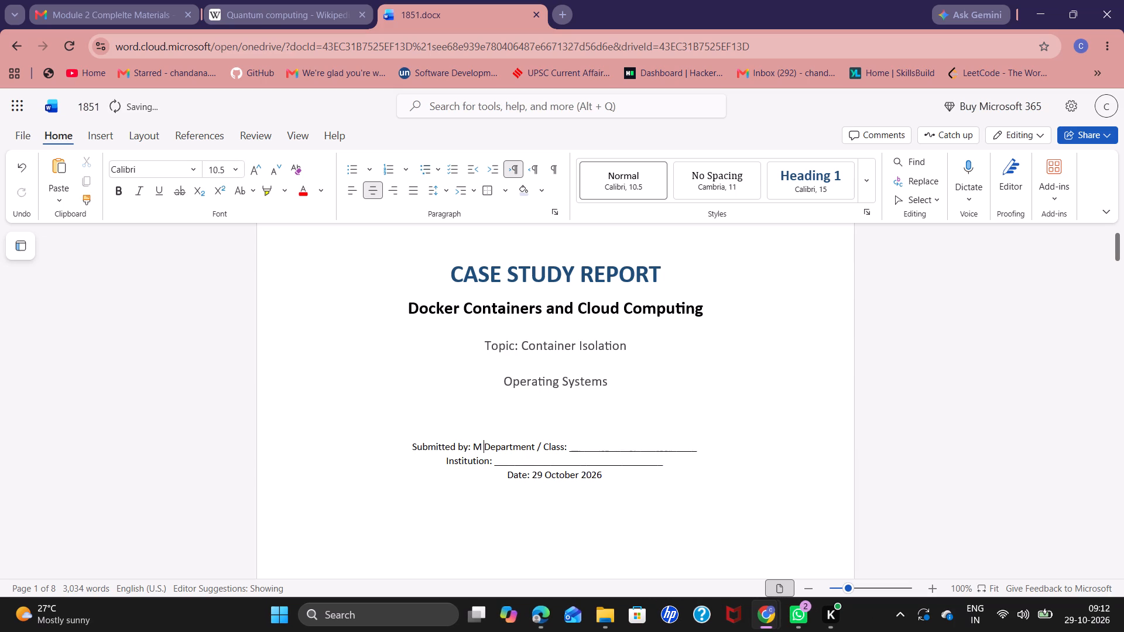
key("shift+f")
key("BackSpace")
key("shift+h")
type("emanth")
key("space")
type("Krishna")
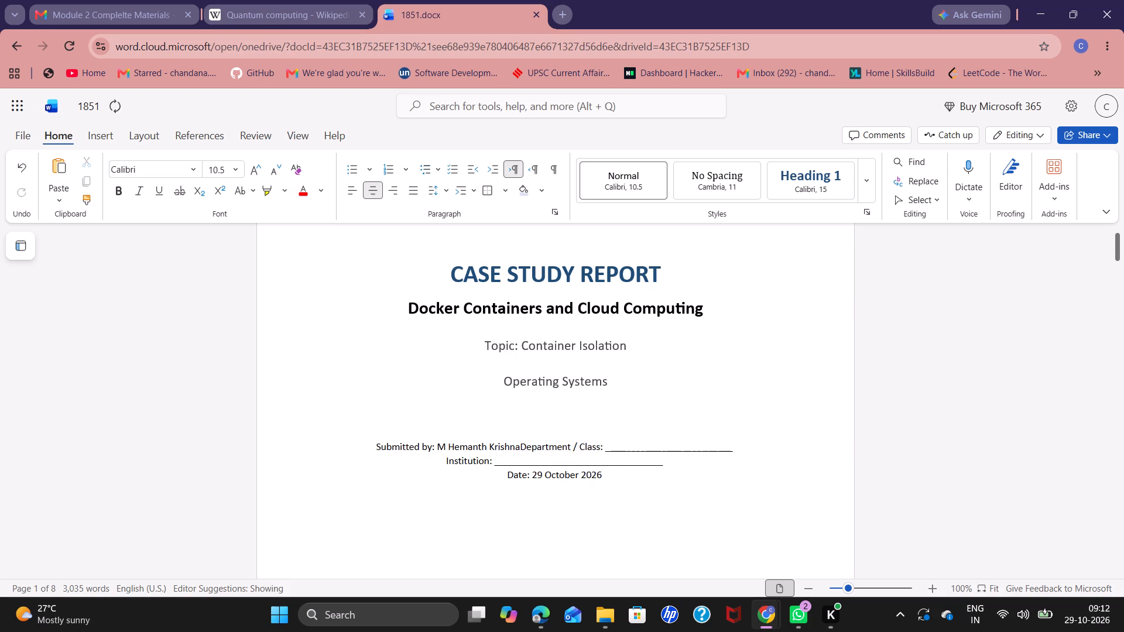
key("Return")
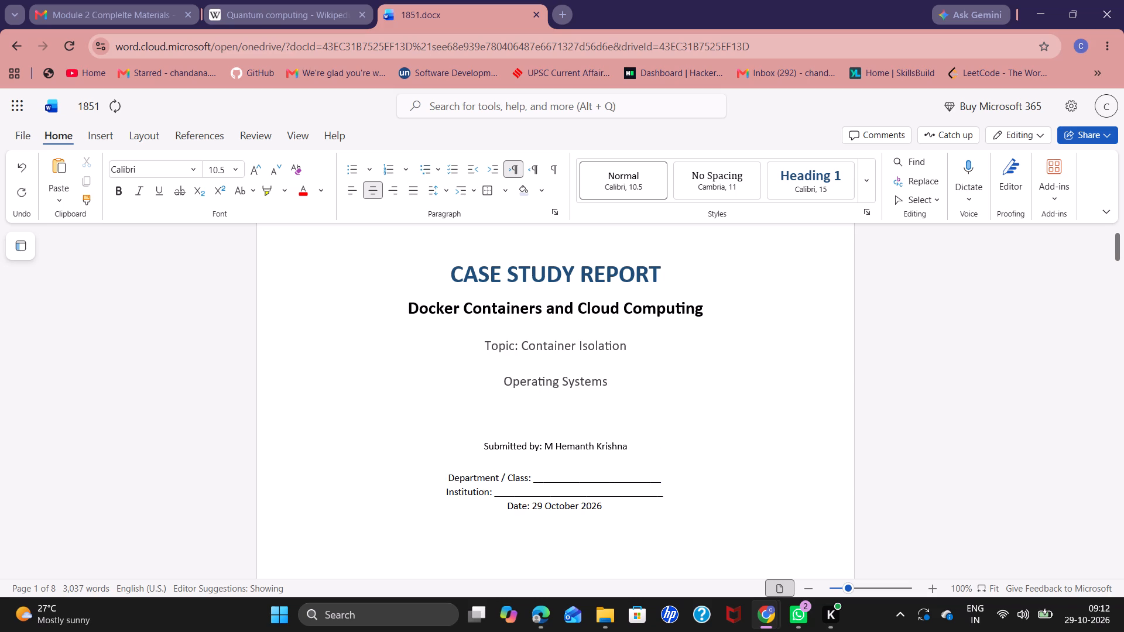
Delete the whole Department / Class line, keeping the student's name complete and an empty line above Institution.
left_click(670, 478)
key("BackSpace")
key("BackSpace")
key("BackSpace")
key("BackSpace")
key("BackSpace")
key("BackSpace")
key("BackSpace")
key("BackSpace")
key("BackSpace")
key("BackSpace")
key("BackSpace")
key("BackSpace")
key("BackSpace")
key("BackSpace")
key("BackSpace")
key("BackSpace")
key("BackSpace")
key("BackSpace")
key("BackSpace")
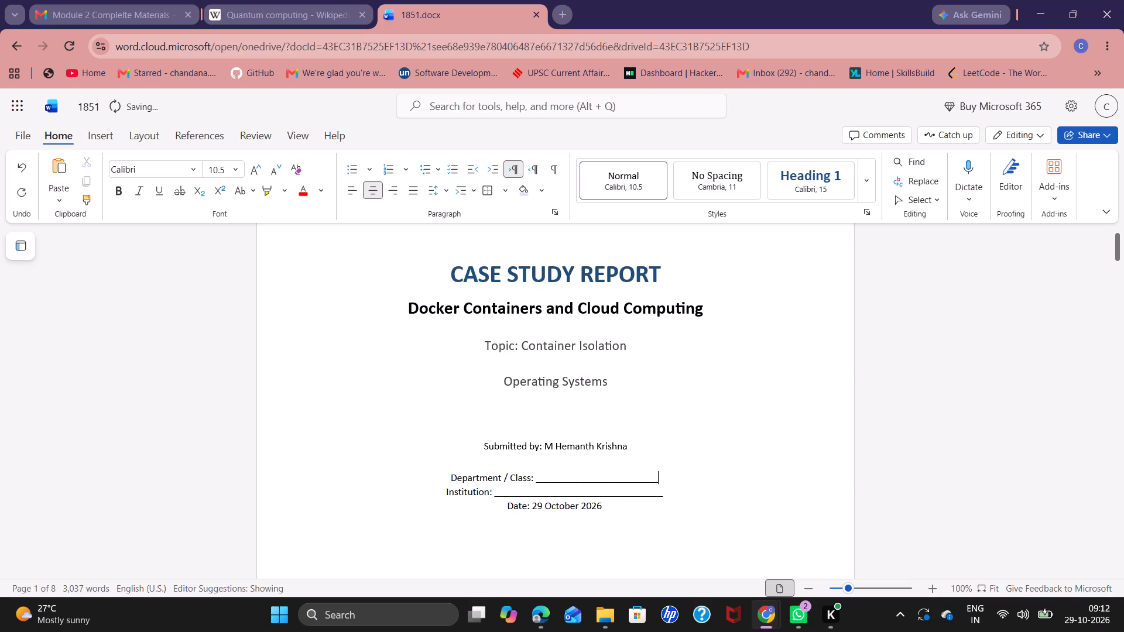
key("BackSpace")
key("BackSpace")
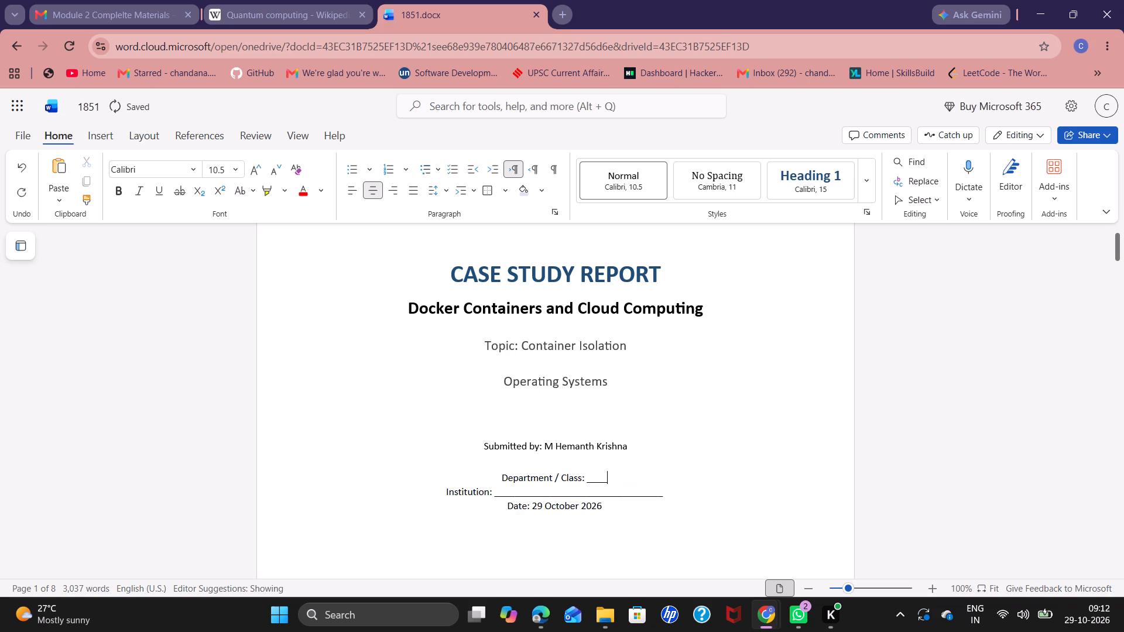
key("BackSpace")
key("BackSpace")
key("BackSpace")
key("BackSpace")
key("BackSpace")
key("BackSpace")
key("BackSpace")
key("BackSpace")
key("BackSpace")
key("BackSpace")
key("BackSpace")
key("BackSpace")
key("BackSpace")
key("BackSpace")
key("BackSpace")
key("BackSpace")
key("BackSpace")
key("BackSpace")
key("BackSpace")
key("BackSpace")
key("BackSpace")
key("BackSpace")
key("BackSpace")
key("BackSpace")
key("BackSpace")
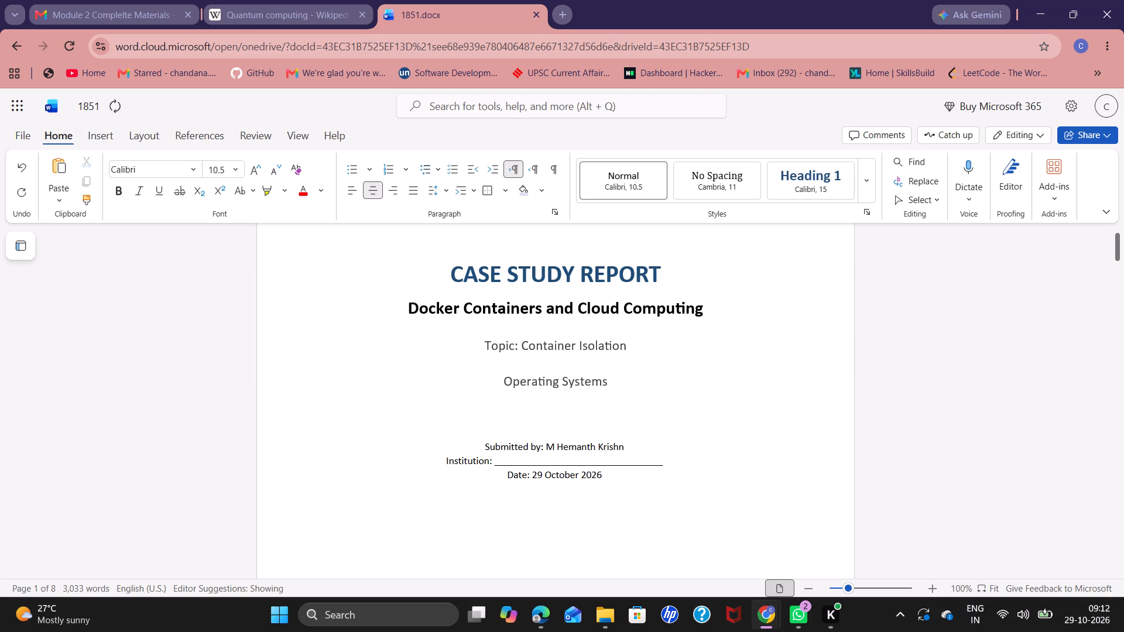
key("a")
key("Return")
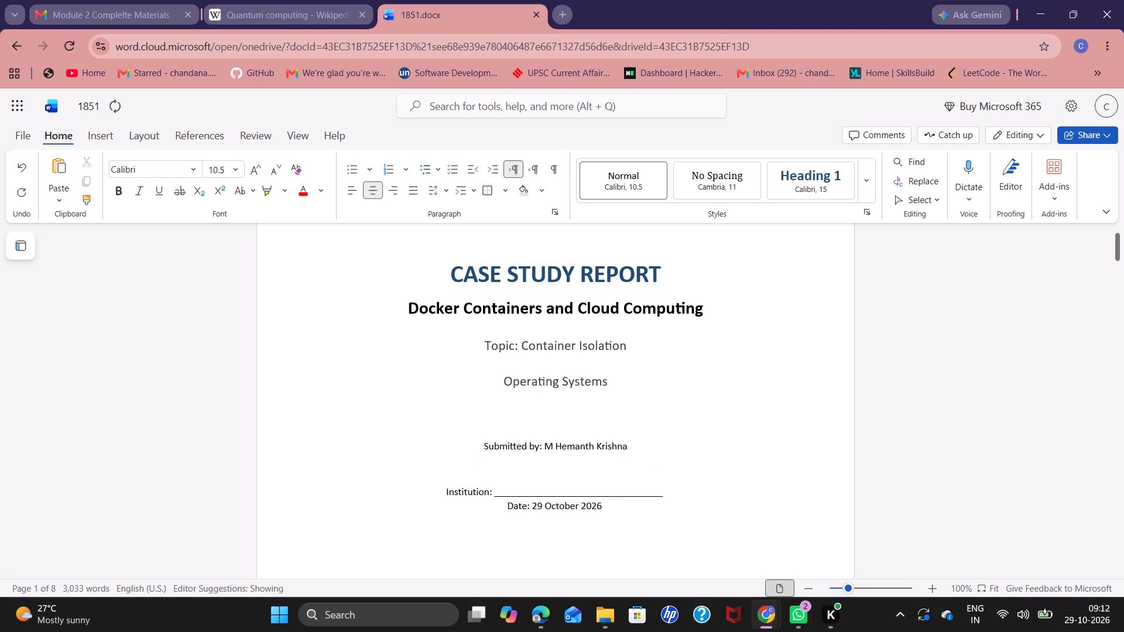
Add a "Registration Number:" line with the student's registration number below the Submitted by line.
key("BackSpace")
key("Return")
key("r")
key("BackSpace")
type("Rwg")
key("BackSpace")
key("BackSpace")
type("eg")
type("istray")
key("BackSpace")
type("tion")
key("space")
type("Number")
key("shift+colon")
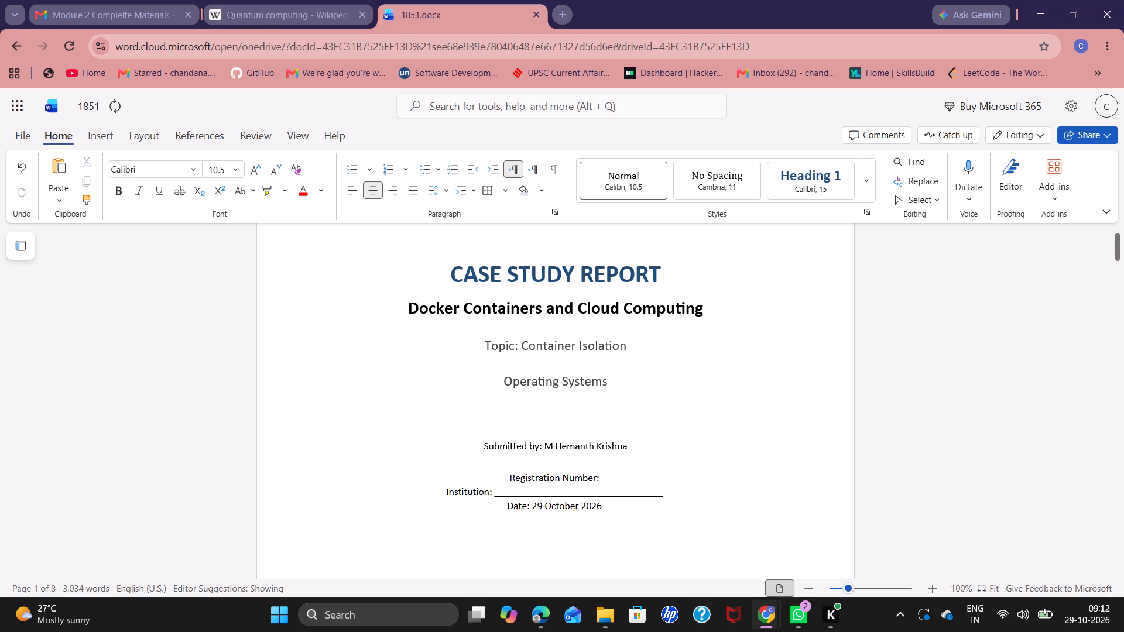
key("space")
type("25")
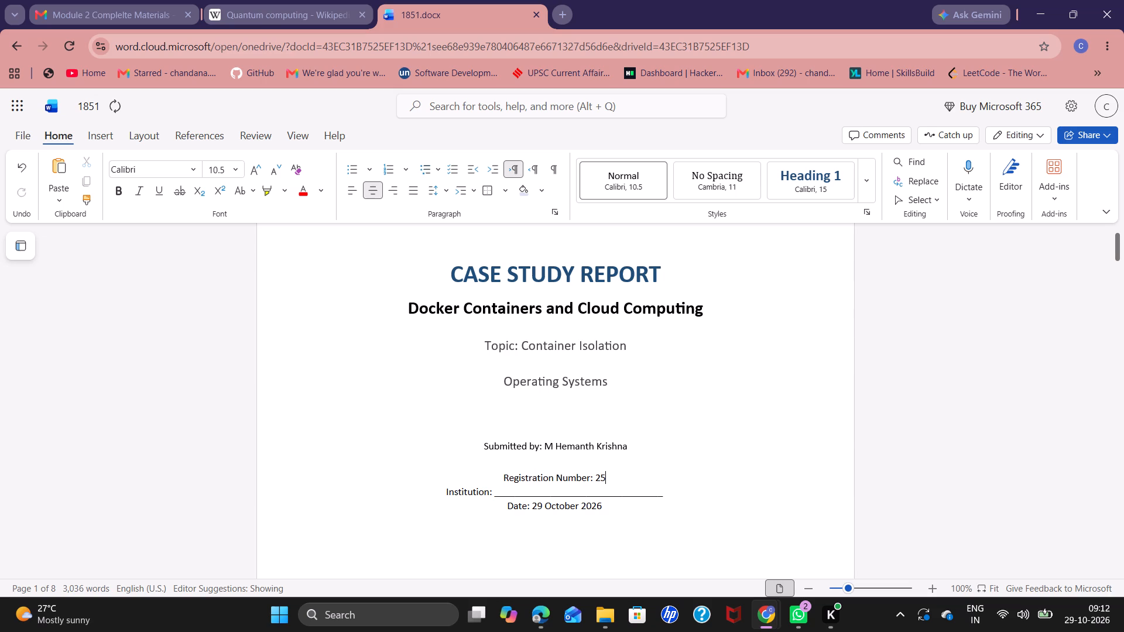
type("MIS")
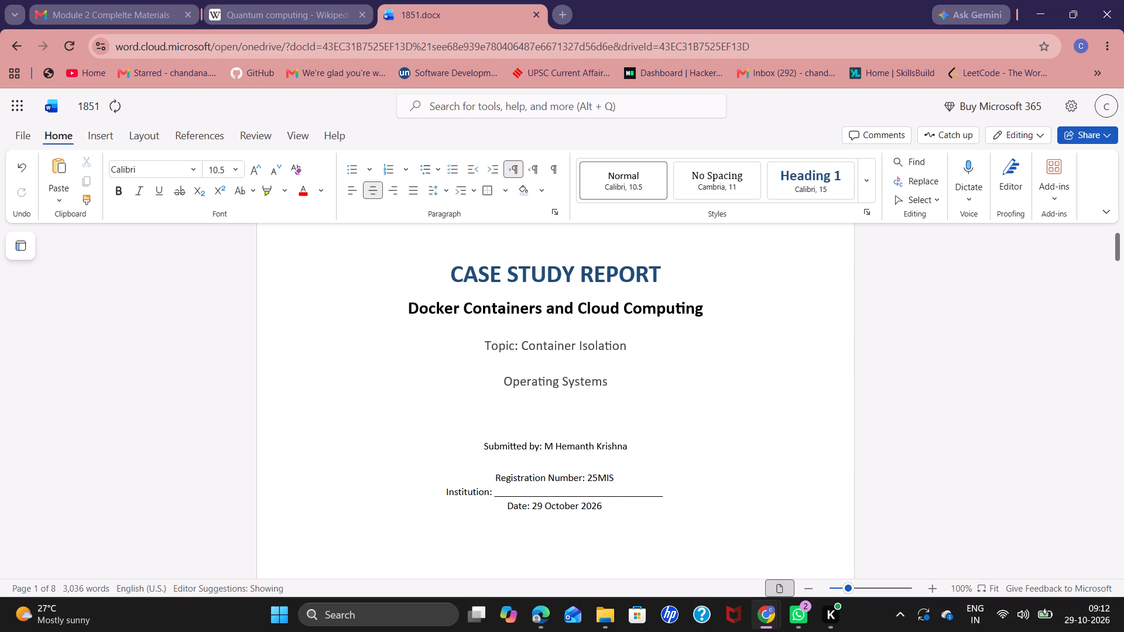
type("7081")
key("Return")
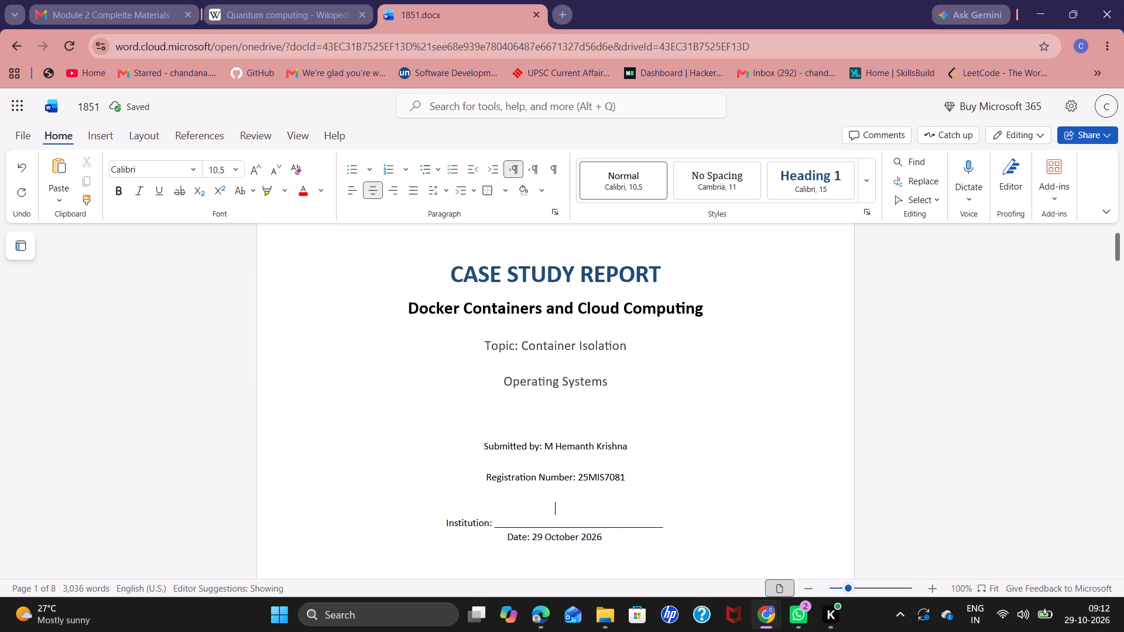
Clear the underscore placeholder after "Institution:" on the cover page.
left_click(675, 518)
key("BackSpace")
key("BackSpace")
key("BackSpace")
key("BackSpace")
key("BackSpace")
key("BackSpace")
key("BackSpace")
key("BackSpace")
key("BackSpace")
key("BackSpace")
key("BackSpace")
key("BackSpace")
key("BackSpace")
key("BackSpace")
key("BackSpace")
key("BackSpace")
key("BackSpace")
key("BackSpace")
key("BackSpace")
key("BackSpace")
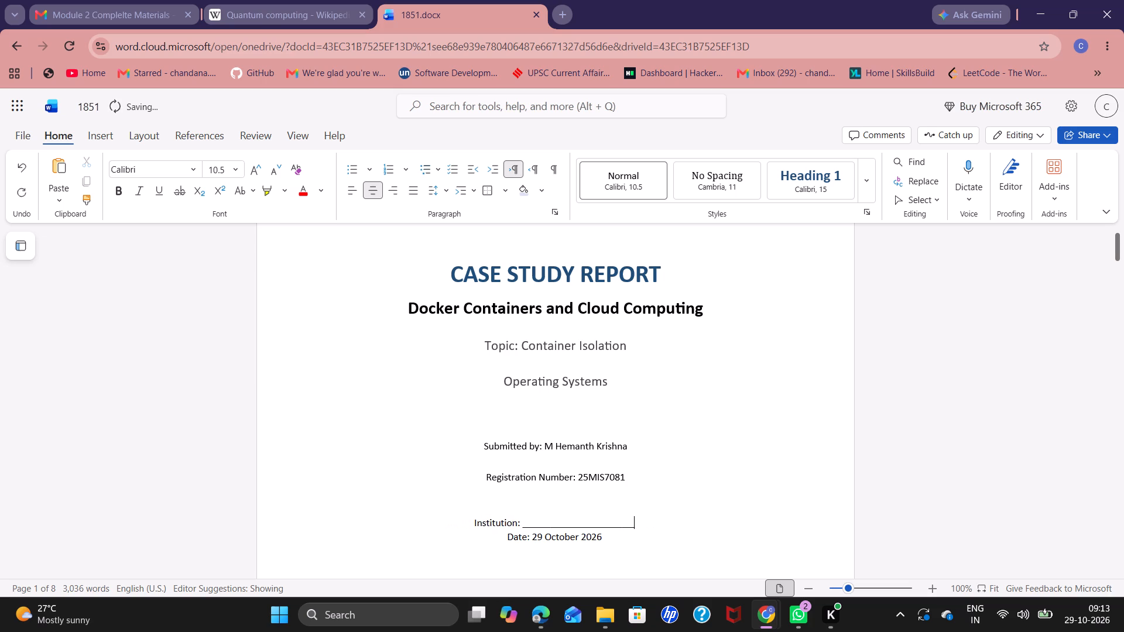
key("BackSpace")
key("BackSpace")
key("BackSpace")
key("BackSpace")
key("BackSpace")
key("BackSpace")
key("BackSpace")
key("BackSpace")
key("BackSpace")
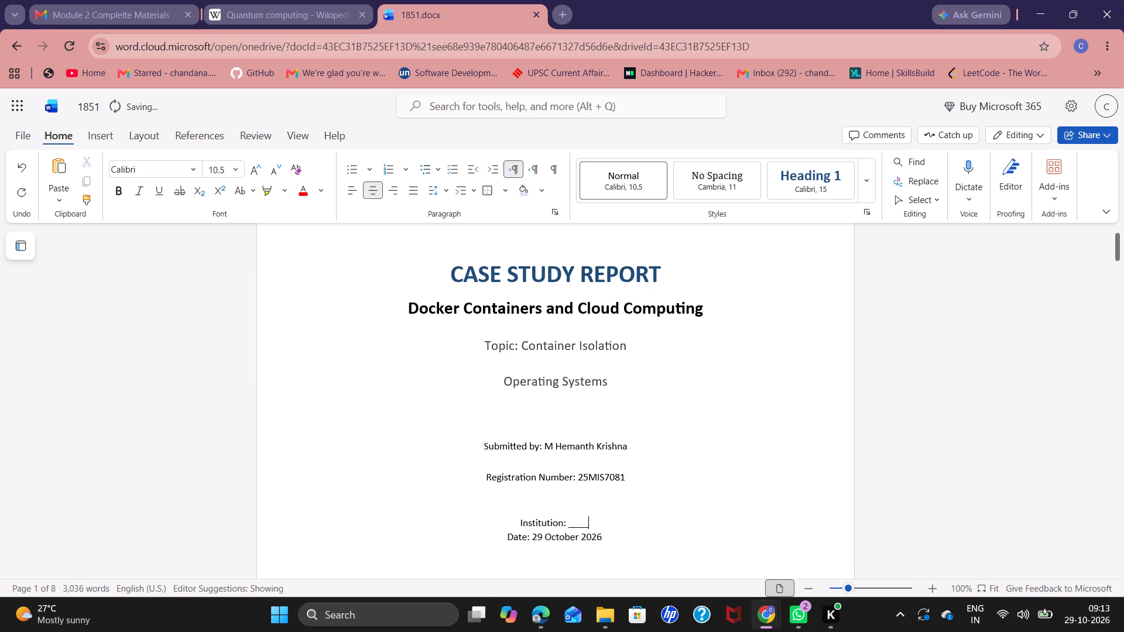
key("BackSpace")
key("BackSpace")
key("BackSpace")
key("BackSpace")
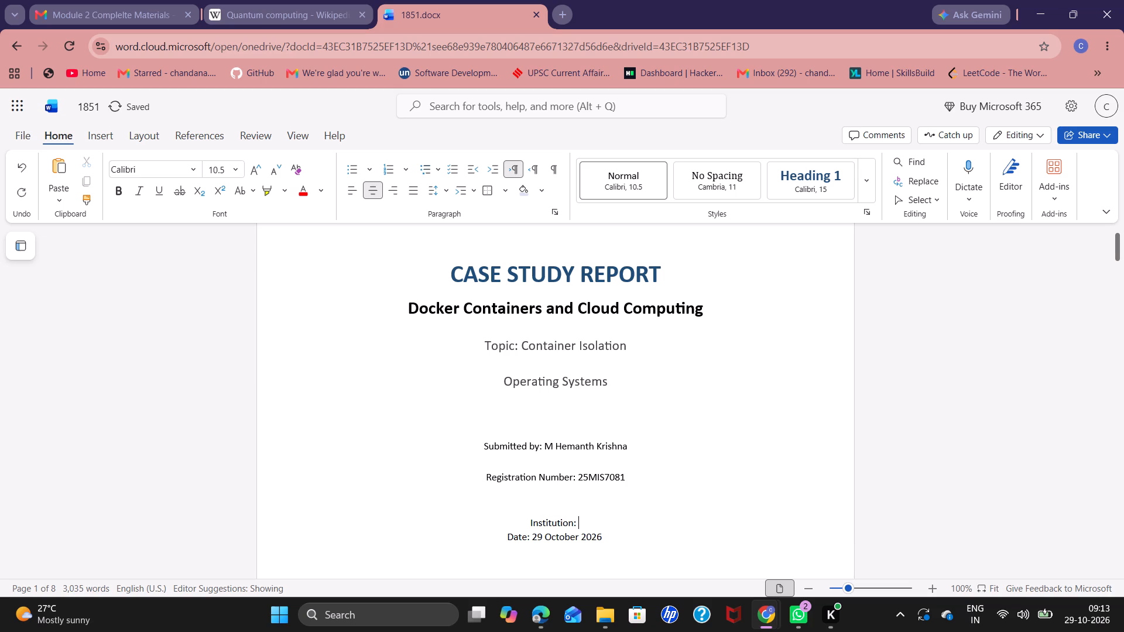
Fill in the Institution line with "Integrated MTech(software engineering)", using the suggested spelling for MTech.
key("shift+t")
key("BackSpace")
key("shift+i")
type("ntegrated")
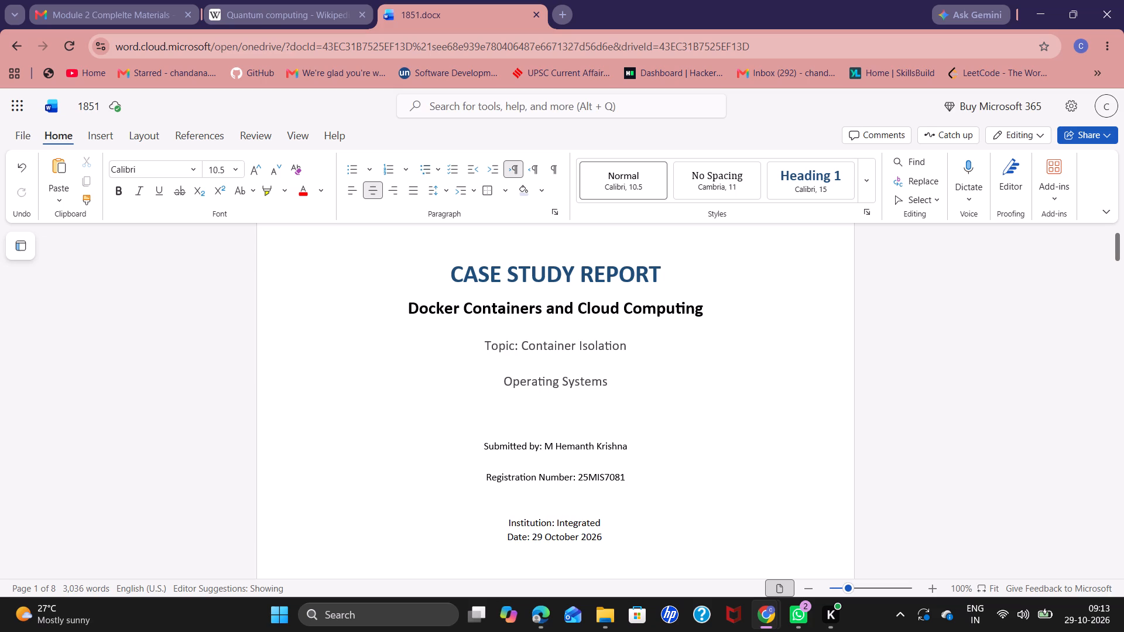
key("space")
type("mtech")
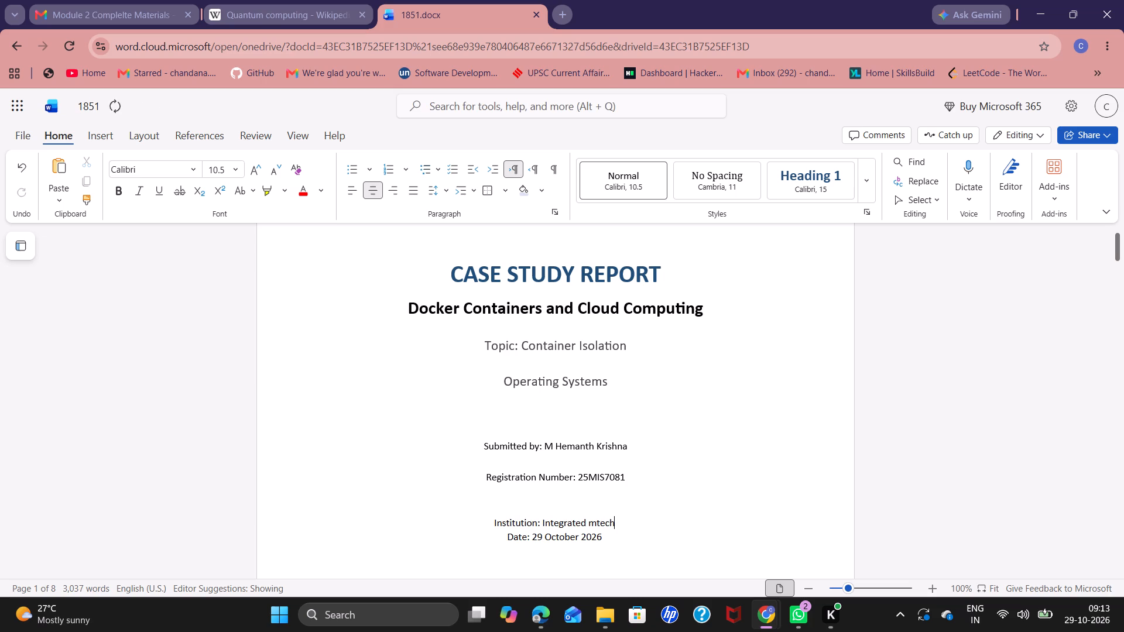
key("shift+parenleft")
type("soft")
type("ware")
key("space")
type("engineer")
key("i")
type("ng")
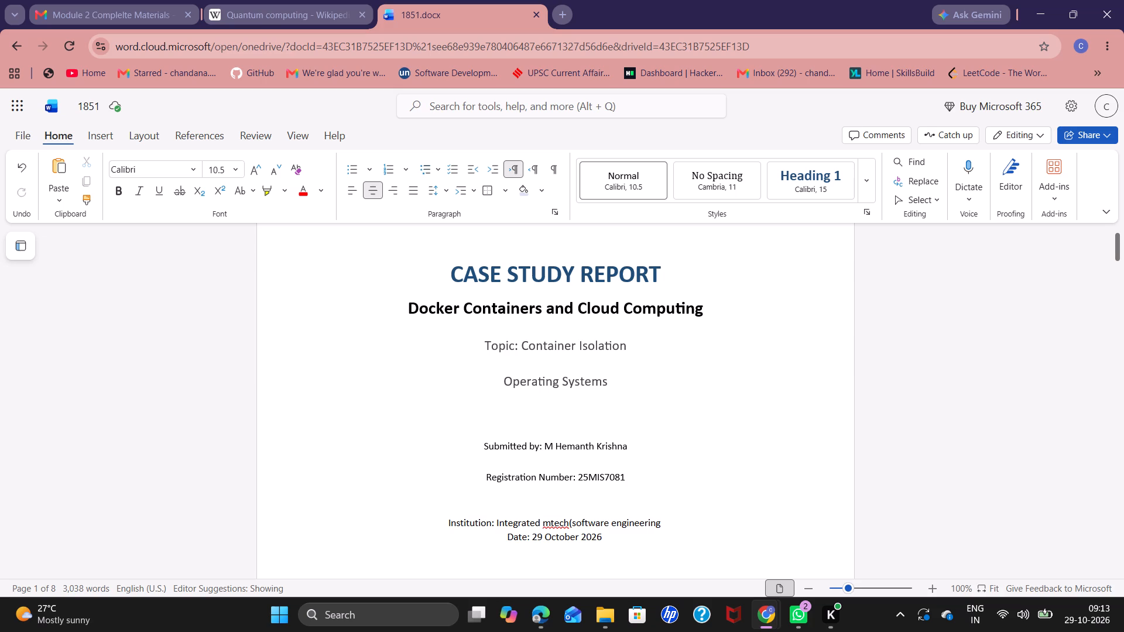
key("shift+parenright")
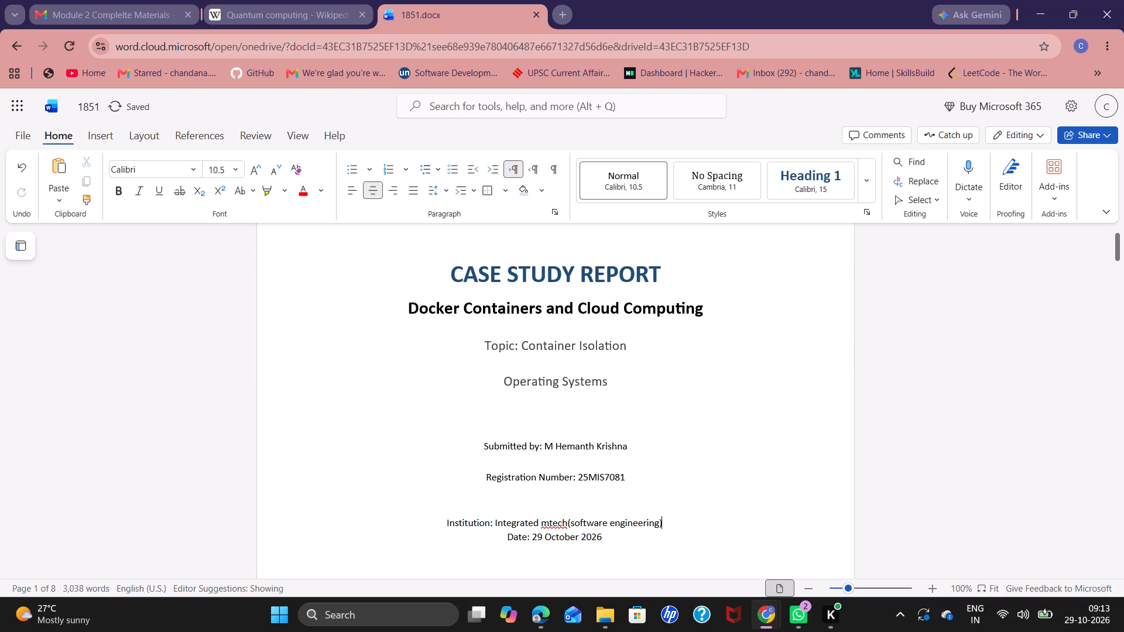
left_click(549, 521)
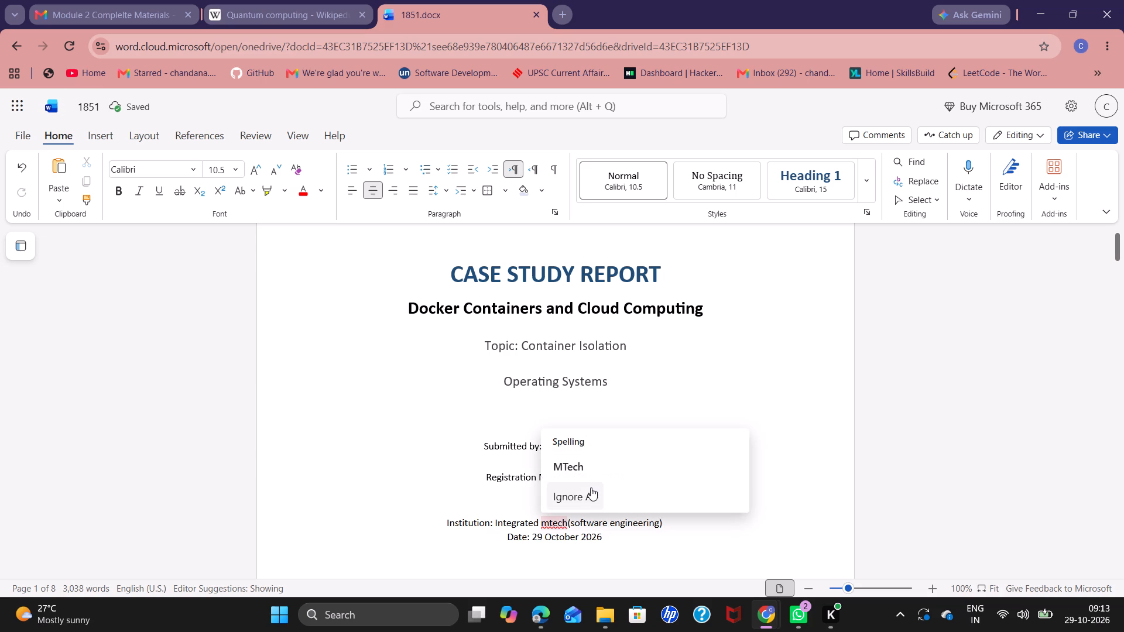
left_click(590, 472)
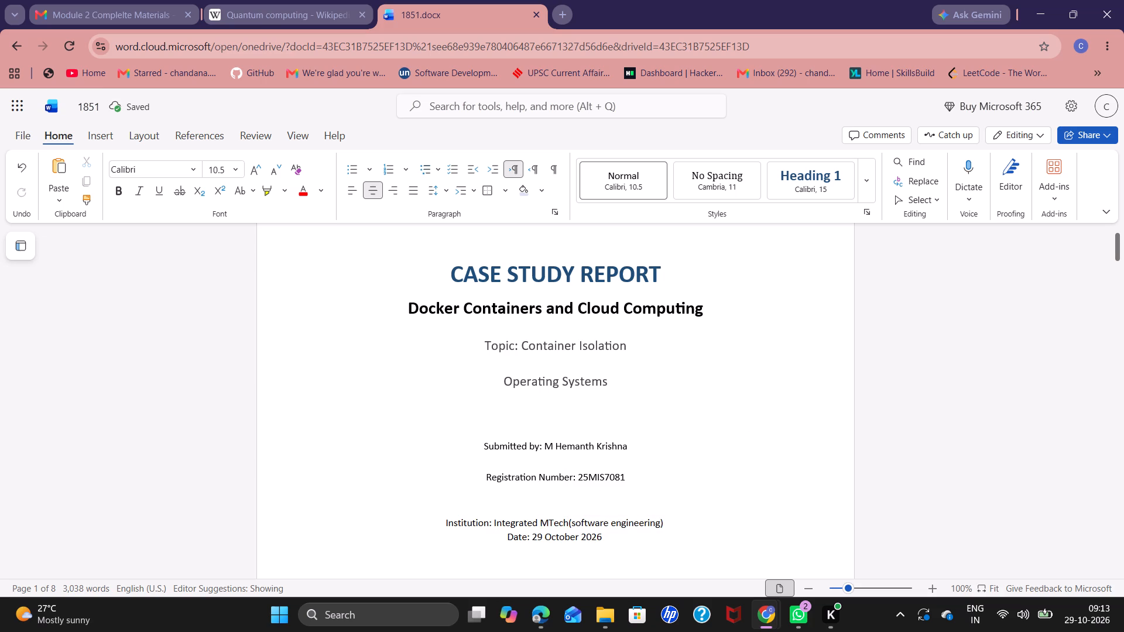
Remove the empty line between the Registration Number and Institution lines, keeping them as separate paragraphs.
left_click(444, 524)
key("BackSpace")
key("BackSpace")
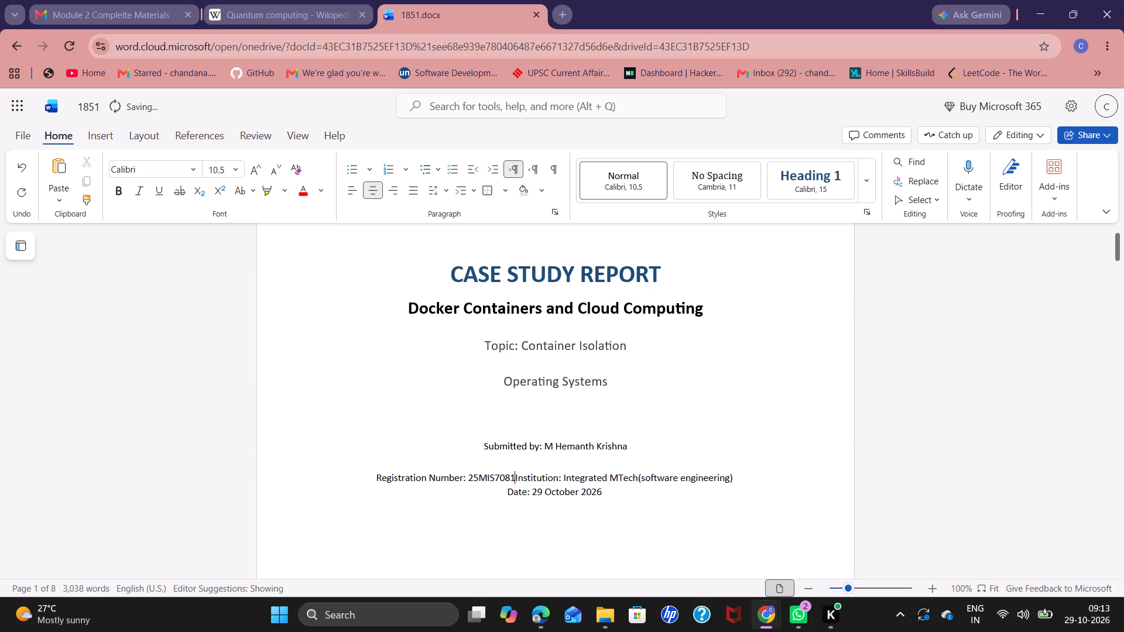
key("Return")
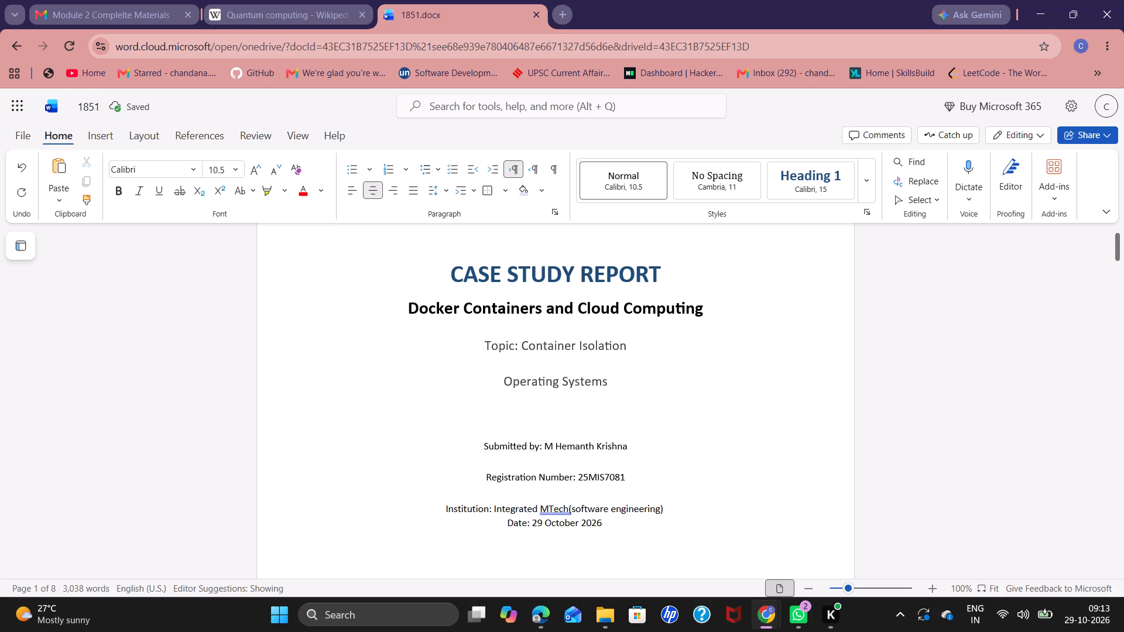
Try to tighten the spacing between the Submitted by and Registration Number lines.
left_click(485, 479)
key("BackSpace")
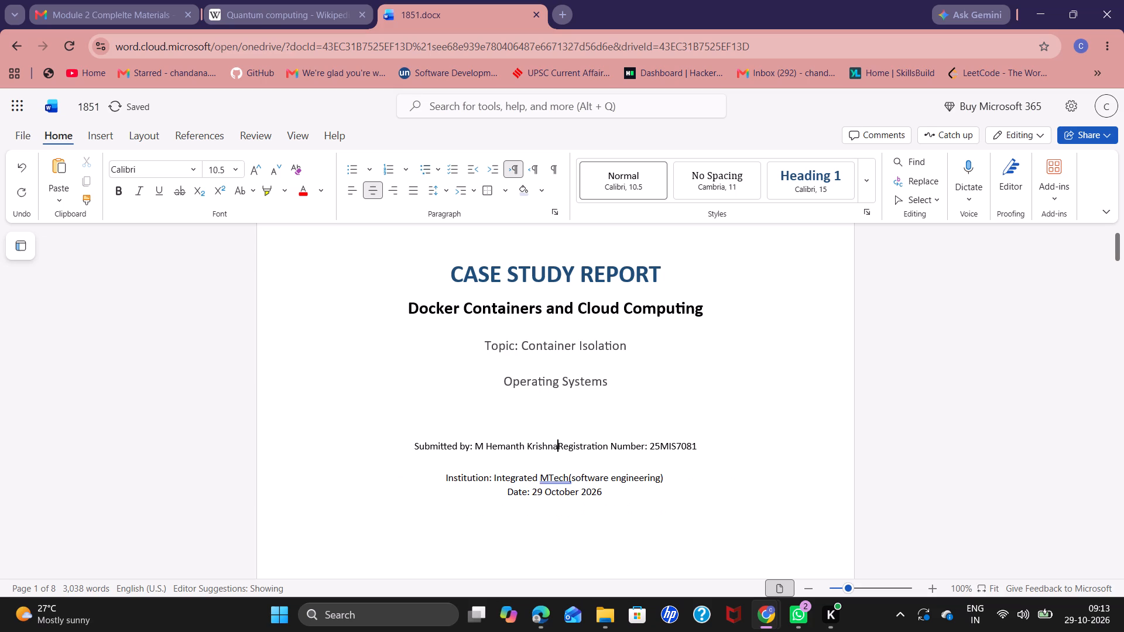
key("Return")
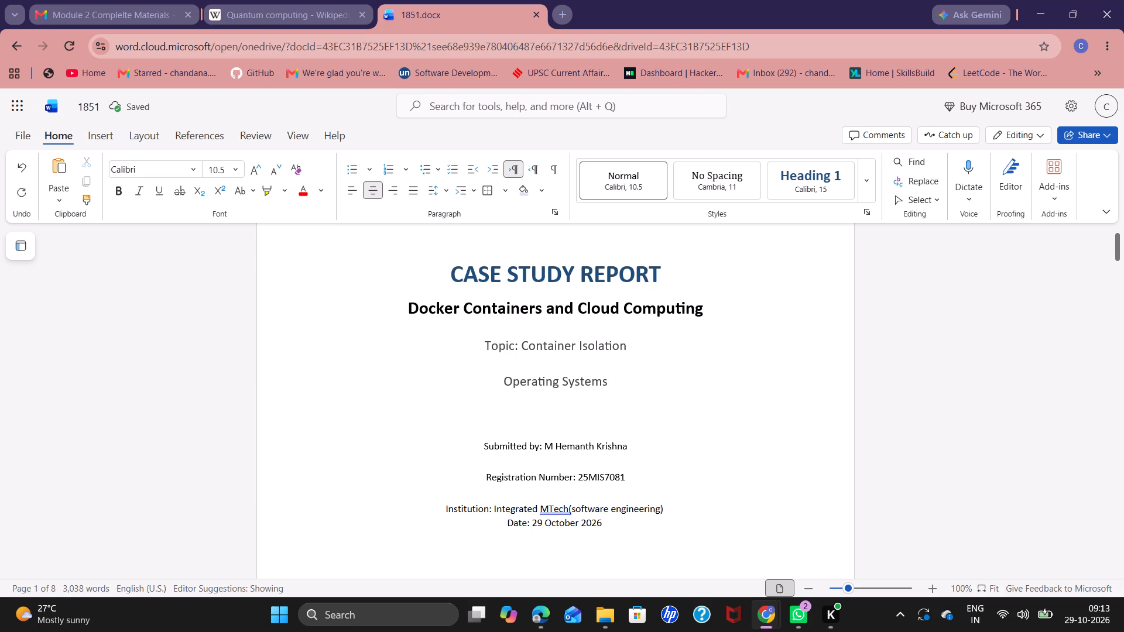
Accept the grammar suggestion that adds a space between "MTech" and the opening bracket in the Institution line.
scroll(619, 434, "down", 2)
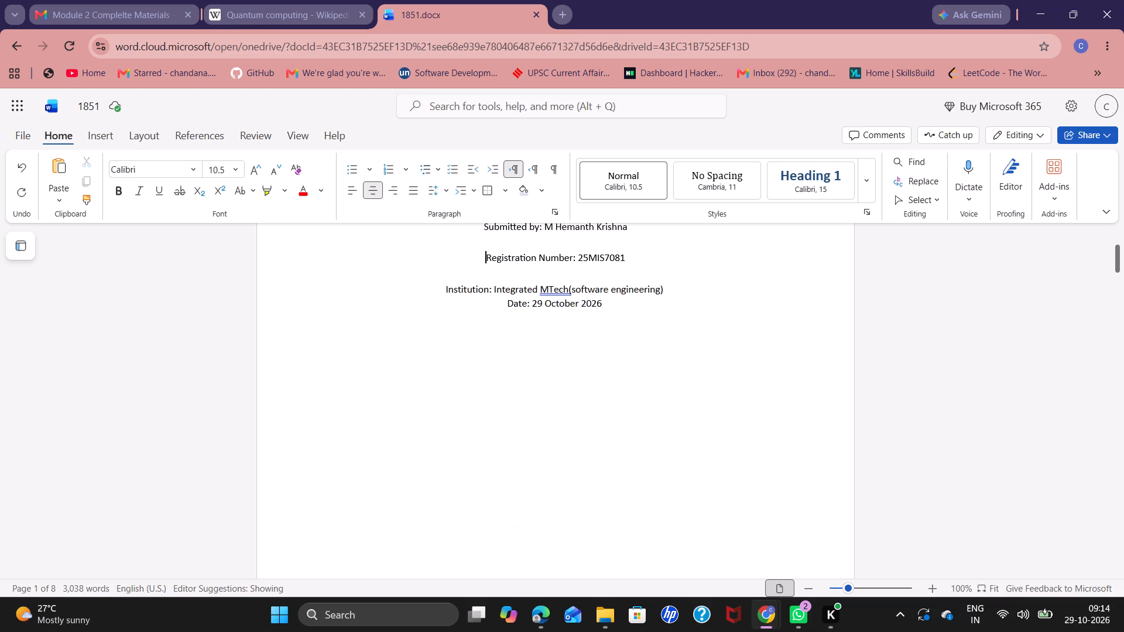
scroll(554, 403, "up", 1)
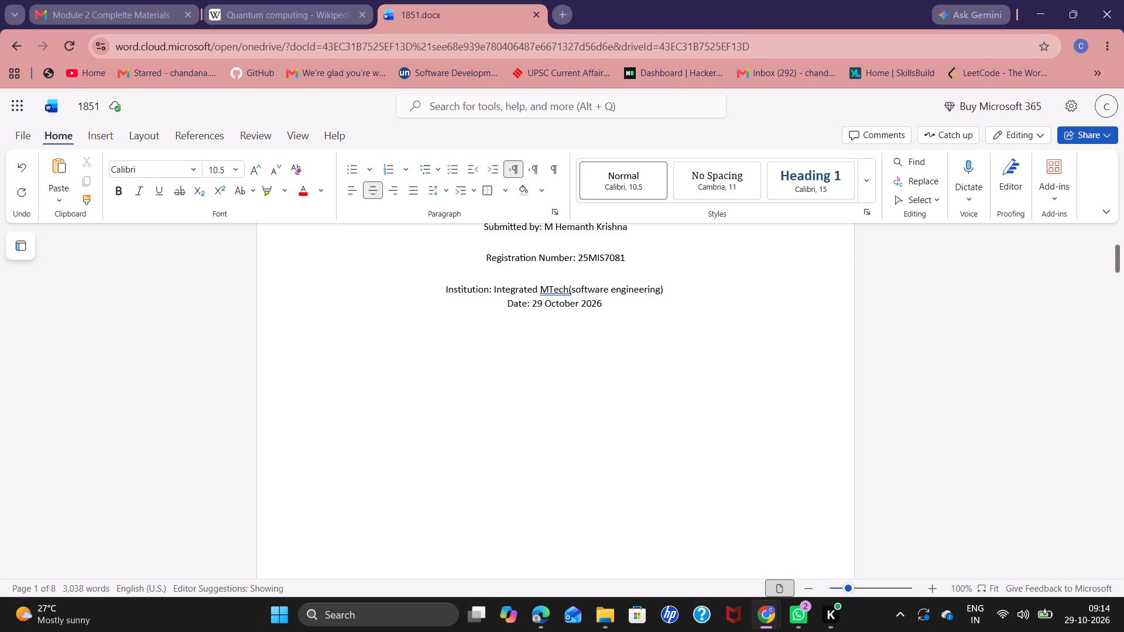
scroll(554, 403, "up", 1)
left_click(555, 398)
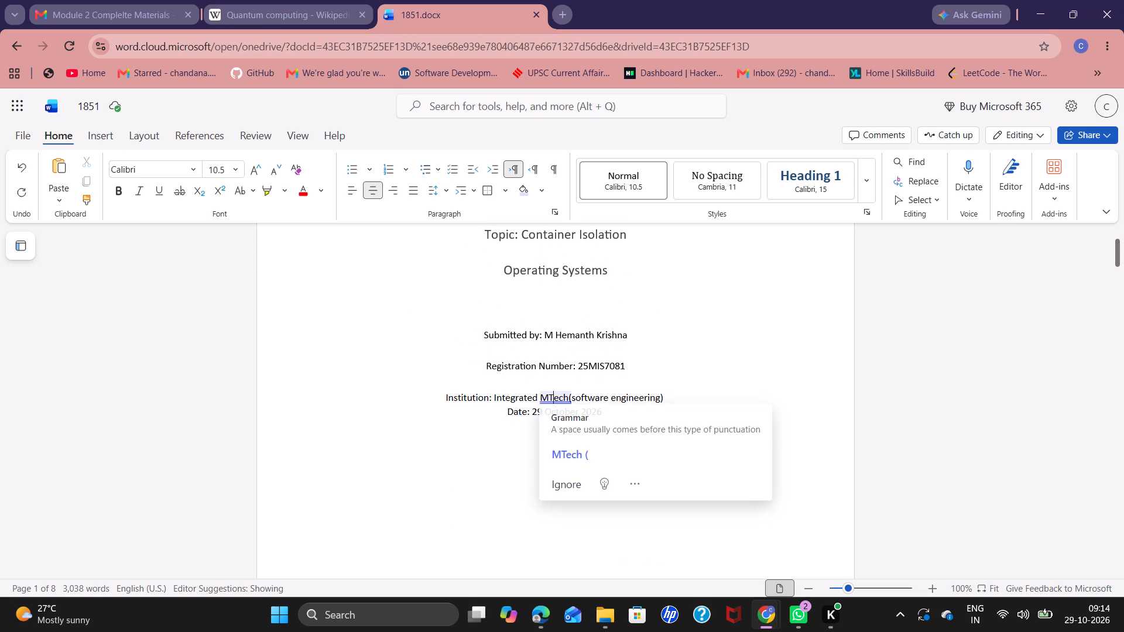
left_click(573, 461)
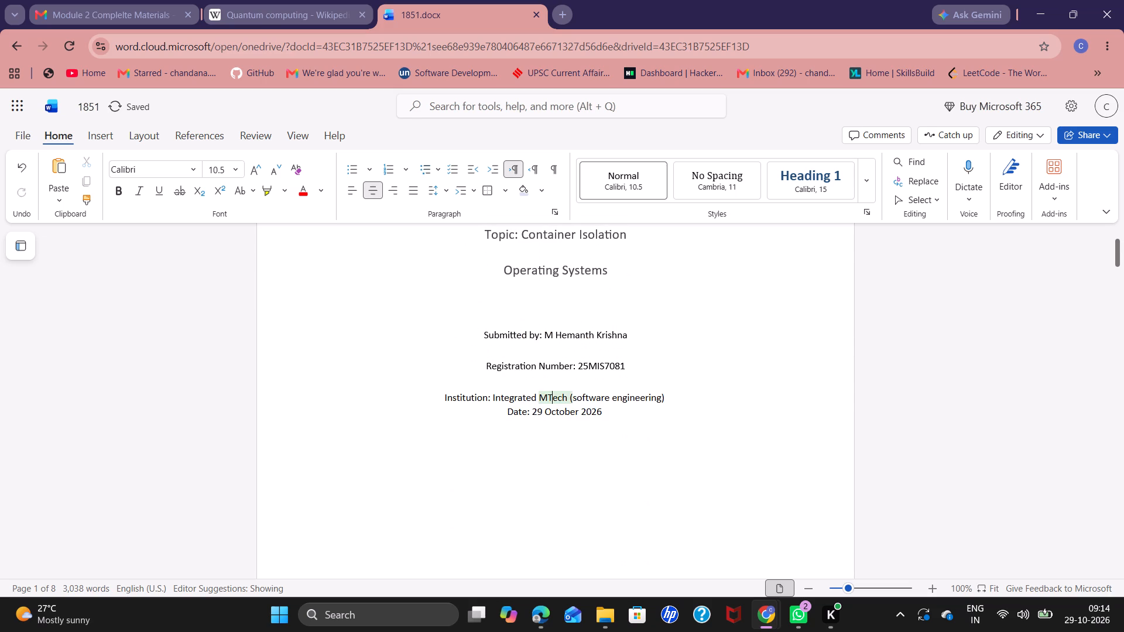
Add a "Submitted to:" line in 14-point text between "Operating Systems" and the Submitted by line.
scroll(518, 484, "up", 2)
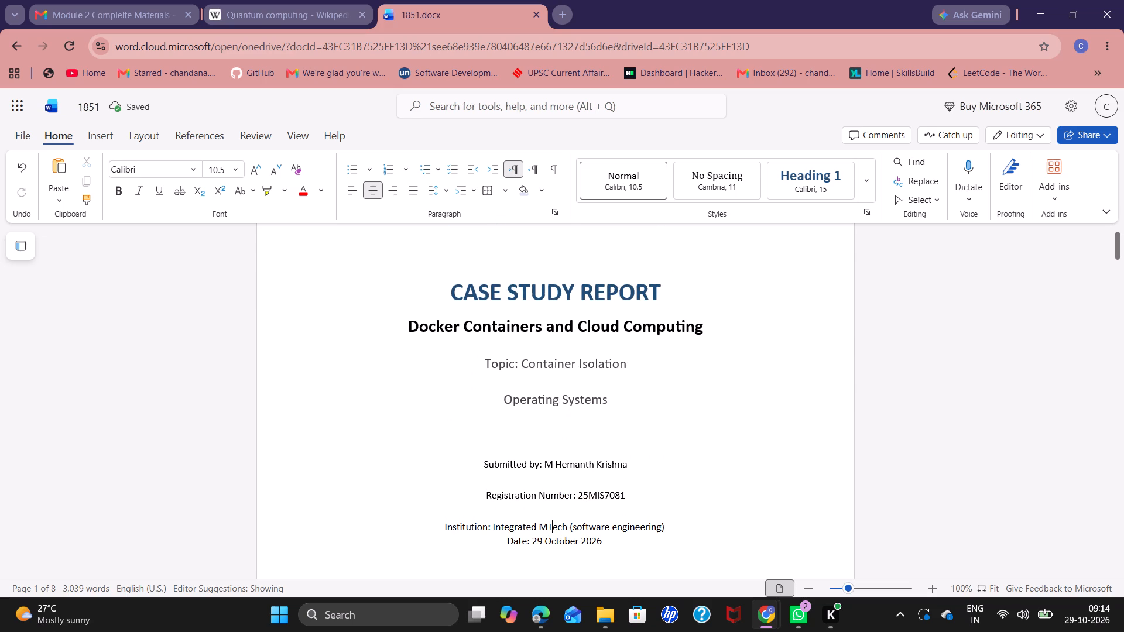
scroll(518, 555, "down", 1)
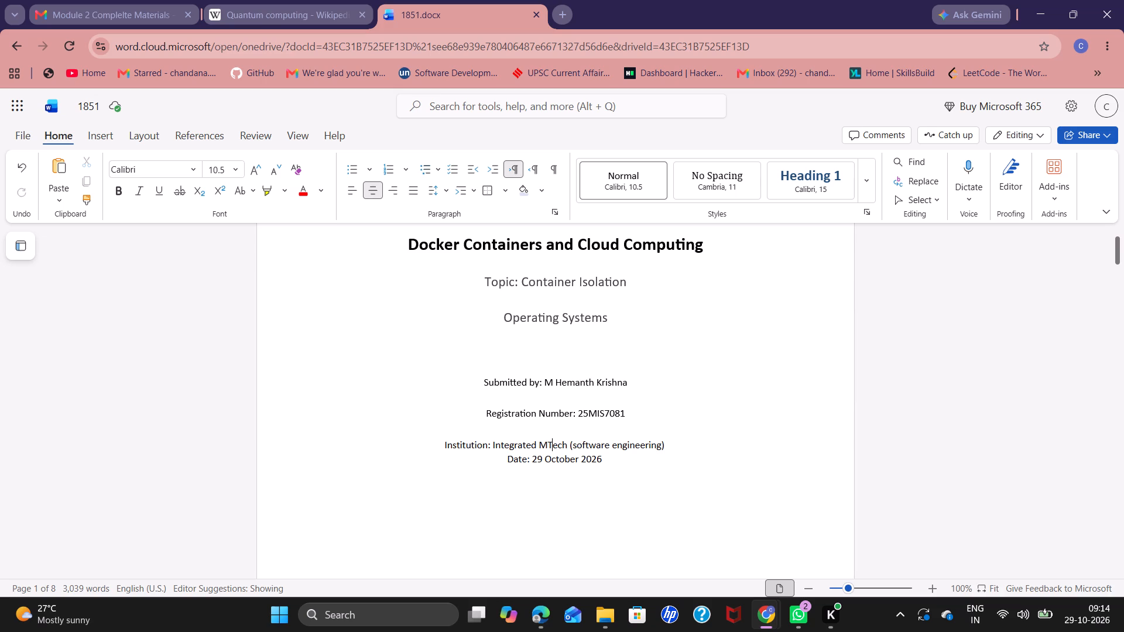
left_click(489, 363)
key("BackSpace")
key("Return")
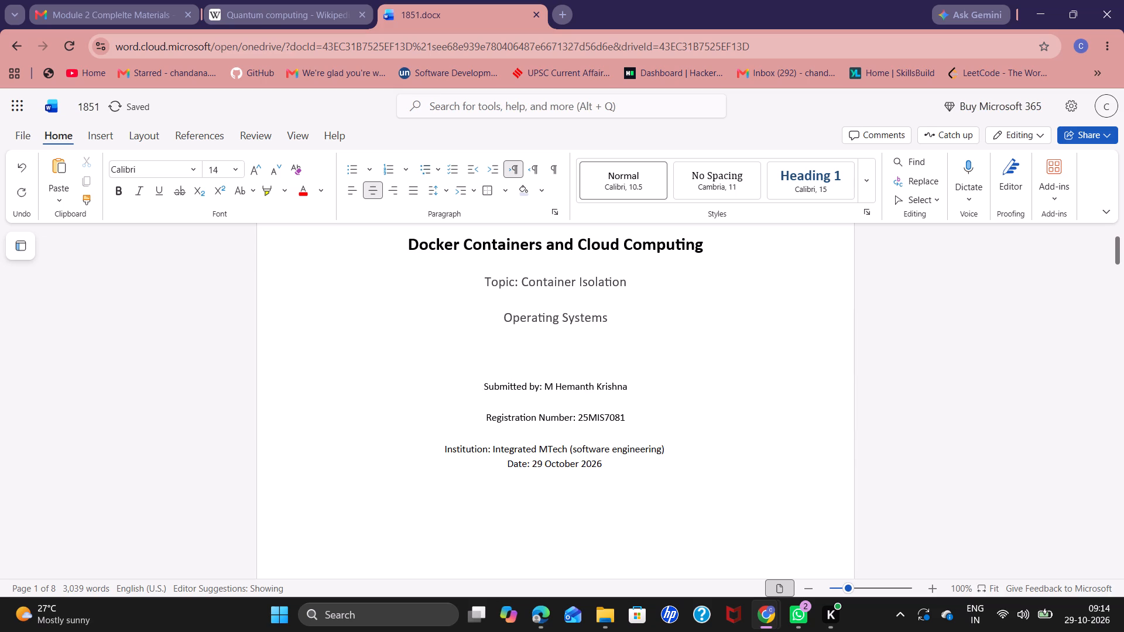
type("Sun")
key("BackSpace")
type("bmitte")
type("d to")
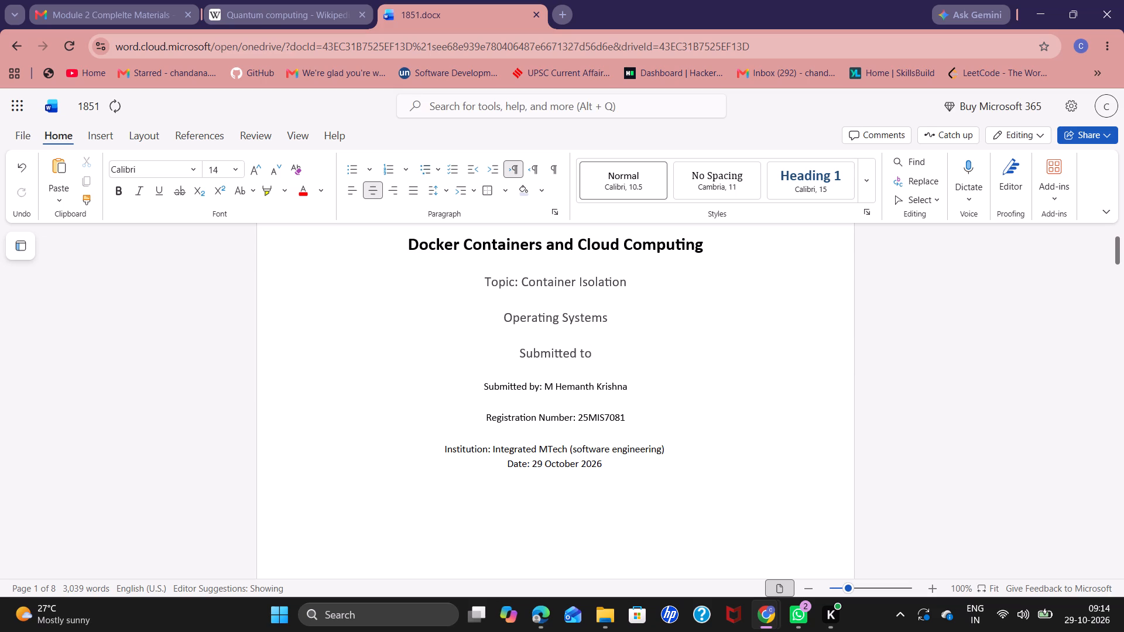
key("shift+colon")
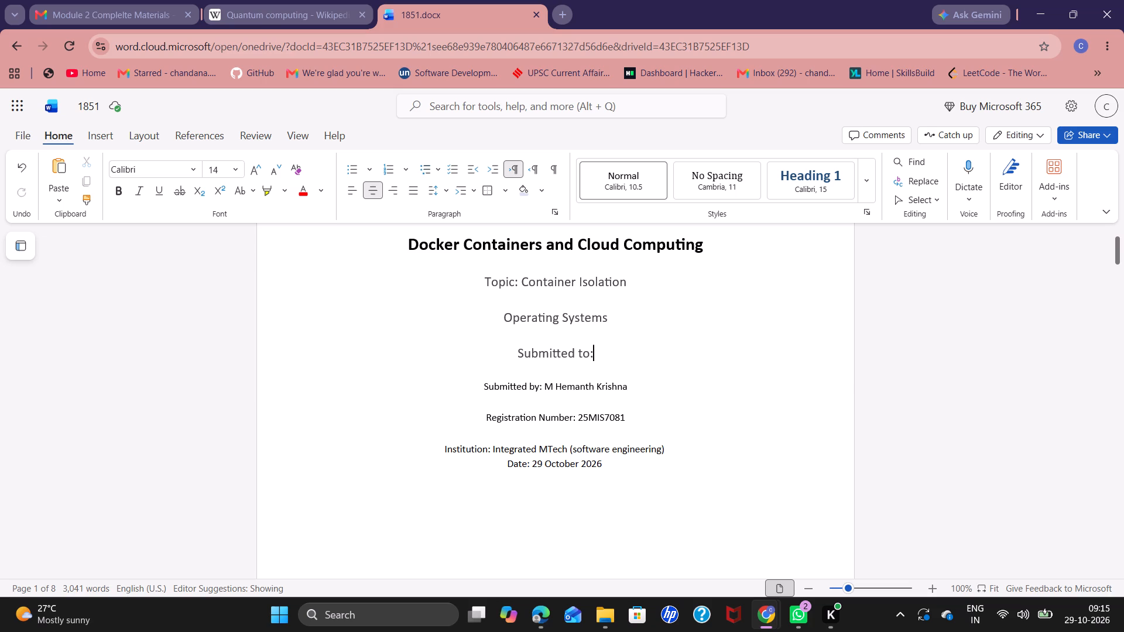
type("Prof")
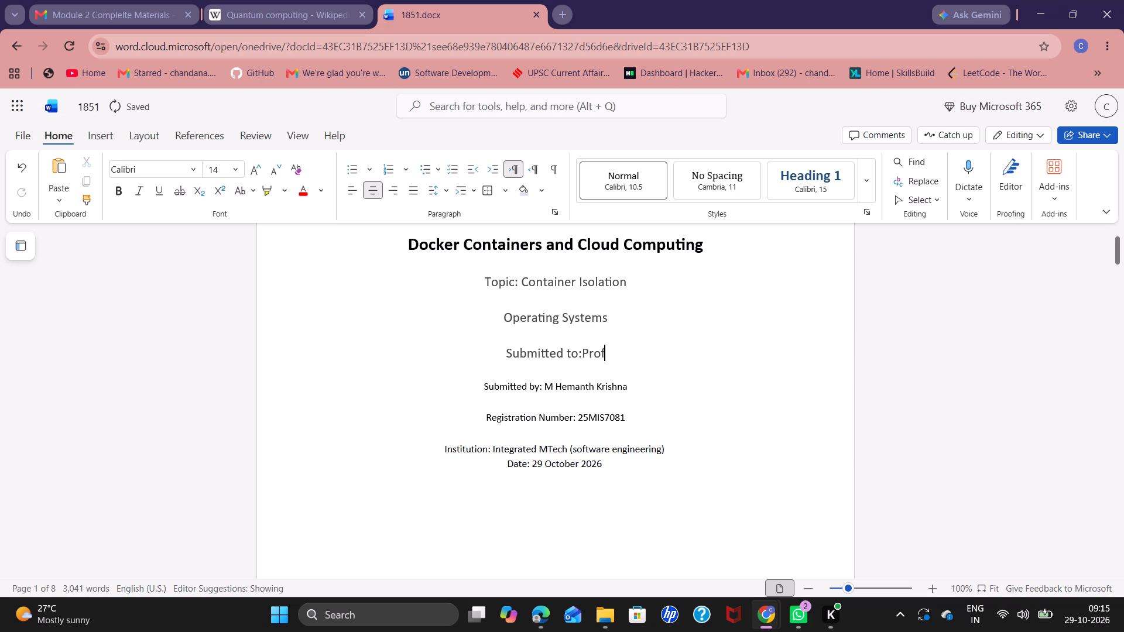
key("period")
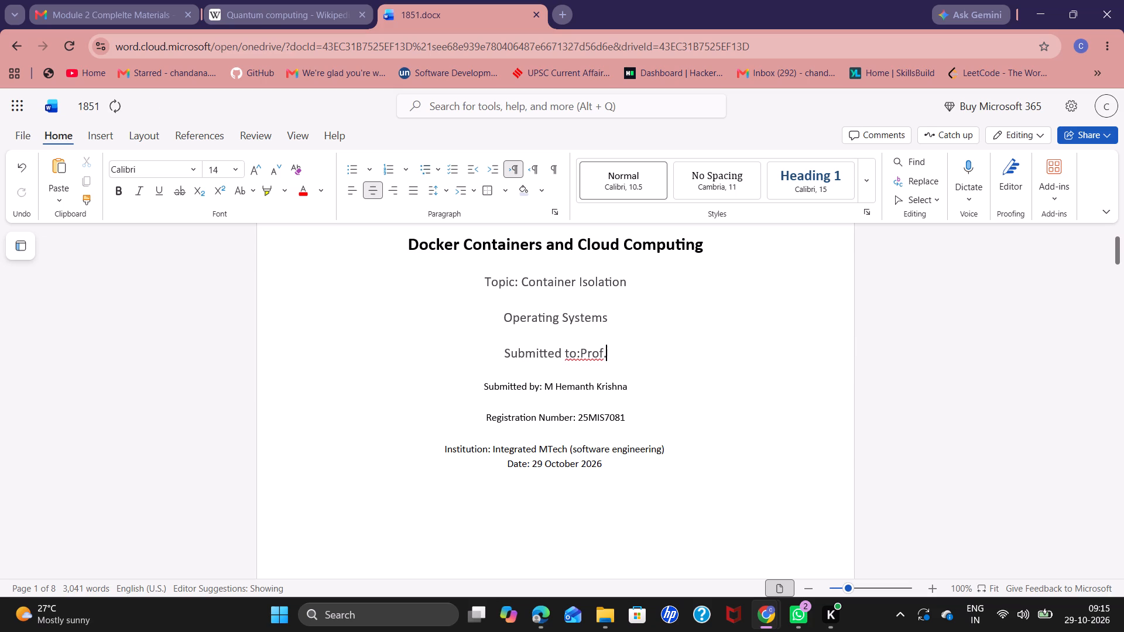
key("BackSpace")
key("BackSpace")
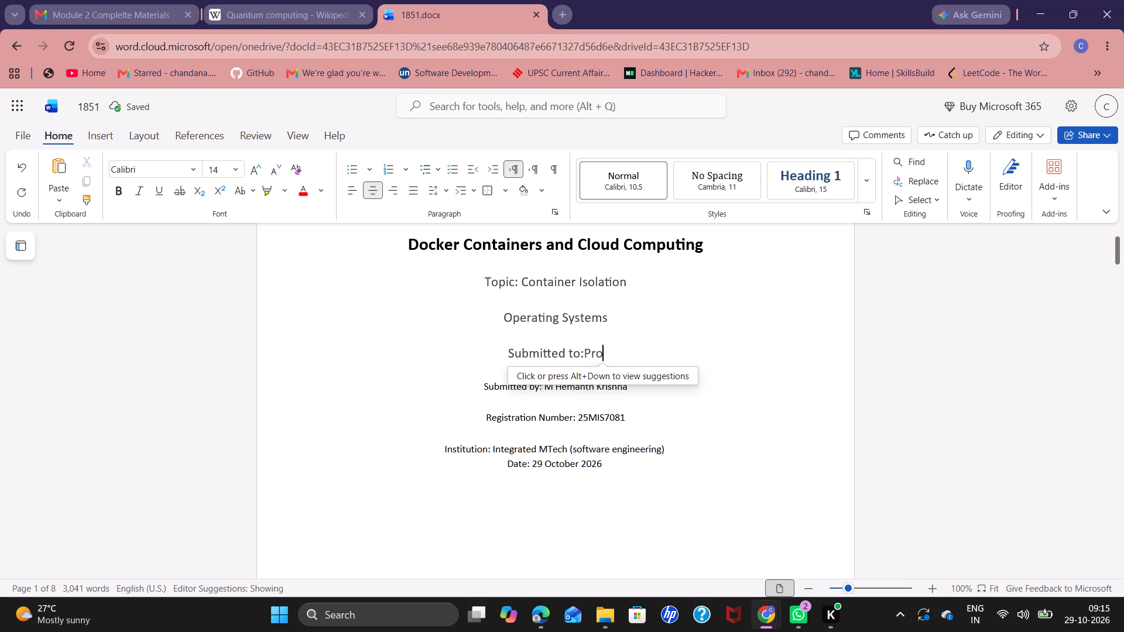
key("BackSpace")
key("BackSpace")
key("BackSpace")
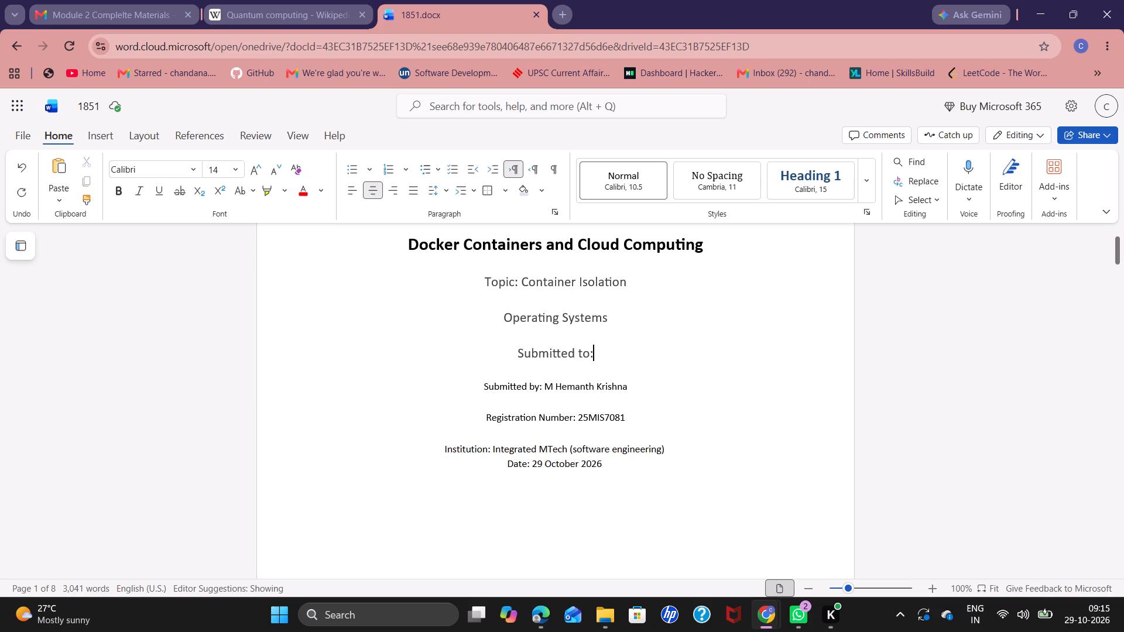
Add a space after "Submitted to:" and enter "Prof.Dr." followed by the professor's first name.
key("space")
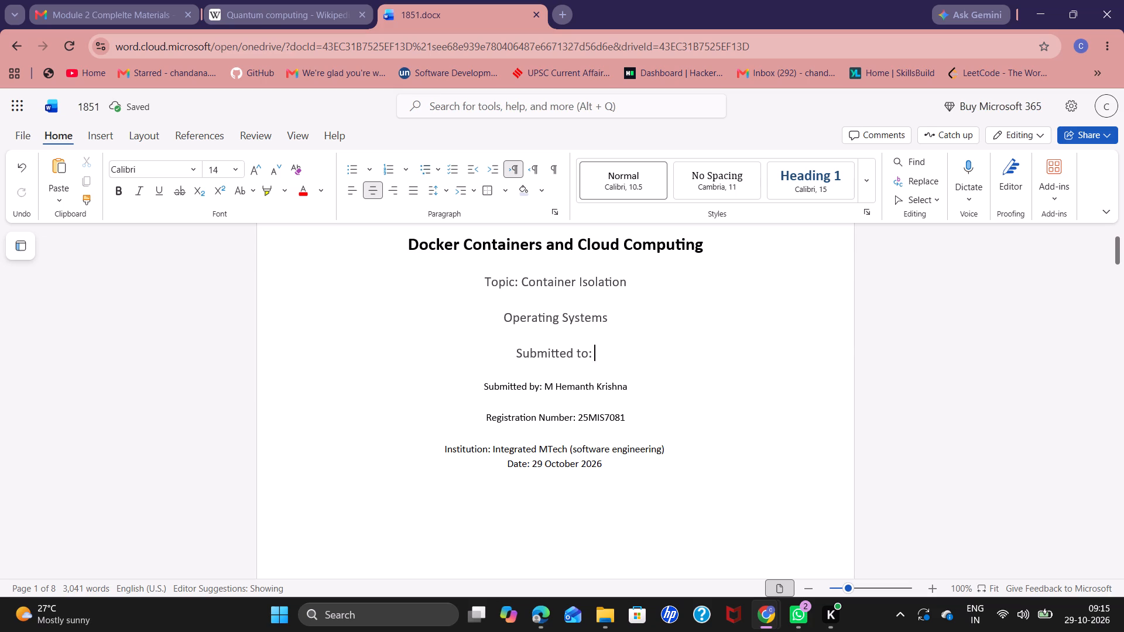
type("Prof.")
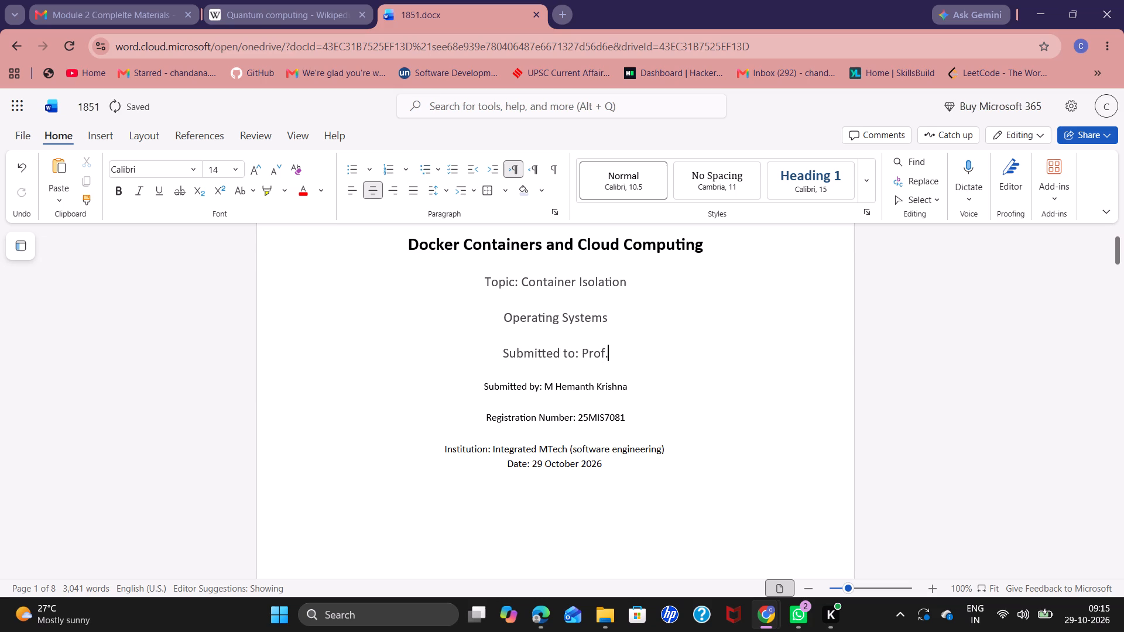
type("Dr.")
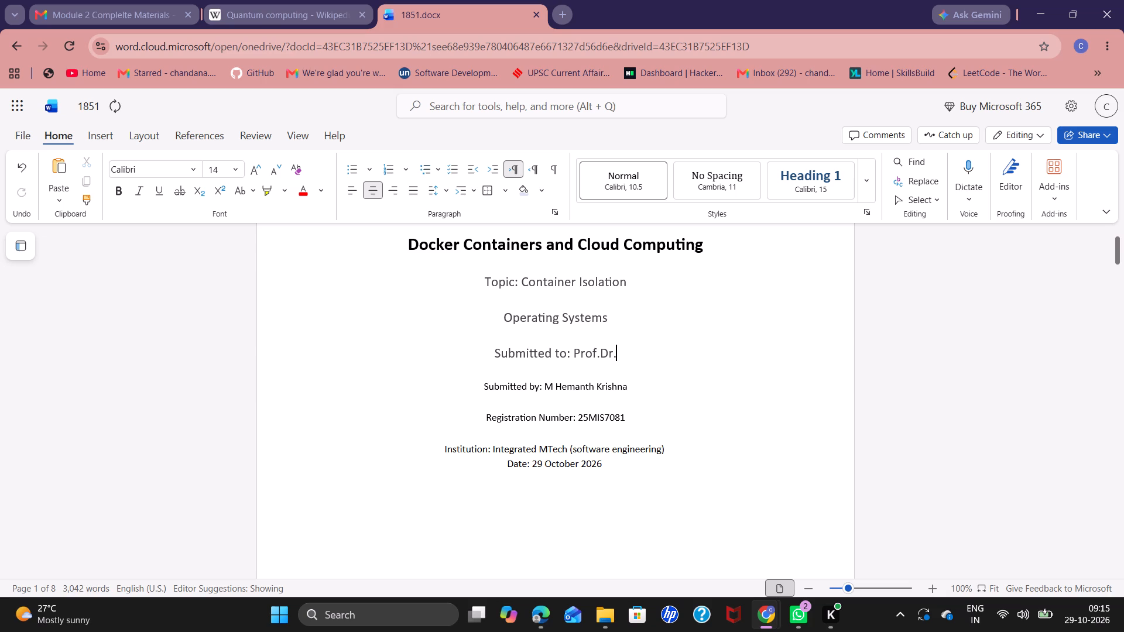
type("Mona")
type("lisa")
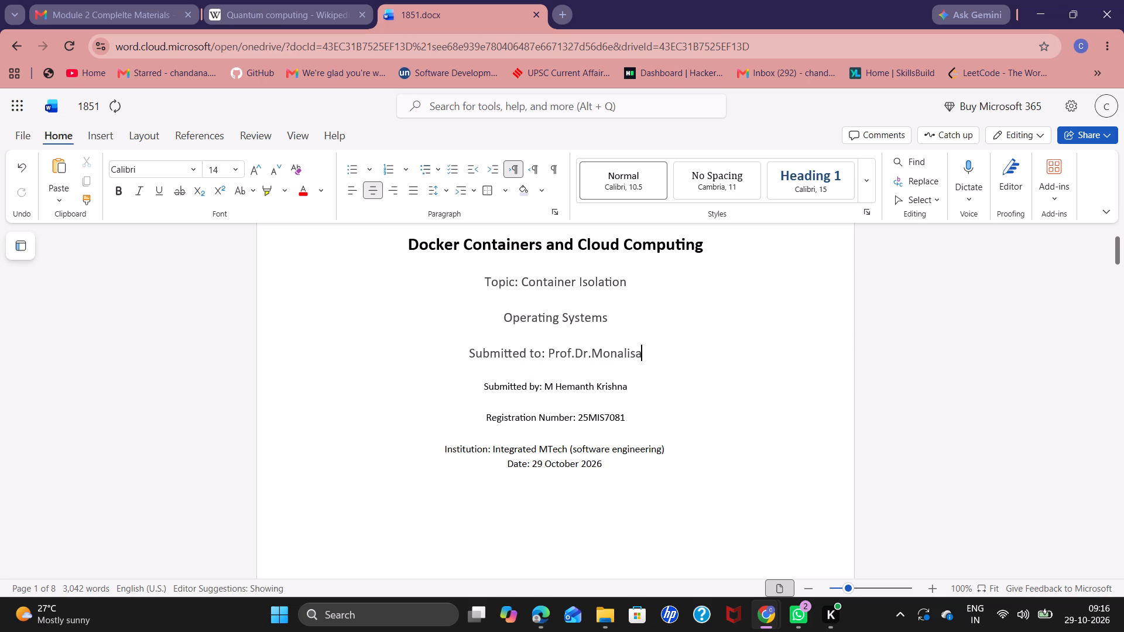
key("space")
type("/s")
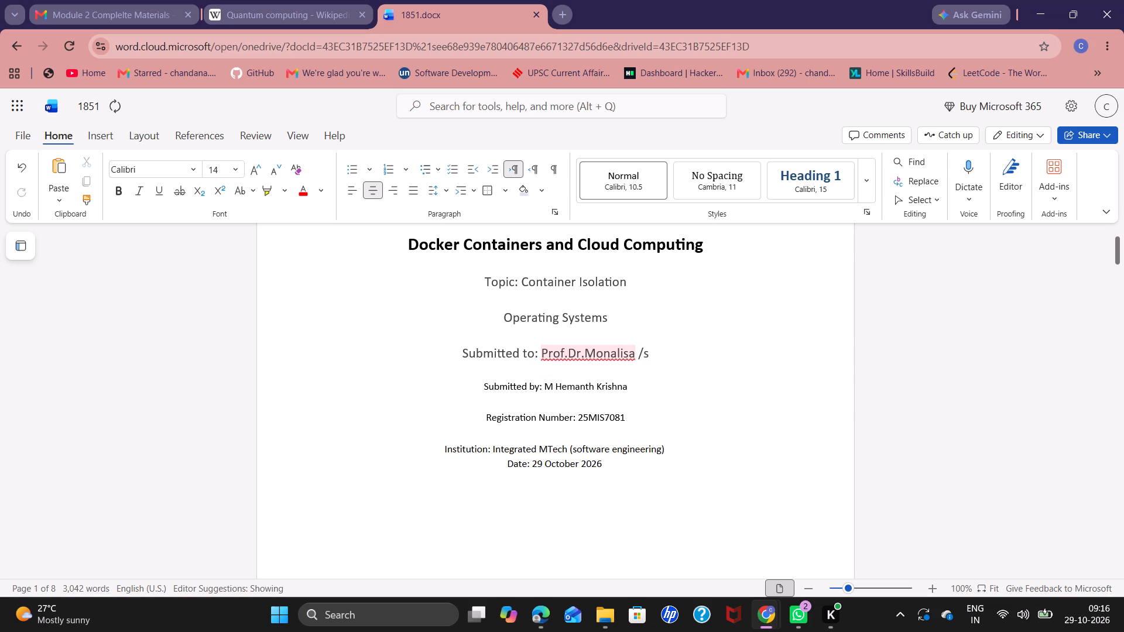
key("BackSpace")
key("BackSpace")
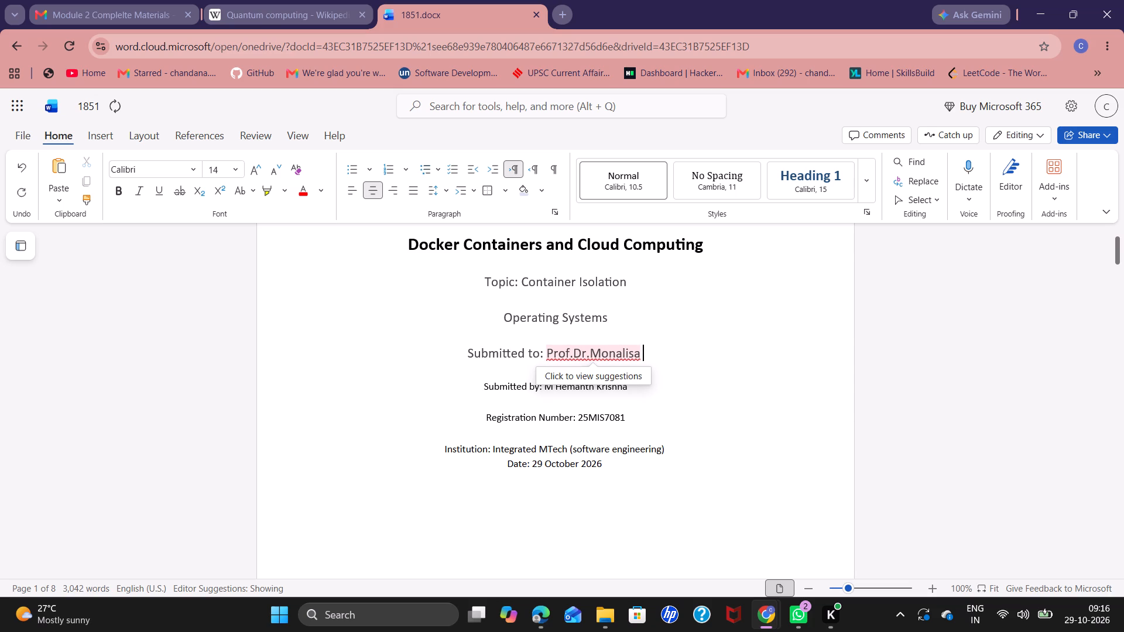
Ignore all spelling flags on the professor's title and first name in the Submitted to line.
left_click(588, 351)
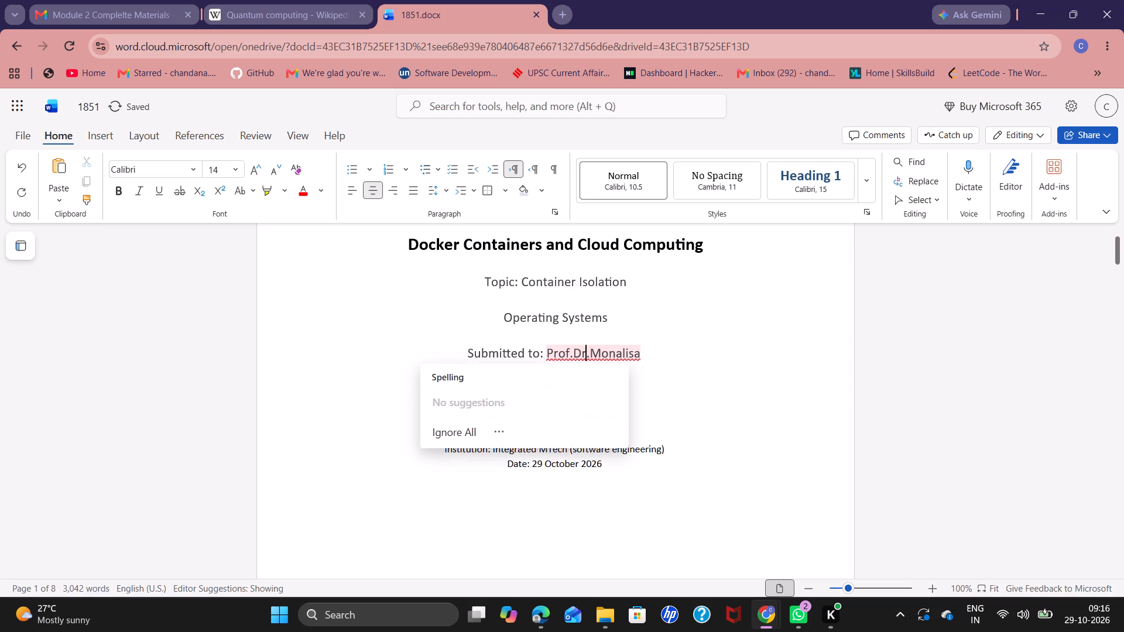
left_click(468, 408)
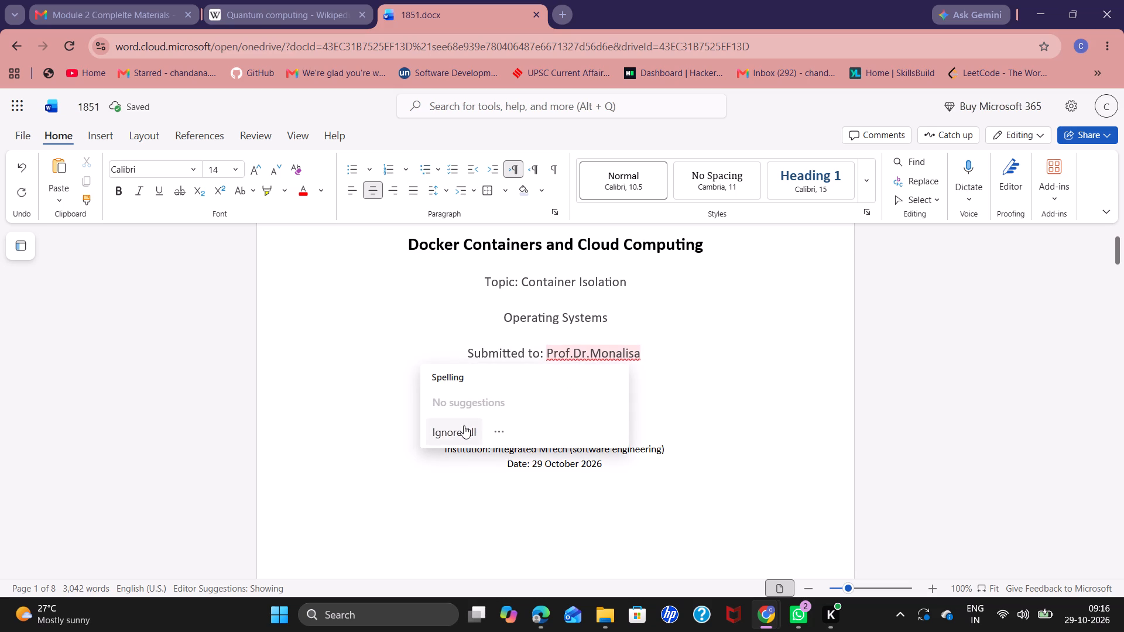
left_click(464, 425)
Add the professor's surname to the Submitted to line, leaving a single space after the first name.
left_click(645, 355)
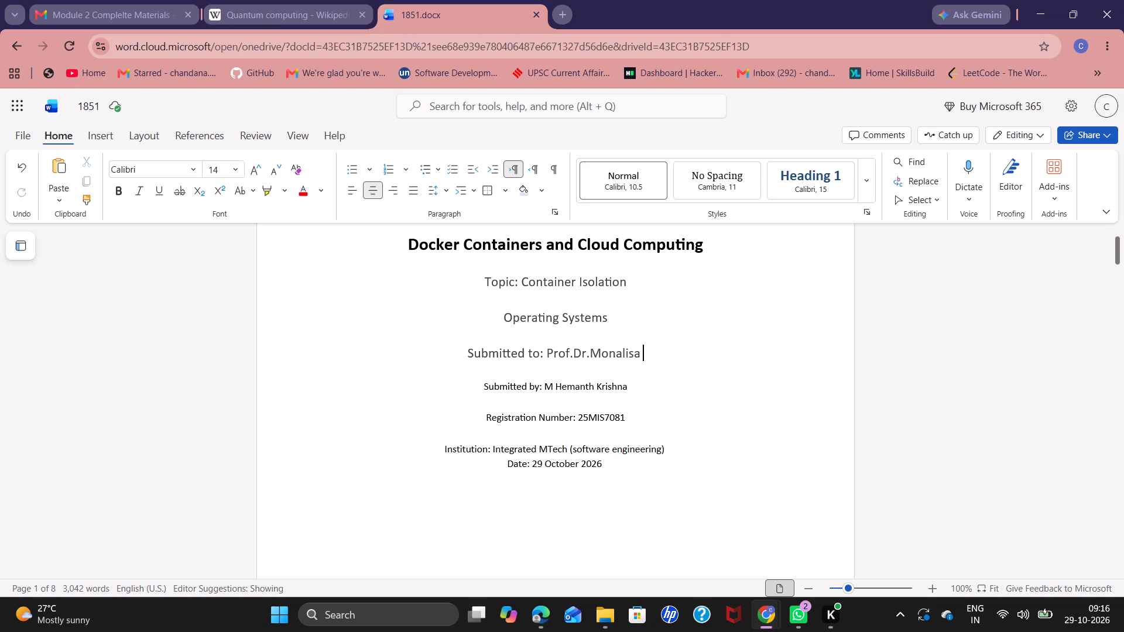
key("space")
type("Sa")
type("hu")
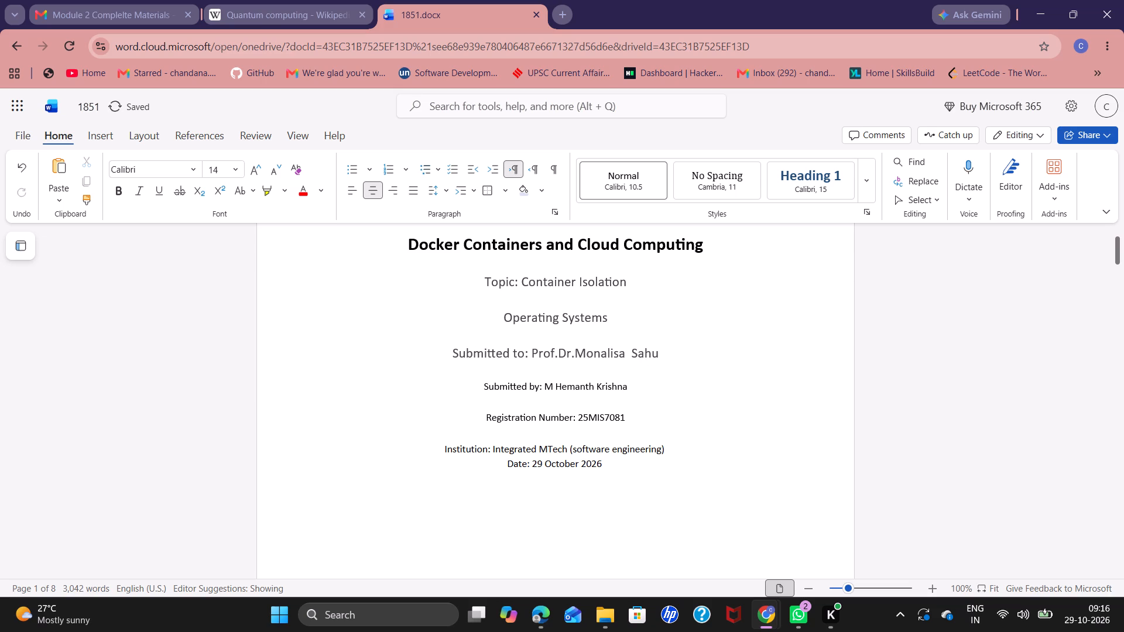
left_click(630, 351)
key("BackSpace")
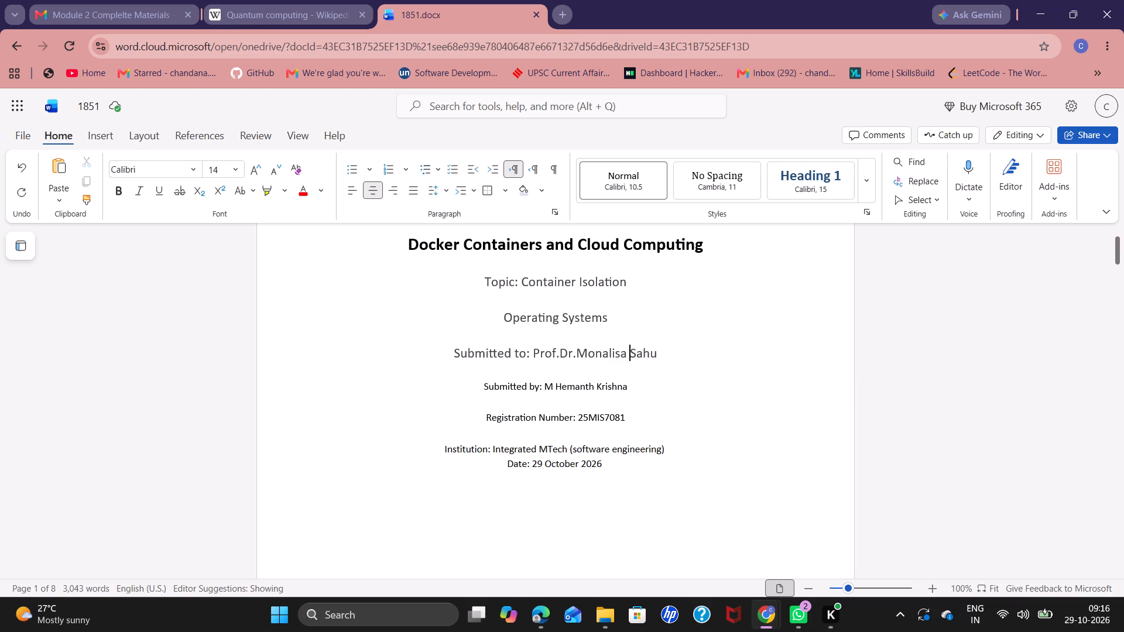
Set the font size of the whole "Submitted to:" line on the cover page to 10 points.
scroll(630, 351, "up", 1)
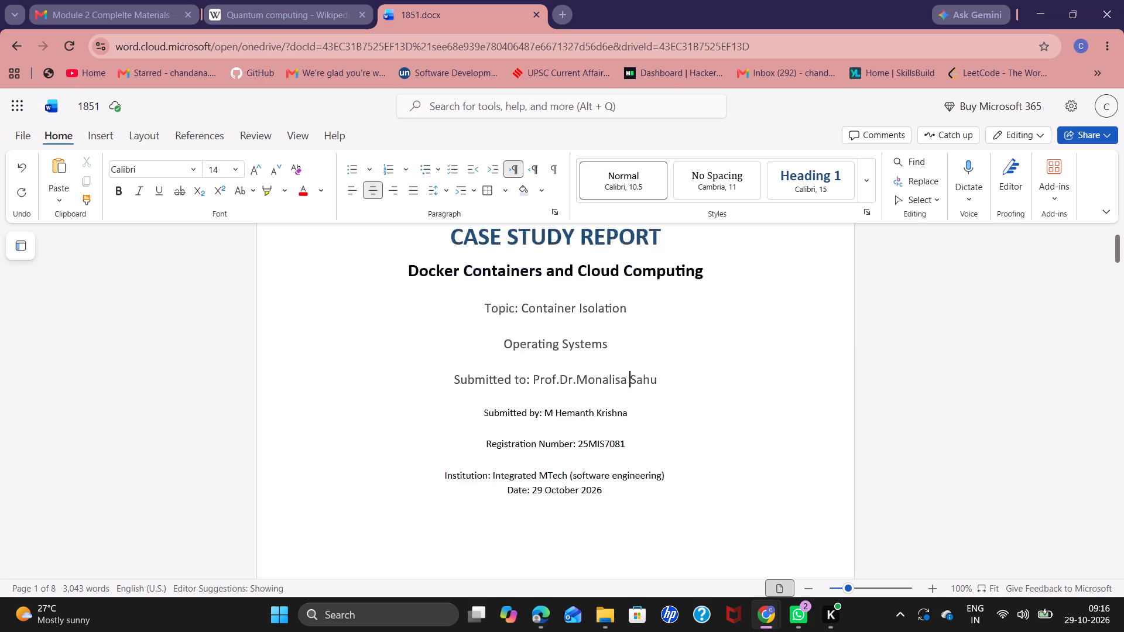
scroll(630, 351, "up", 1)
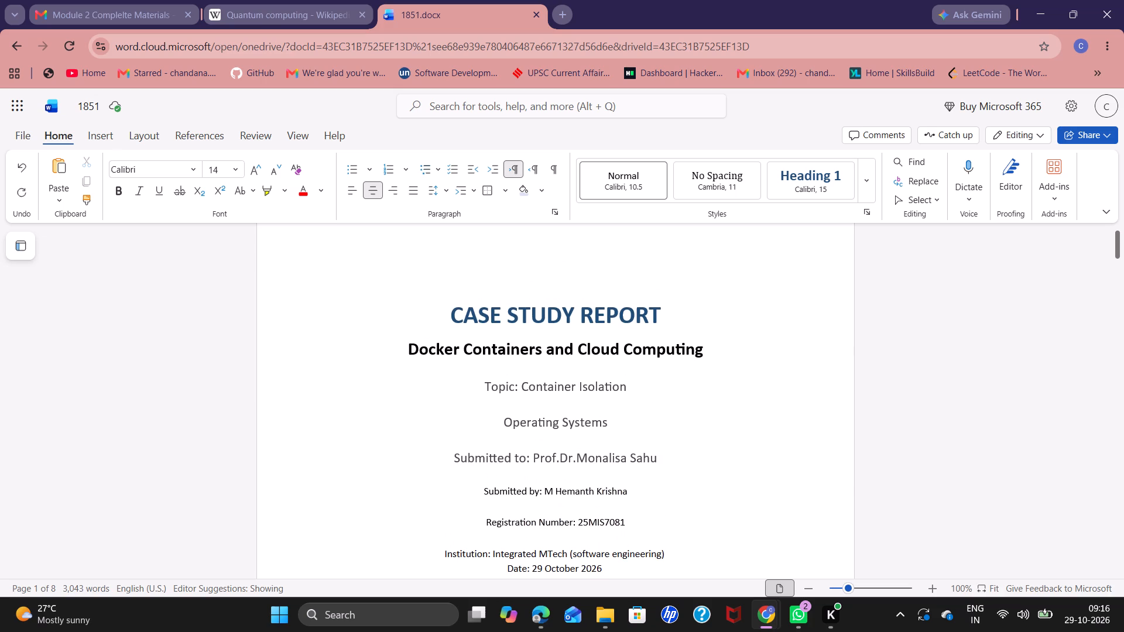
left_click_drag(480, 492, 642, 493)
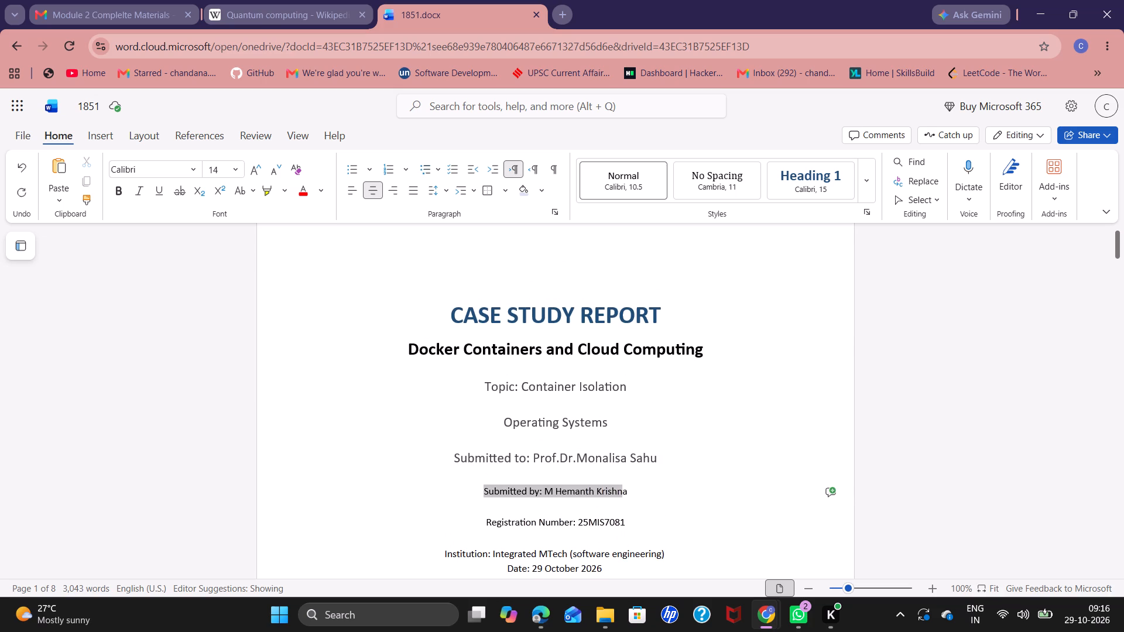
left_click_drag(642, 493, 677, 489)
left_click(434, 480)
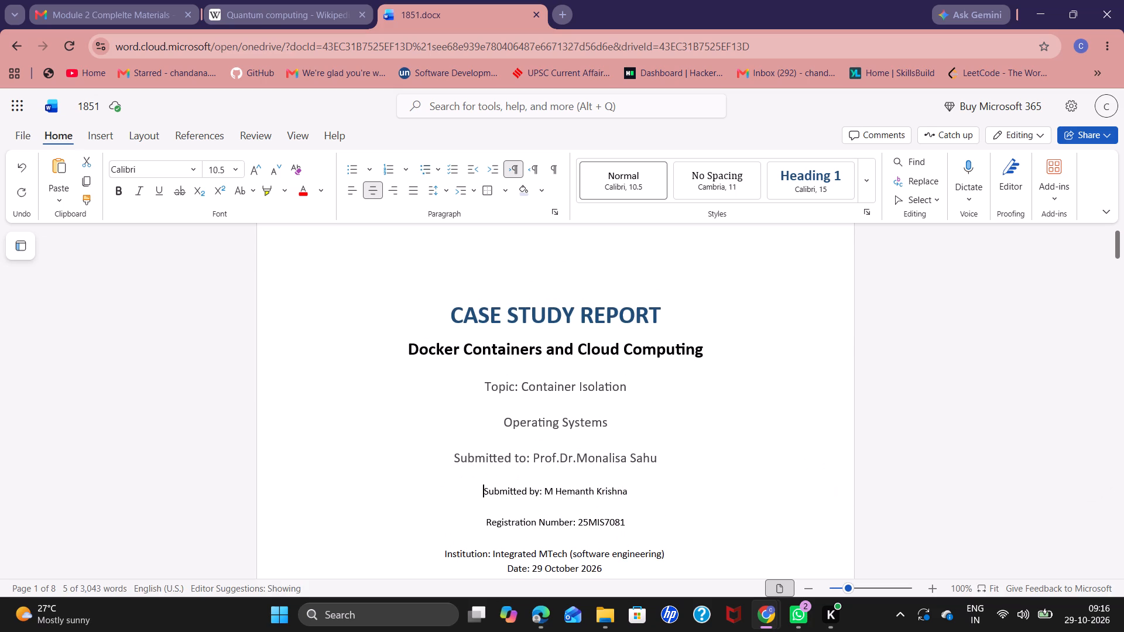
left_click_drag(451, 456, 662, 438)
left_click_drag(452, 459, 660, 454)
left_click(763, 421)
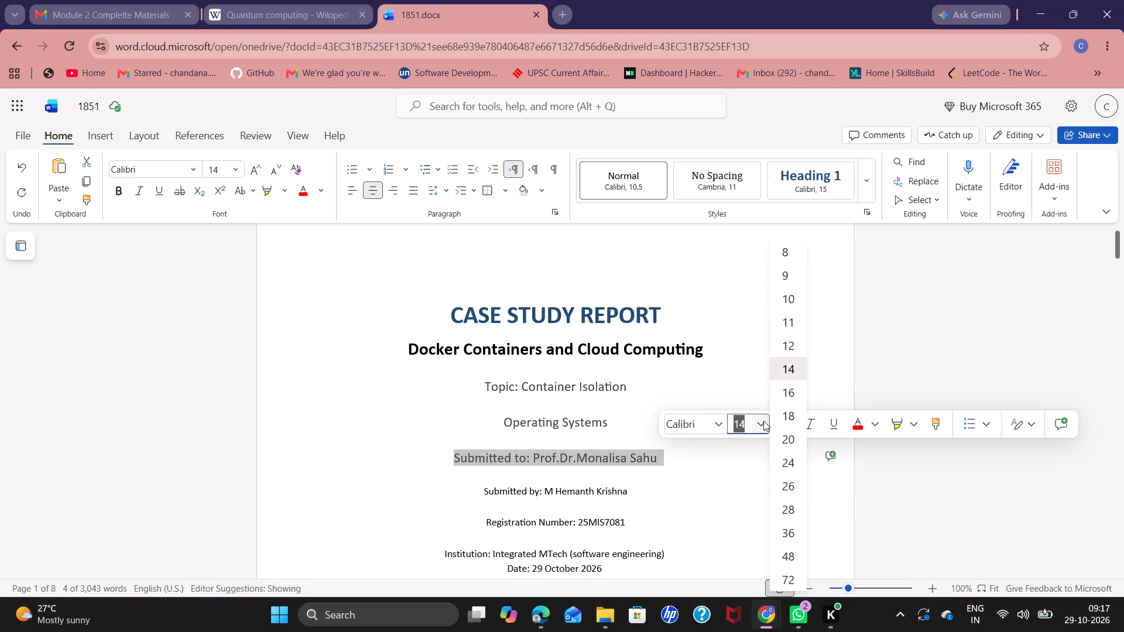
left_click(786, 301)
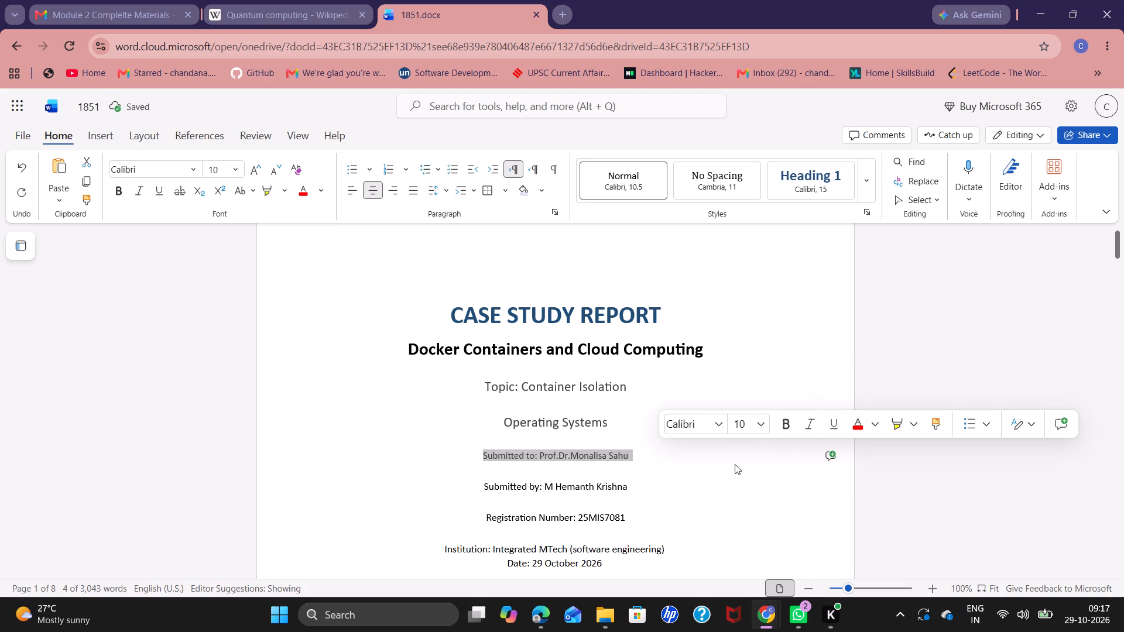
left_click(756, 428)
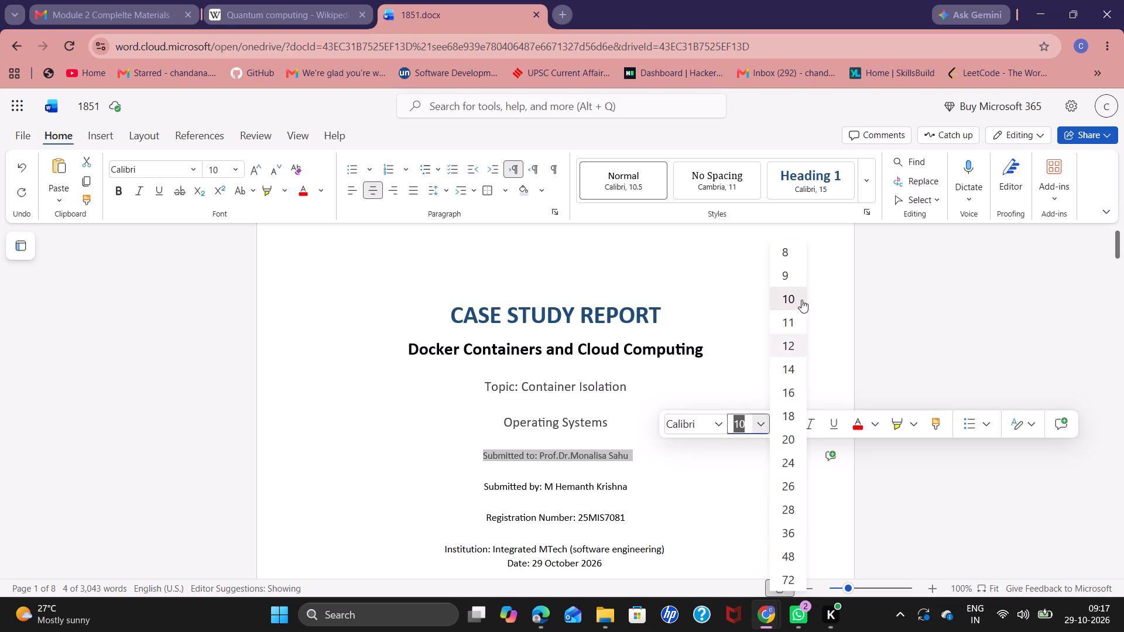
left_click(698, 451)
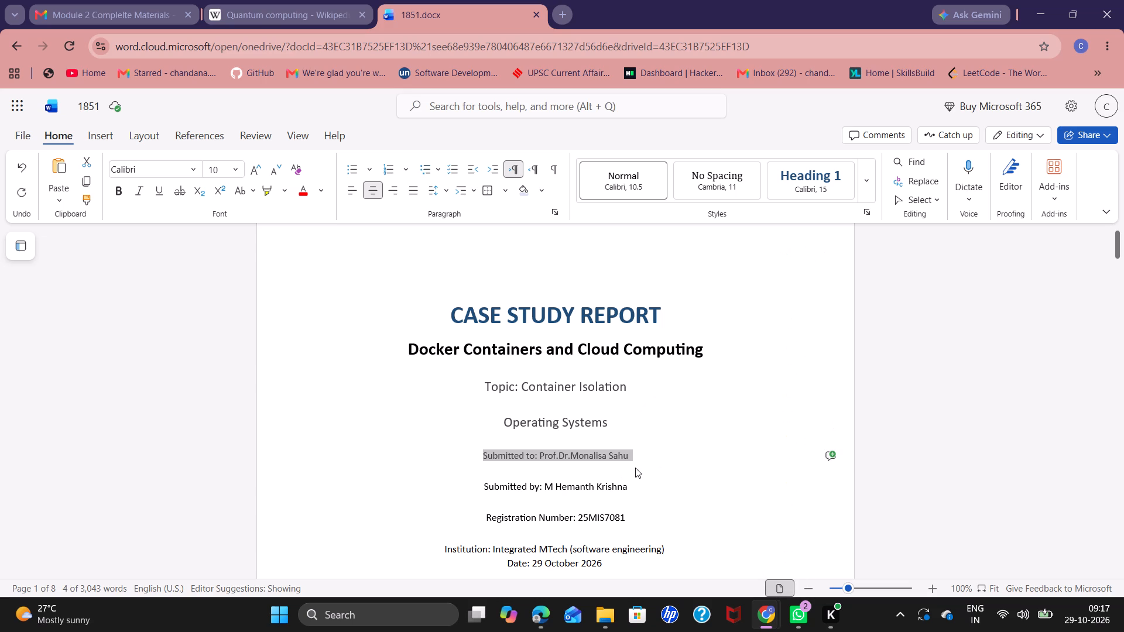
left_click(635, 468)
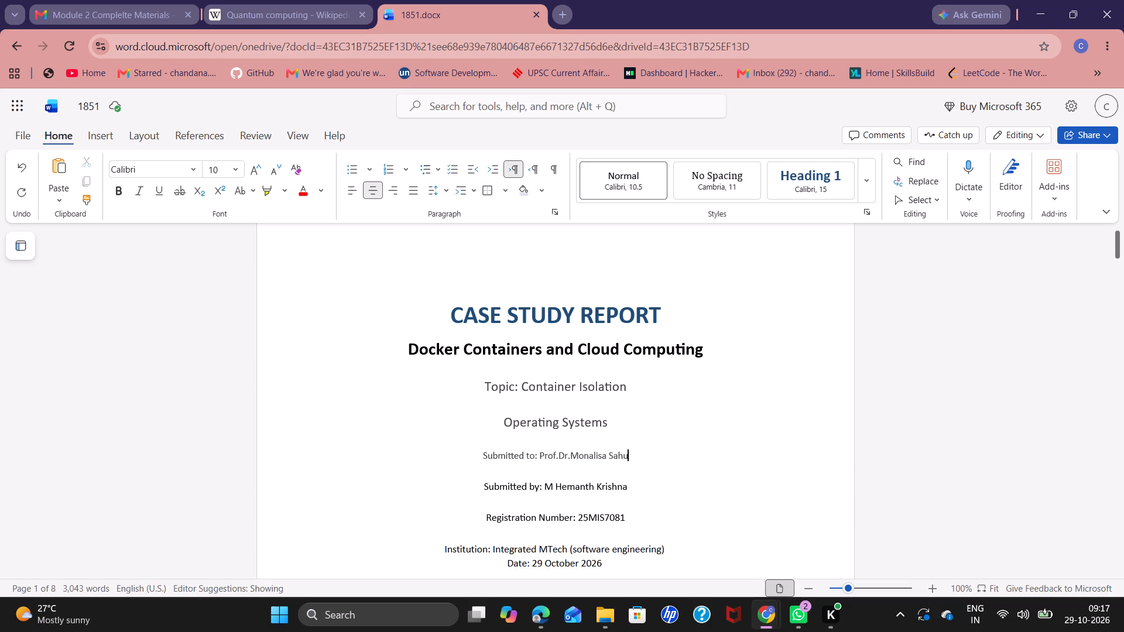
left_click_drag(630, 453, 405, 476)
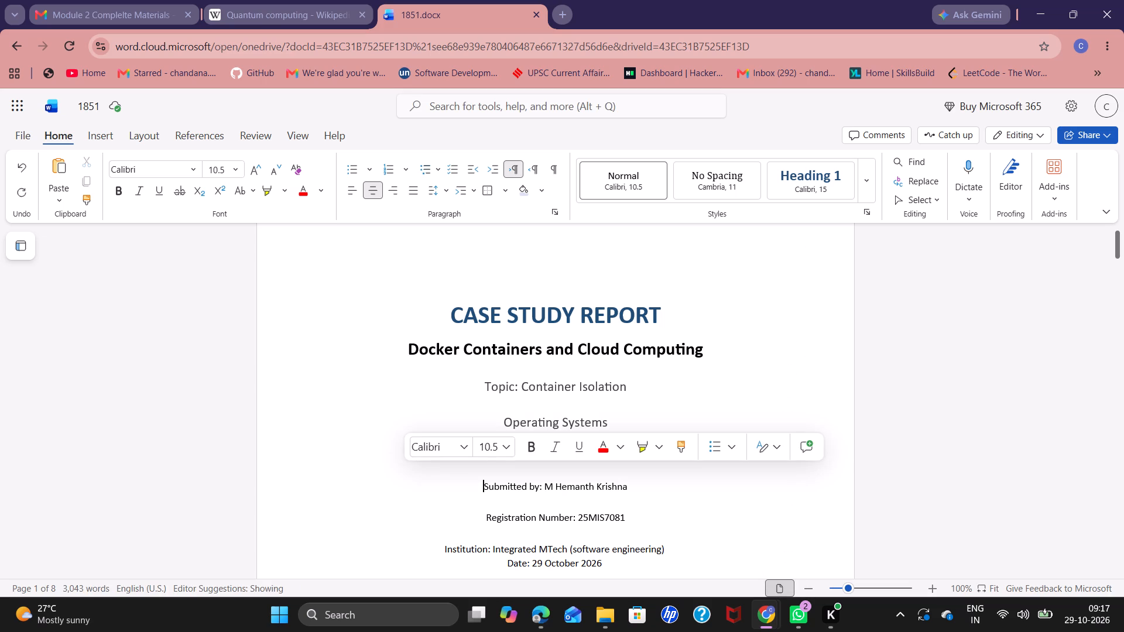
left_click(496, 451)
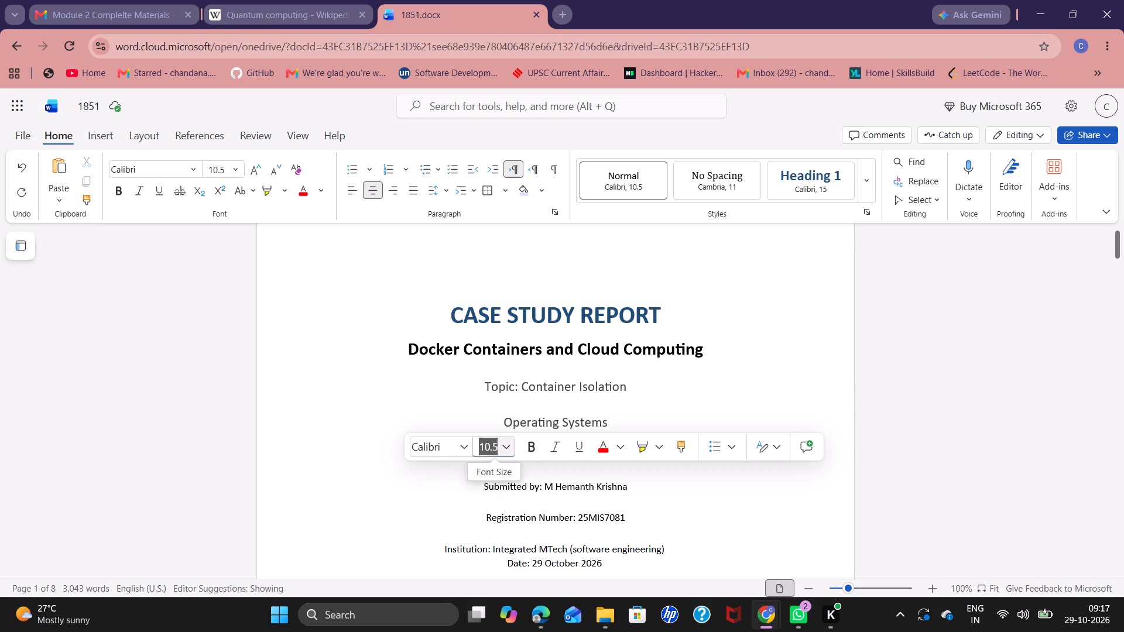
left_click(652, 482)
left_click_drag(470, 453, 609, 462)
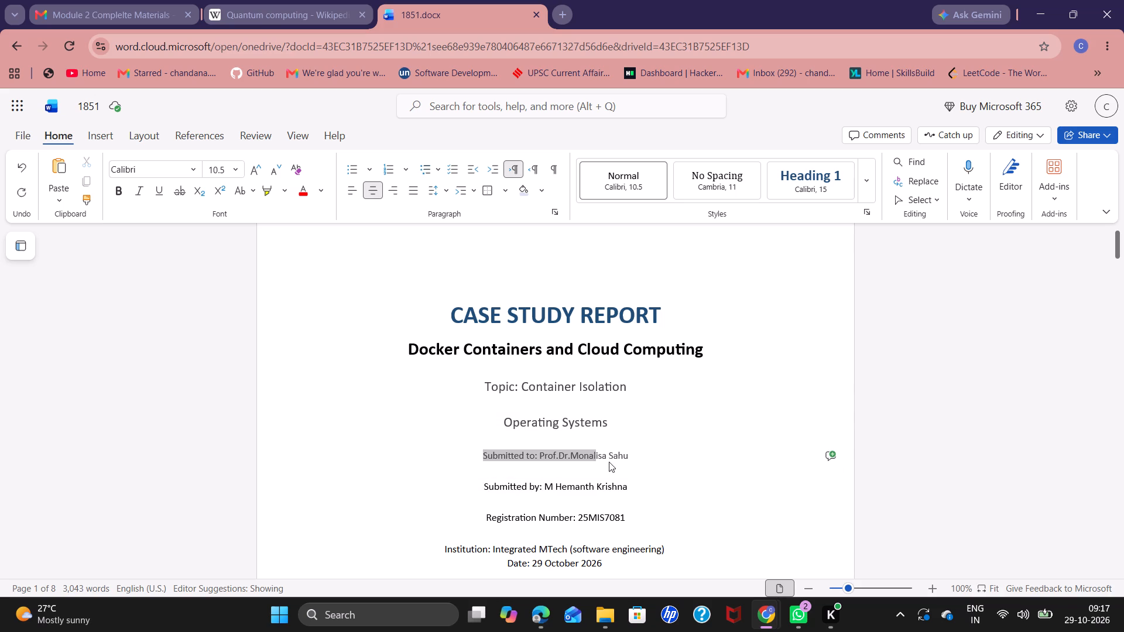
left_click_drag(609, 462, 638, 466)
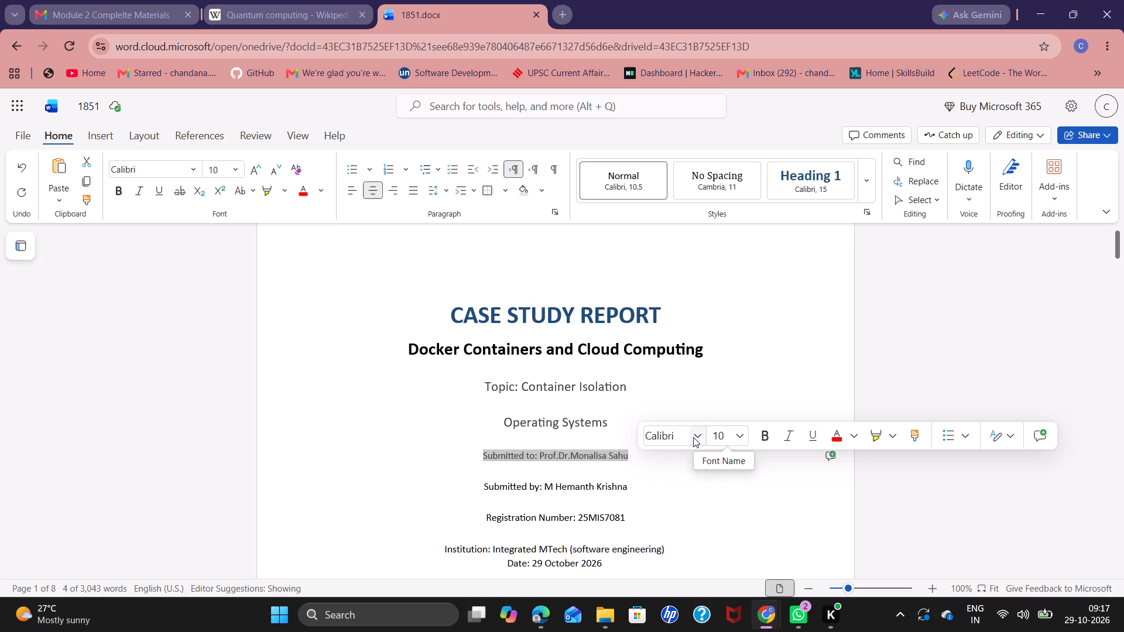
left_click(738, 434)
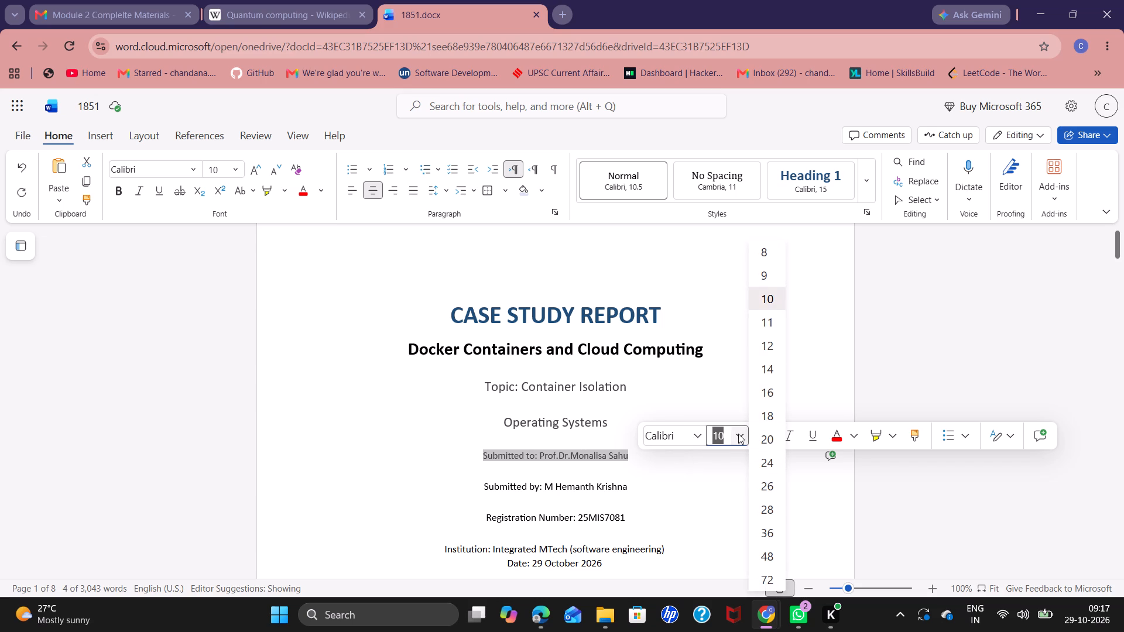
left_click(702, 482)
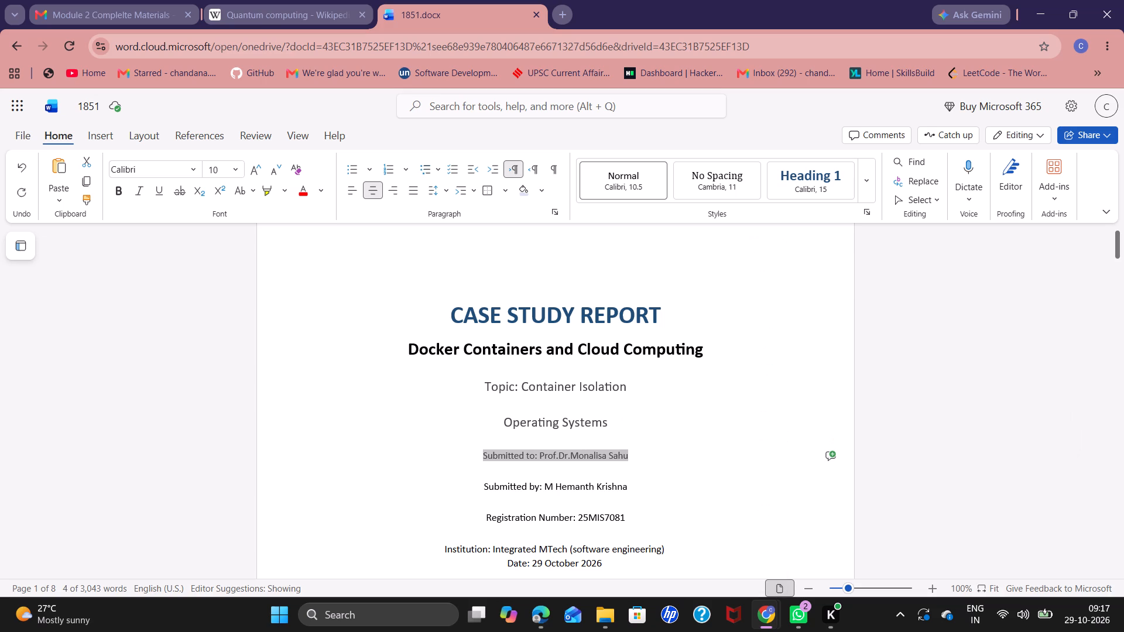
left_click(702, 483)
Select the whole Submitted to line and open its font size for editing.
scroll(537, 495, "down", 2)
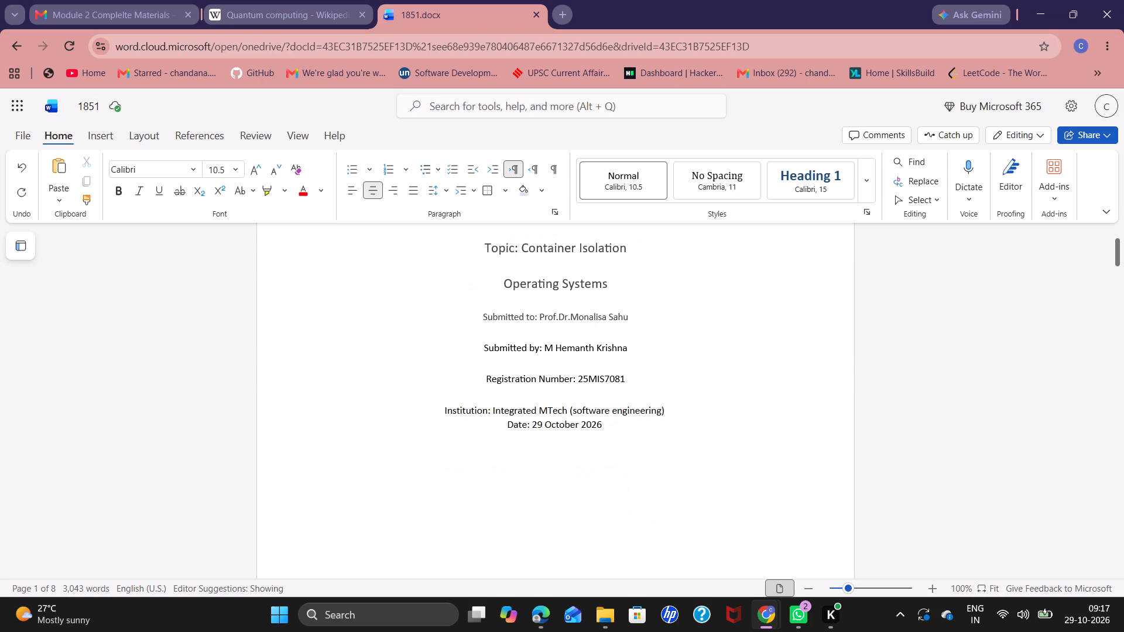
left_click_drag(629, 317, 458, 321)
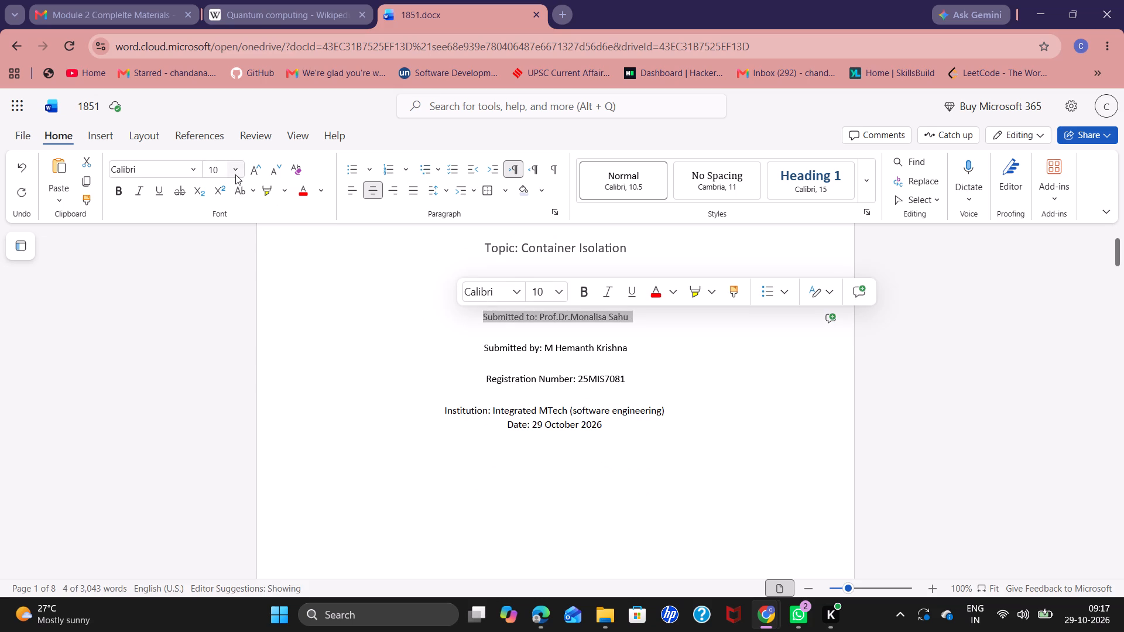
left_click(235, 174)
left_click(221, 225)
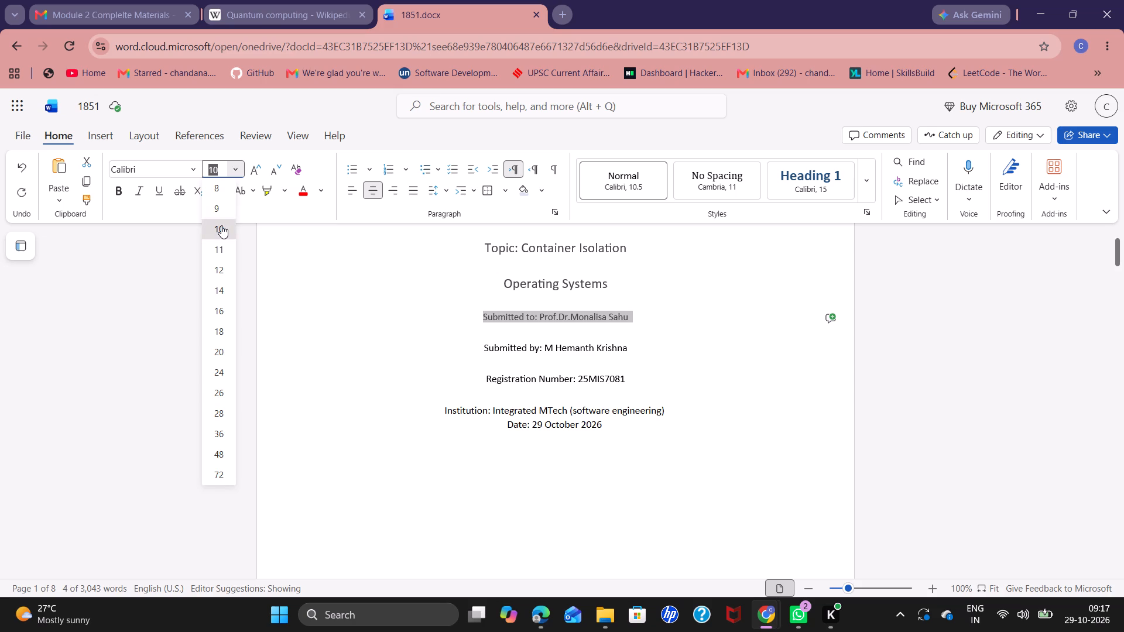
left_click(236, 170)
left_click(217, 169)
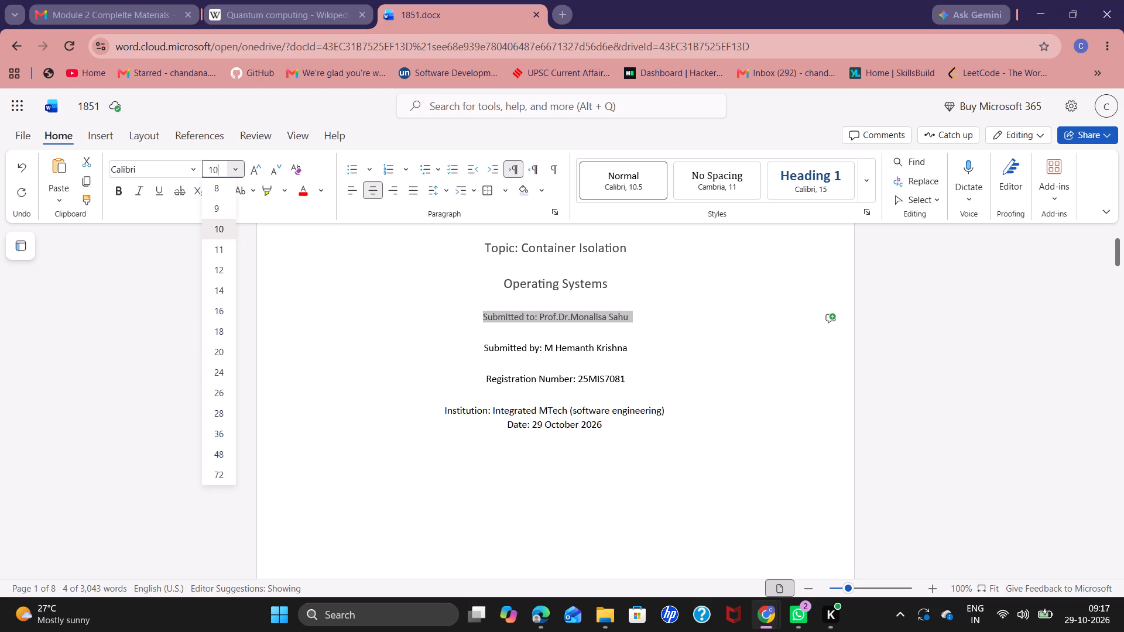
left_click(217, 169)
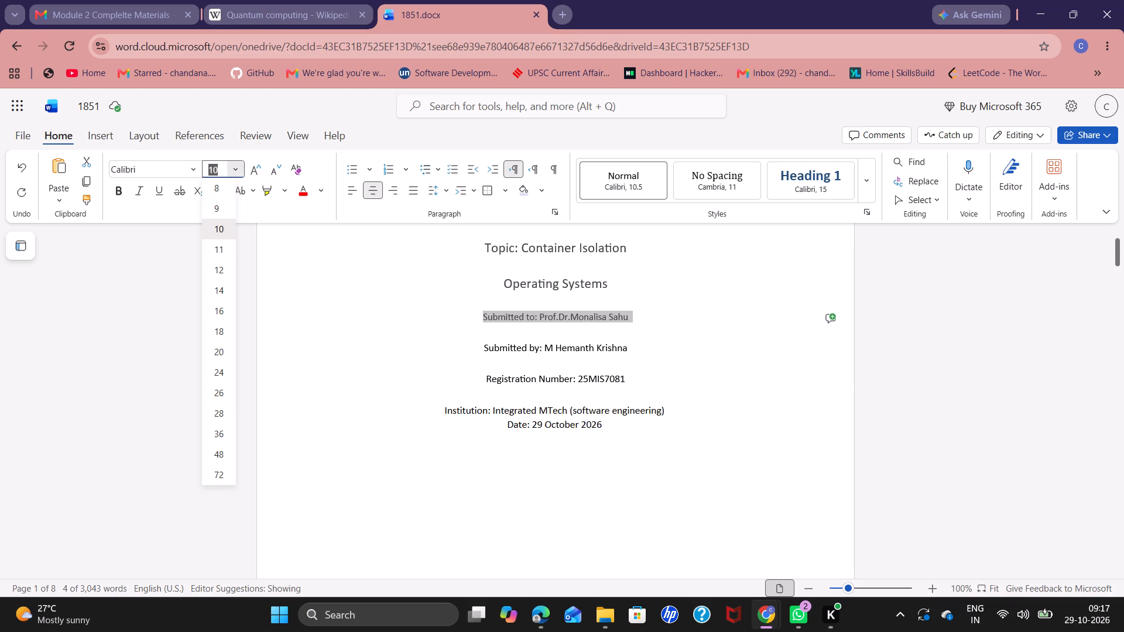
Set the font size of the selected Submitted to line to 10.5 and clear the selection.
left_click(217, 169)
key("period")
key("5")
left_click(291, 252)
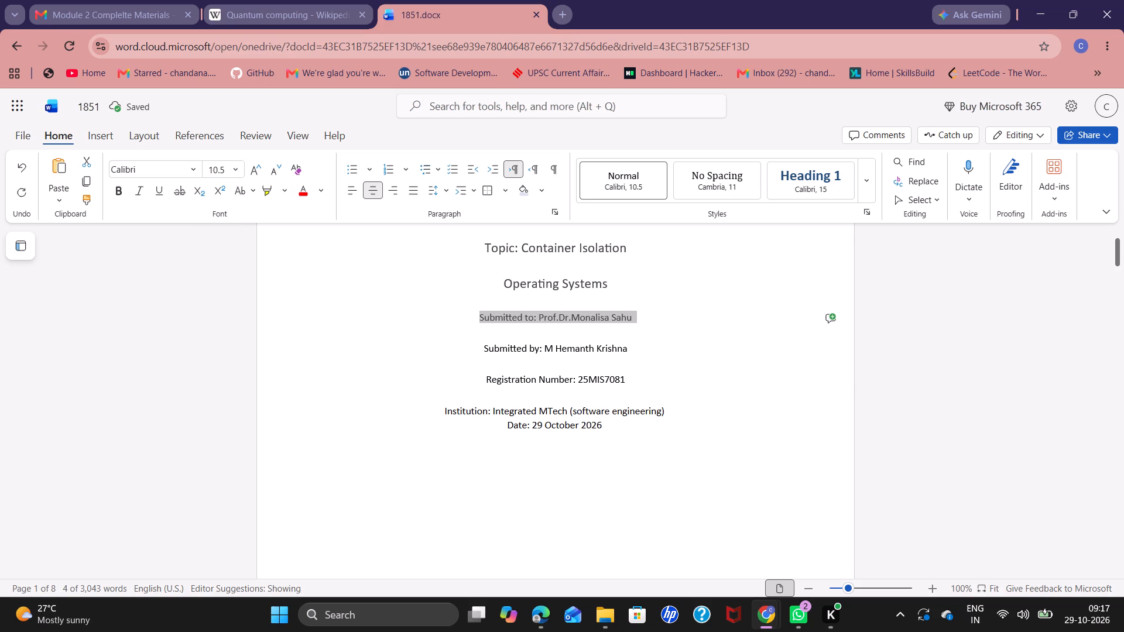
double_click(506, 308)
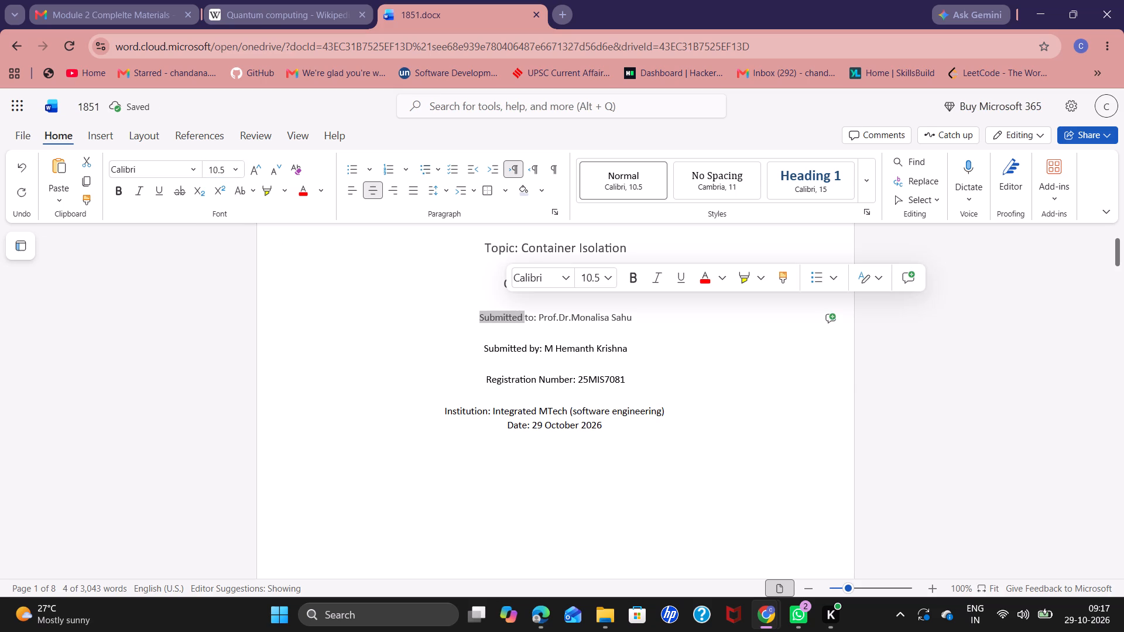
left_click(405, 363)
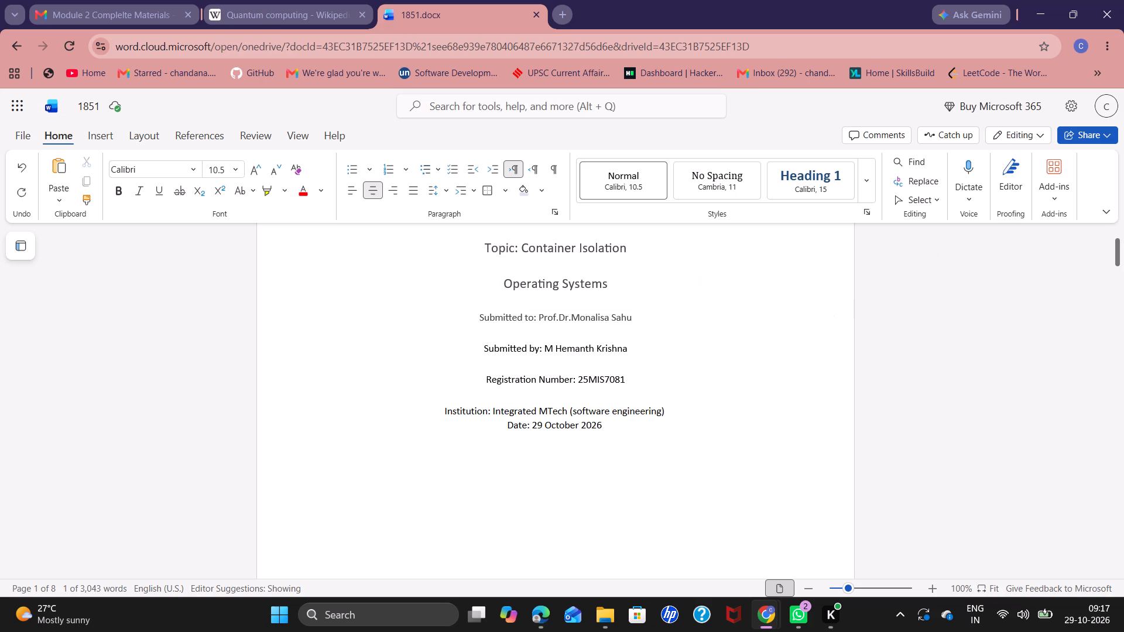
Insert 14 spaces before "Institution:" to shift the cover page's Institution line to the right.
scroll(532, 338, "right", 1)
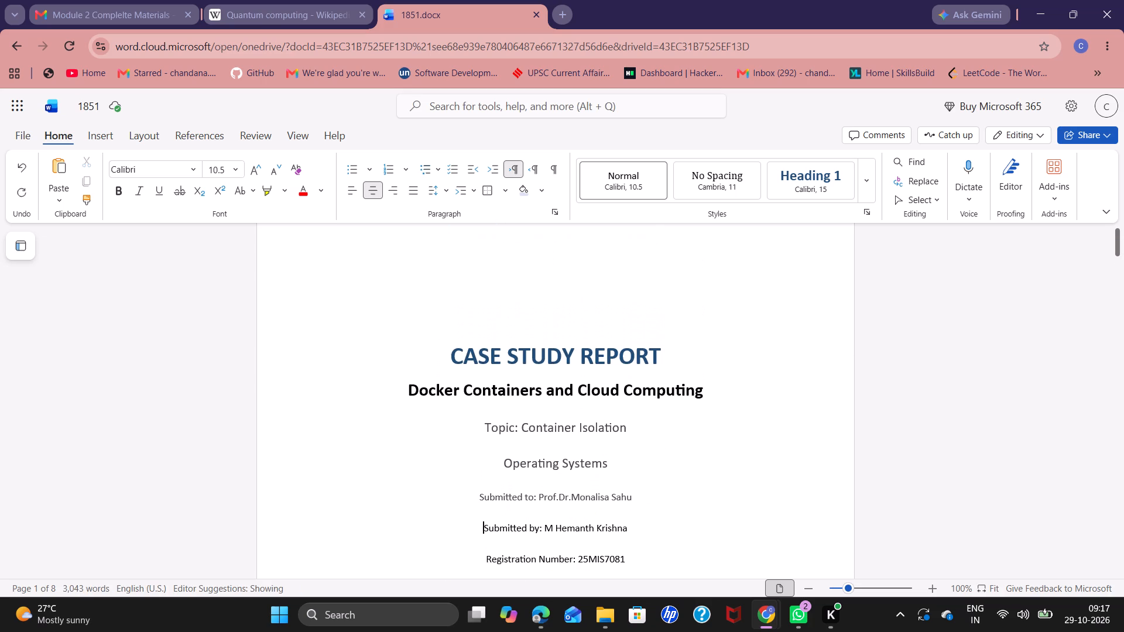
scroll(532, 338, "right", 1)
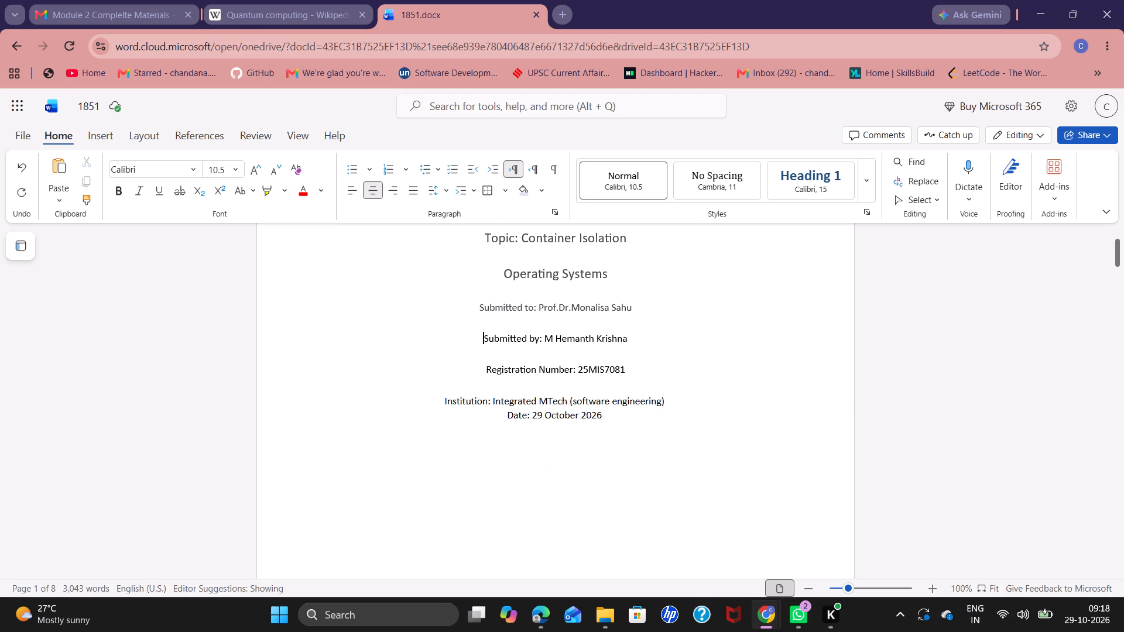
left_click(444, 400)
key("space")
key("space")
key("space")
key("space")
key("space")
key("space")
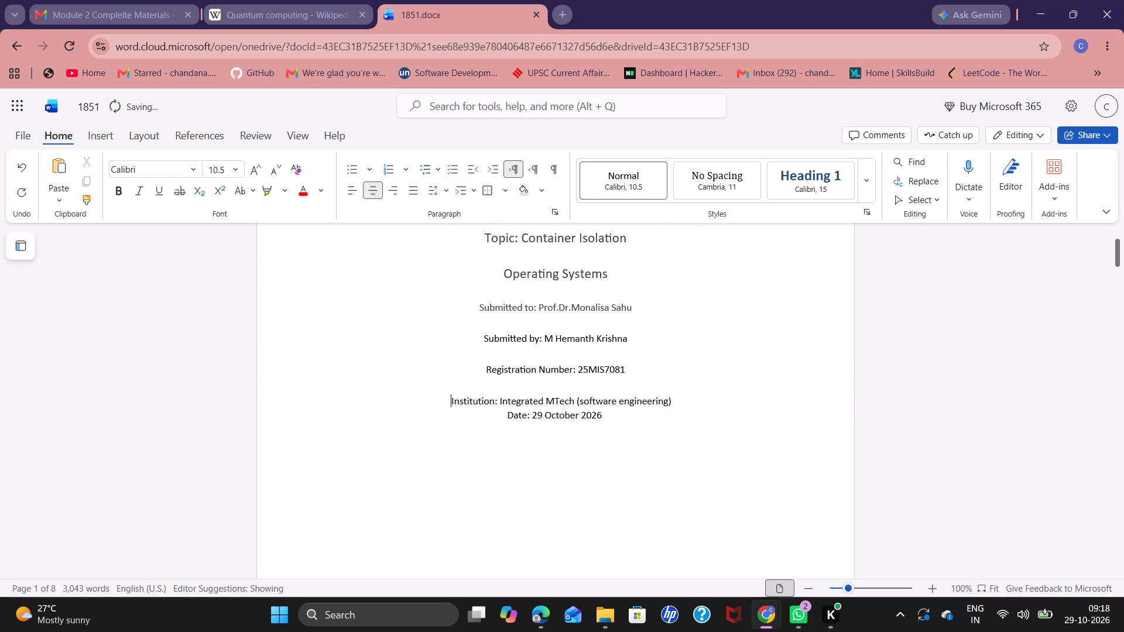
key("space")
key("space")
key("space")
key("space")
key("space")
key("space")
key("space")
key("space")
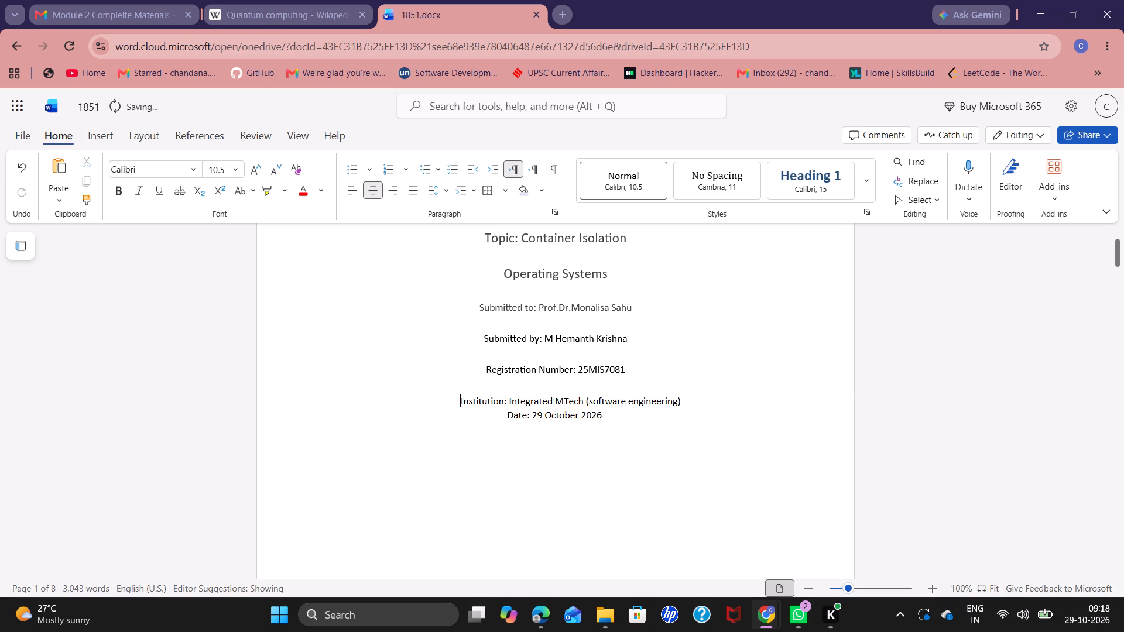
Insert a blank line after "Operating Systems" to separate the subject from the Submitted to line.
left_click(606, 273)
key("Return")
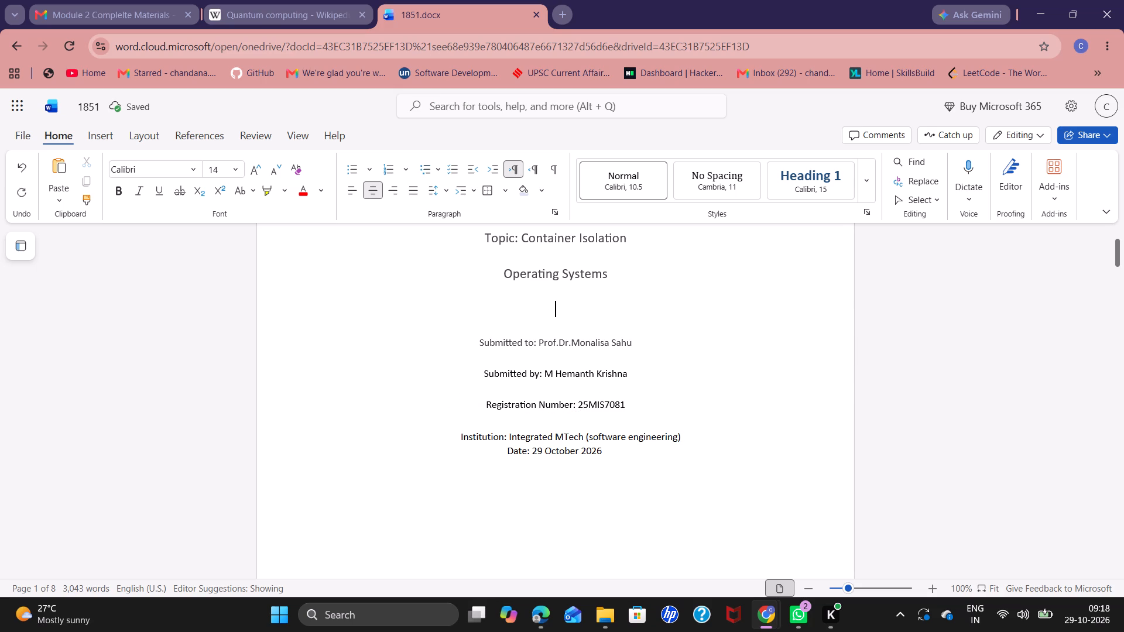
scroll(575, 260, "up", 1)
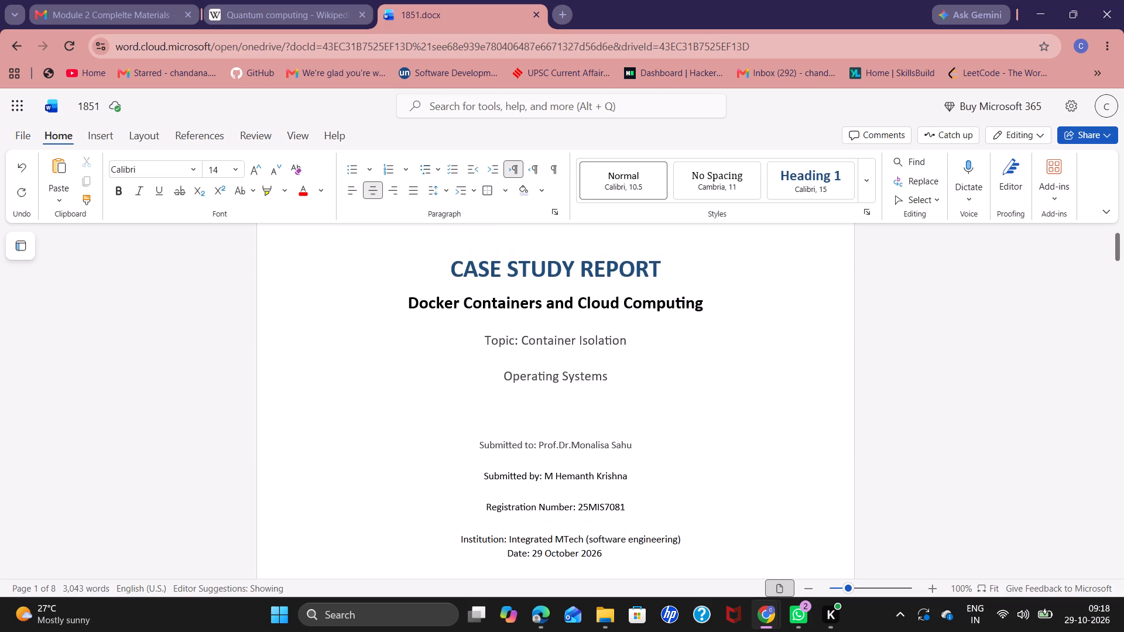
scroll(575, 260, "up", 1)
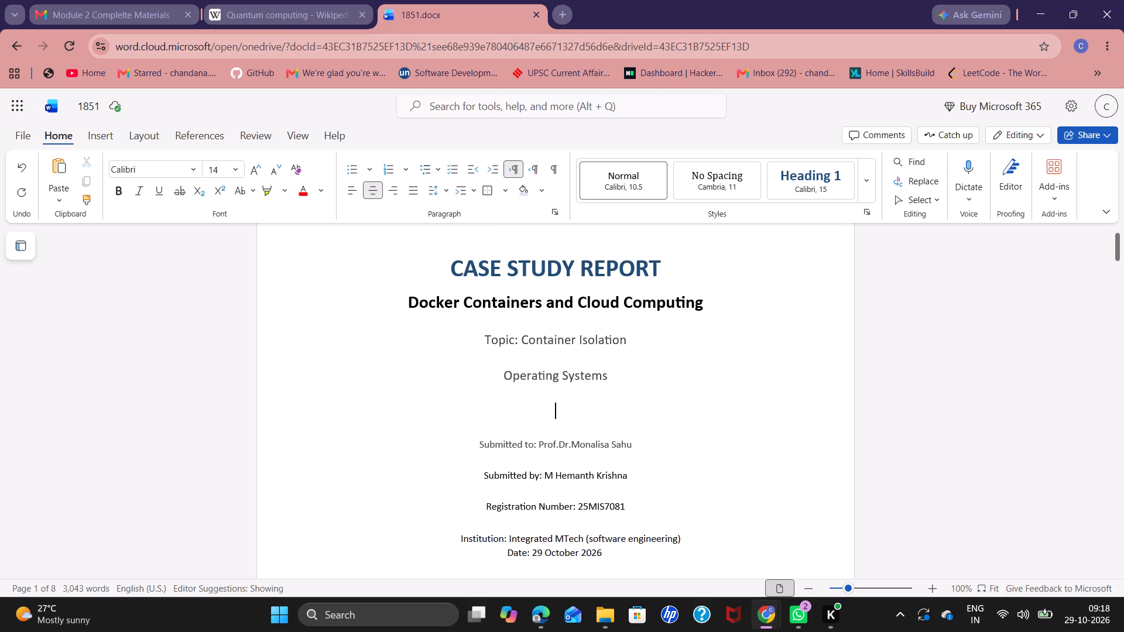
Copy "Operating Systems" onto a new line between the "Docker Containers and Cloud Computing" title and the Topic line.
left_click_drag(498, 374, 745, 369)
key("ctrl+c")
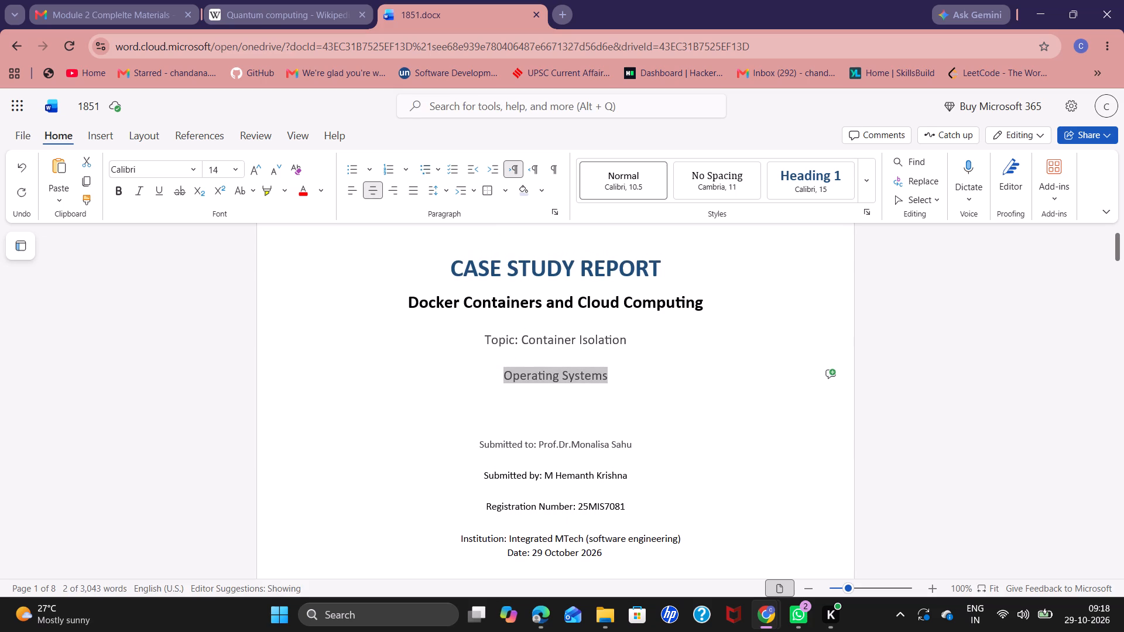
left_click(482, 340)
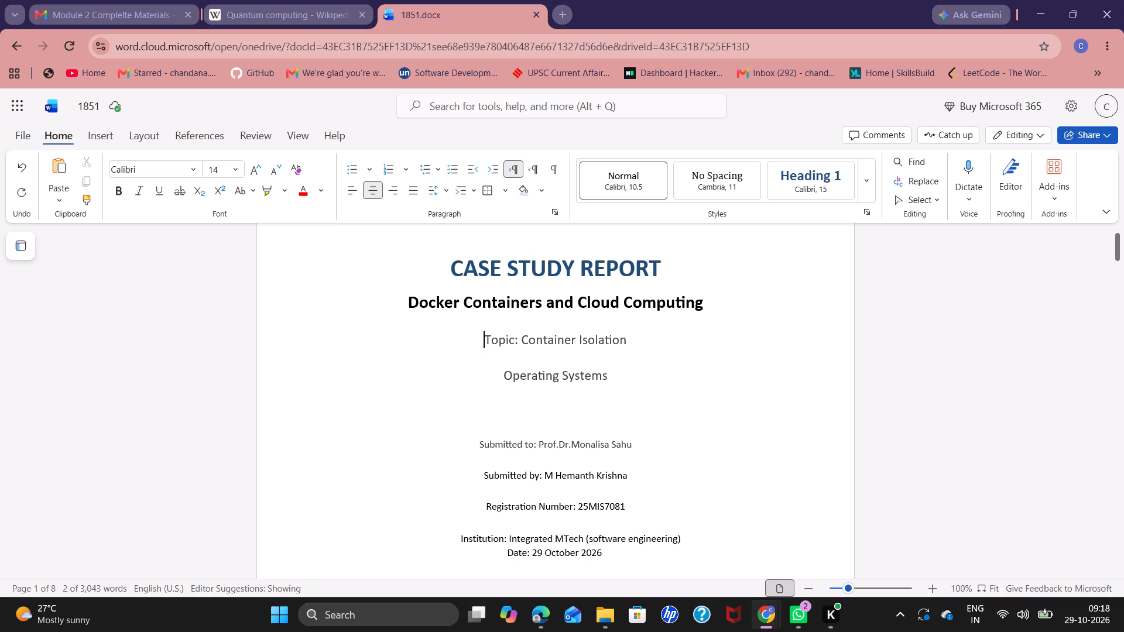
key("Return")
left_click(481, 345)
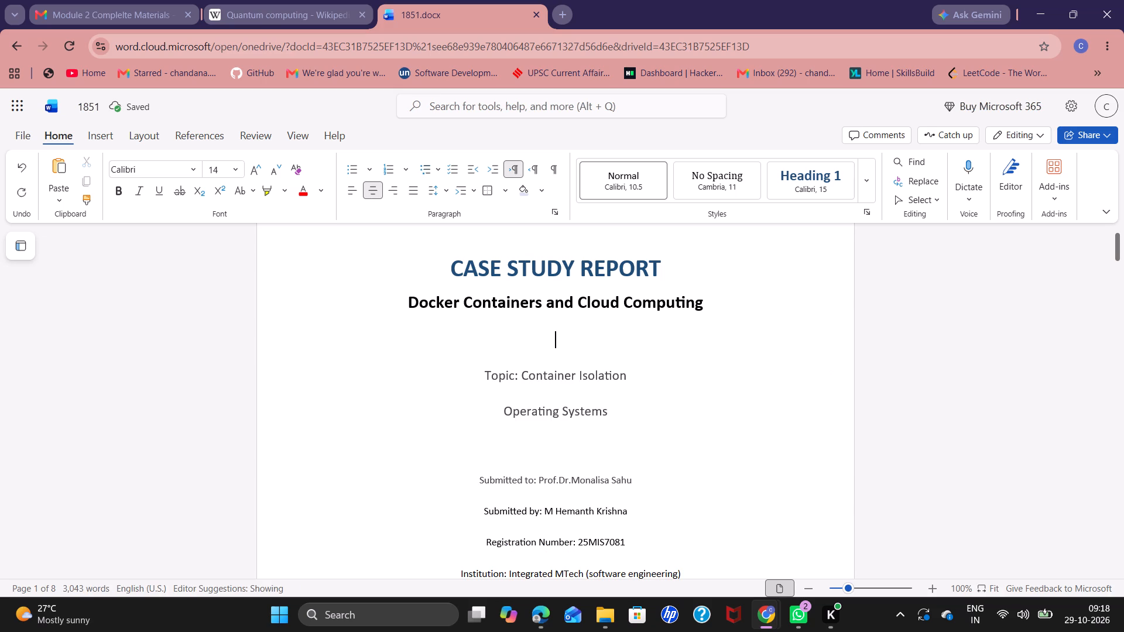
key("ctrl+v")
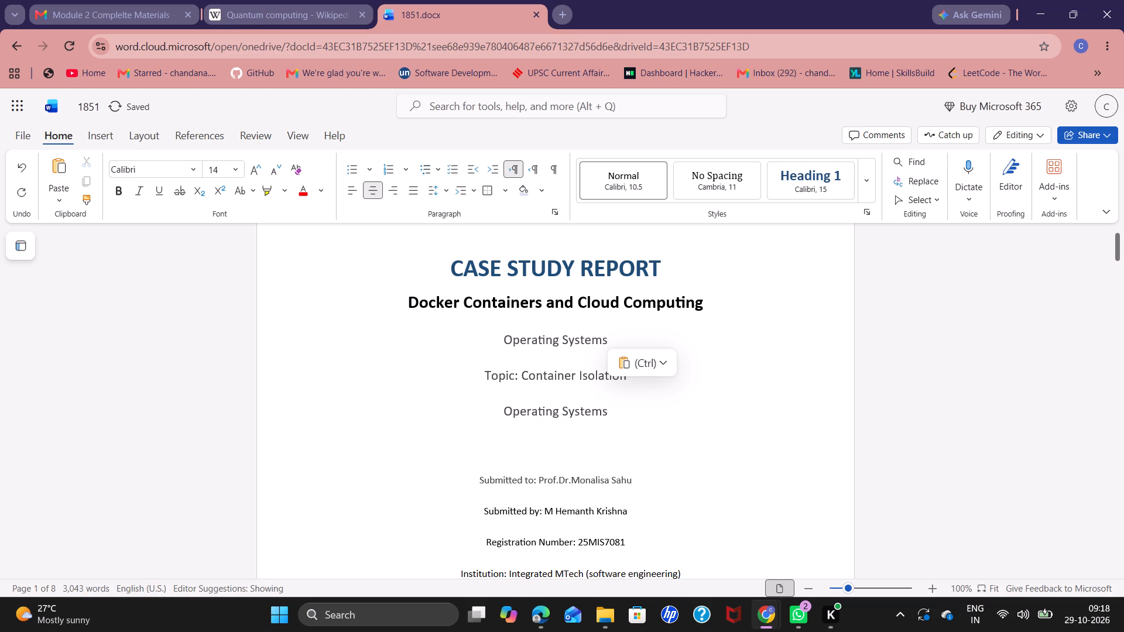
Delete the duplicate "Operating Systems" line below the Topic line, keeping "Topic: Container Isolation" intact.
left_click(606, 407)
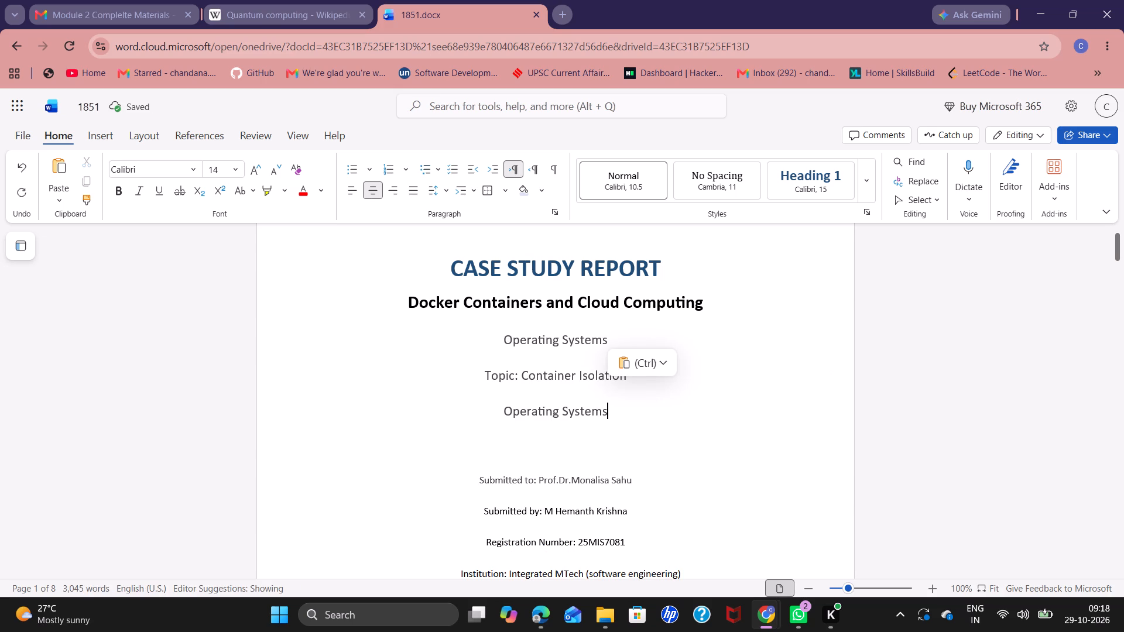
left_click(613, 414)
key("BackSpace")
key("BackSpace")
key("BackSpace")
key("BackSpace")
key("BackSpace")
key("BackSpace")
key("BackSpace")
key("BackSpace")
key("BackSpace")
key("BackSpace")
key("BackSpace")
key("BackSpace")
key("BackSpace")
key("BackSpace")
key("BackSpace")
key("BackSpace")
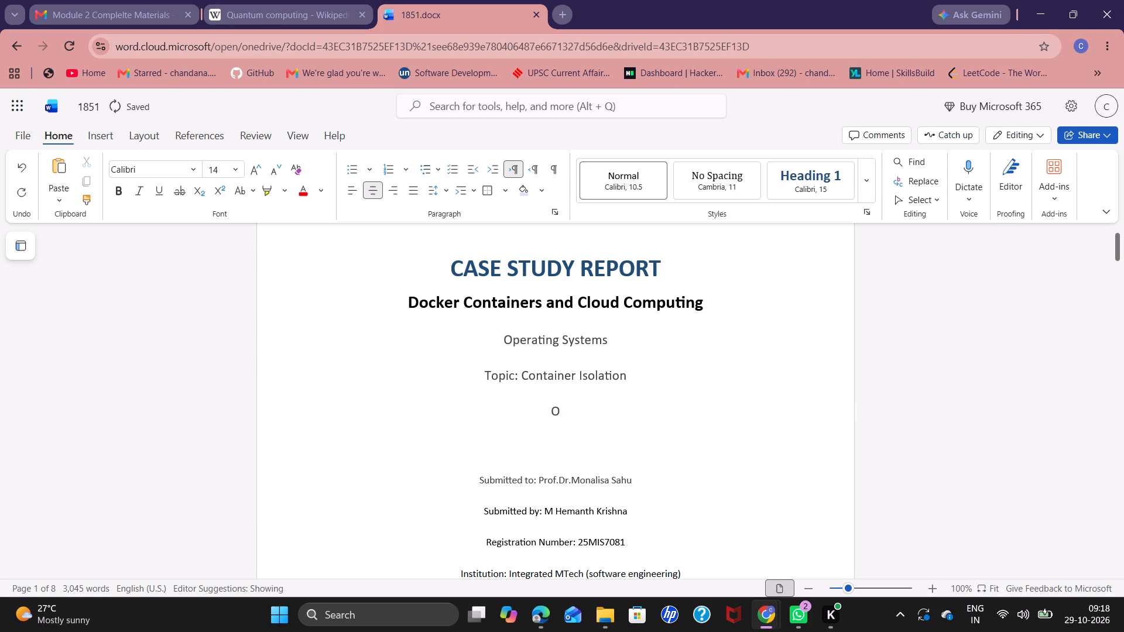
key("BackSpace")
key("BackSpace")
key("BackSpace")
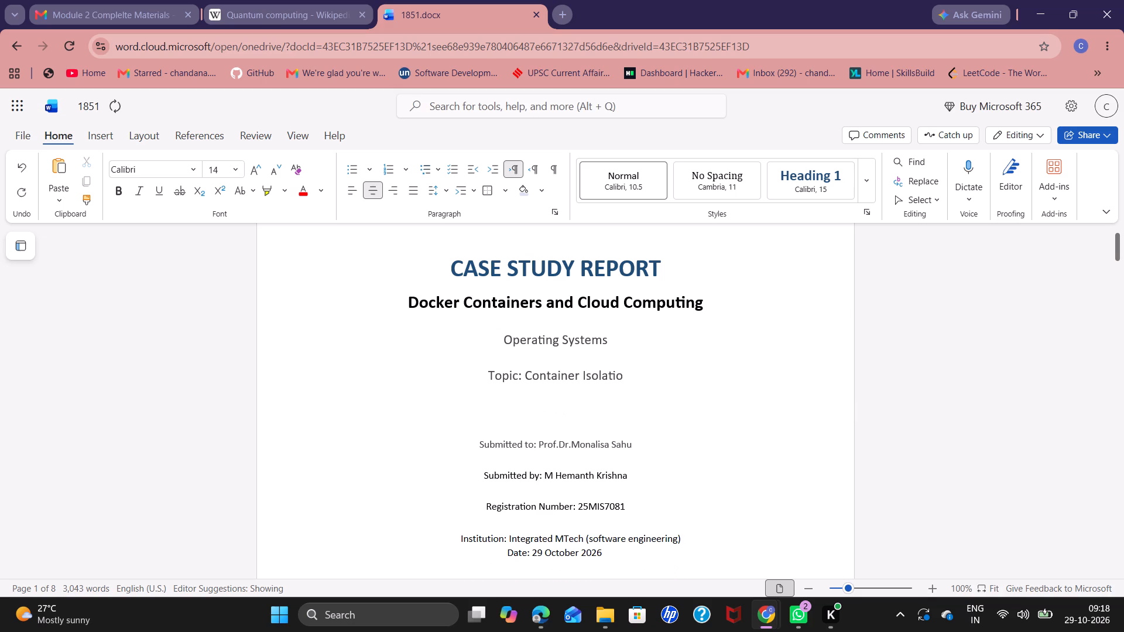
key("ctrl+z")
key("ctrl+z")
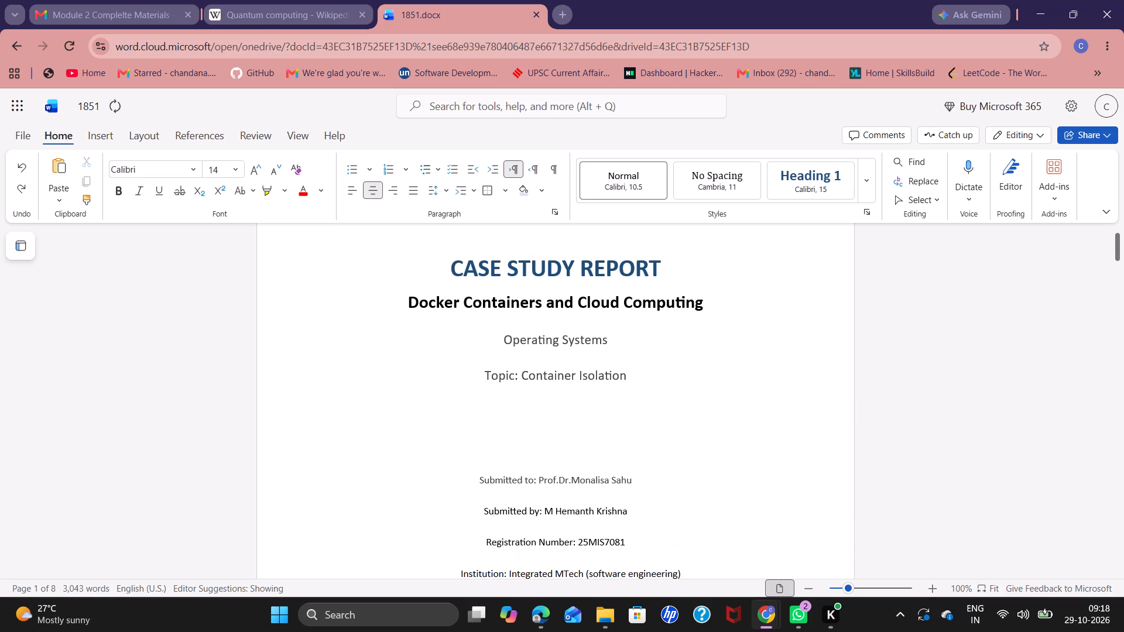
key("BackSpace")
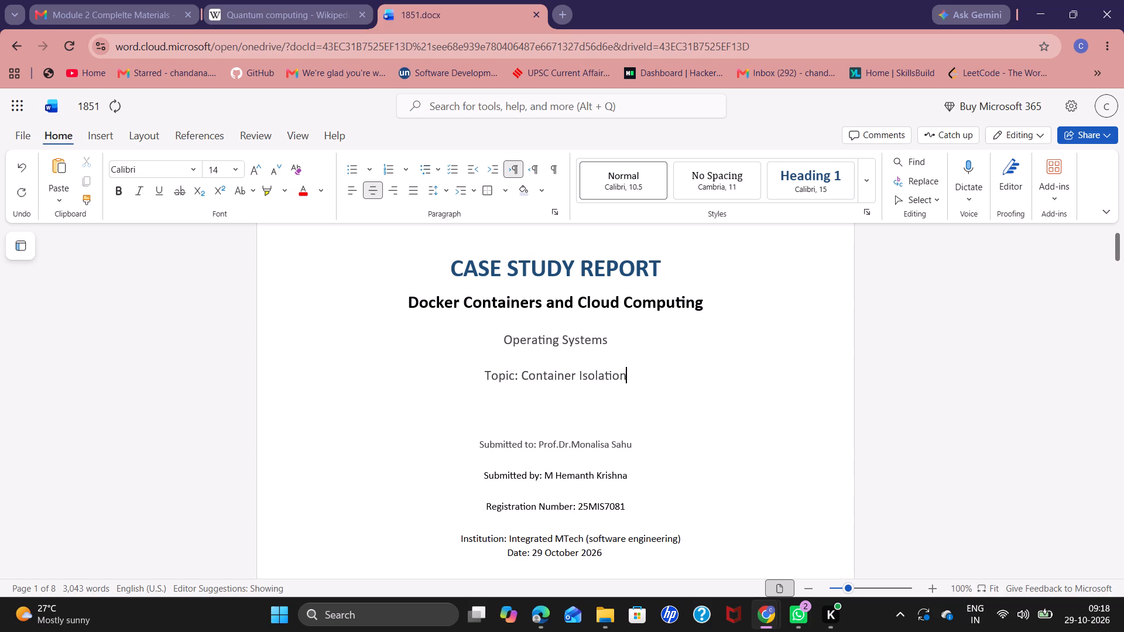
Replace the blank spacing between the Topic line and the Submitted to line with a single new blank line.
left_click(480, 446)
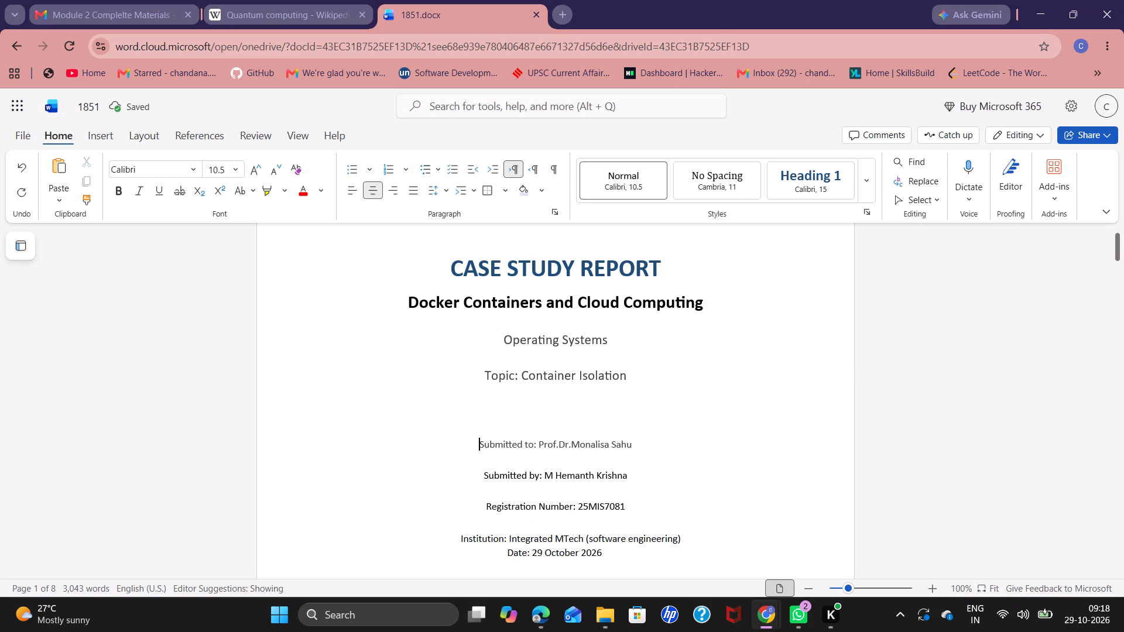
key("BackSpace")
key("BackSpace")
key("Return")
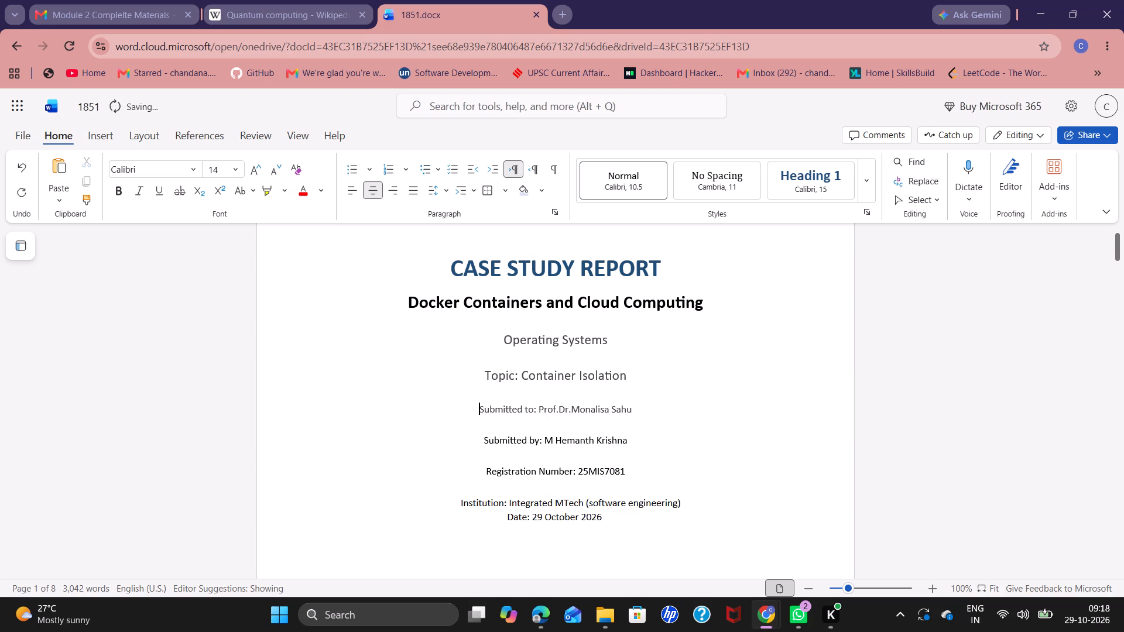
key("Return")
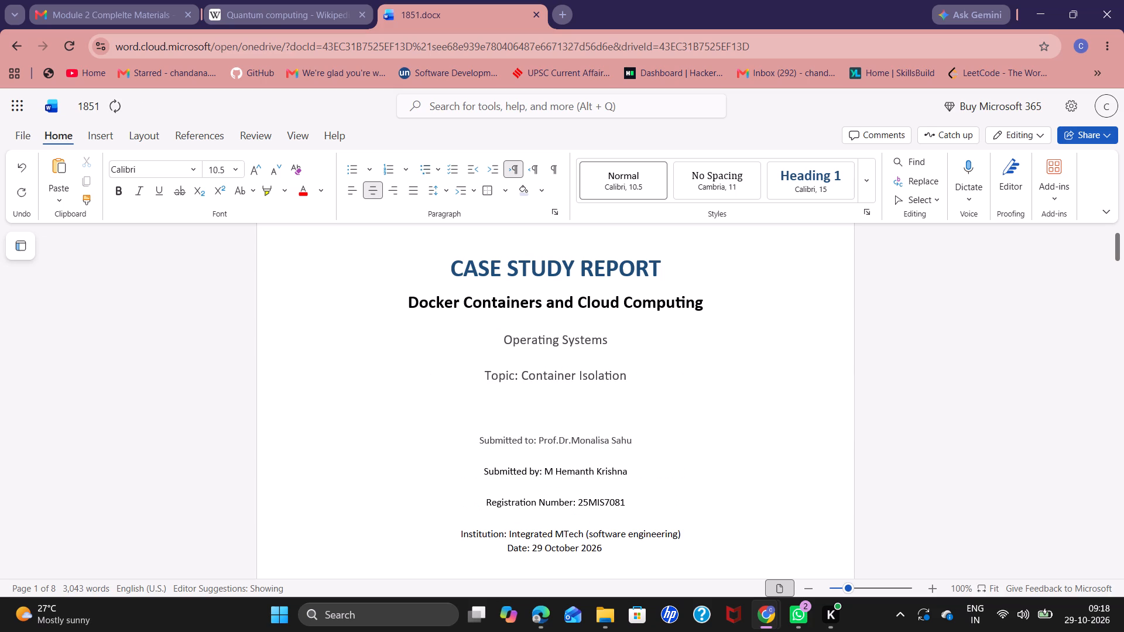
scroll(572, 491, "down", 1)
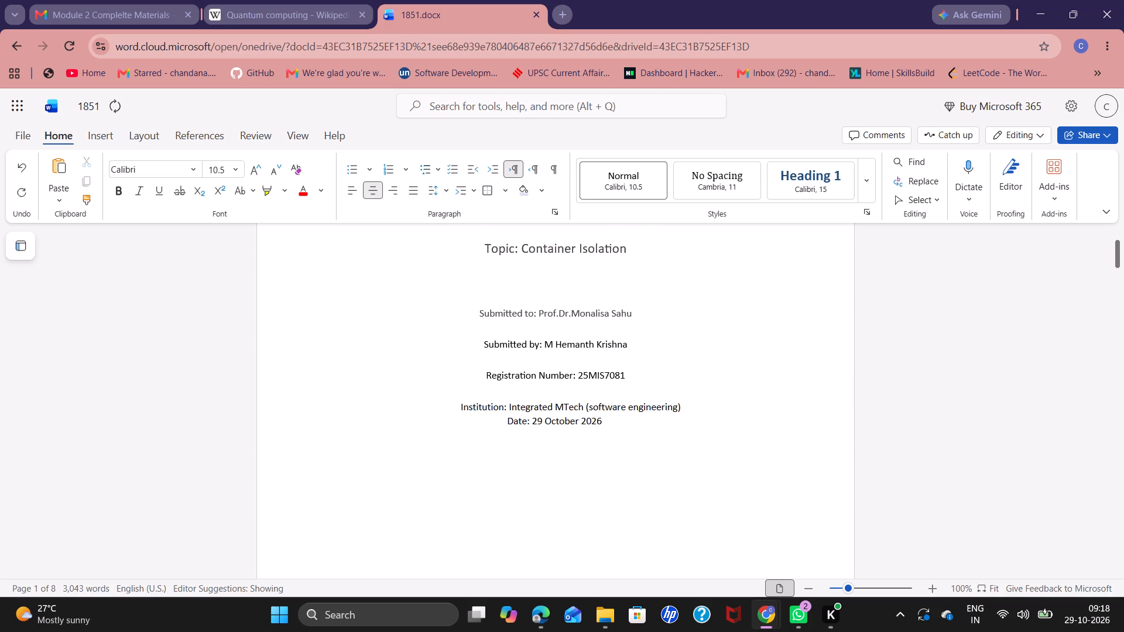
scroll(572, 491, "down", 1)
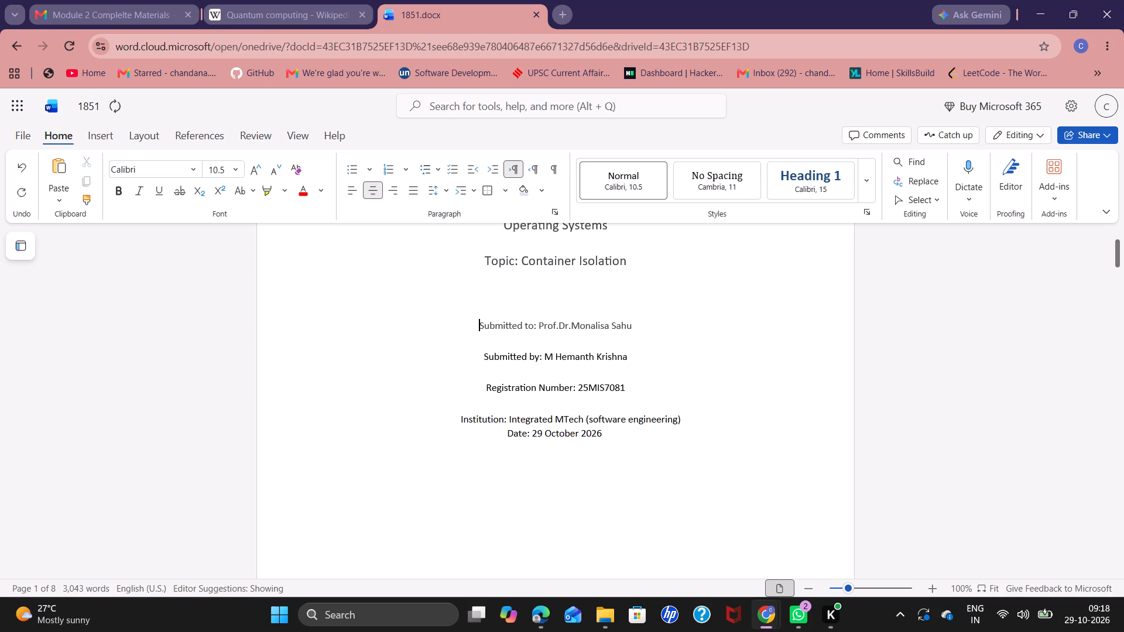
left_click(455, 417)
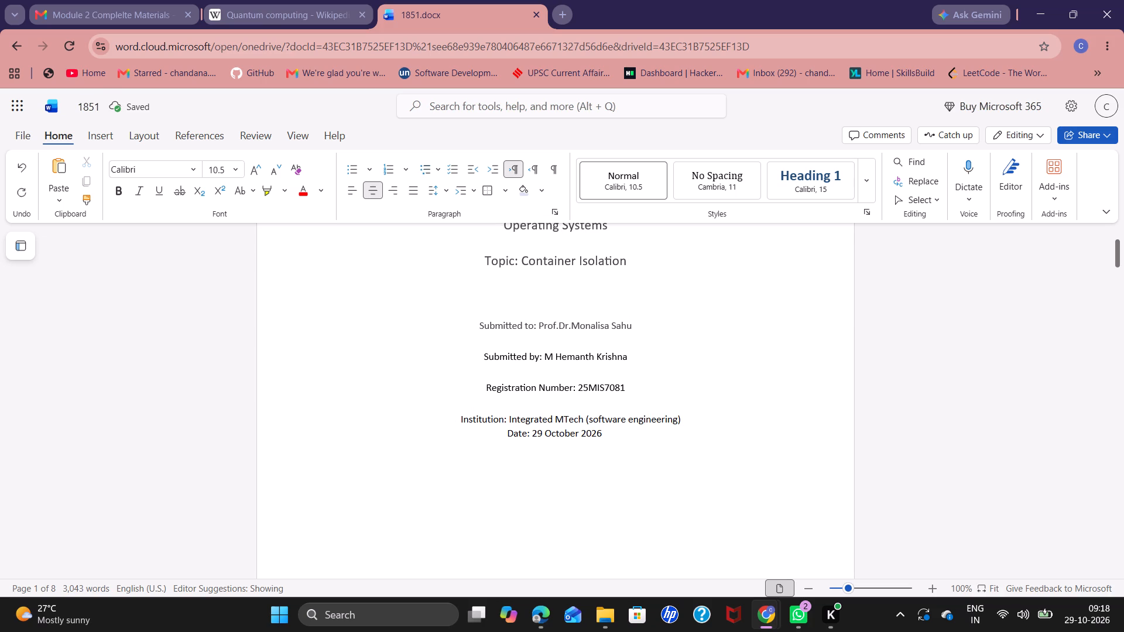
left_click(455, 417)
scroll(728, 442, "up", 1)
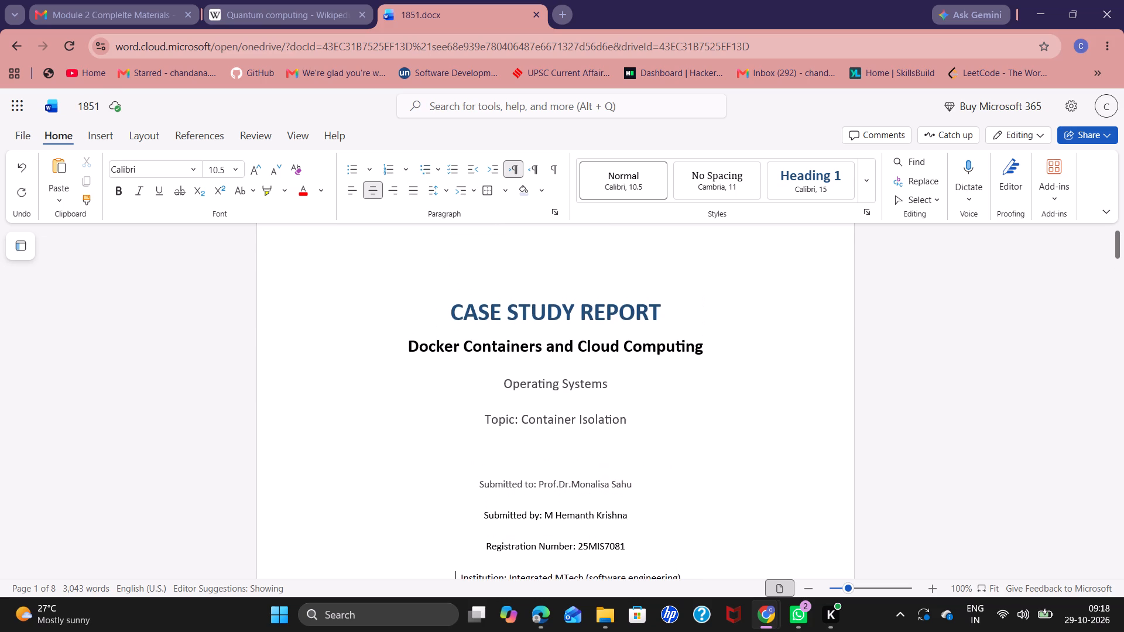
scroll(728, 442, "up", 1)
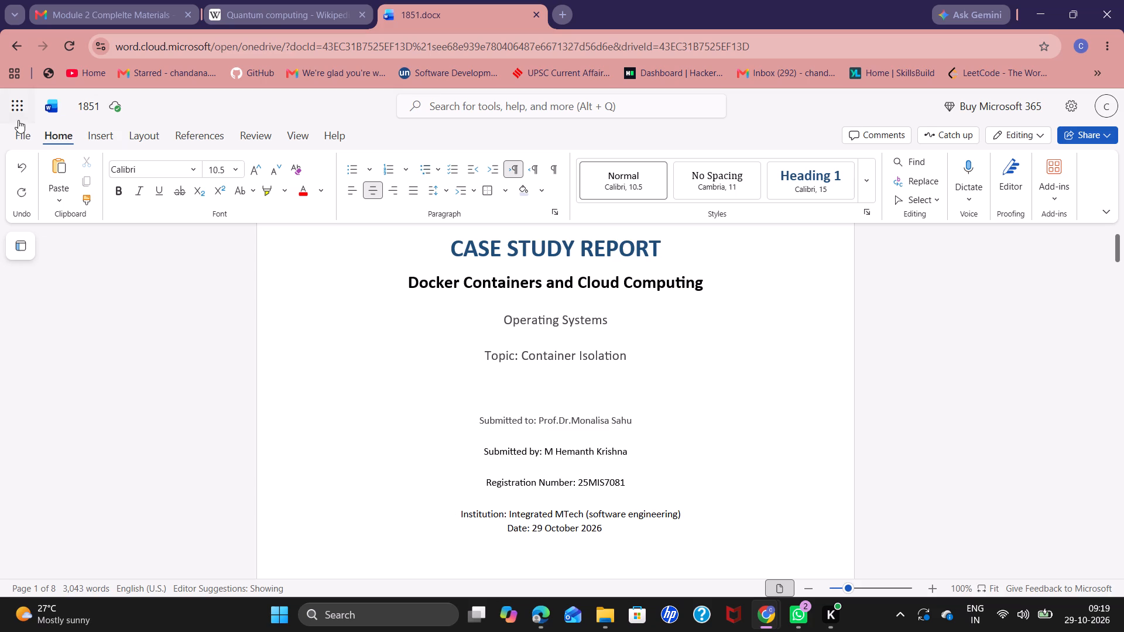
Export the case study report as a PDF and download it.
left_click(19, 136)
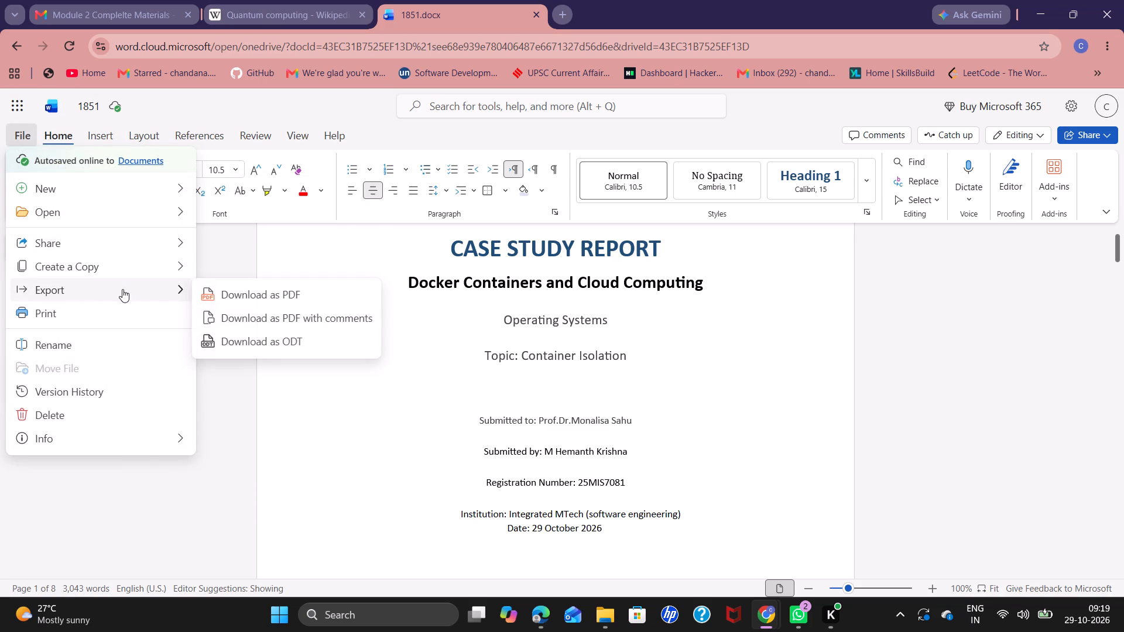
left_click(251, 304)
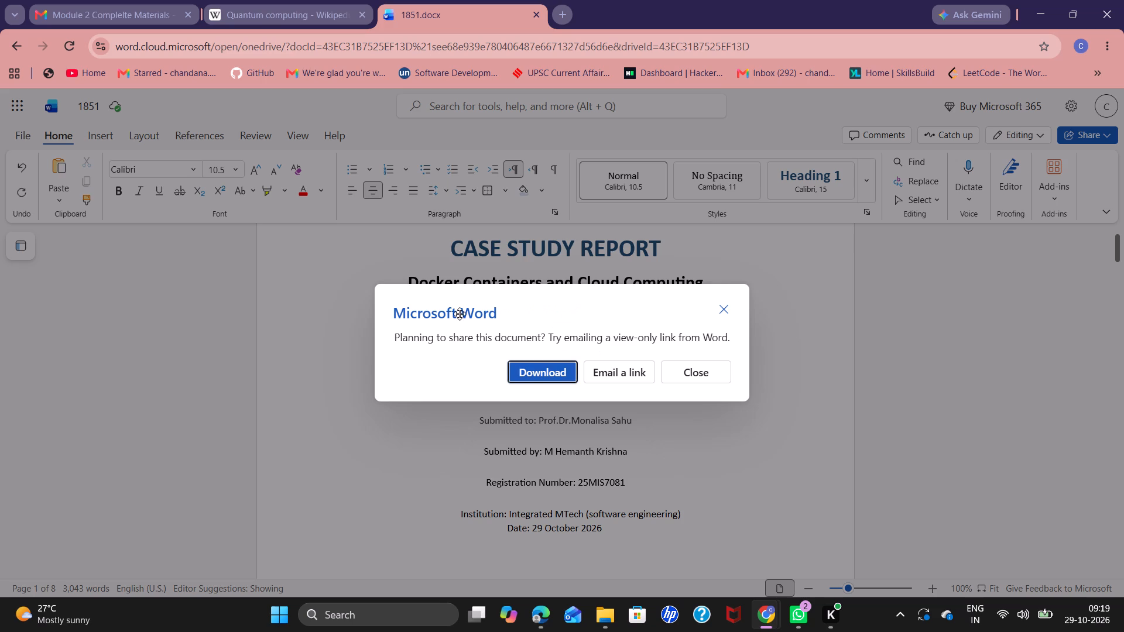
left_click(530, 373)
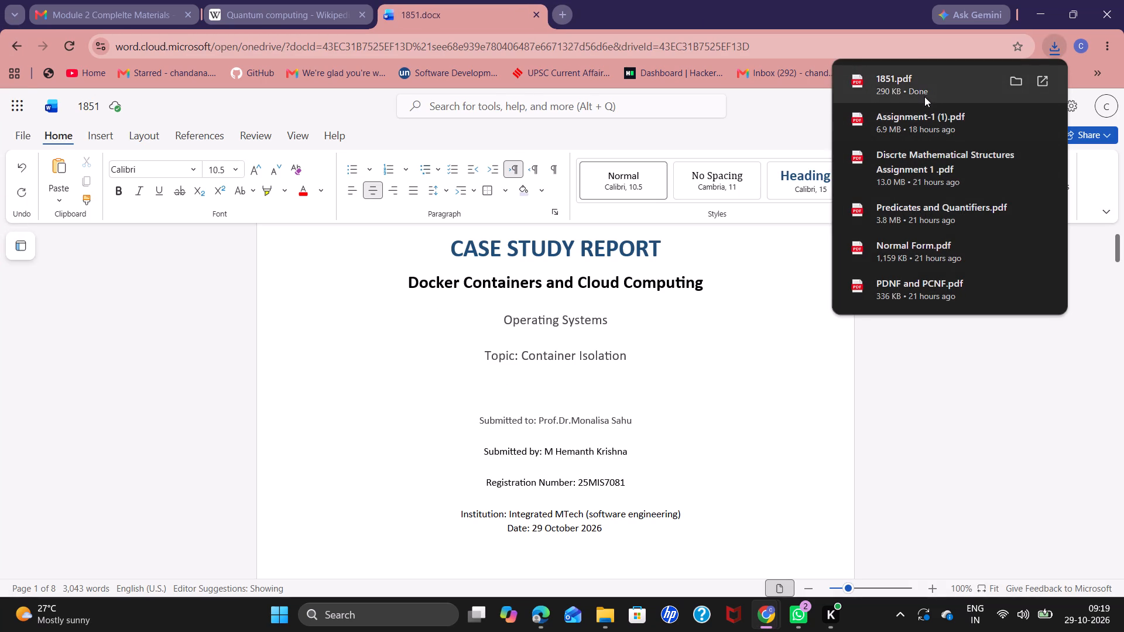
Open the downloaded 1851.pdf and look through its pages from the cover page to the References.
left_click(924, 97)
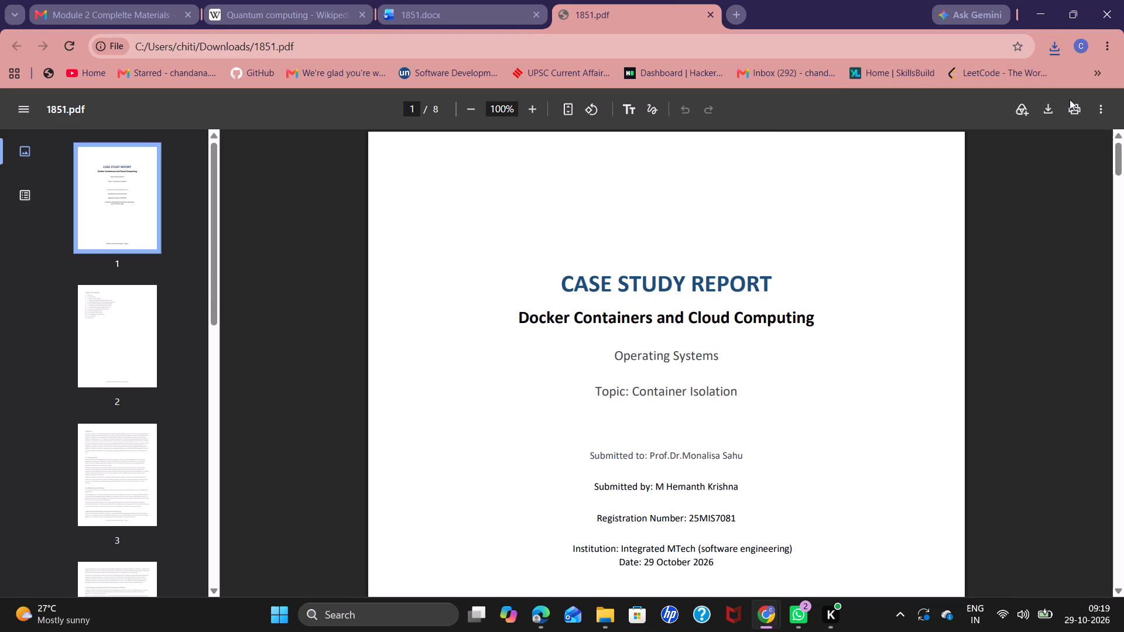
left_click(1094, 109)
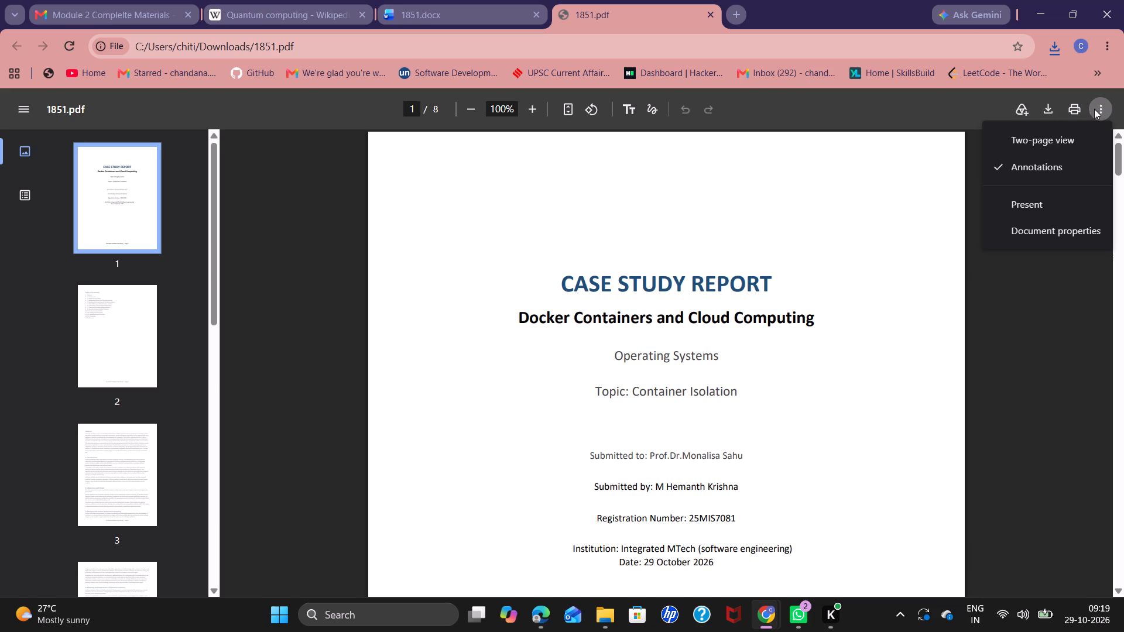
left_click(1017, 117)
left_click(1044, 111)
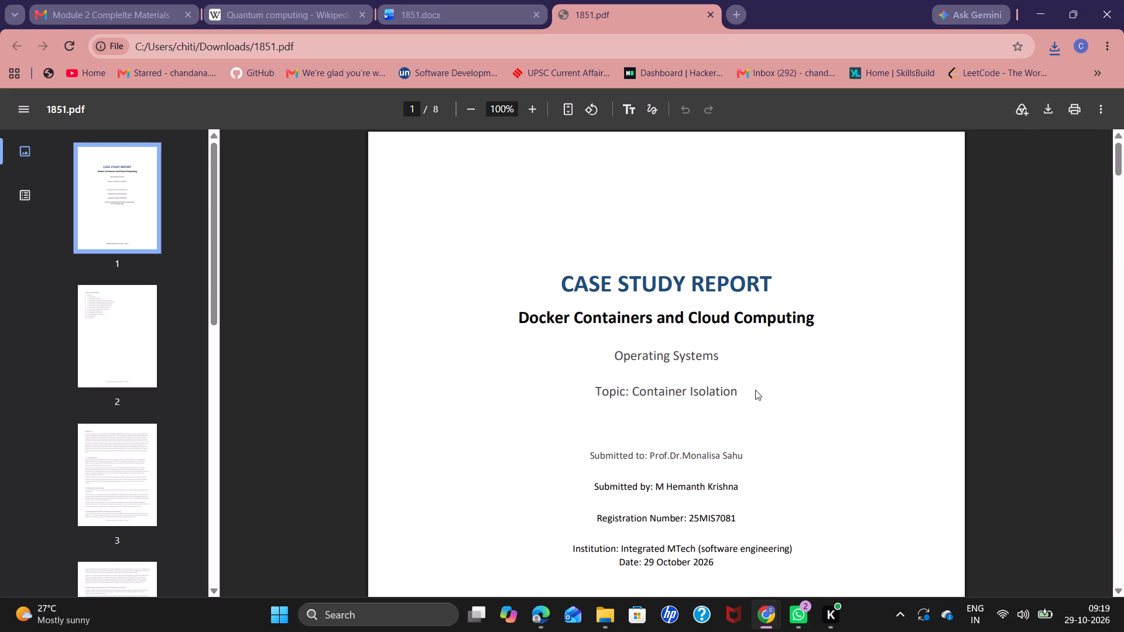
scroll(755, 390, "down", 3)
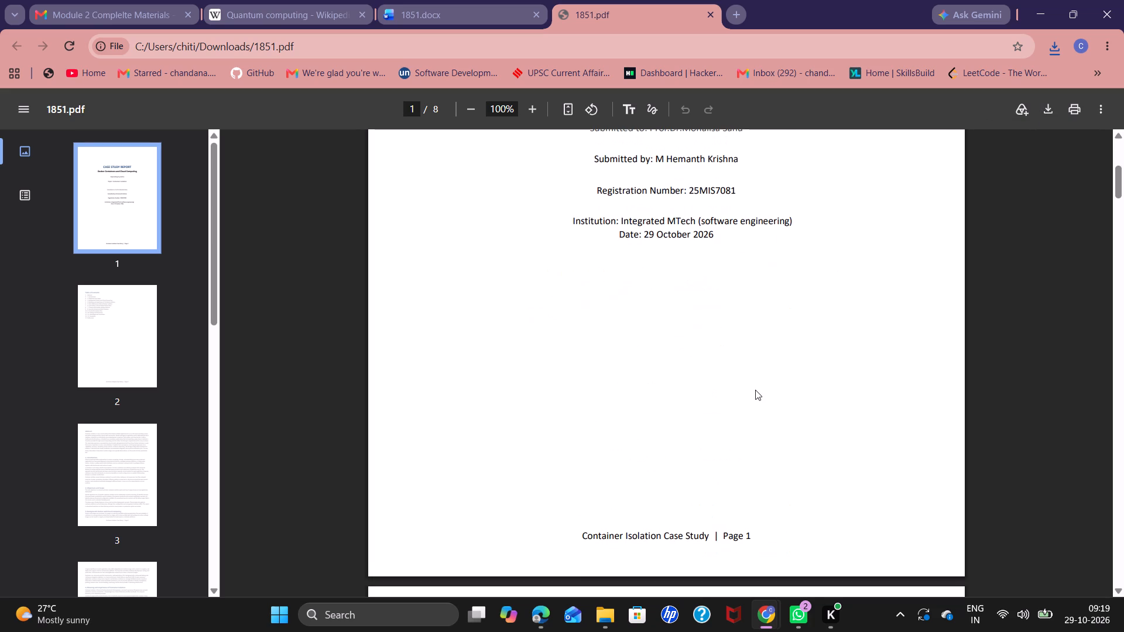
scroll(755, 390, "up", 2)
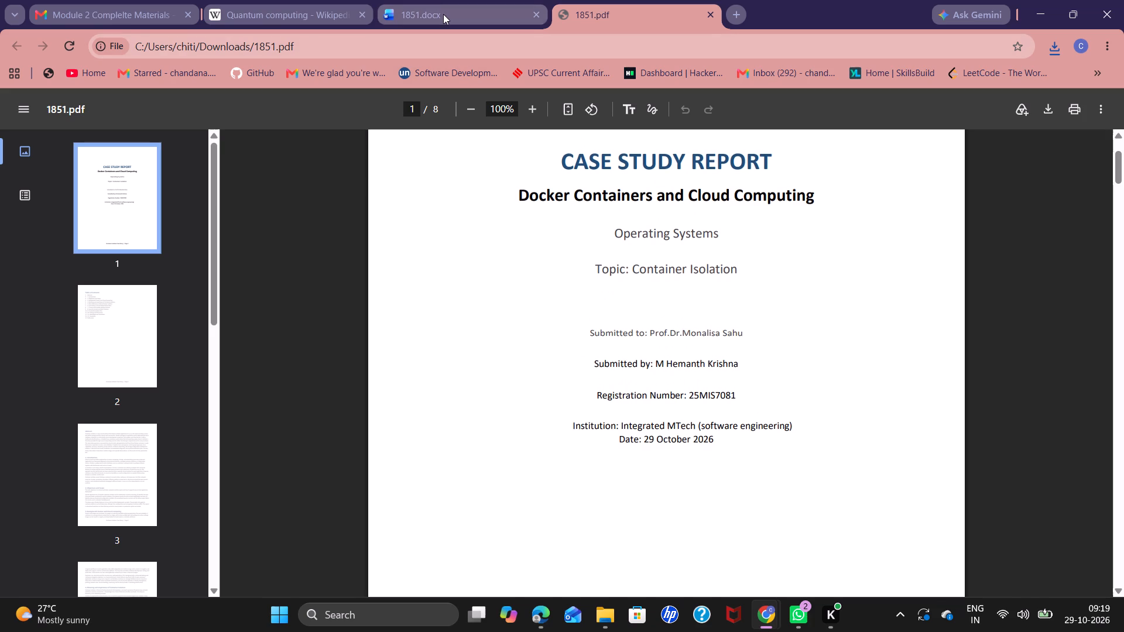
left_click(443, 14)
left_click(596, 22)
scroll(664, 410, "down", 9)
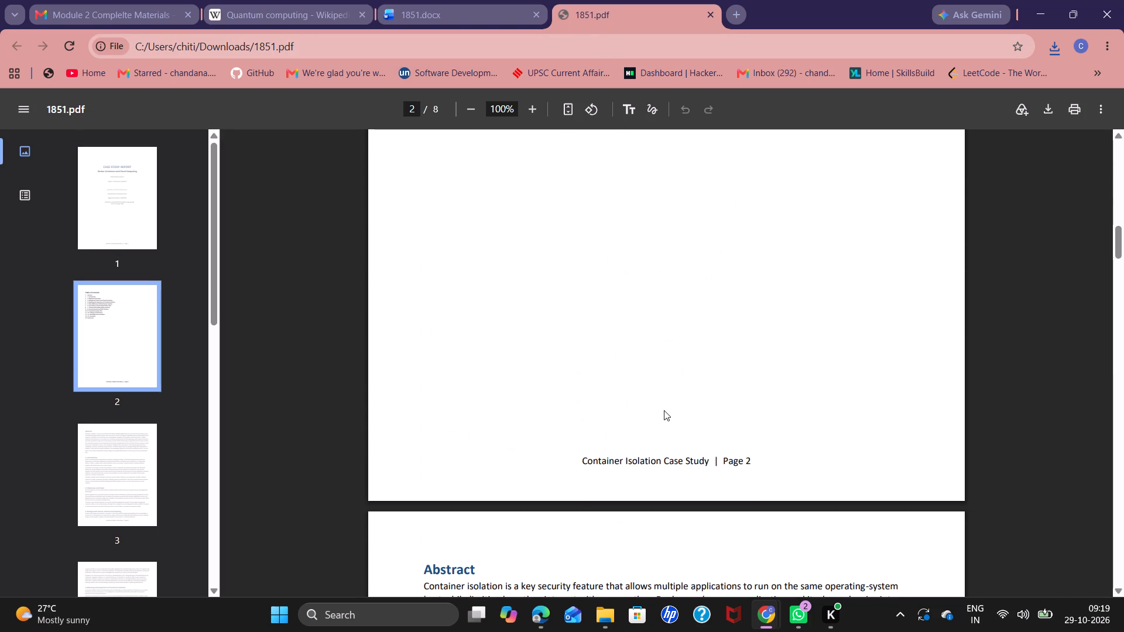
scroll(664, 410, "right", 5)
scroll(664, 410, "down", 20)
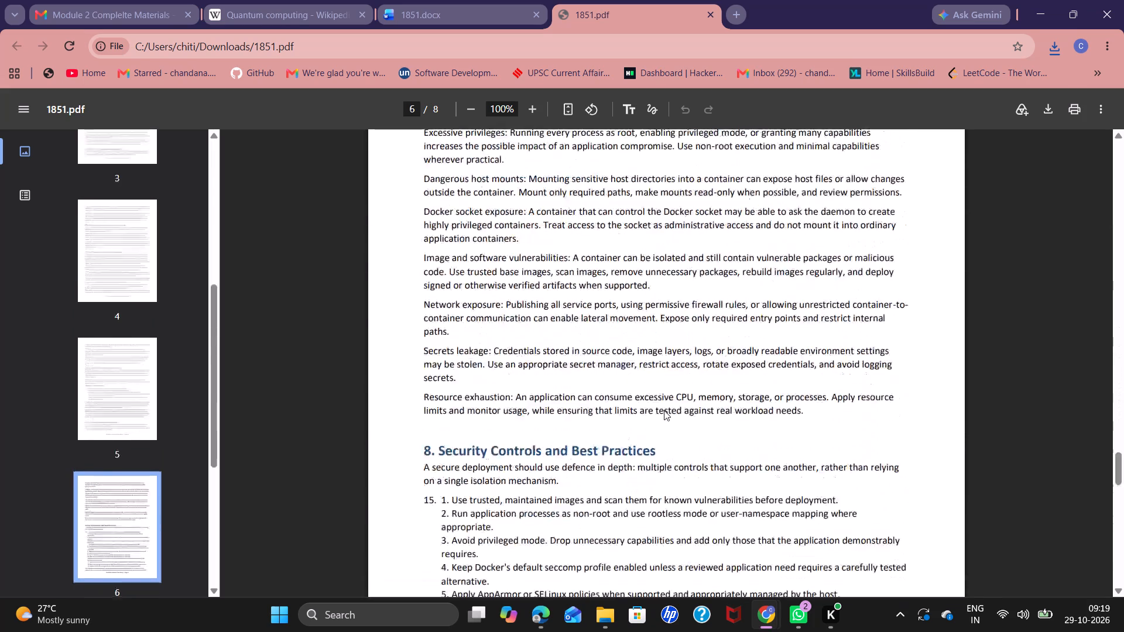
scroll(664, 410, "down", 5)
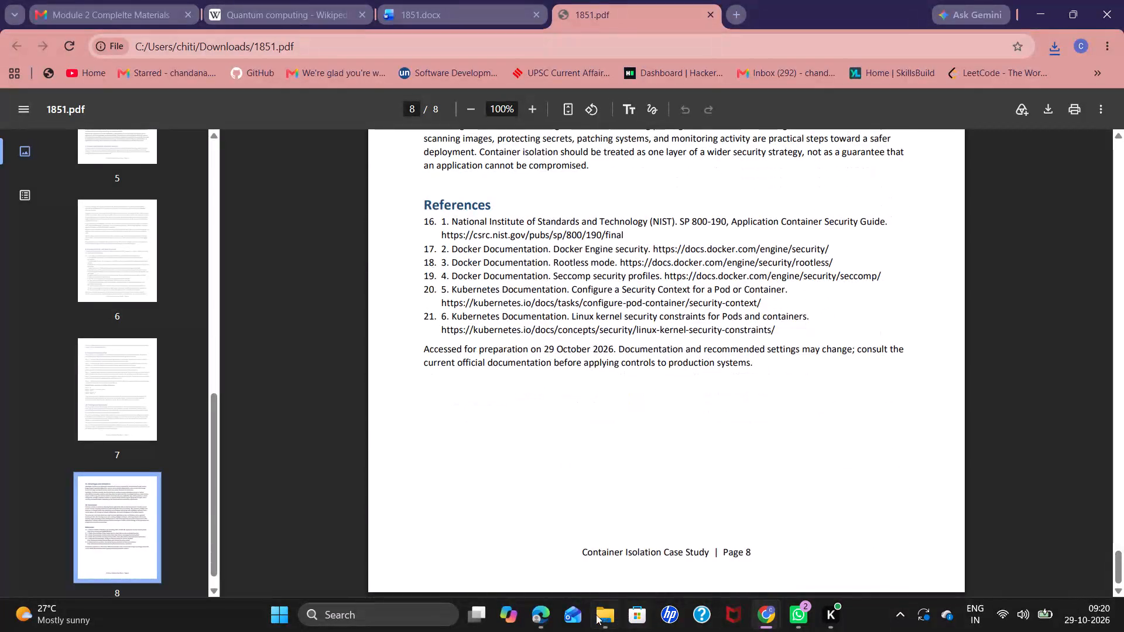
Switch to File Explorer and select 1851.pdf in the Downloads folder.
left_click(596, 614)
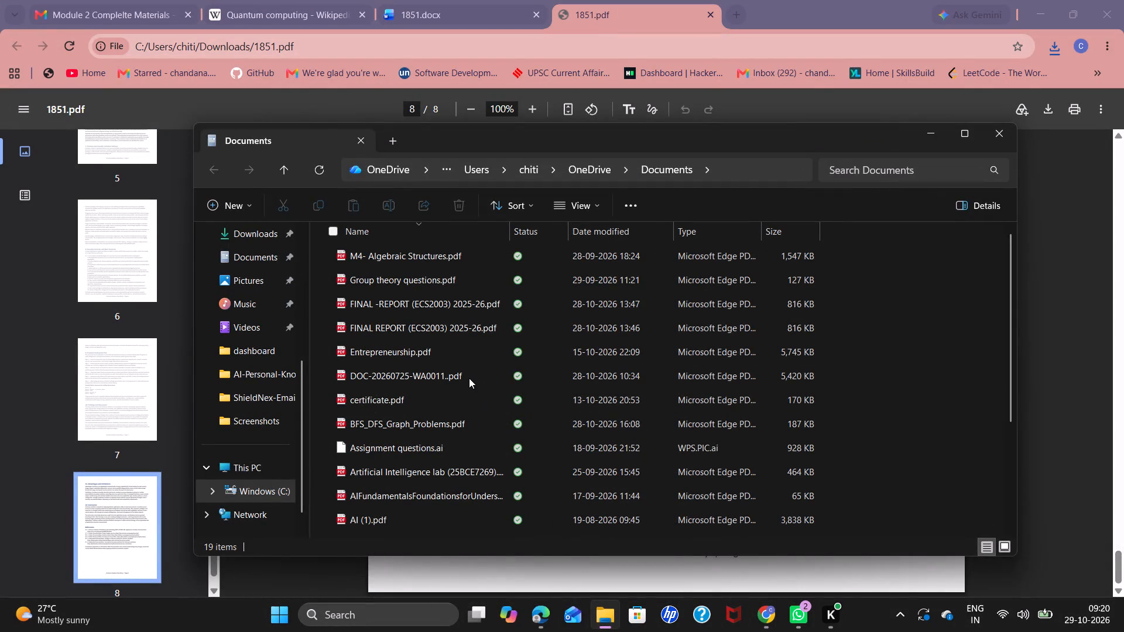
scroll(469, 378, "up", 6)
left_click(241, 238)
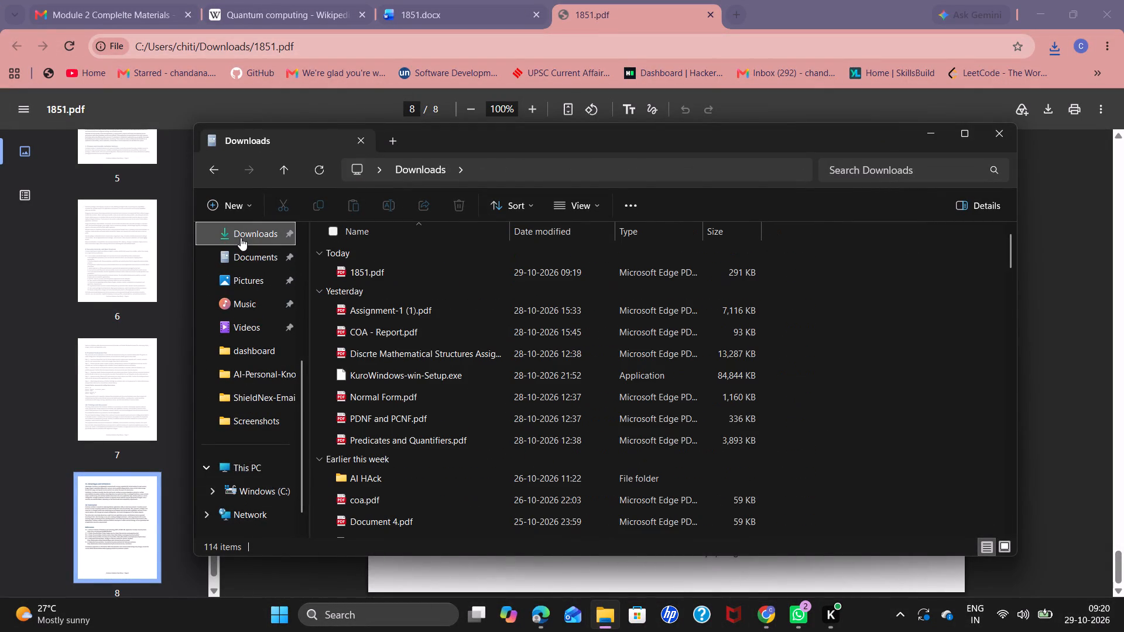
left_click(461, 269)
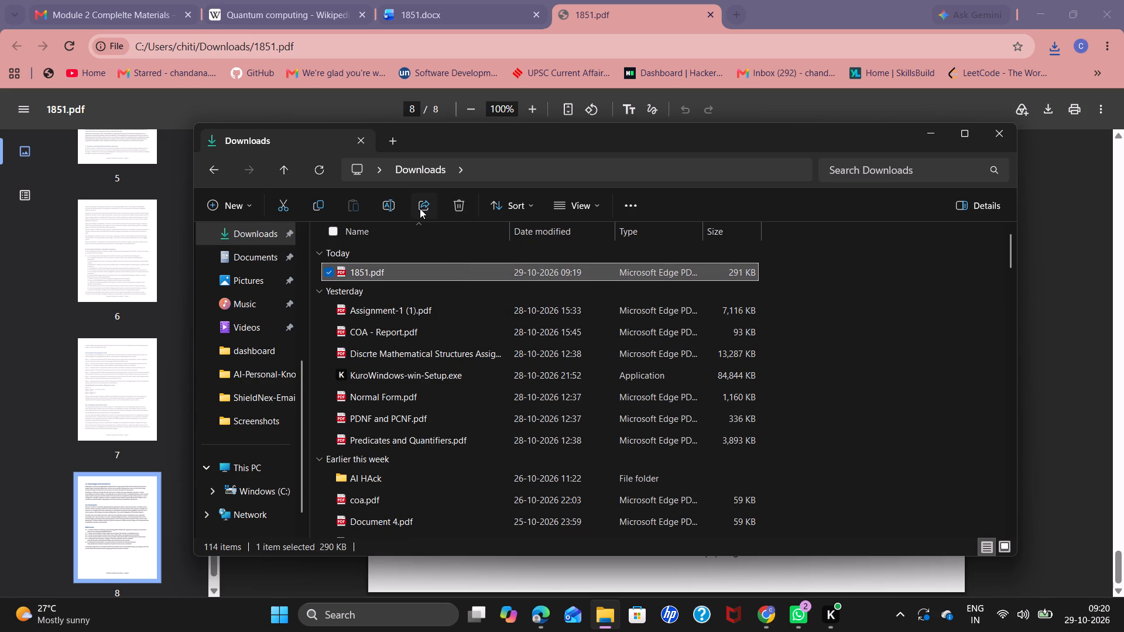
Open the sharing options for 1851.pdf.
left_click(420, 208)
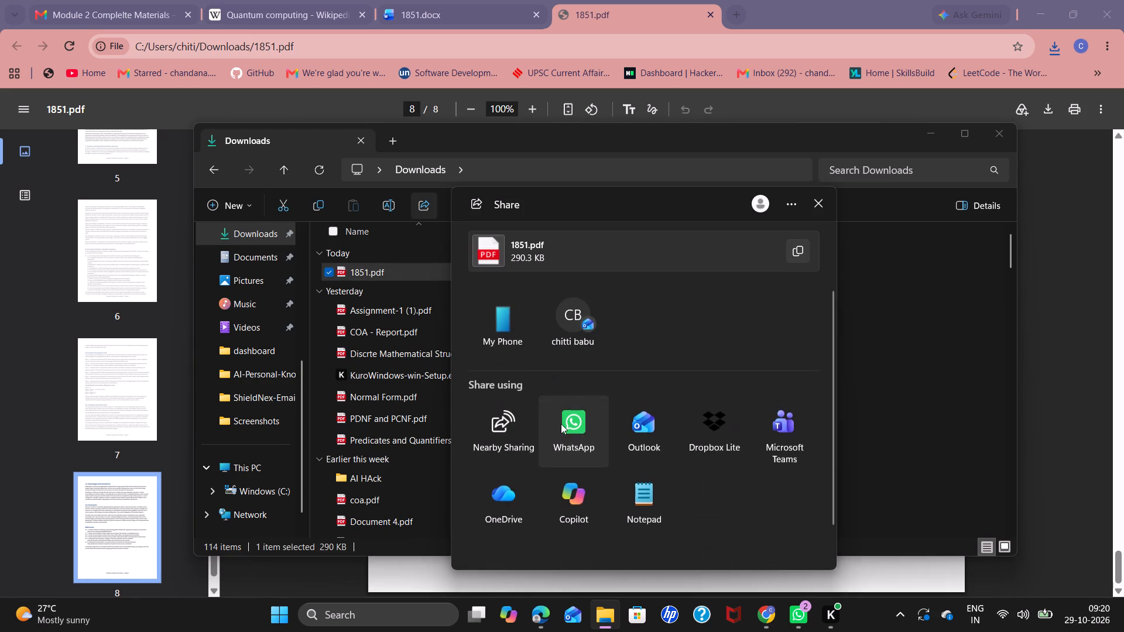
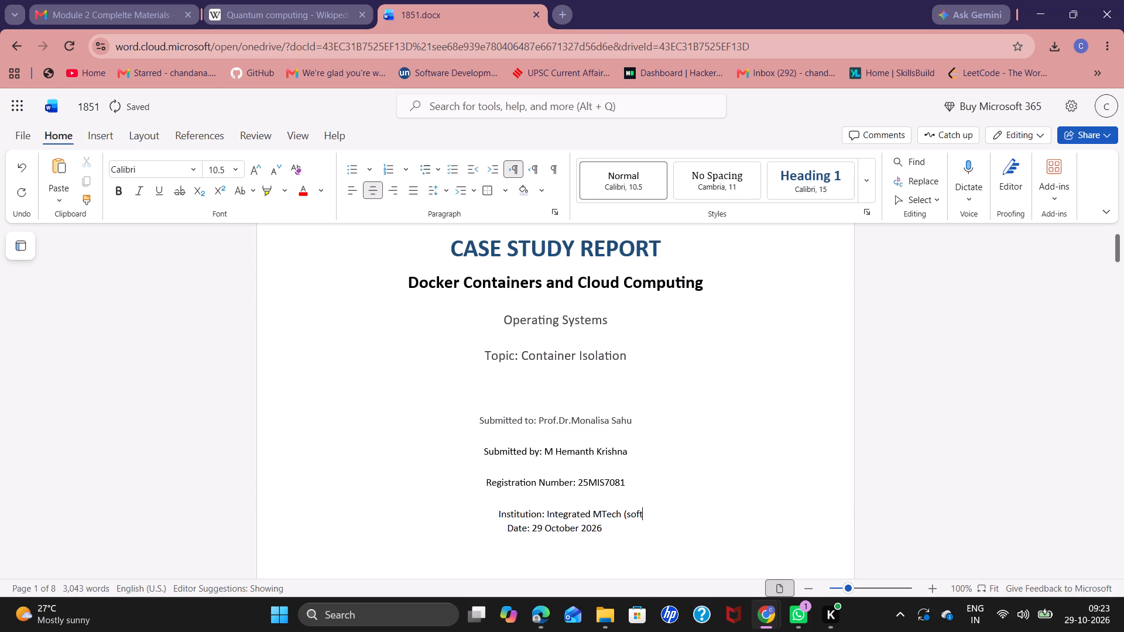
key("BackSpace")
key("BackSpace")
key("BackSpace")
key("BackSpace")
key("BackSpace")
key("BackSpace")
key("BackSpace")
key("BackSpace")
key("BackSpace")
key("BackSpace")
key("BackSpace")
key("BackSpace")
key("BackSpace")
key("BackSpace")
key("BackSpace")
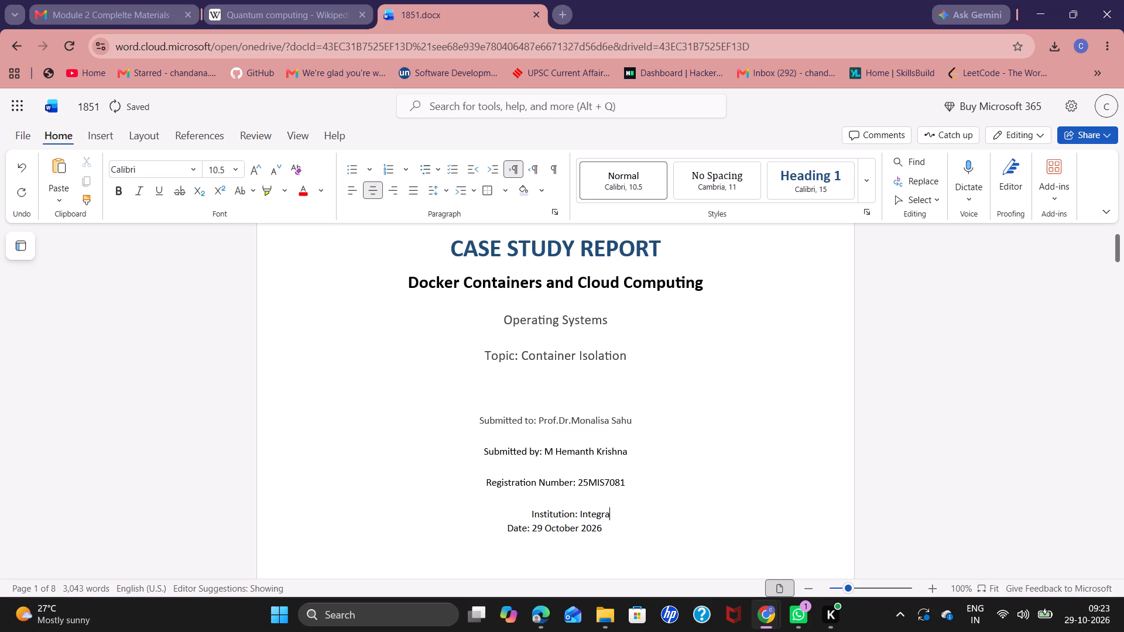
key("BackSpace")
key("BackSpace")
key("BackSpace")
key("BackSpace")
key("BackSpace")
key("BackSpace")
key("BackSpace")
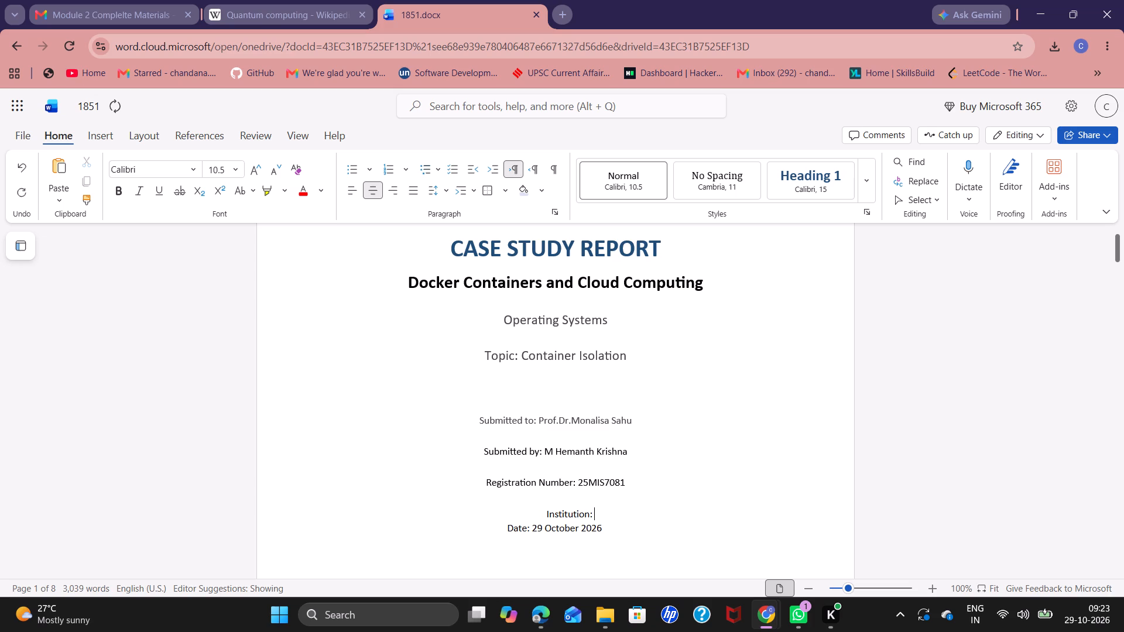
type("VIT")
key("minus")
type("AP")
Add a line below Institution within the same paragraph reading "Branch: Integrated MTech(Software Engineering)".
key("shift+Return")
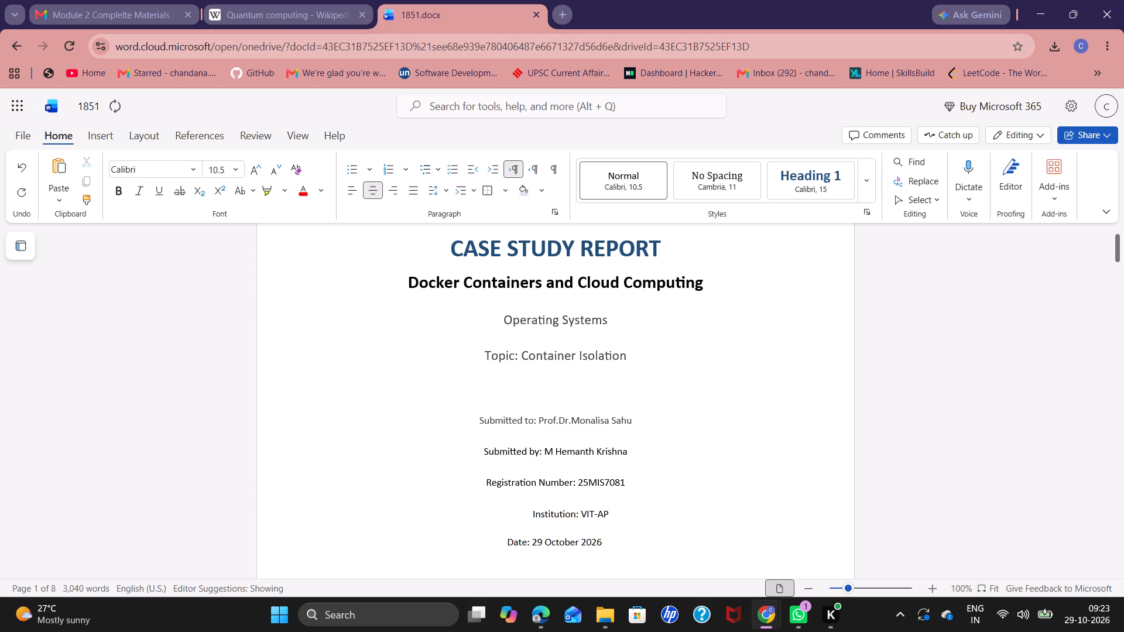
type("Bra")
type("nch")
type(":")
key("space")
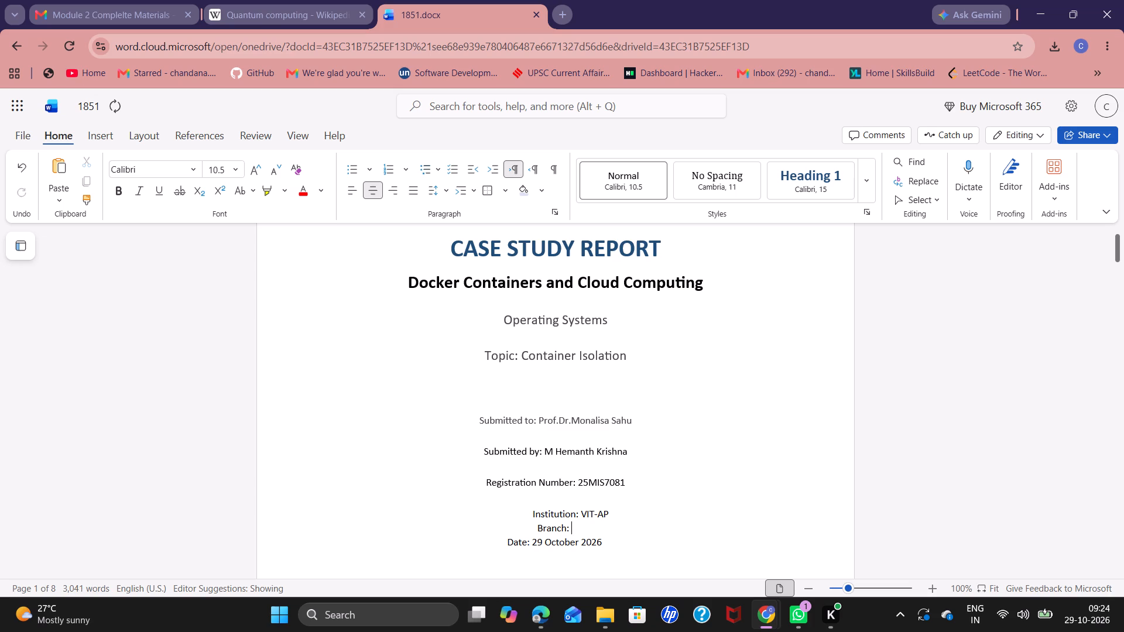
type("Integra")
type("ted")
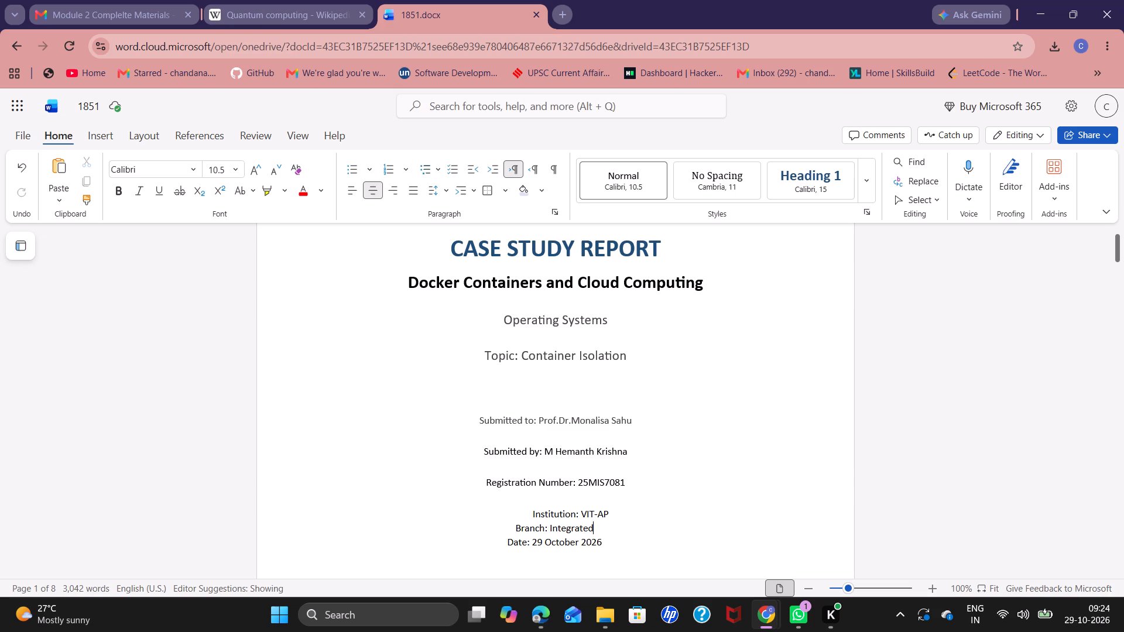
key("space")
key("shift+m")
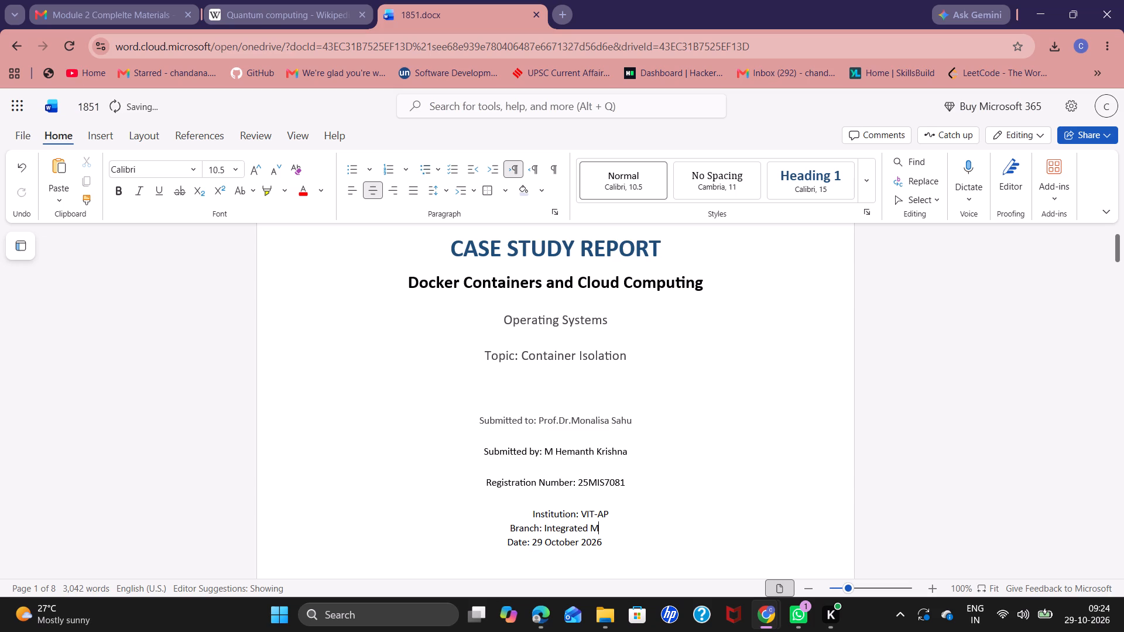
type("Tech")
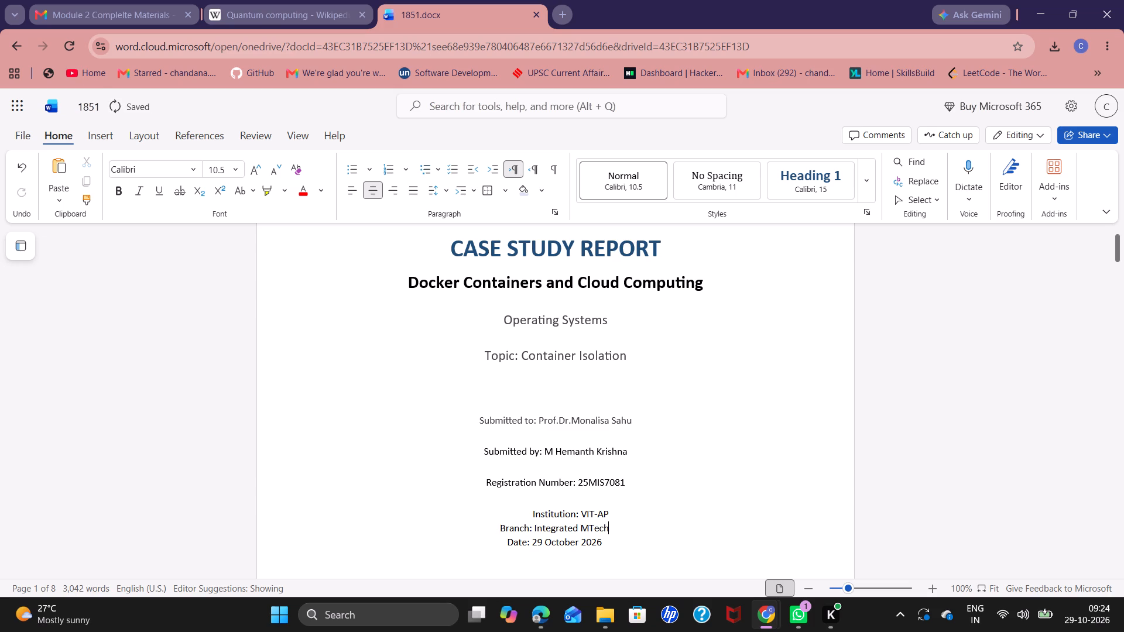
key("shift+parenleft")
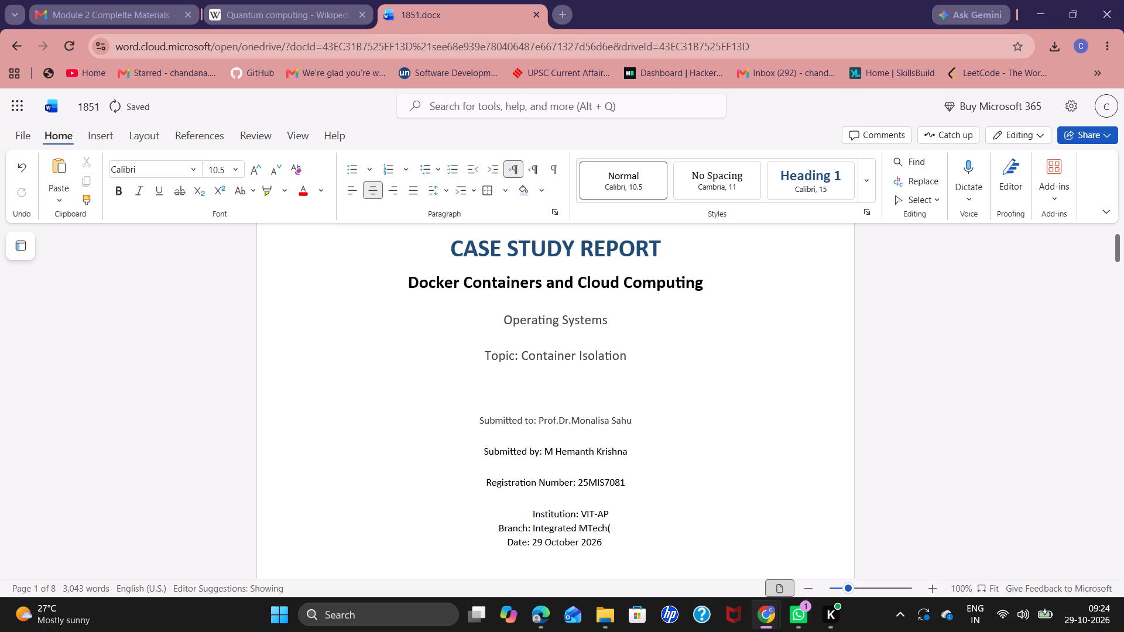
type("Software")
key("space")
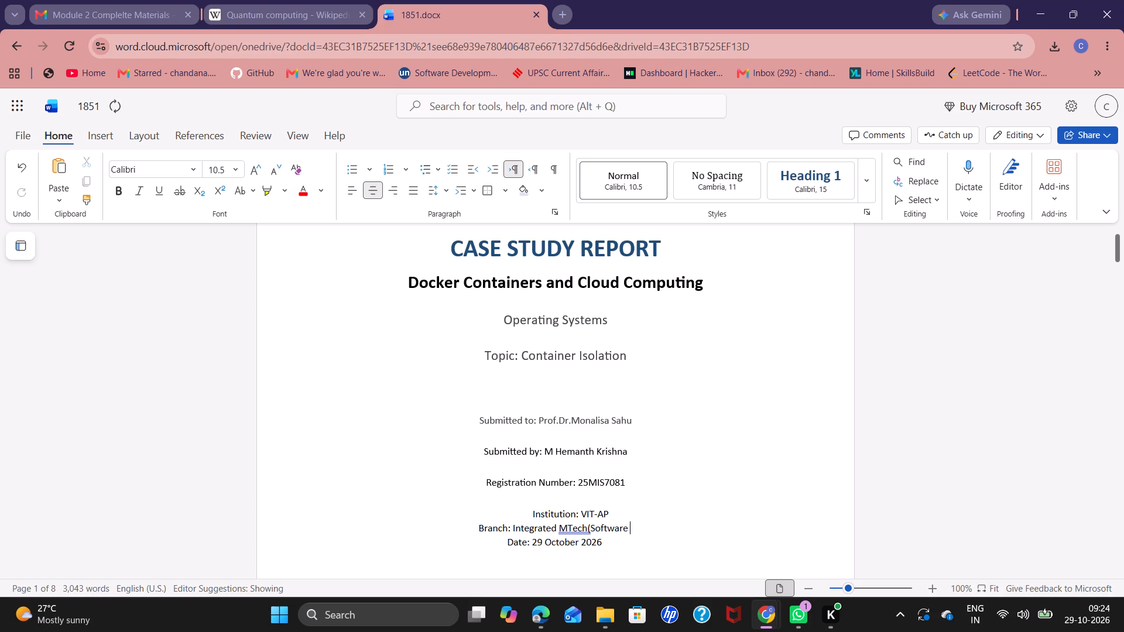
type("Engineering")
key("shift+parenright")
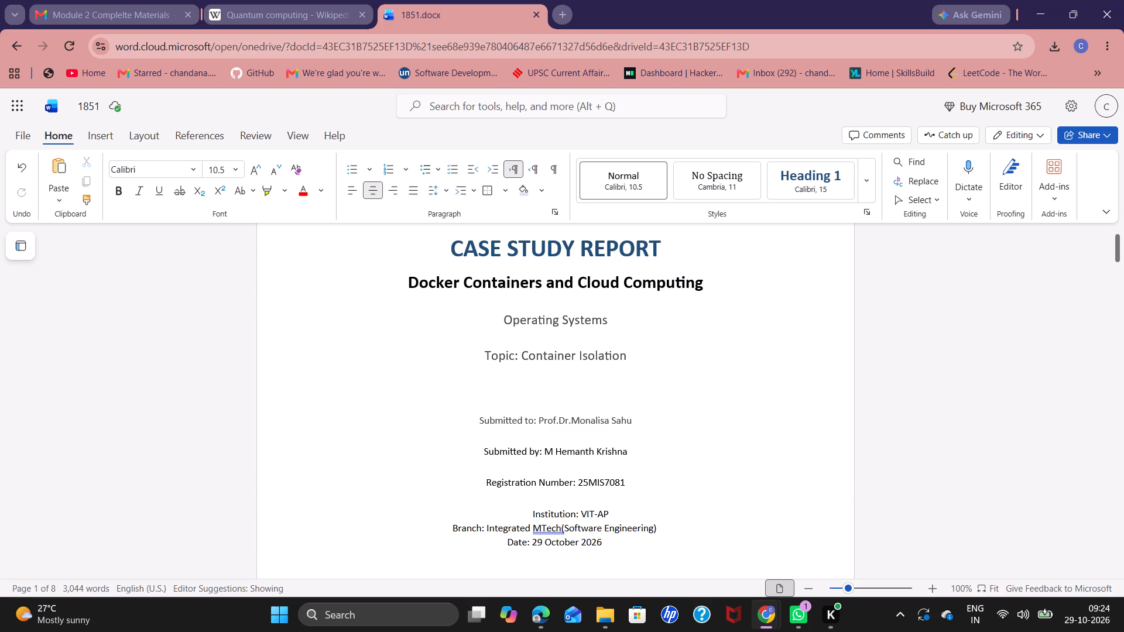
Apply the suggested grammar correction that adds a space after MTech in the Branch line.
left_click(563, 533)
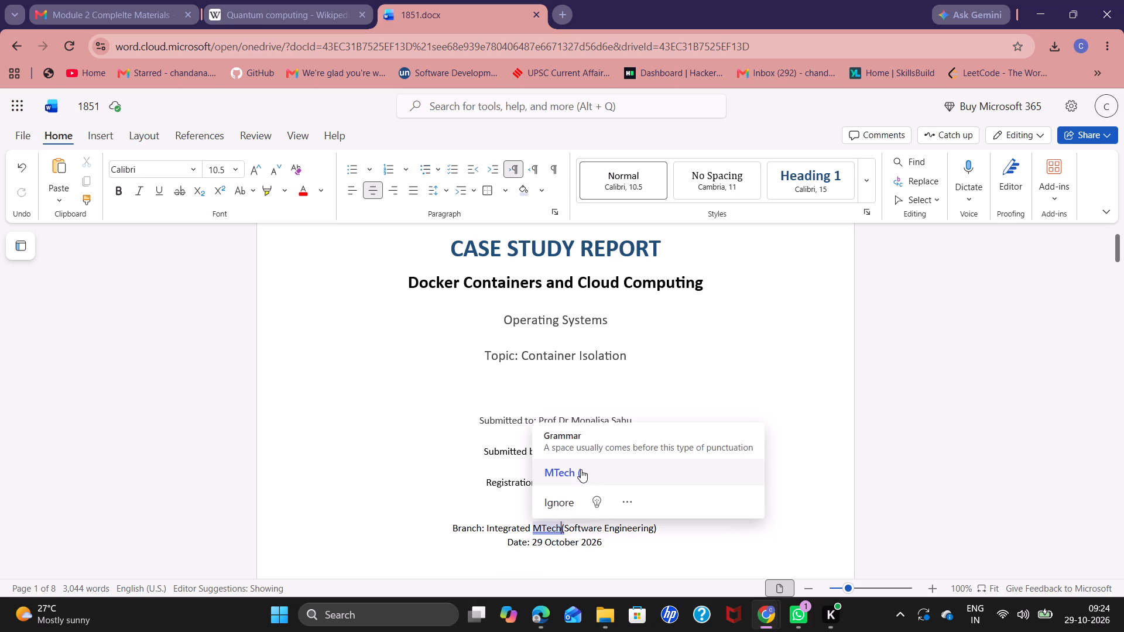
left_click(581, 469)
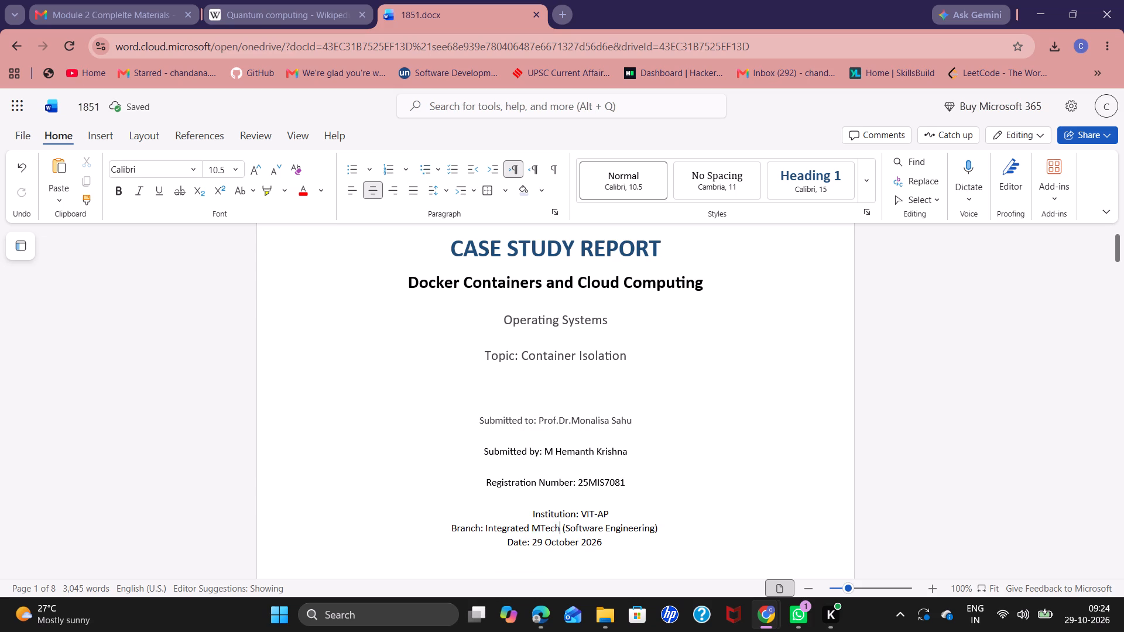
Delete the extra spaces in front of Institution so that the line is centred properly.
left_click(532, 514)
key("BackSpace")
key("BackSpace")
key("BackSpace")
key("BackSpace")
key("BackSpace")
key("BackSpace")
key("BackSpace")
key("BackSpace")
key("BackSpace")
key("BackSpace")
key("BackSpace")
key("BackSpace")
key("BackSpace")
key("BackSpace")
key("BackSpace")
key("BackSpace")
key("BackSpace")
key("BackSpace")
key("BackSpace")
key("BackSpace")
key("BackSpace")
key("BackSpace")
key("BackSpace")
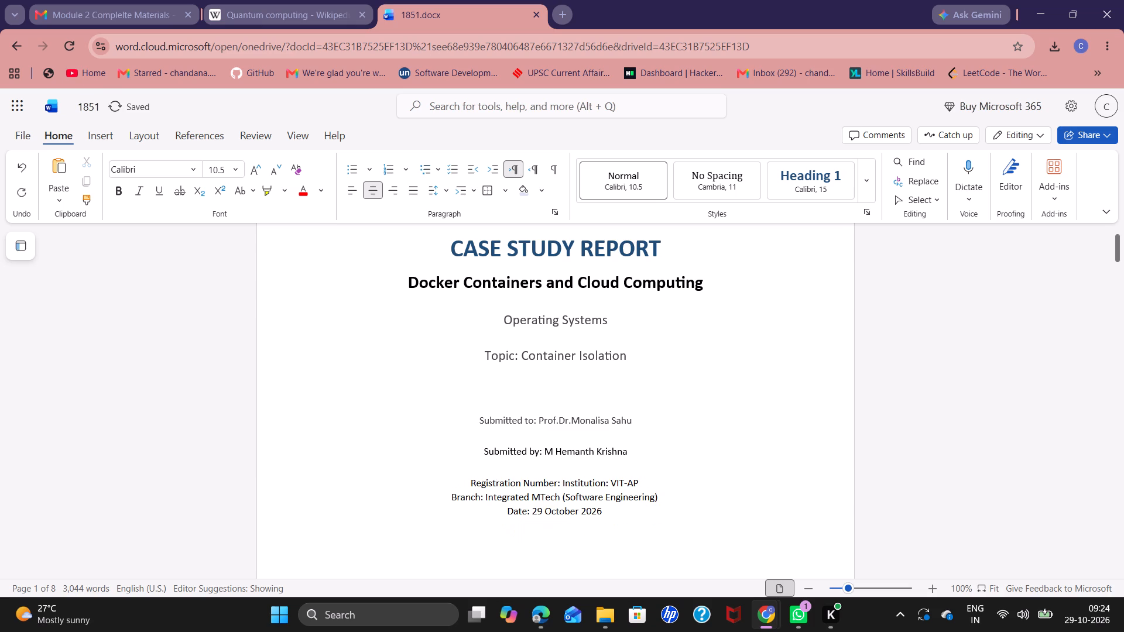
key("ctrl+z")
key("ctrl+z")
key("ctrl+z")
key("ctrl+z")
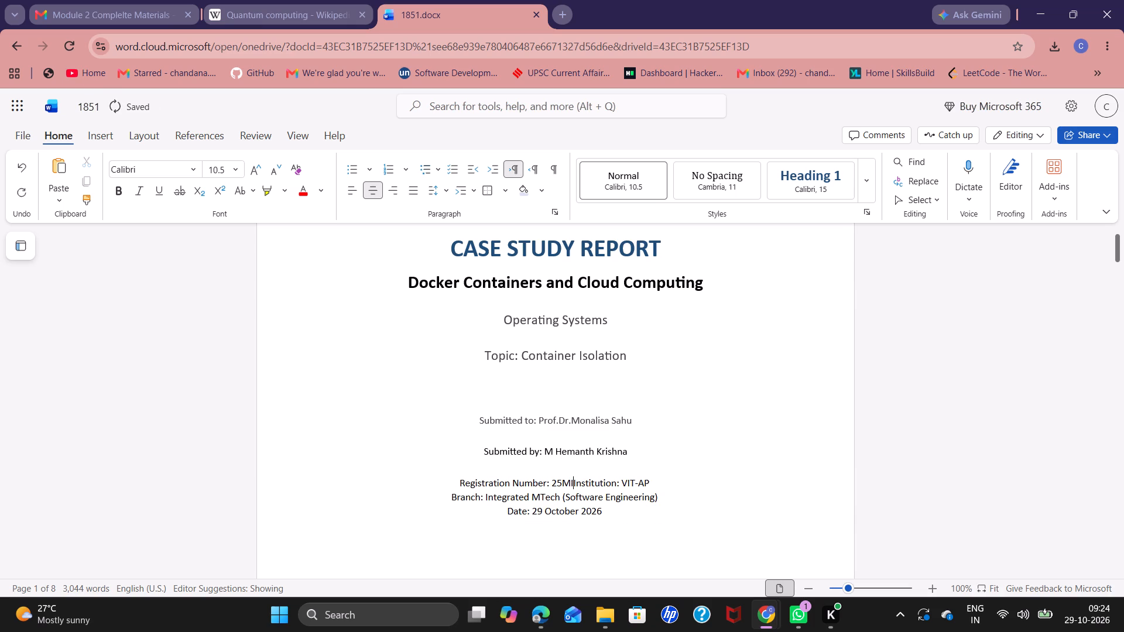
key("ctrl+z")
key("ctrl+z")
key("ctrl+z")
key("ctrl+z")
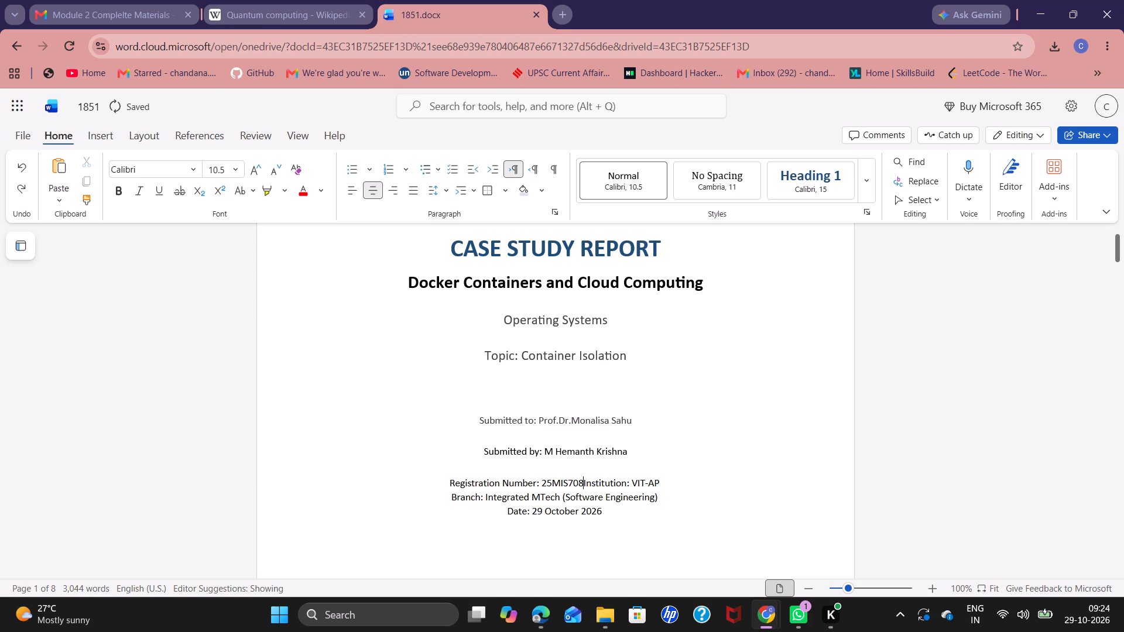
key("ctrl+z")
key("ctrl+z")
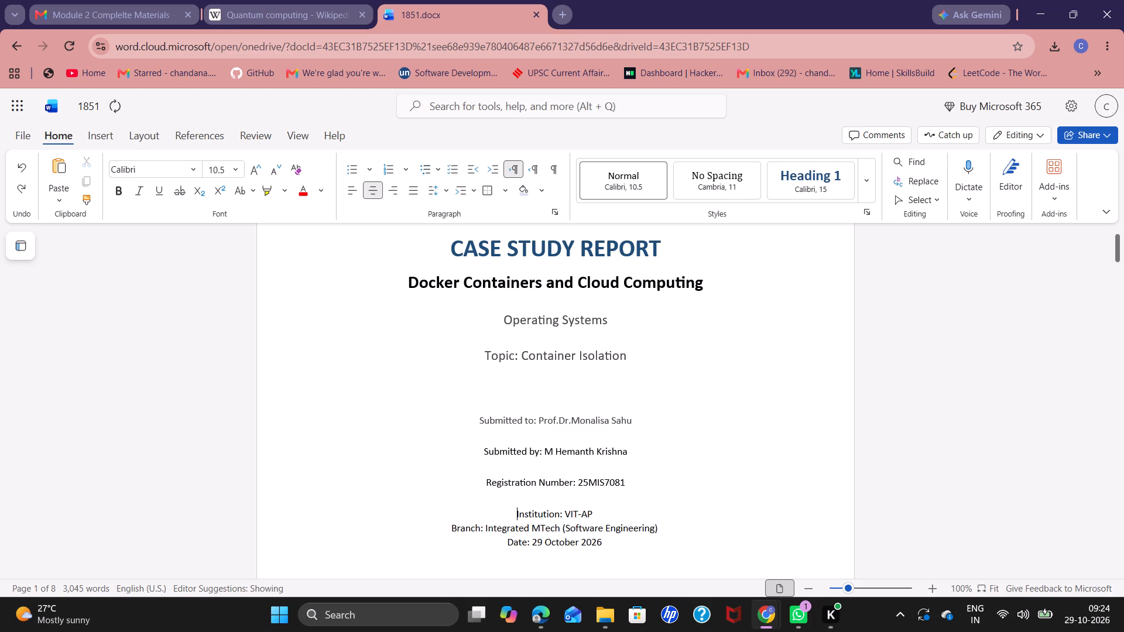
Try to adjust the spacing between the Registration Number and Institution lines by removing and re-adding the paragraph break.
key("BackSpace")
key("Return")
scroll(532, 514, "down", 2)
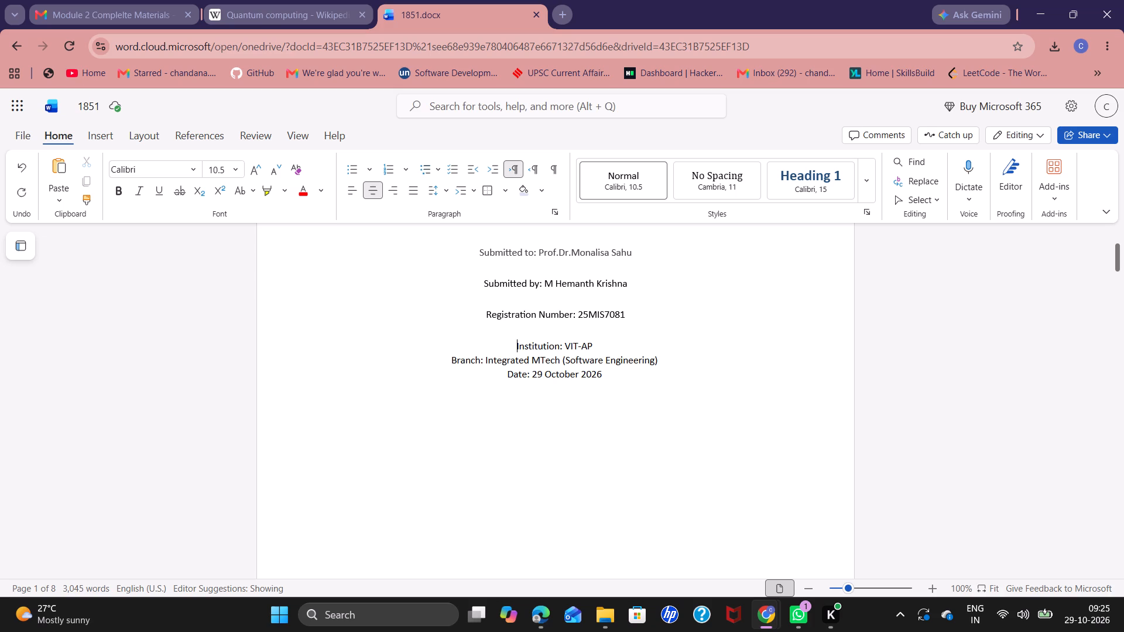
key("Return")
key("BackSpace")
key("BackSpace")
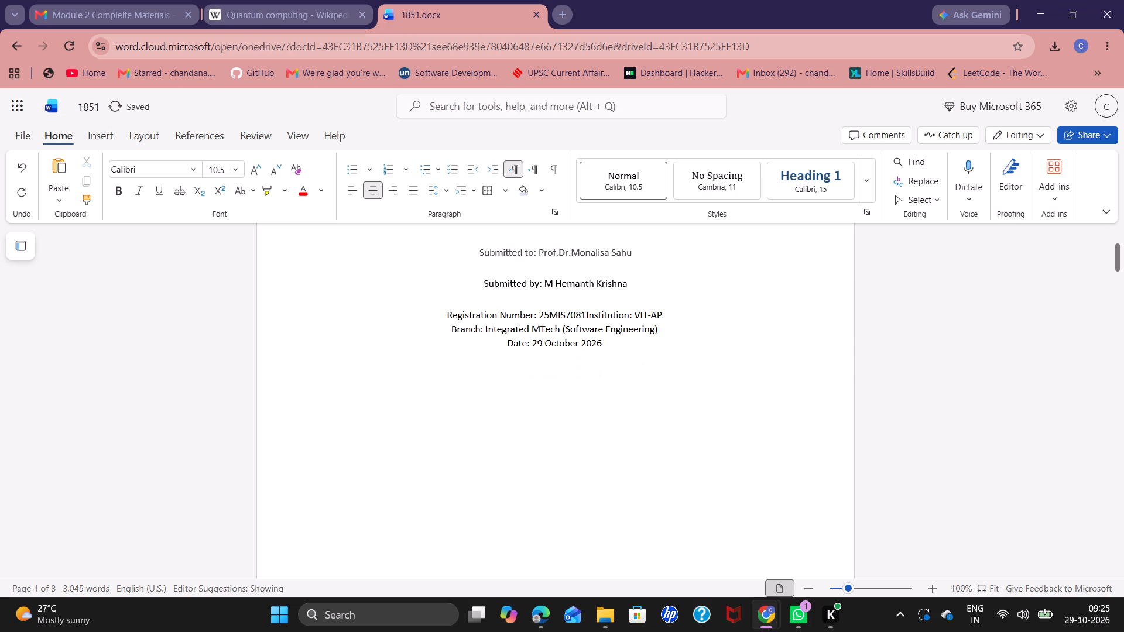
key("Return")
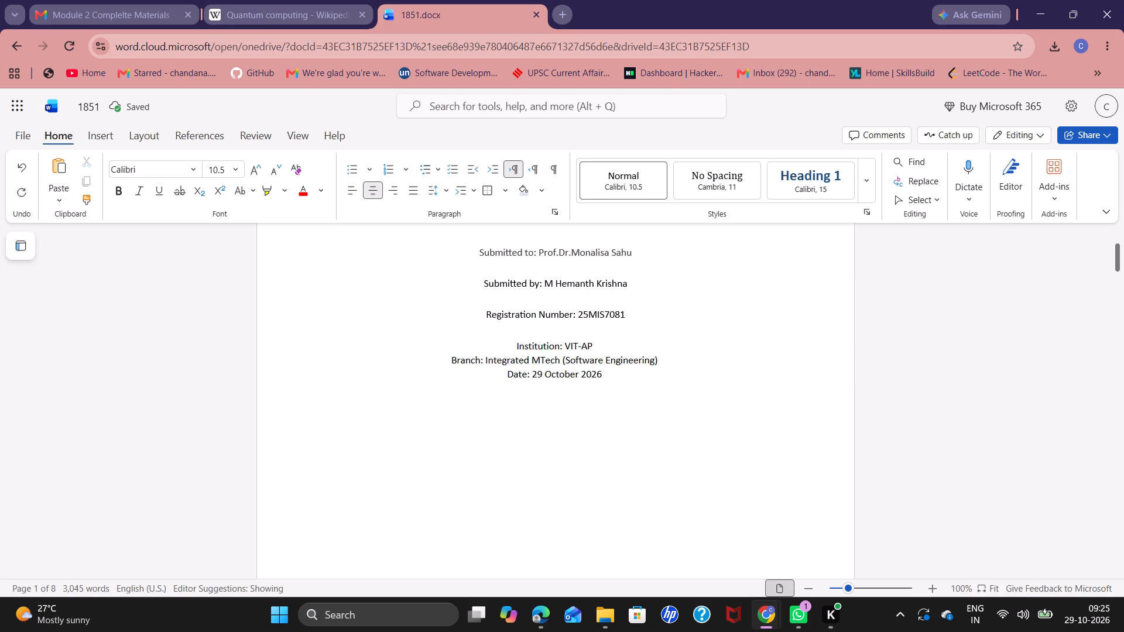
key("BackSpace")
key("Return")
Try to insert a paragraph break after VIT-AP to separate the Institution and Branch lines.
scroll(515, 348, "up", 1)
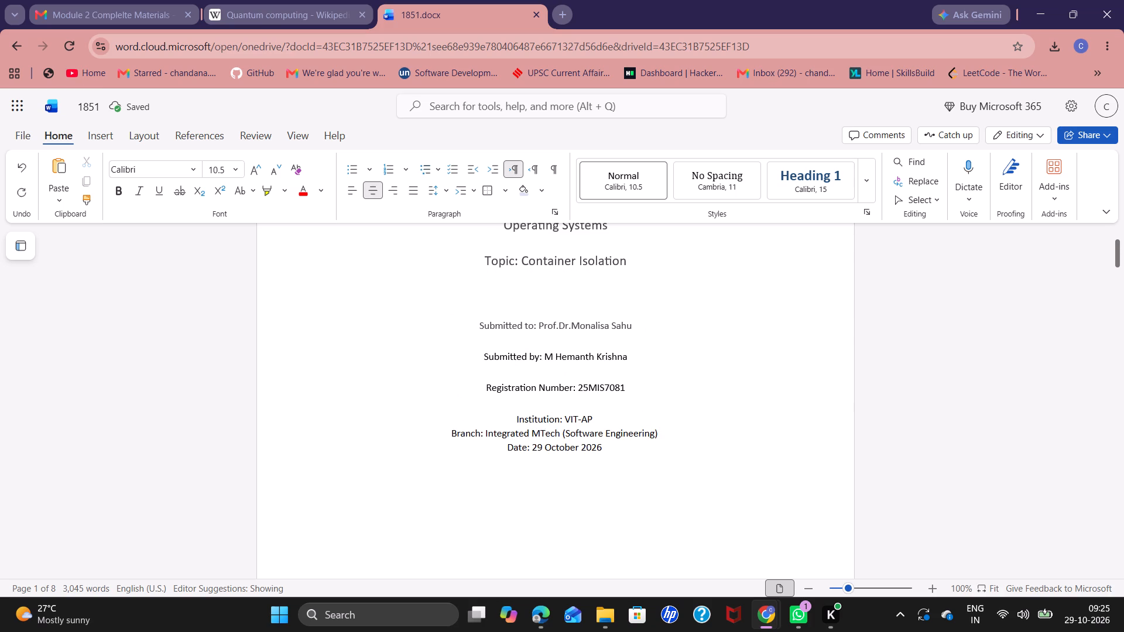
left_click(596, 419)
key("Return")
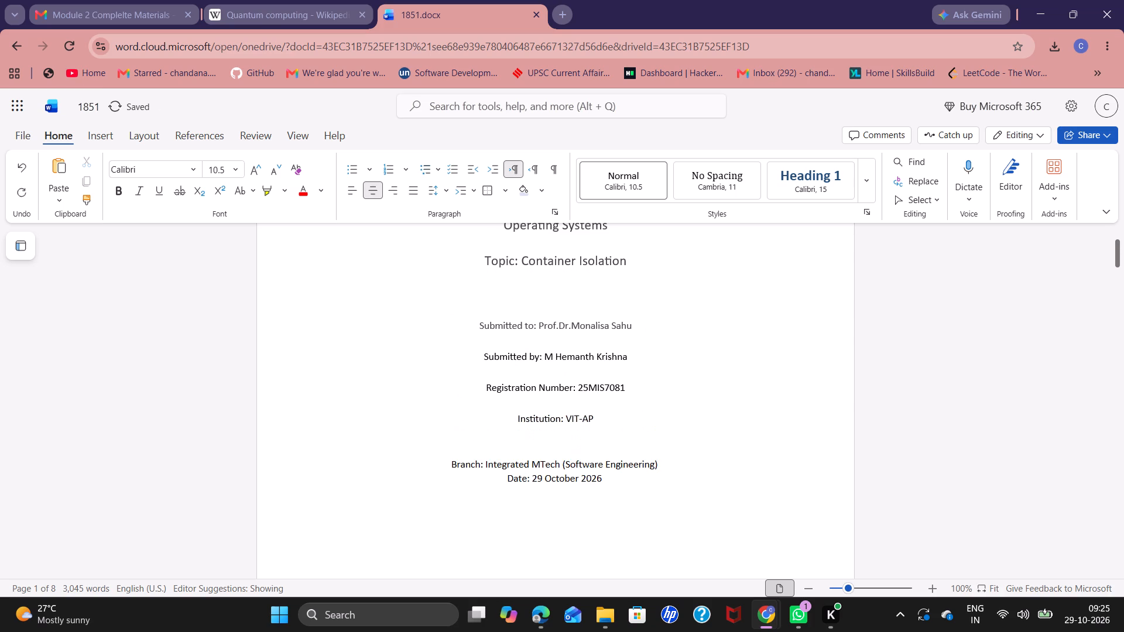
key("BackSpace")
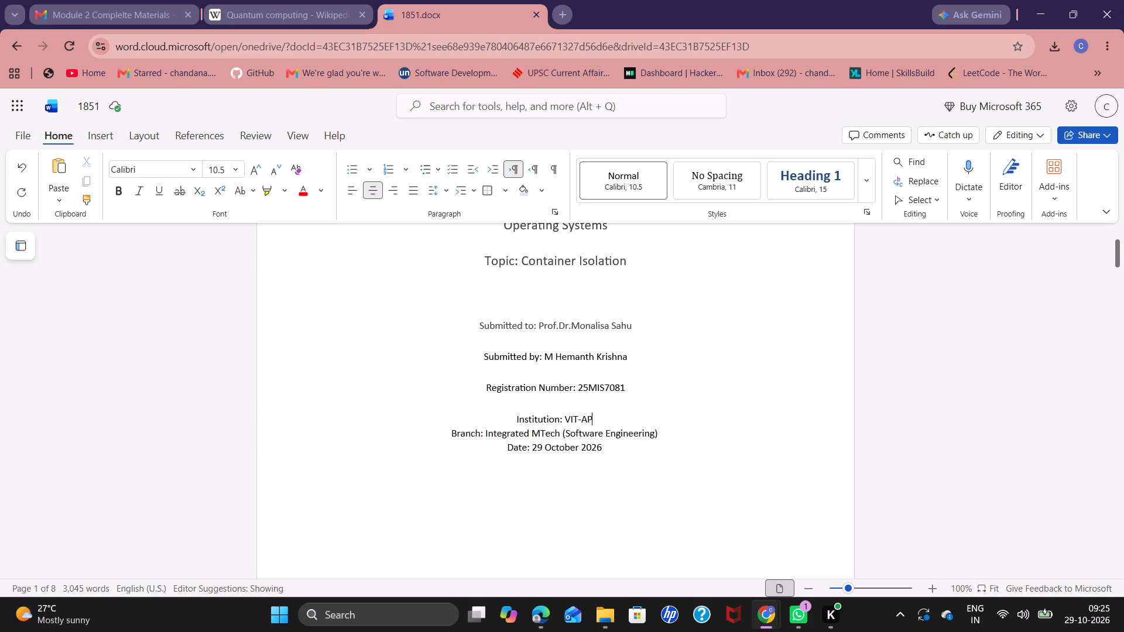
Review the cover page's layout and line spacing from the title to the Date line.
scroll(599, 381, "up", 1)
scroll(599, 381, "down", 1)
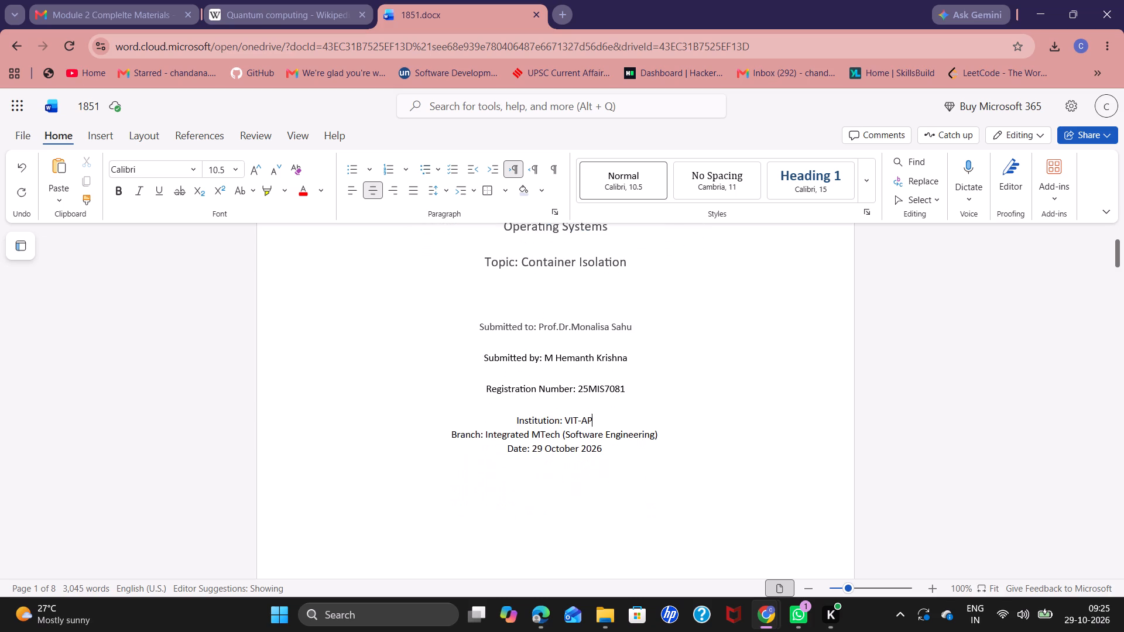
scroll(599, 381, "down", 1)
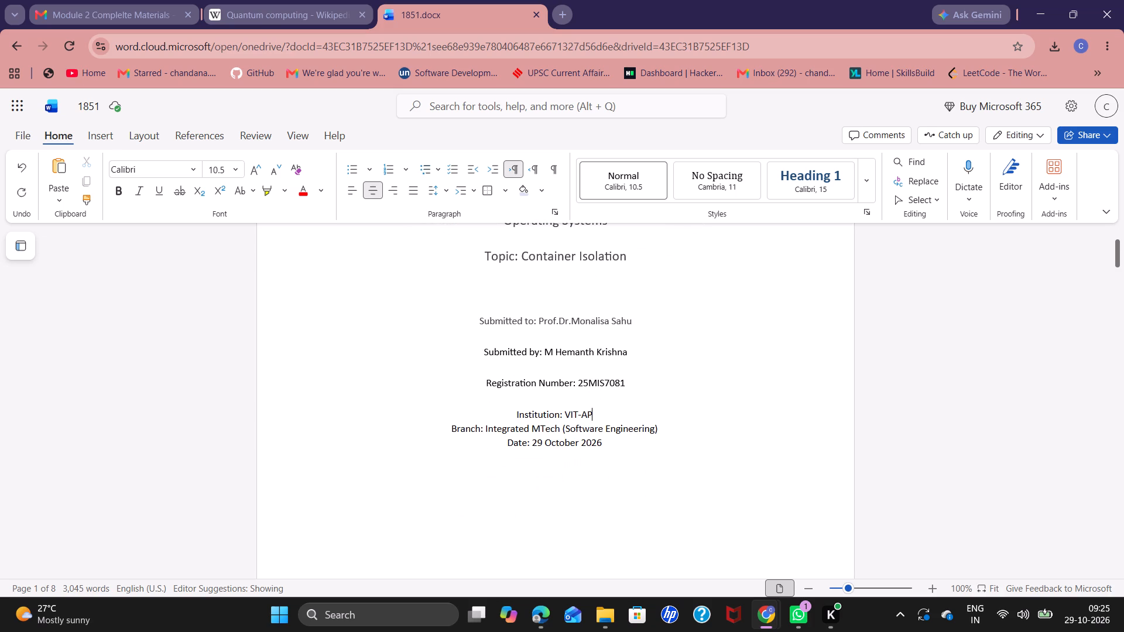
scroll(539, 386, "up", 2)
scroll(539, 386, "down", 1)
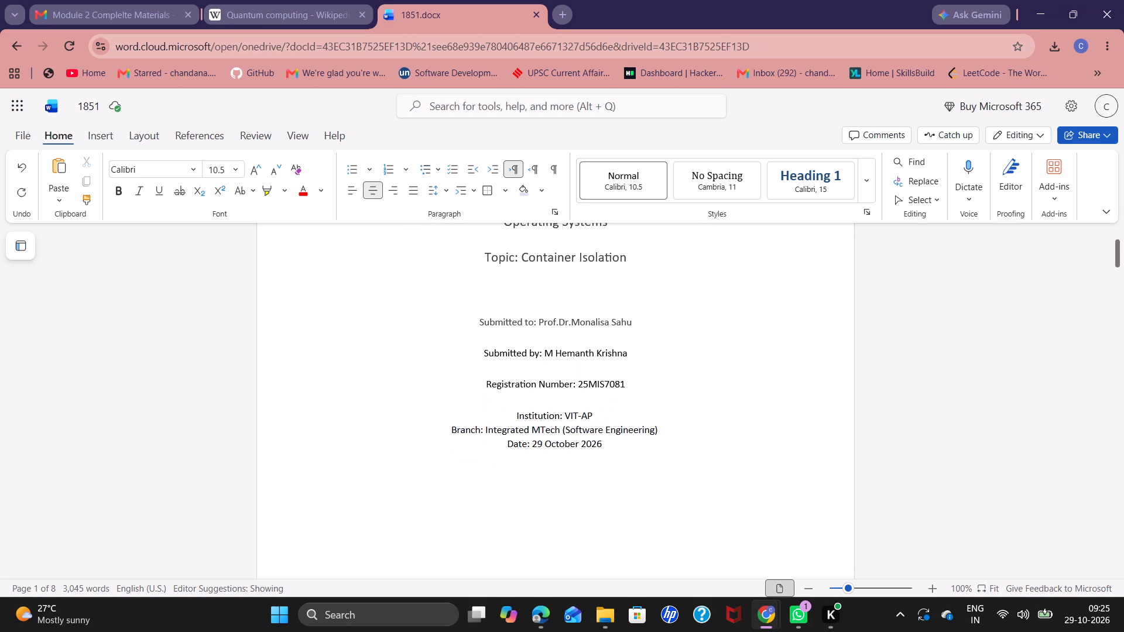
scroll(539, 386, "down", 1)
scroll(647, 446, "up", 3)
scroll(564, 510, "down", 1)
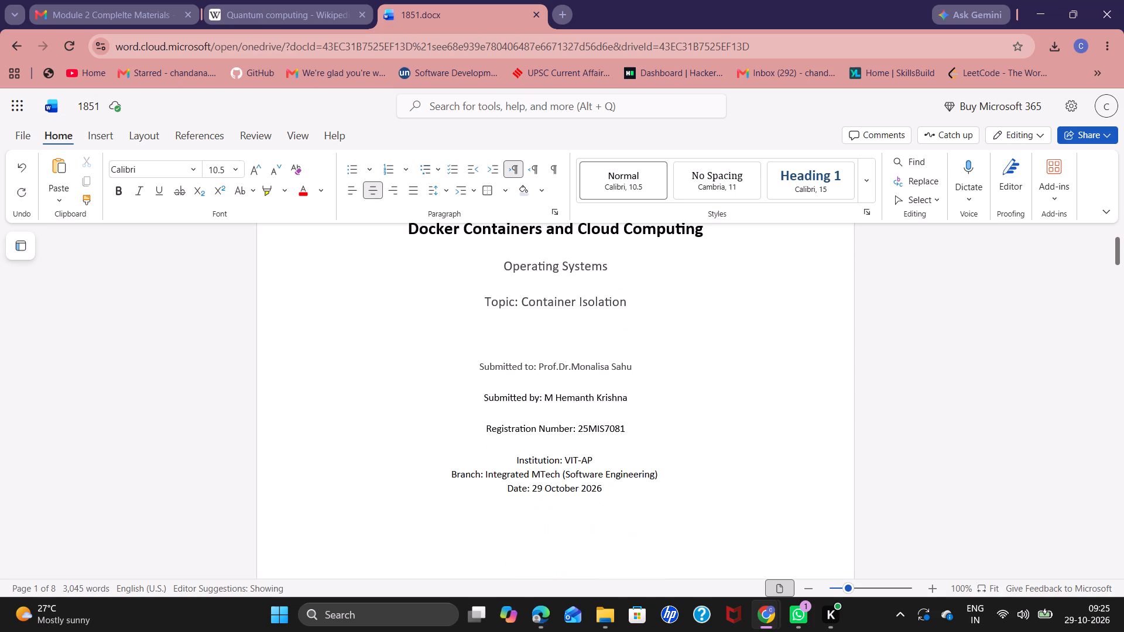
scroll(564, 510, "down", 1)
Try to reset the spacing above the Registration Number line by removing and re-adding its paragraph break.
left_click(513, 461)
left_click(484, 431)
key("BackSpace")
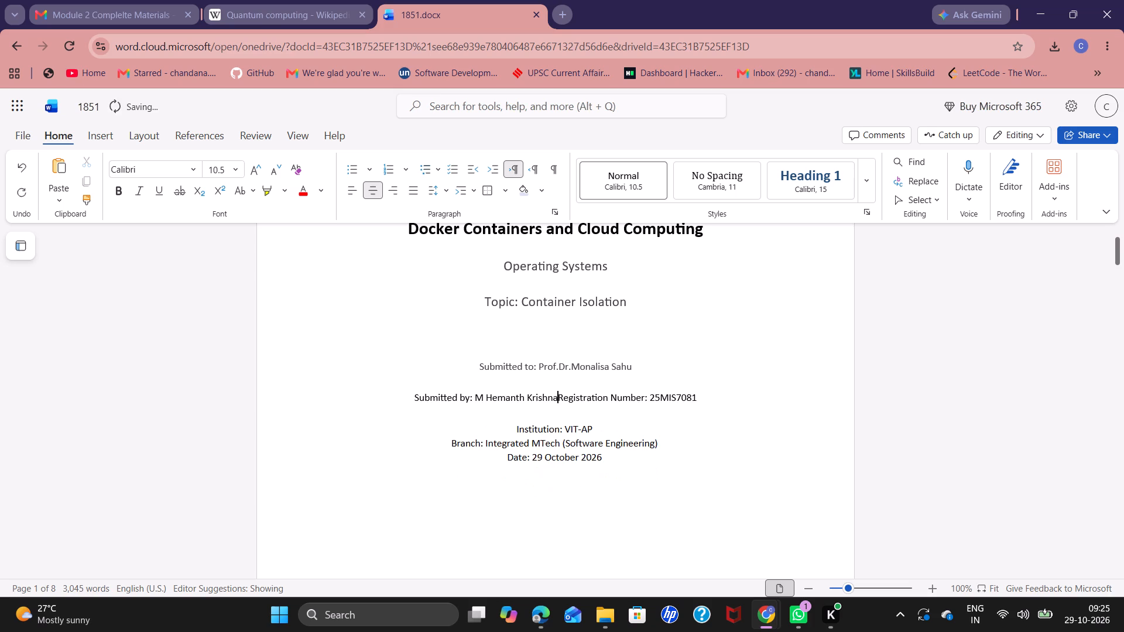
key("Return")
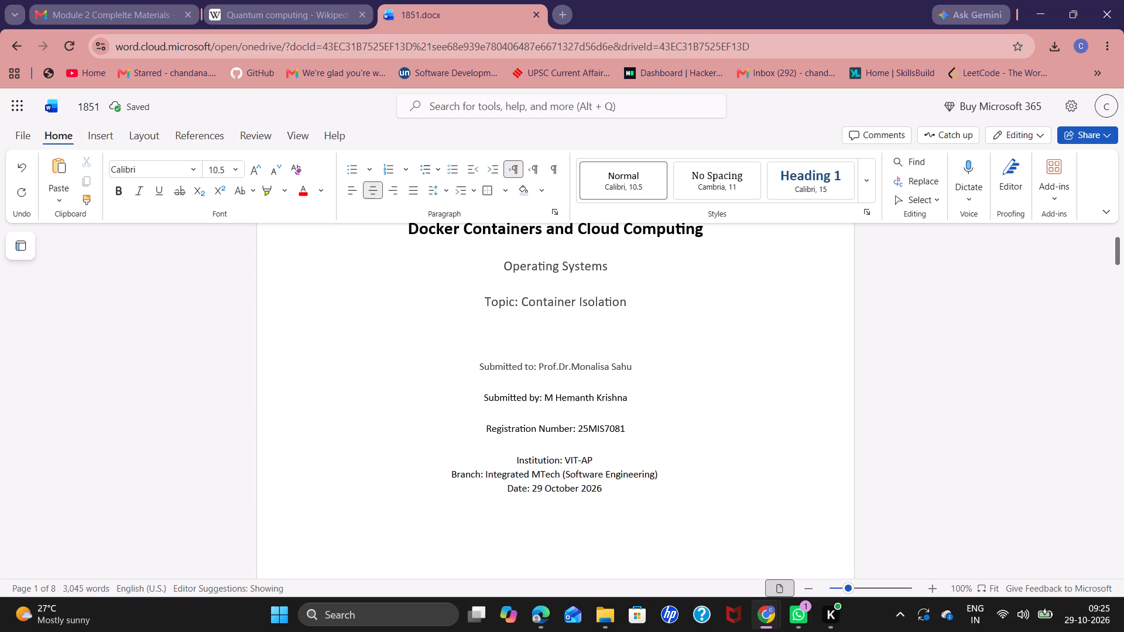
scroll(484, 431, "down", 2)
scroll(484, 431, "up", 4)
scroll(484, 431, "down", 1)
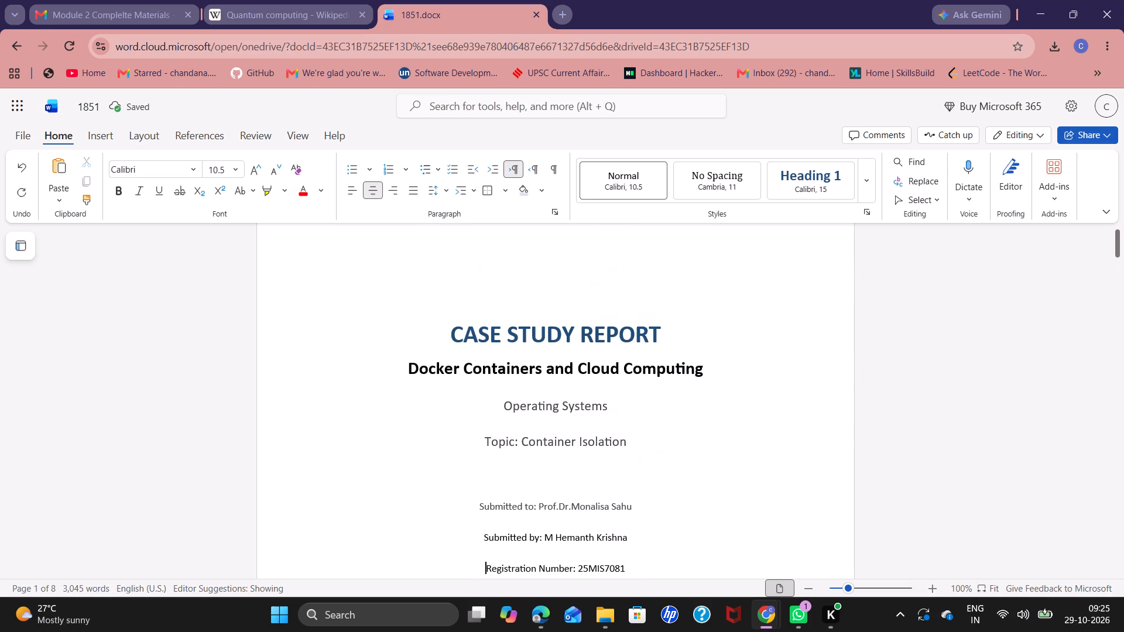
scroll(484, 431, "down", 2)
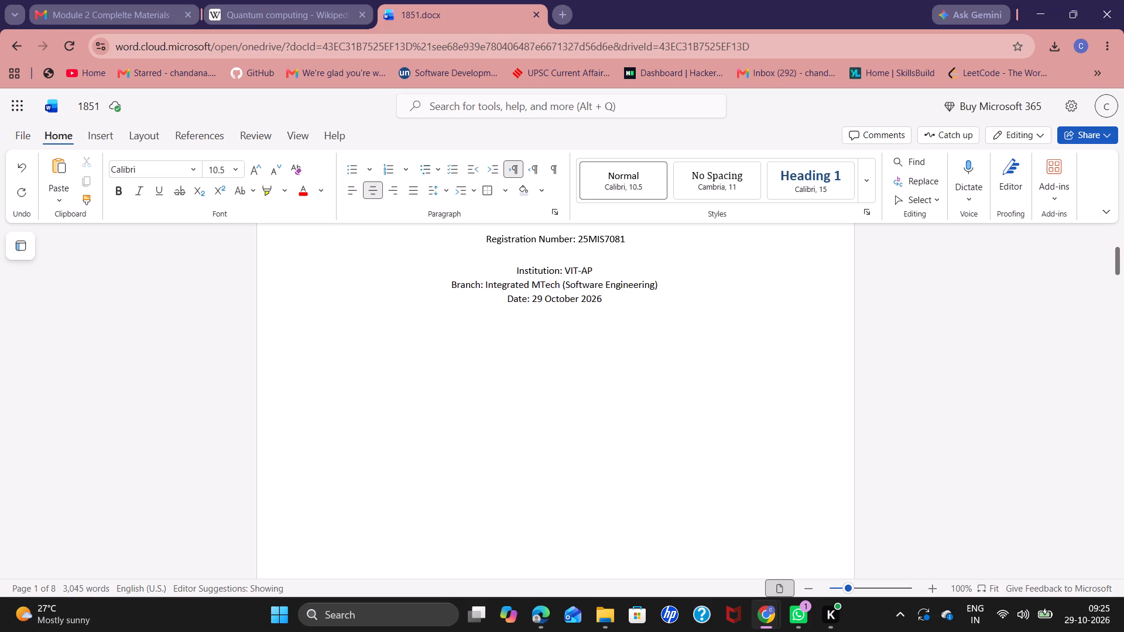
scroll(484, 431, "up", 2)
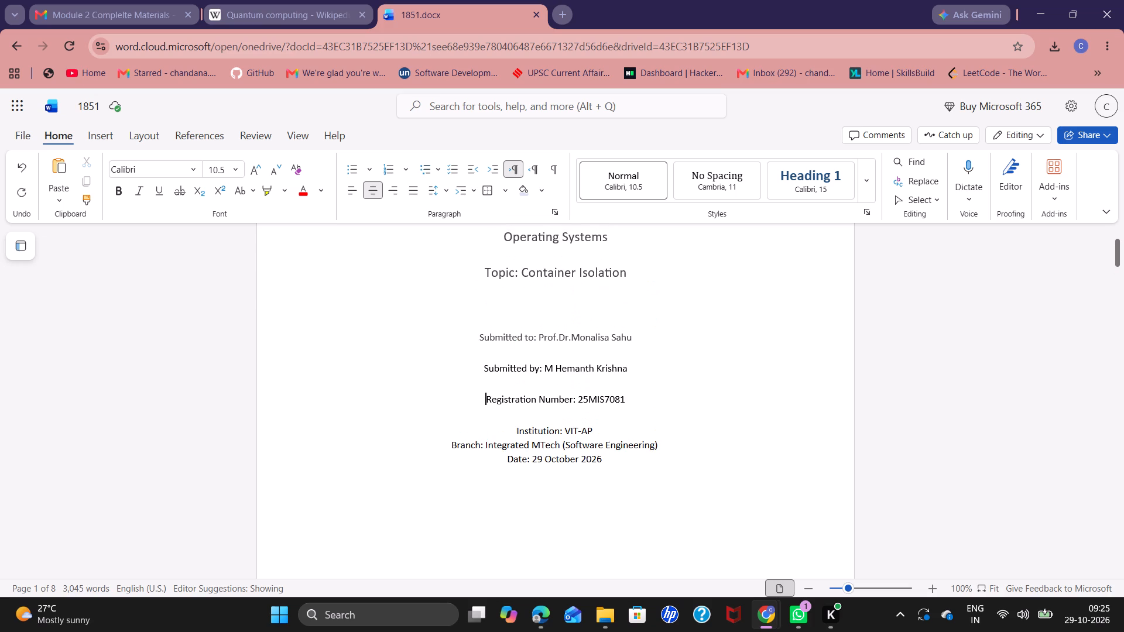
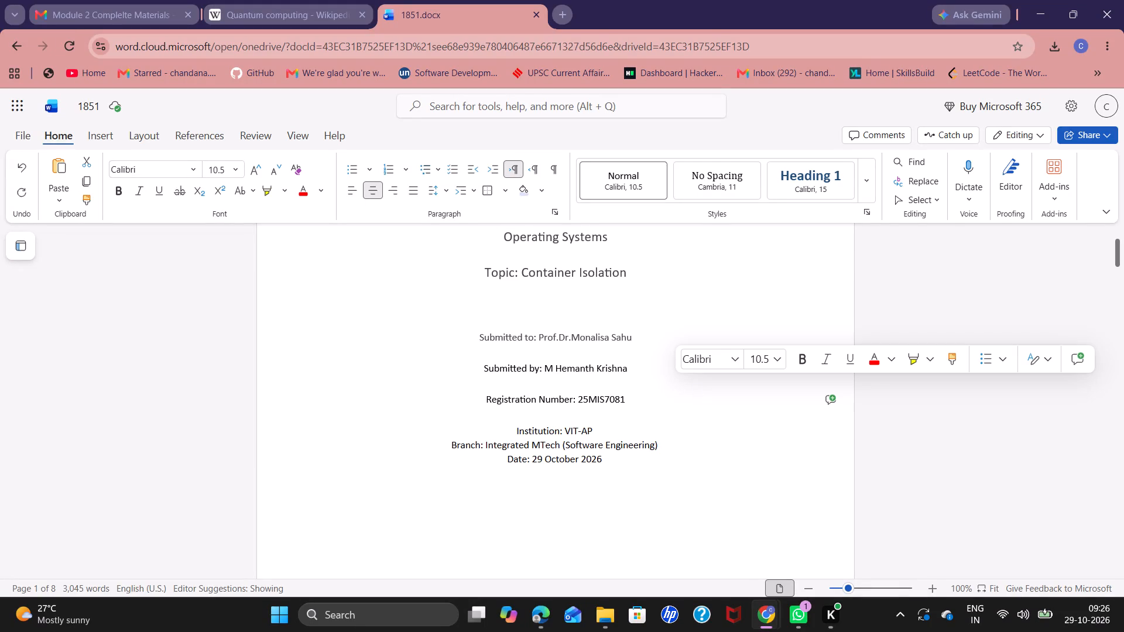
Set the font size of the cover page lines from Submitted to through Branch to 14.
left_click_drag(682, 452, 426, 328)
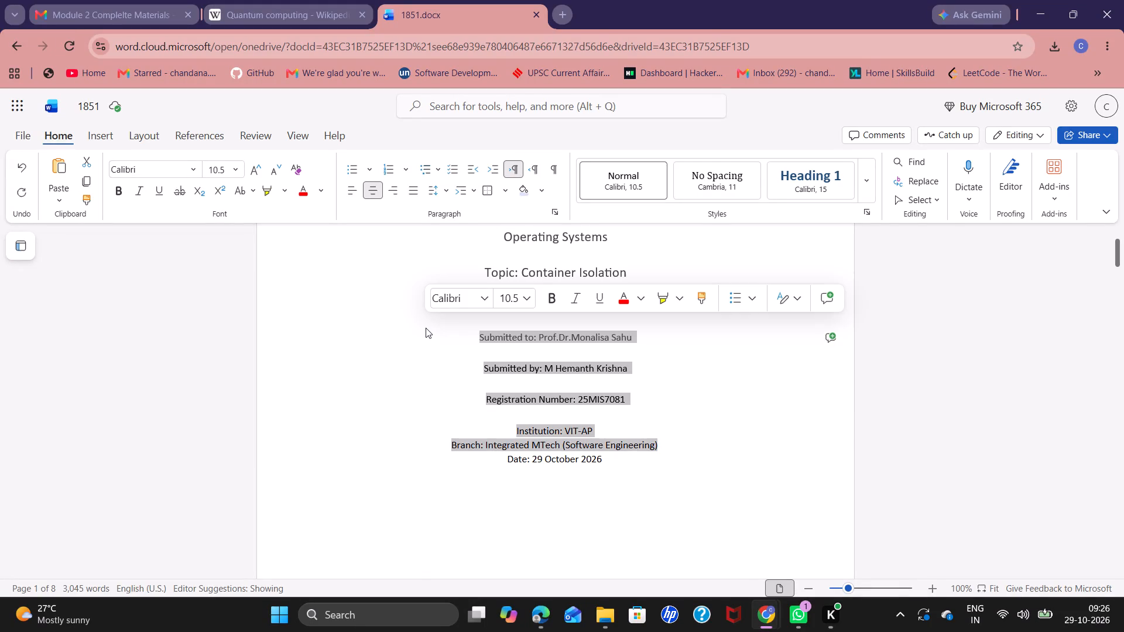
left_click(522, 301)
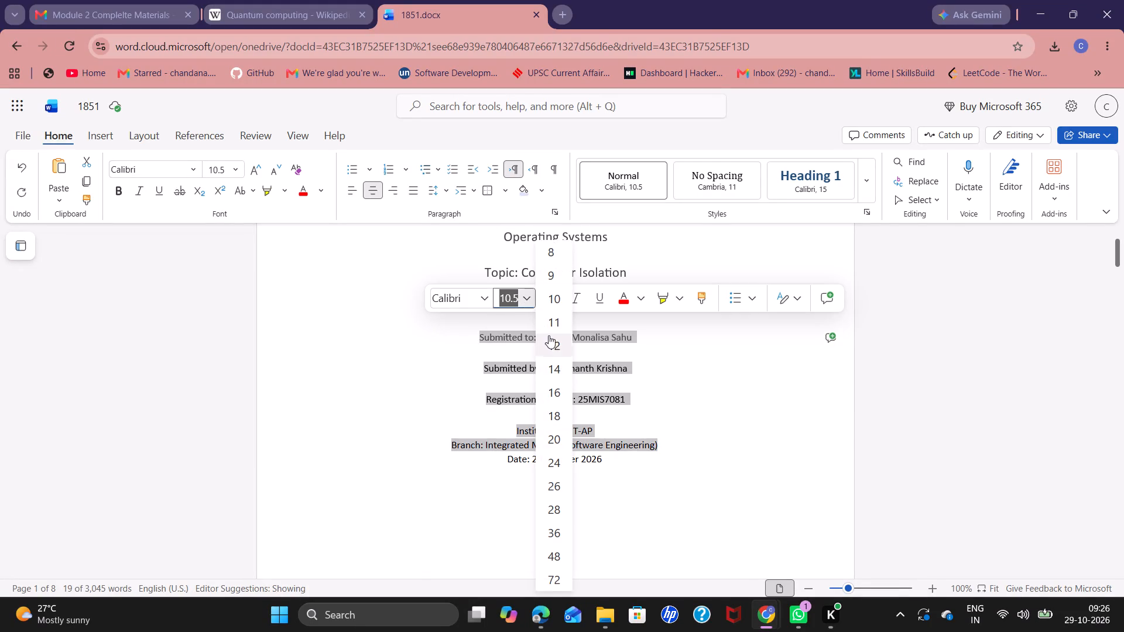
left_click(553, 369)
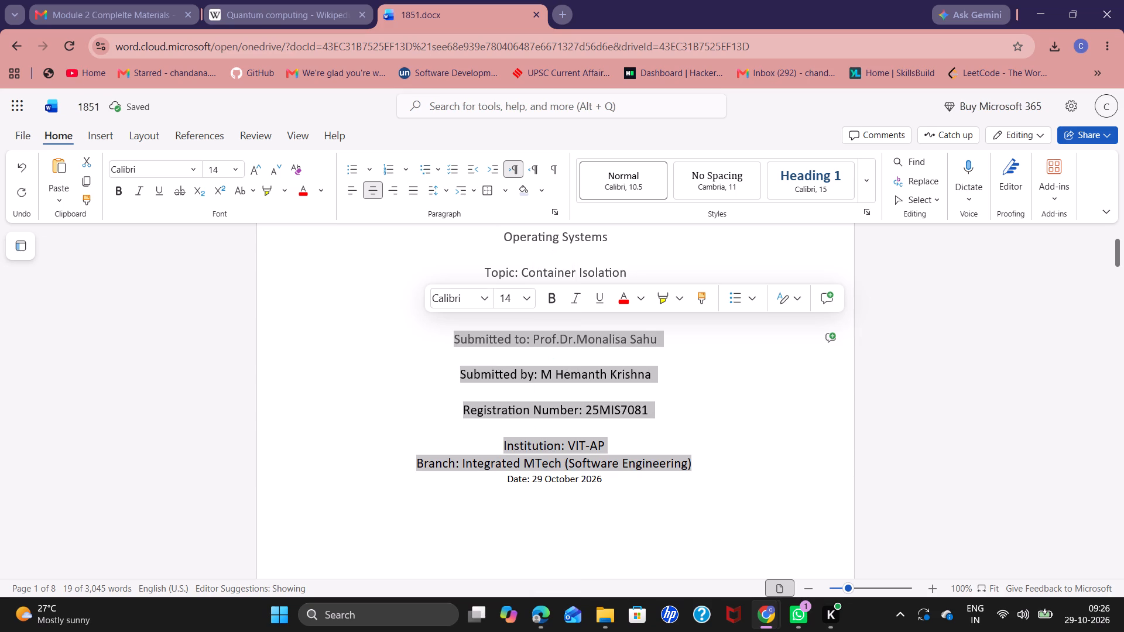
left_click(697, 410)
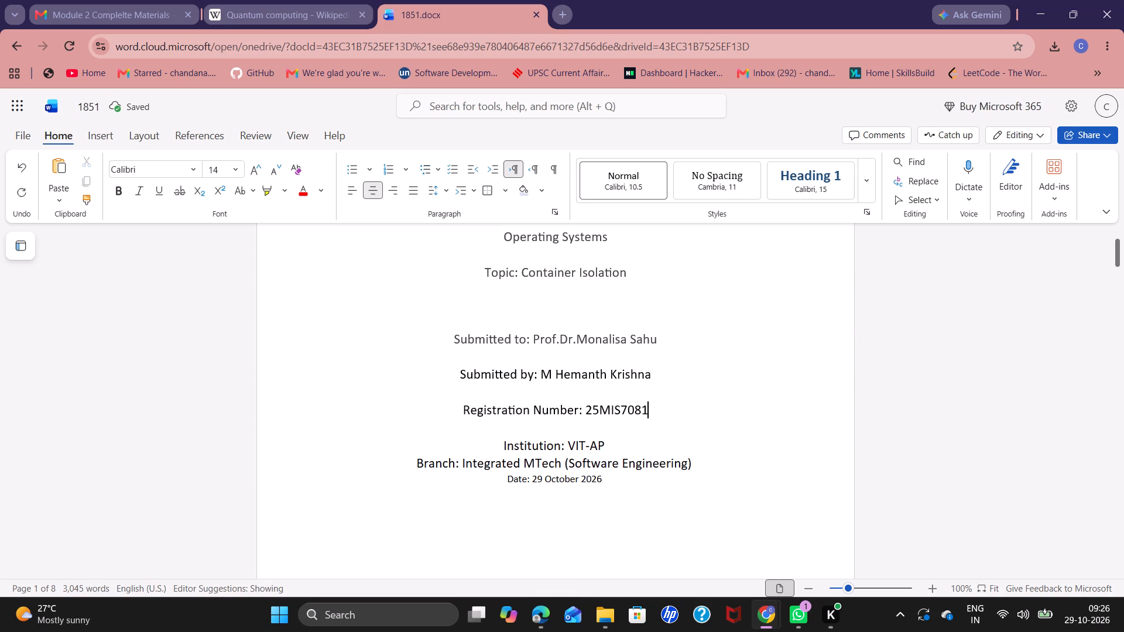
Make the labels Submitted to, Submitted by, Registration Number, Institution and Branch bold, leaving their values in regular weight.
left_click_drag(530, 338, 445, 347)
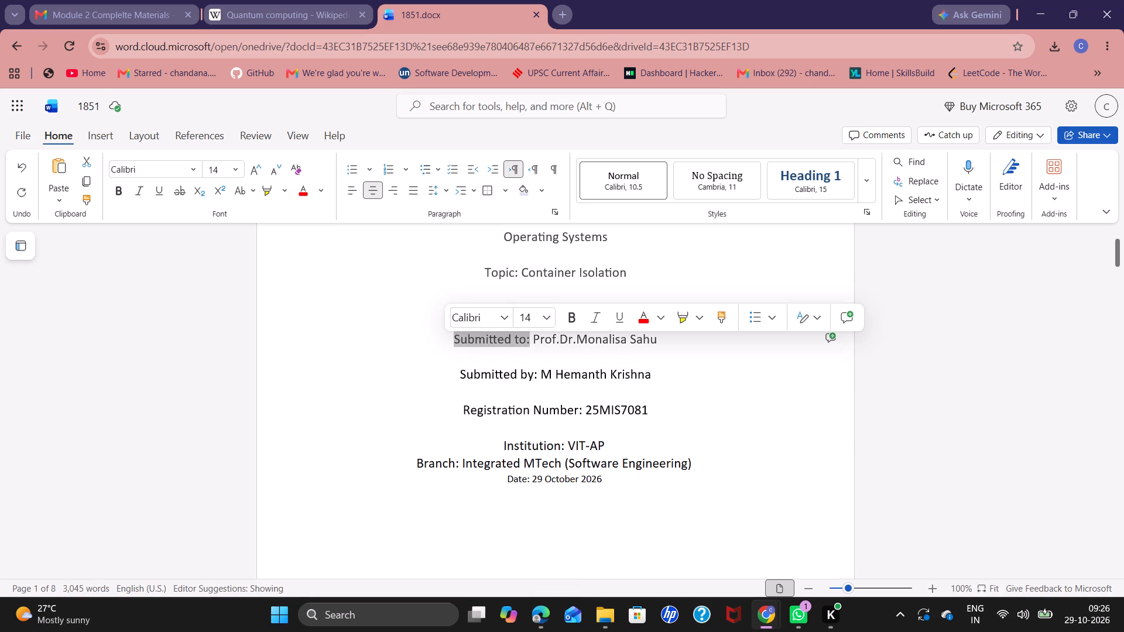
left_click(572, 315)
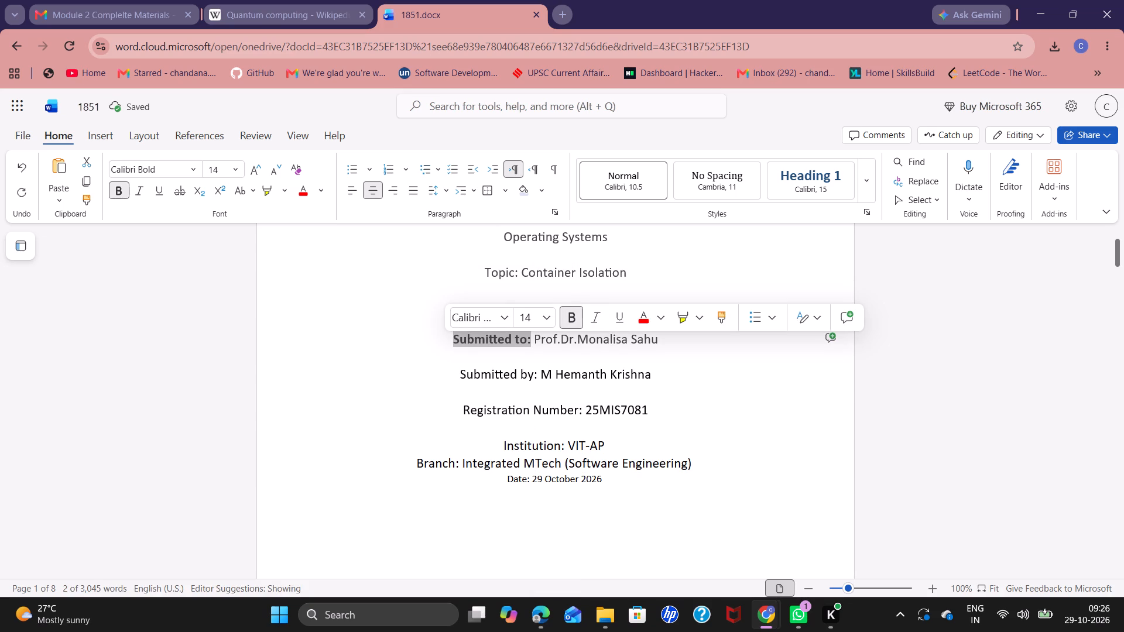
left_click_drag(536, 376, 441, 388)
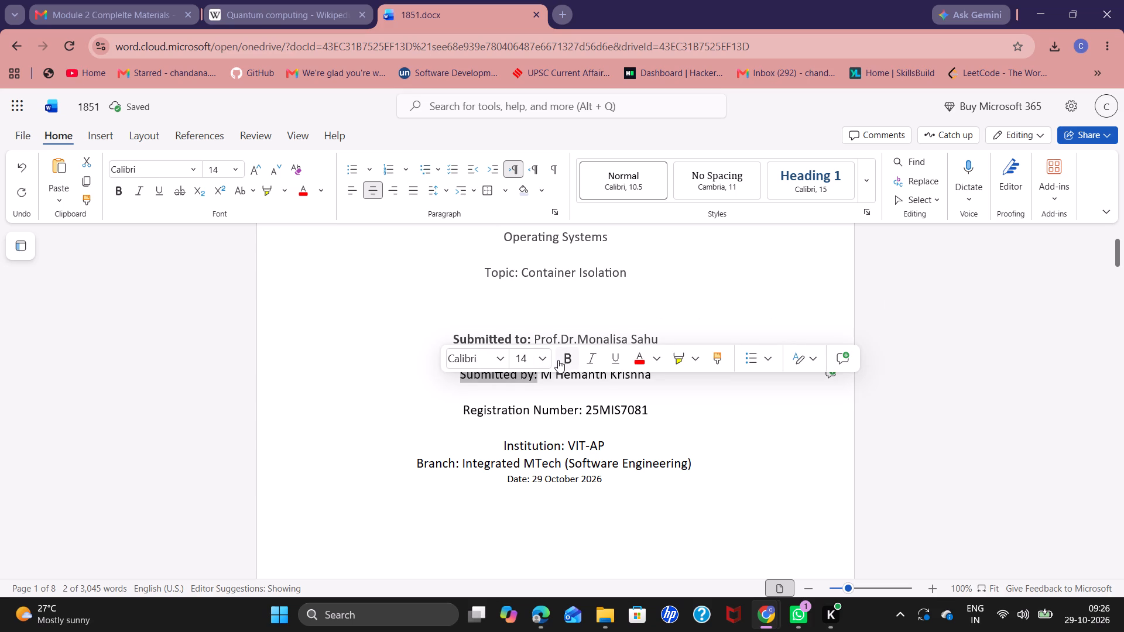
left_click(558, 360)
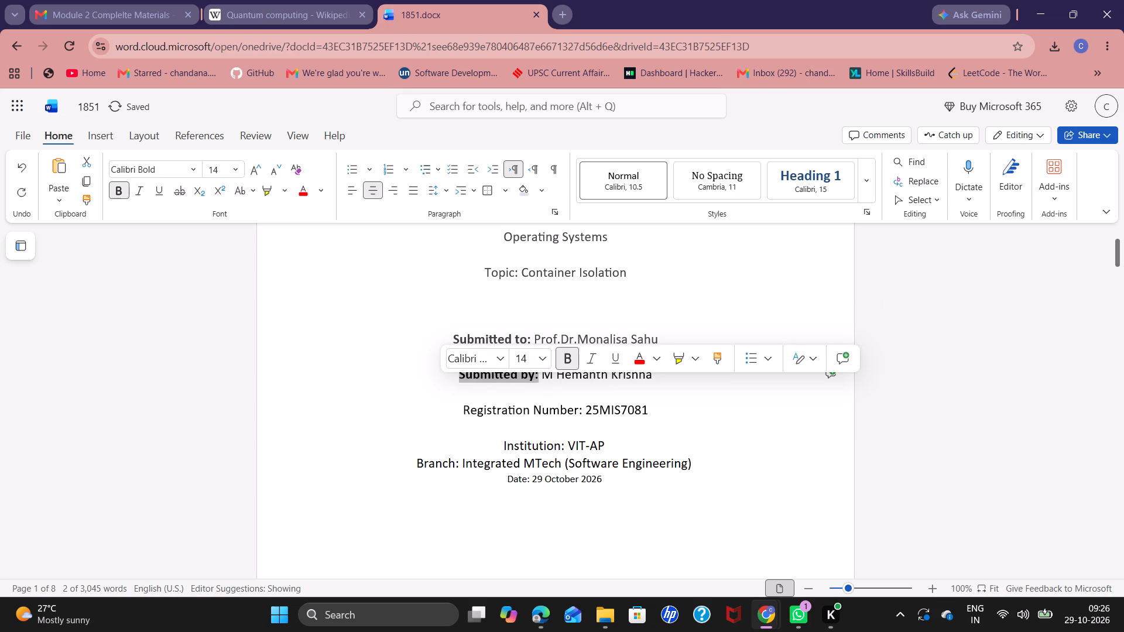
left_click_drag(584, 408, 435, 409)
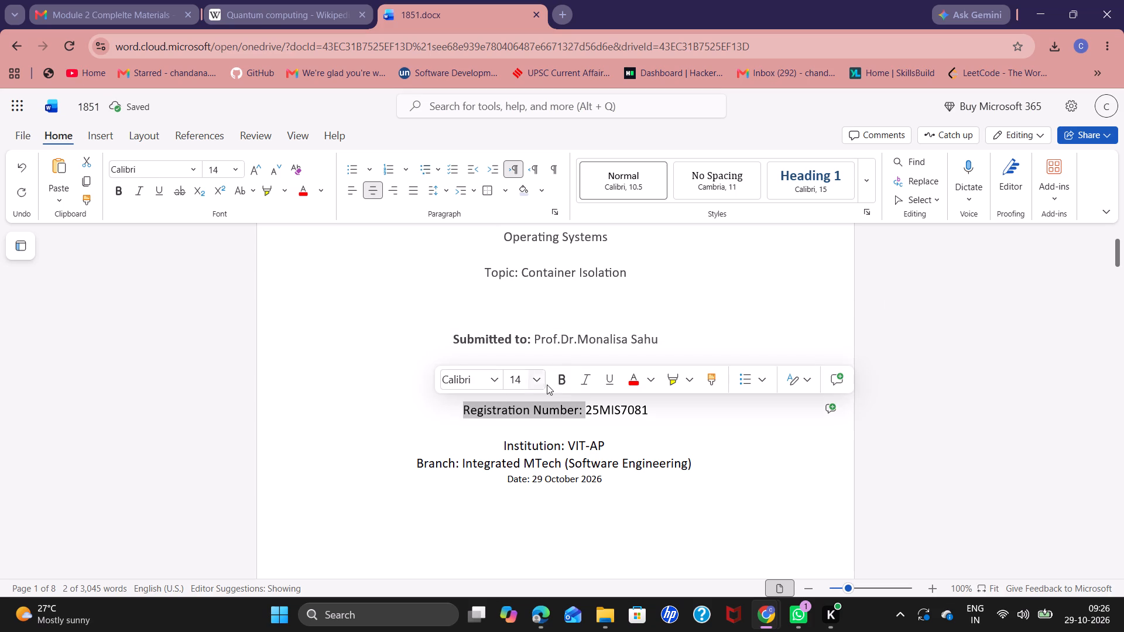
left_click(555, 383)
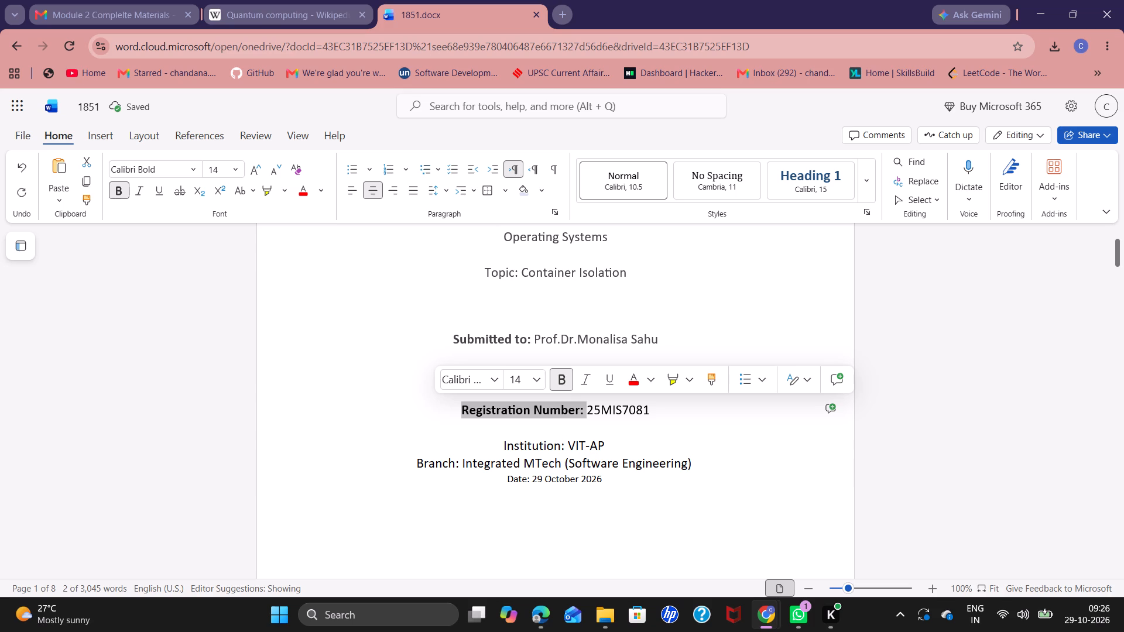
left_click_drag(565, 446, 498, 445)
left_click(625, 420)
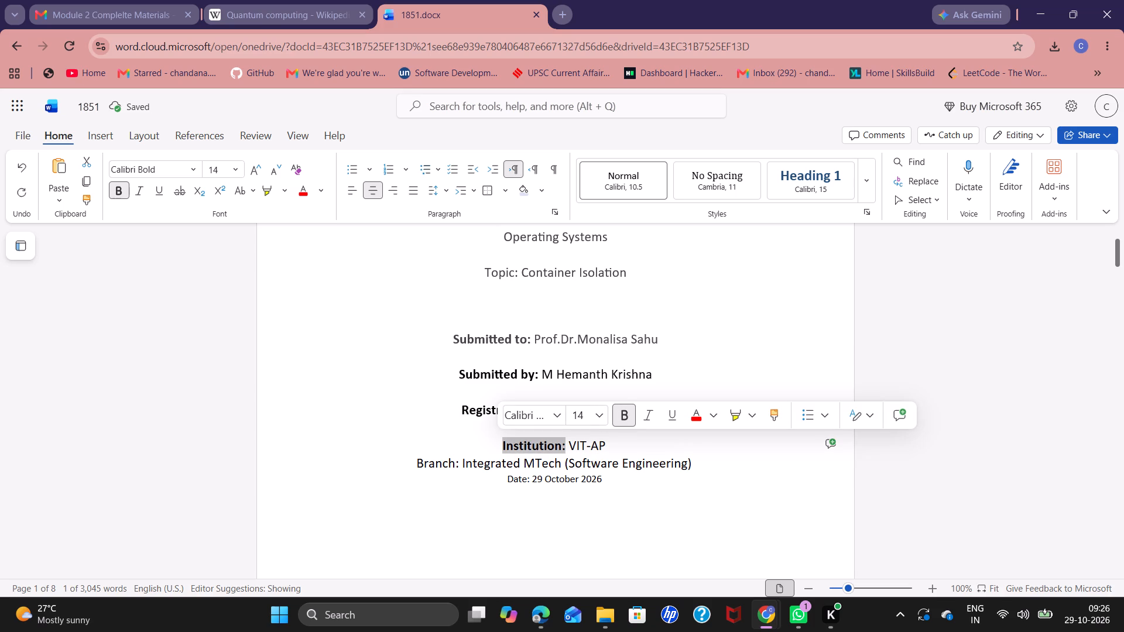
left_click_drag(457, 462, 398, 470)
left_click(527, 445)
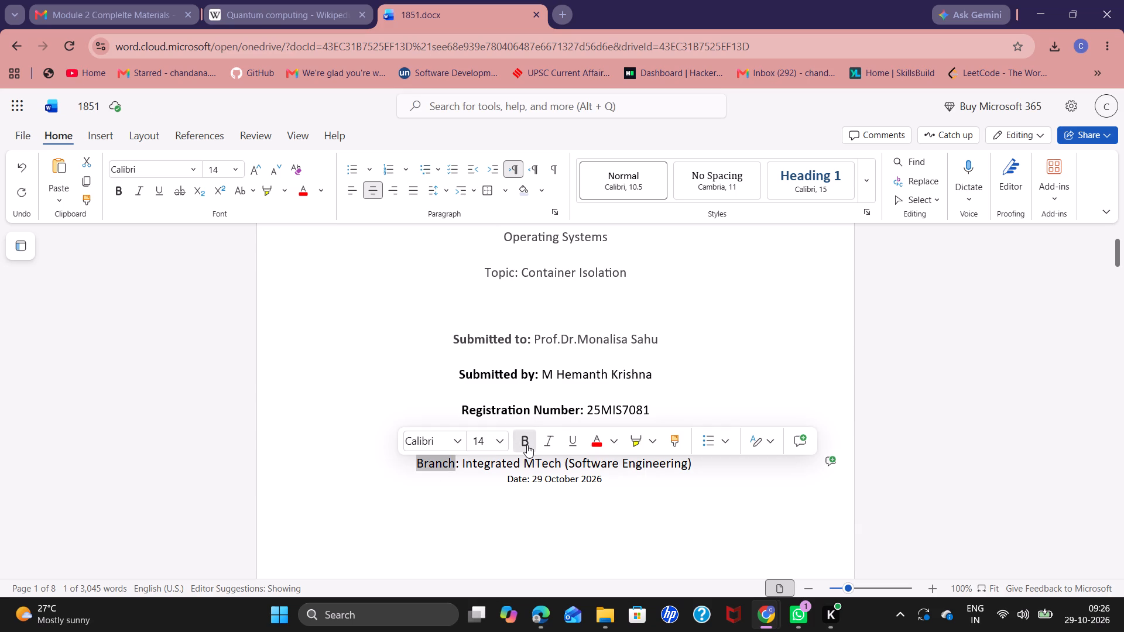
left_click(526, 478)
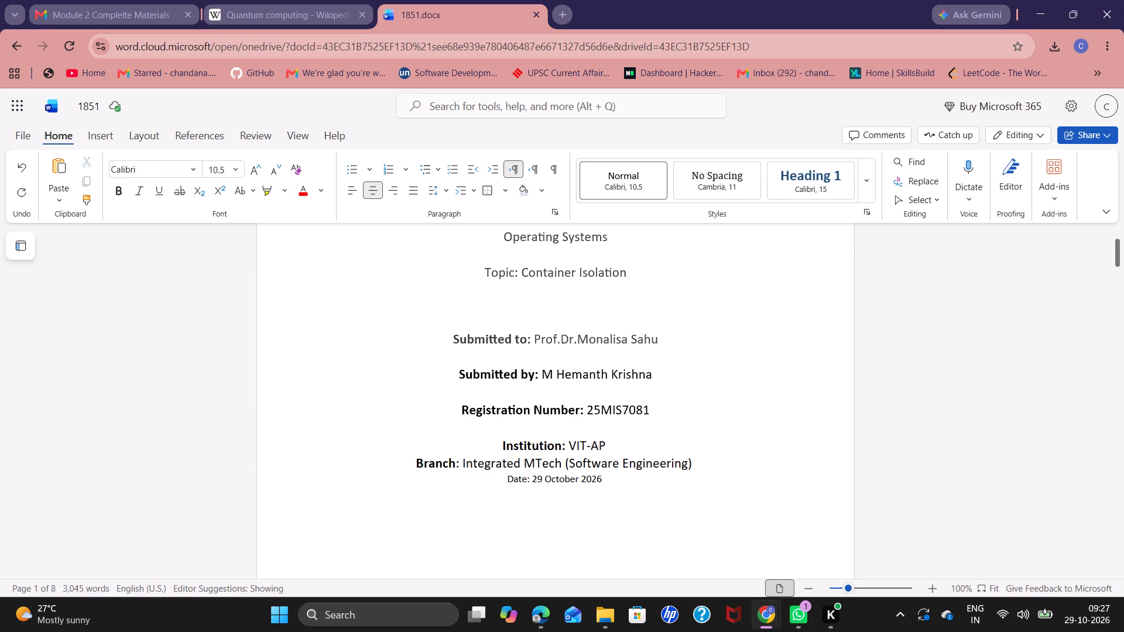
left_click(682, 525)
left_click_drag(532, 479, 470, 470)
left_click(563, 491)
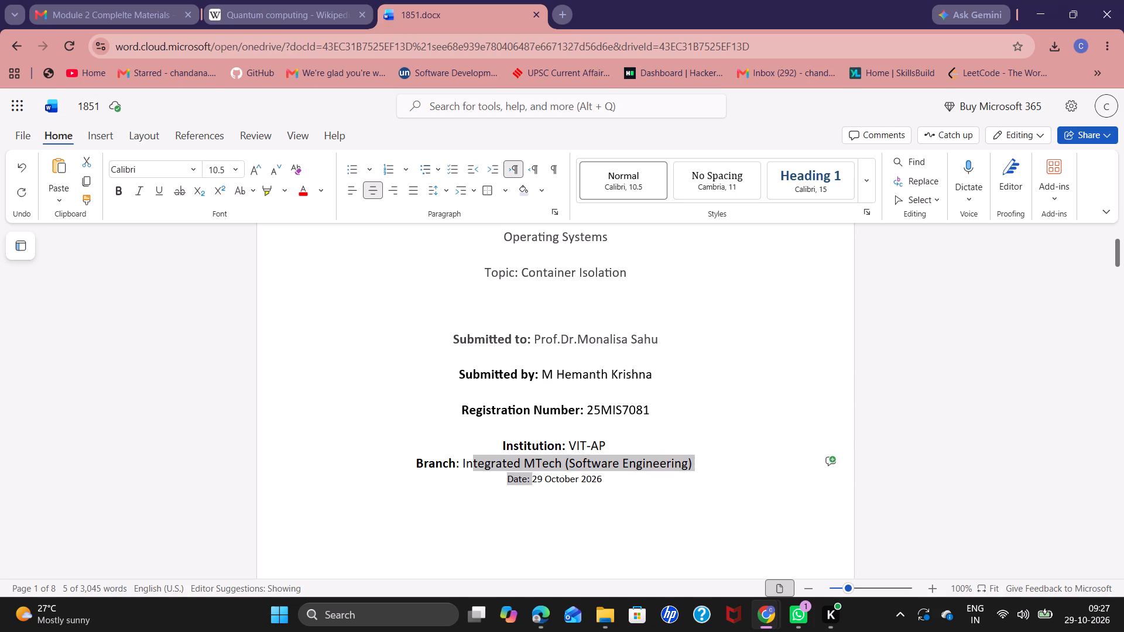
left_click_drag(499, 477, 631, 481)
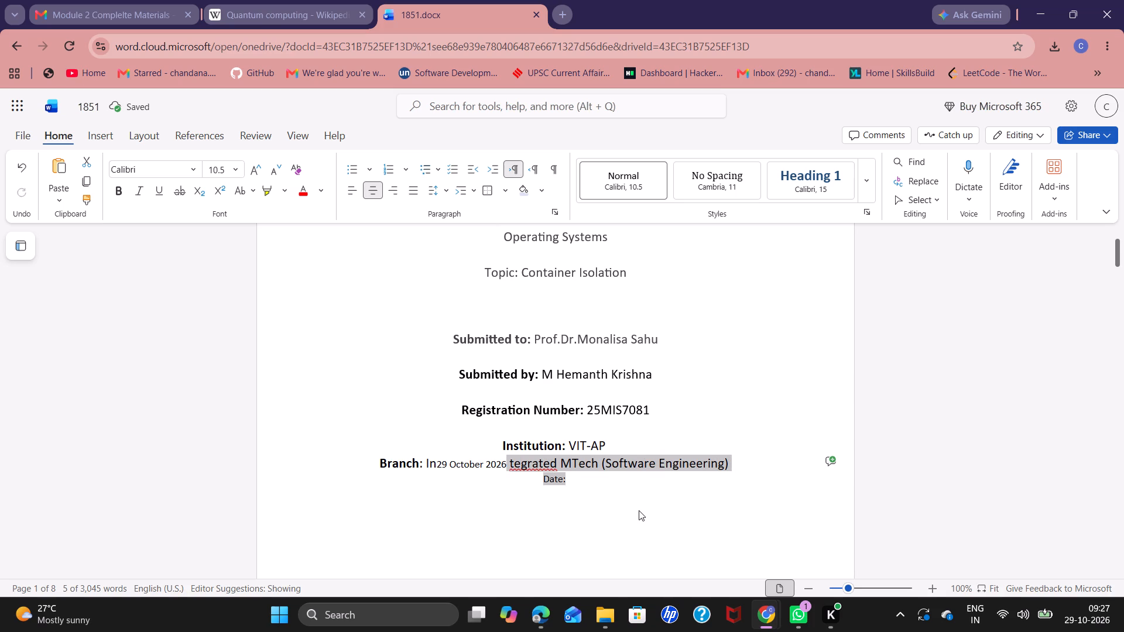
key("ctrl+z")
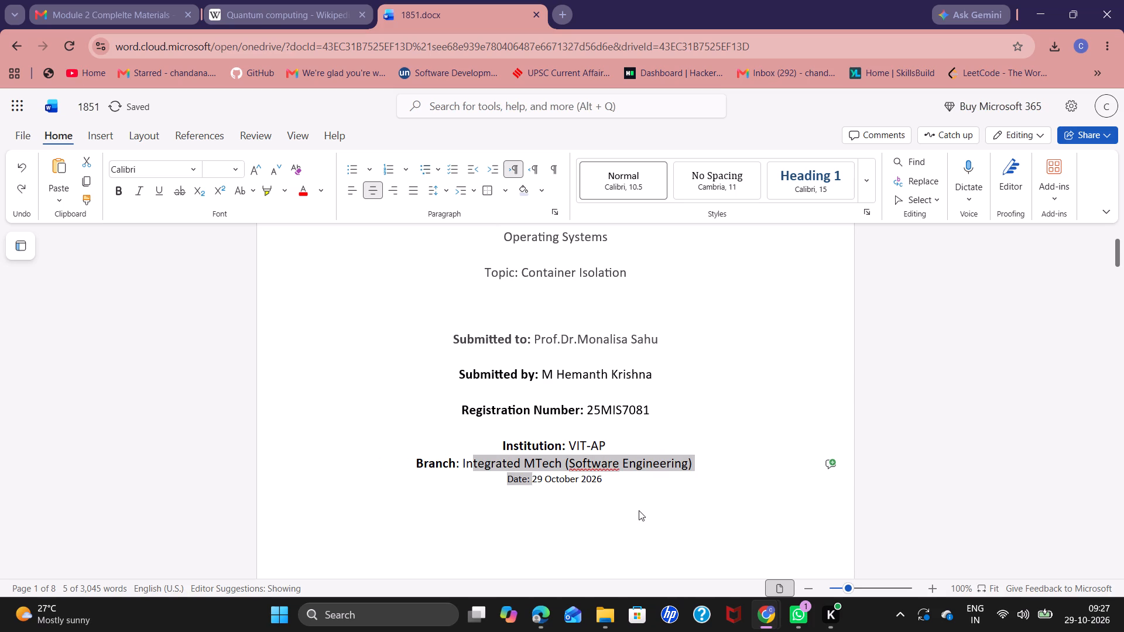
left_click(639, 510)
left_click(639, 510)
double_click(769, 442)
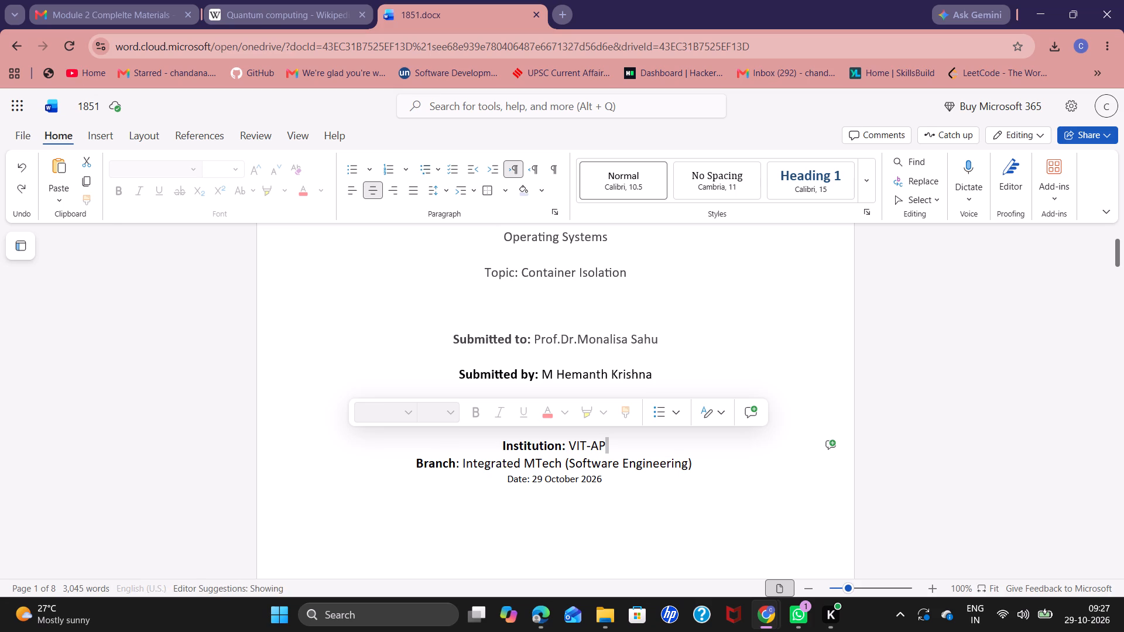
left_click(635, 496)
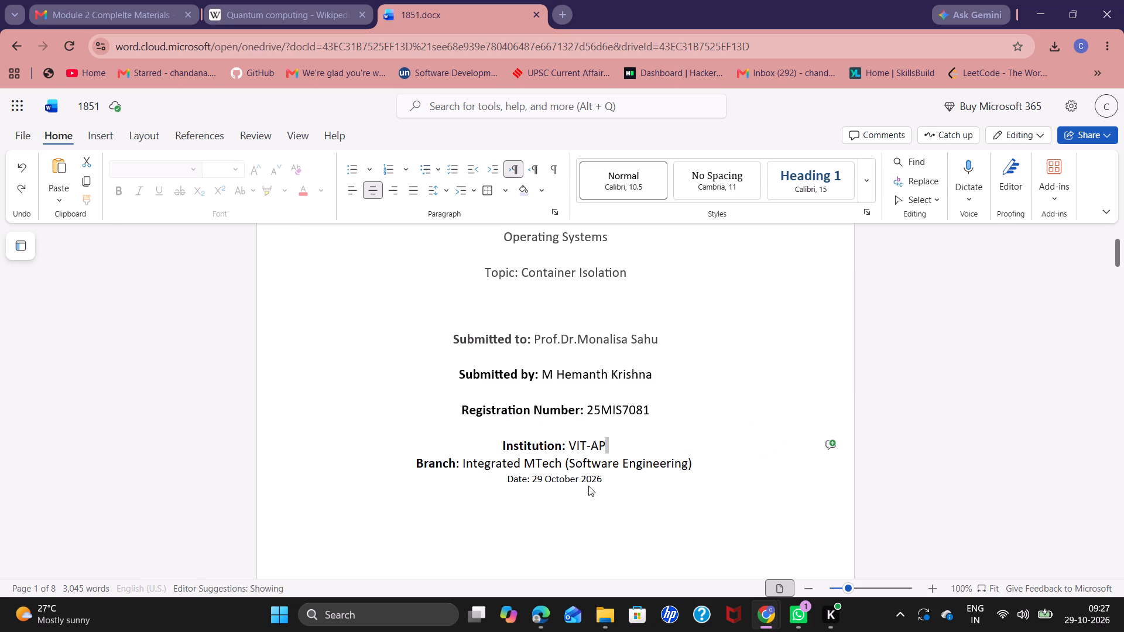
Set the font size of the cover page's Date line to 14.
left_click(525, 477)
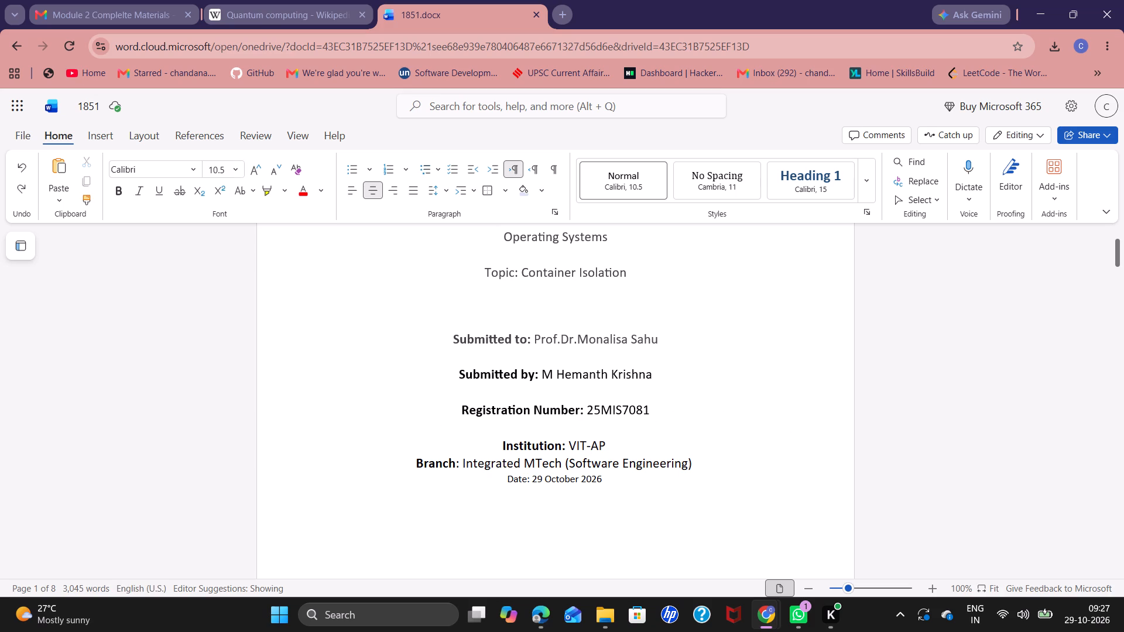
left_click_drag(506, 476, 614, 490)
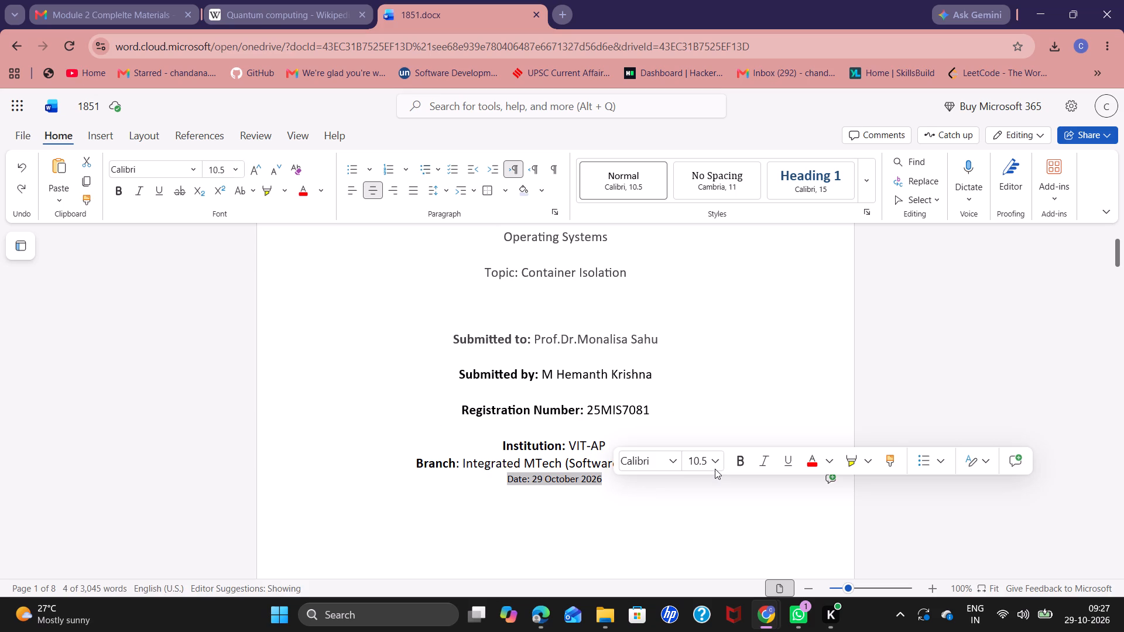
left_click(715, 468)
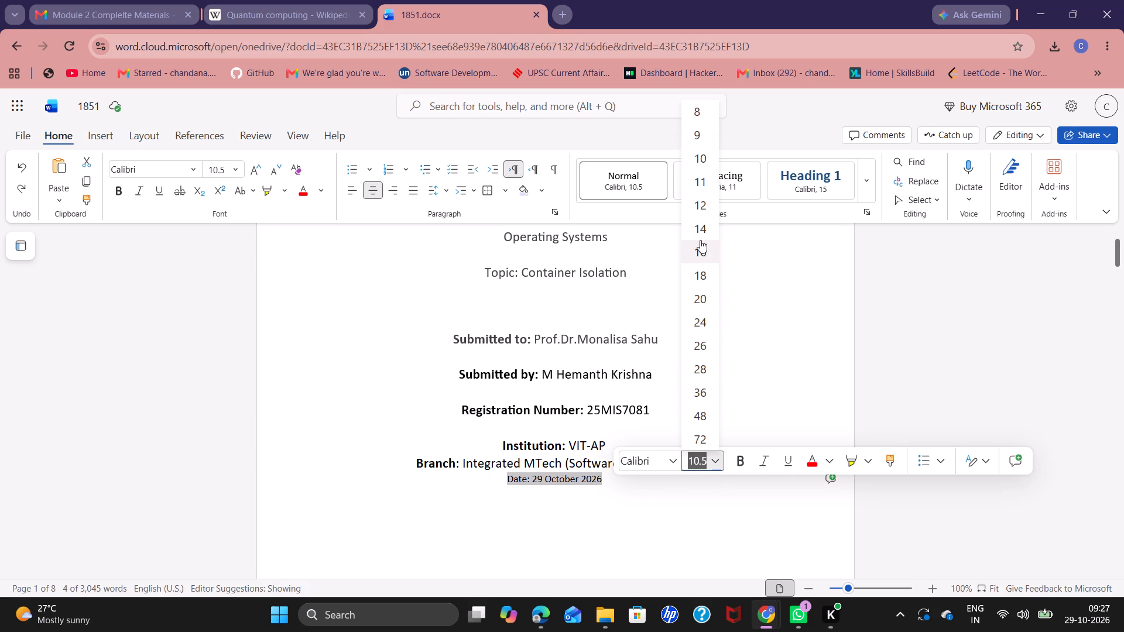
left_click(700, 229)
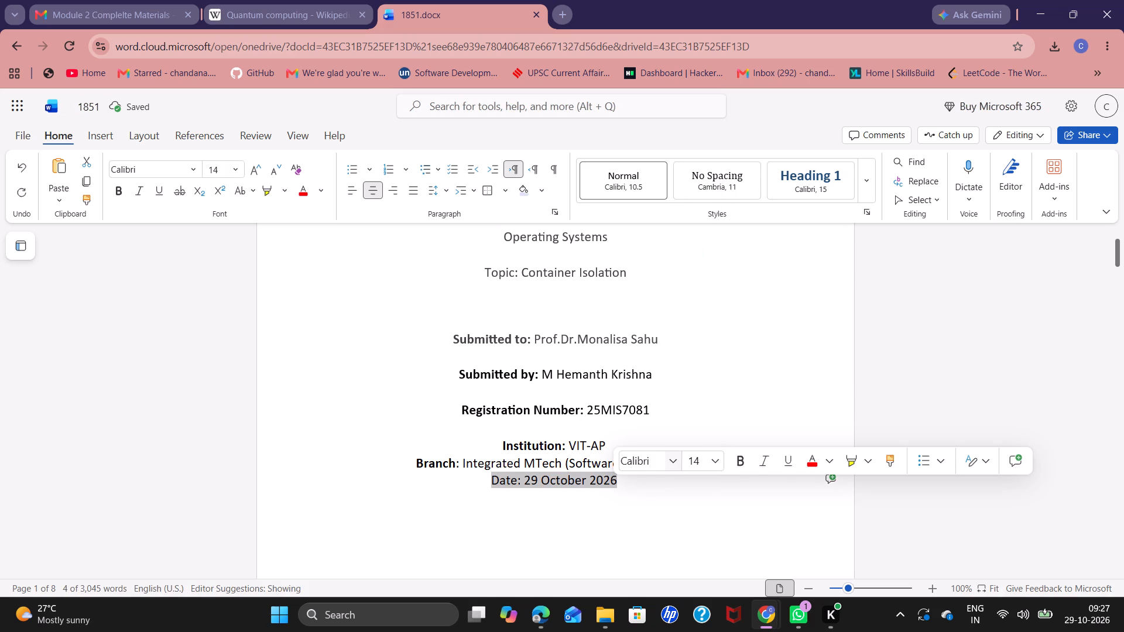
left_click(647, 542)
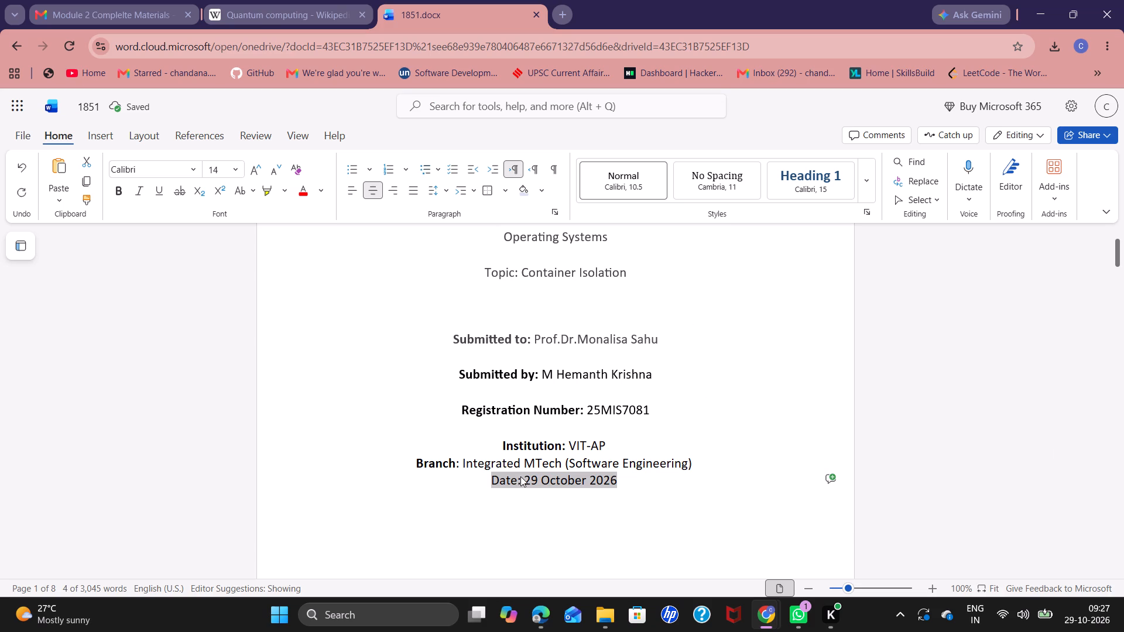
Make the Date label on the cover page bold, leaving the date itself in regular weight.
left_click_drag(526, 599, 841, 334)
double_click(781, 356)
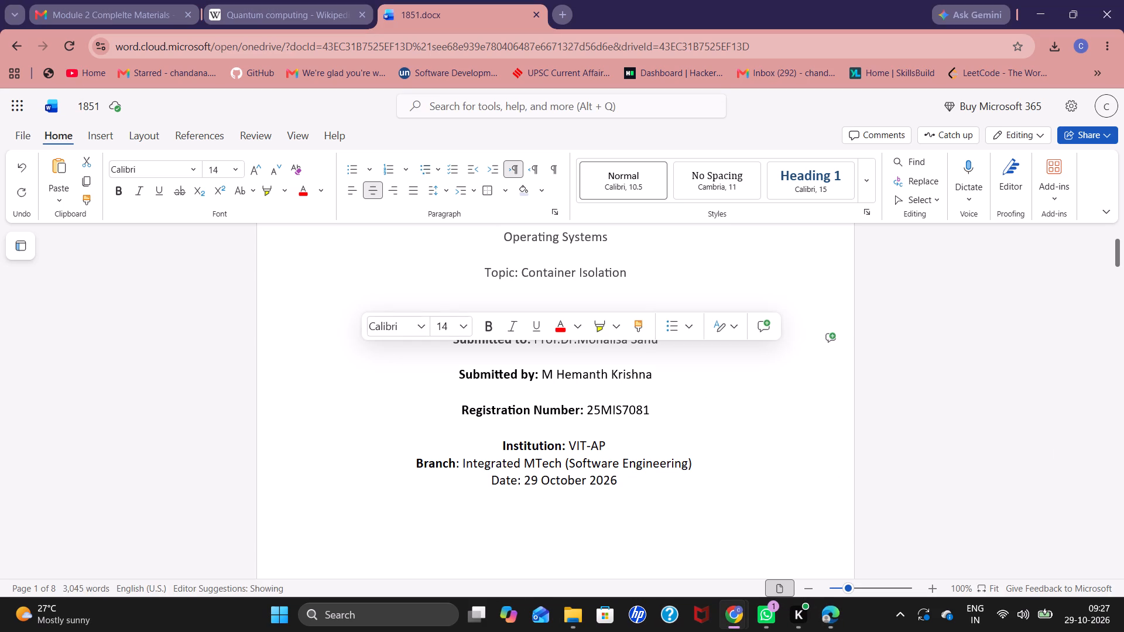
left_click_drag(519, 479, 491, 479)
left_click(620, 455)
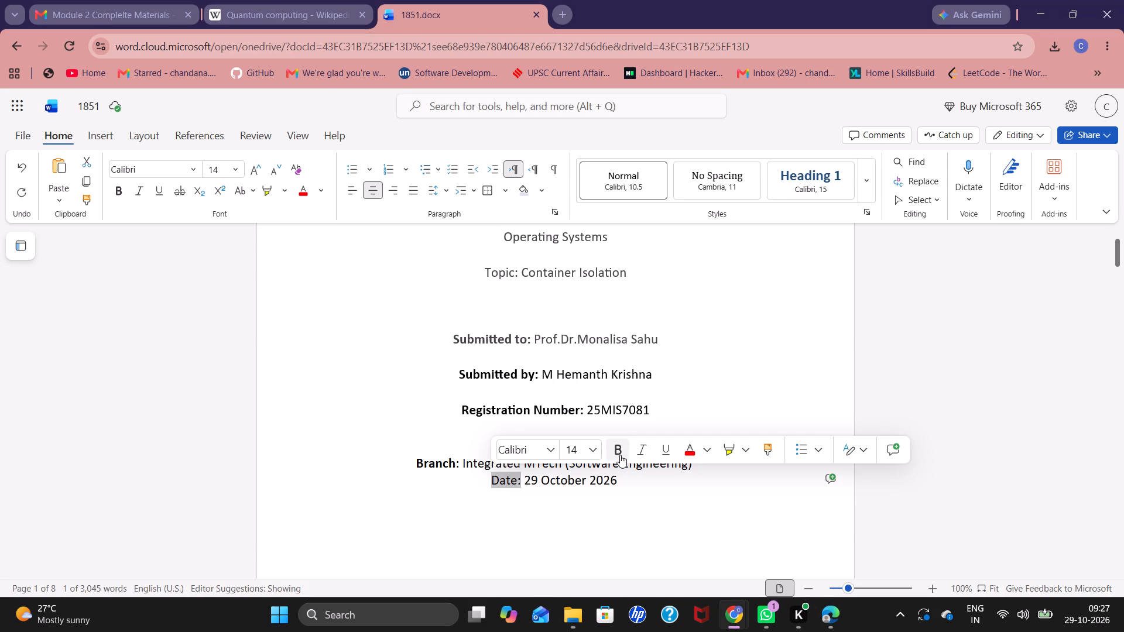
left_click(684, 518)
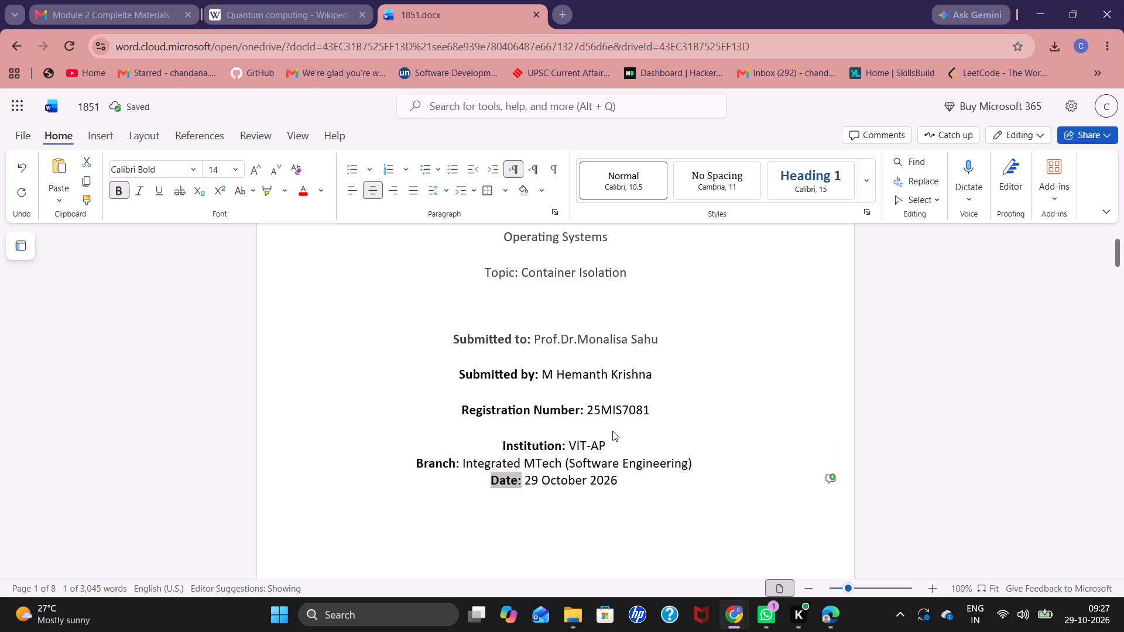
Make the Topic label in the Topic: Container Isolation line of the cover page bold.
scroll(612, 431, "up", 2)
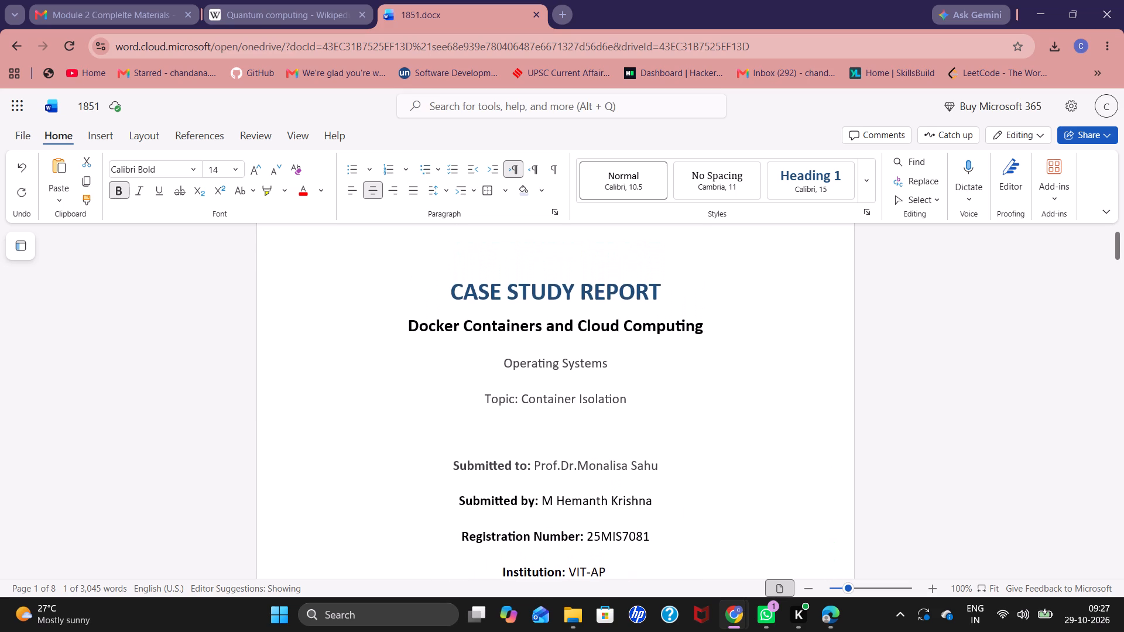
scroll(612, 431, "up", 3)
scroll(612, 431, "down", 6)
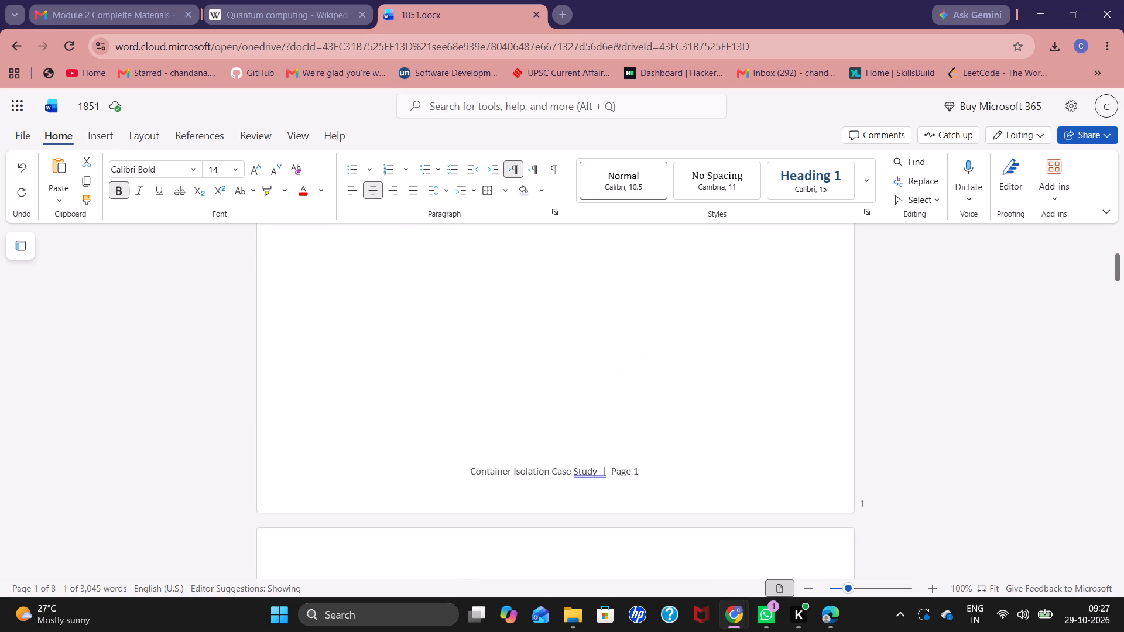
scroll(612, 431, "right", 1)
scroll(612, 431, "down", 6)
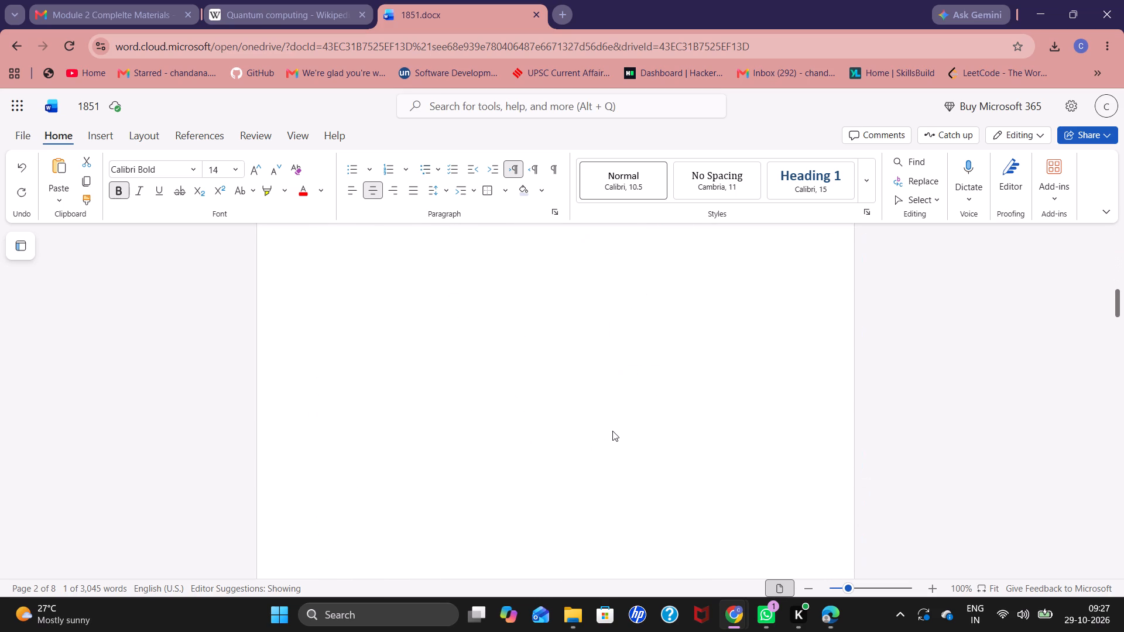
scroll(612, 431, "right", 1)
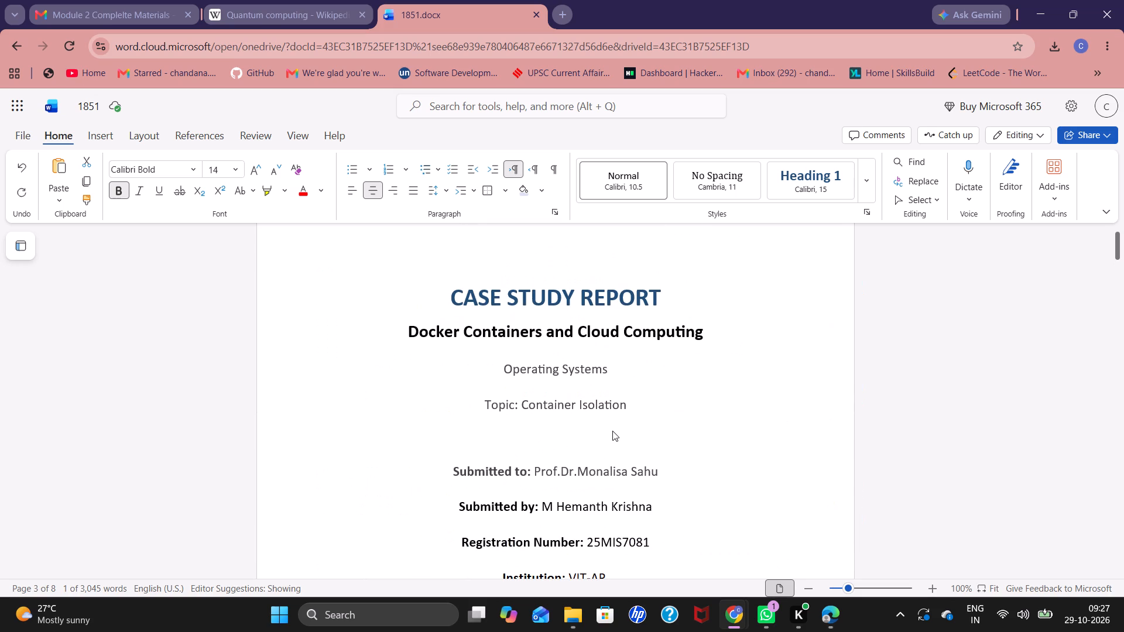
left_click_drag(484, 401, 521, 404)
left_click(652, 369)
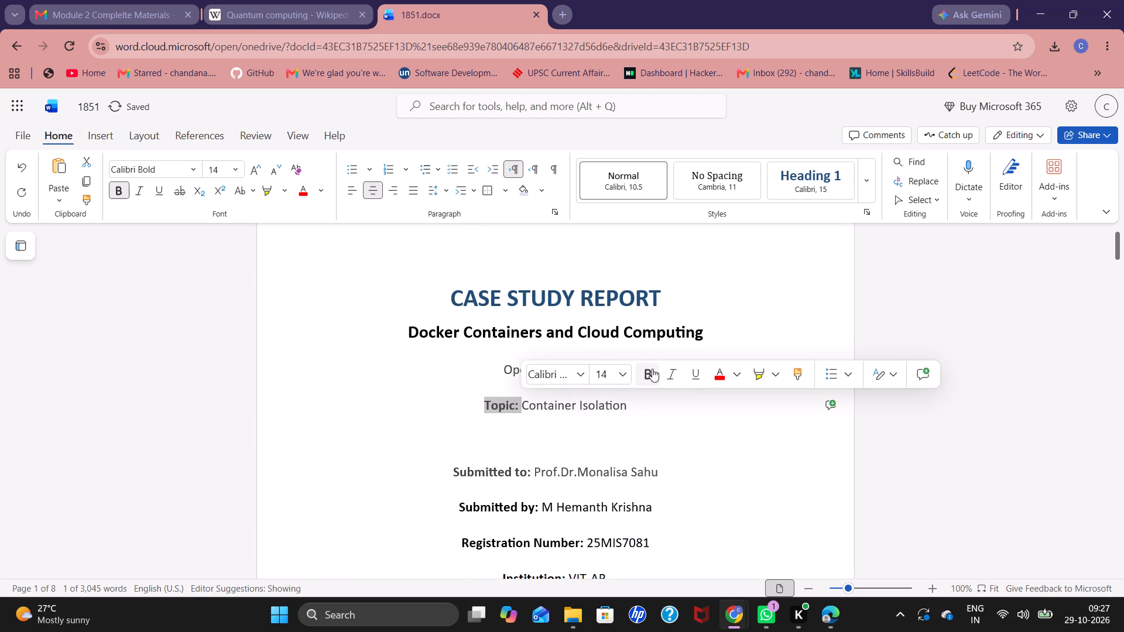
left_click(551, 432)
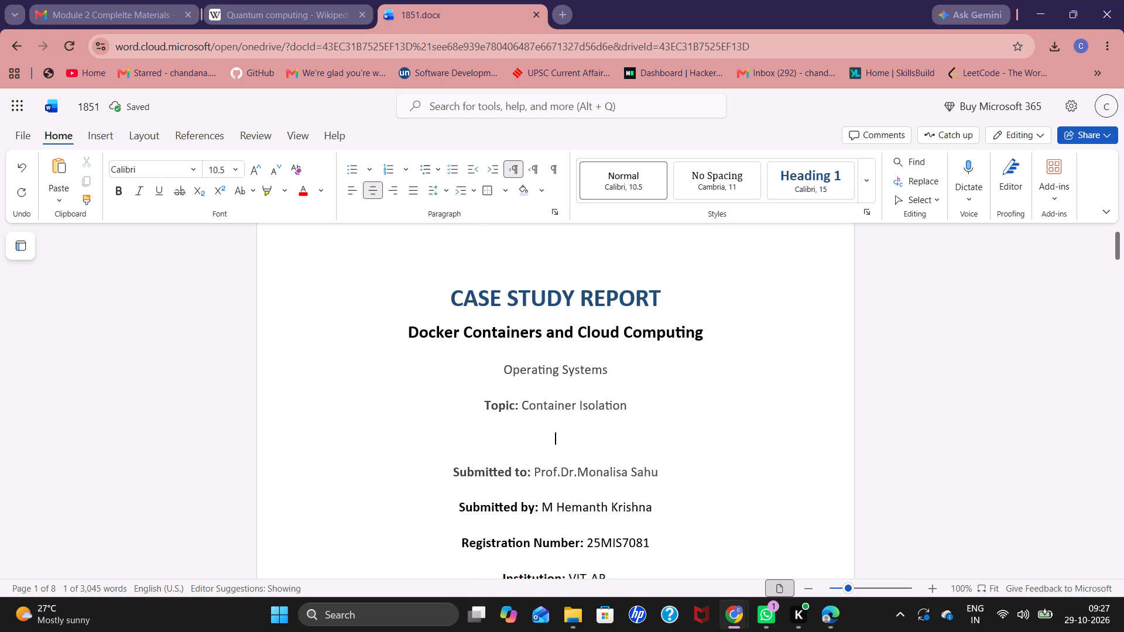
Set the font size of the cover page's Topic: Container Isolation line to 16.
left_click_drag(481, 403, 697, 387)
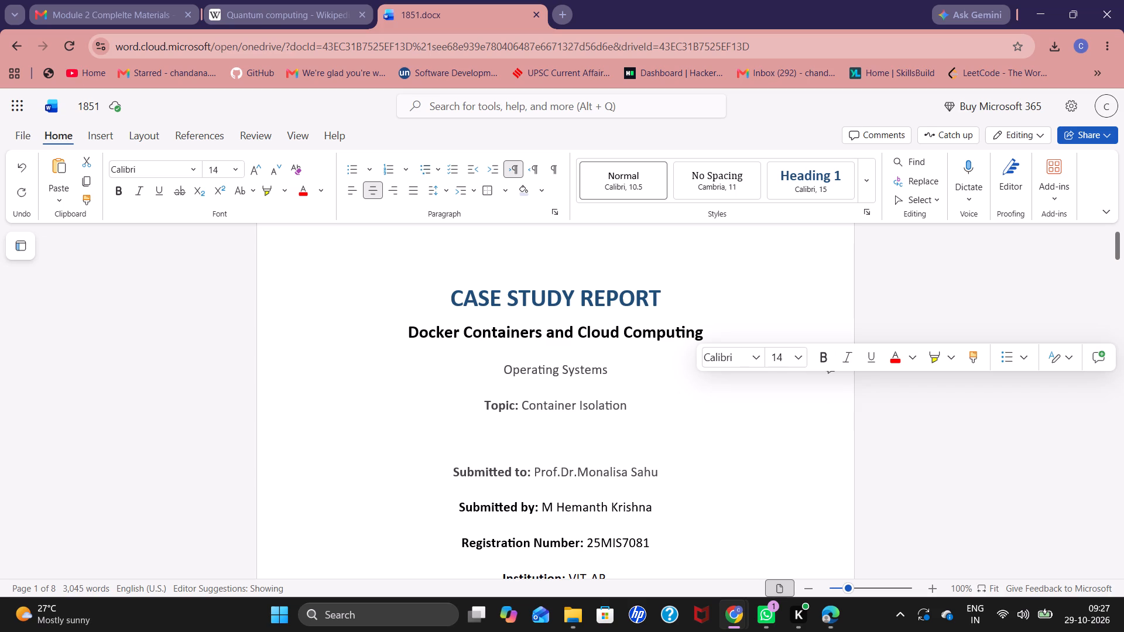
left_click_drag(631, 401, 399, 417)
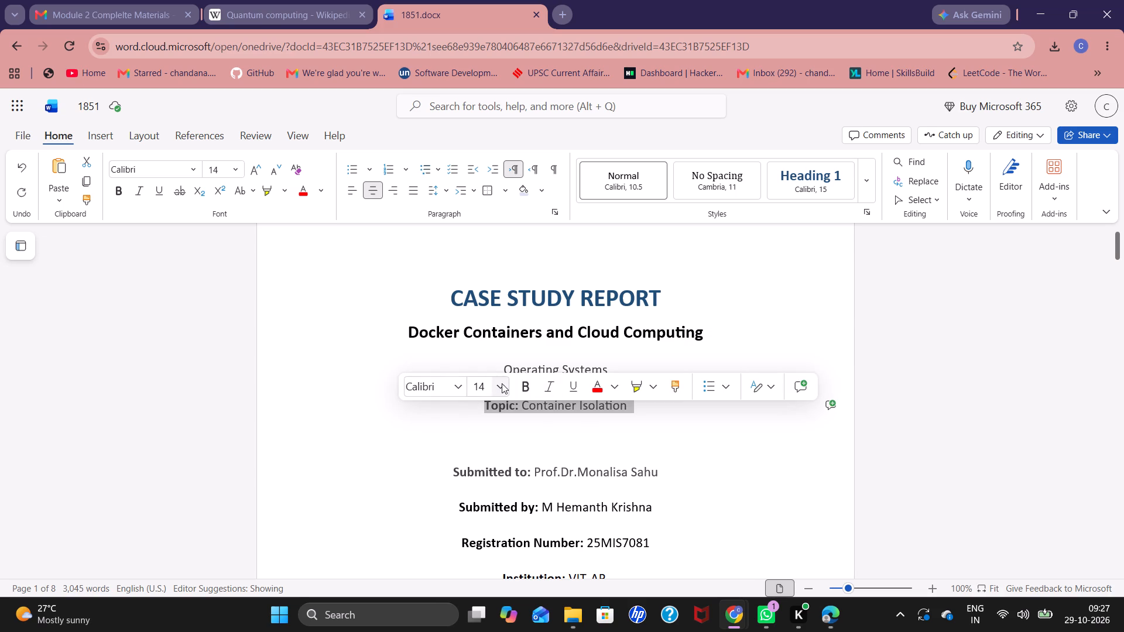
left_click(502, 383)
left_click(518, 397)
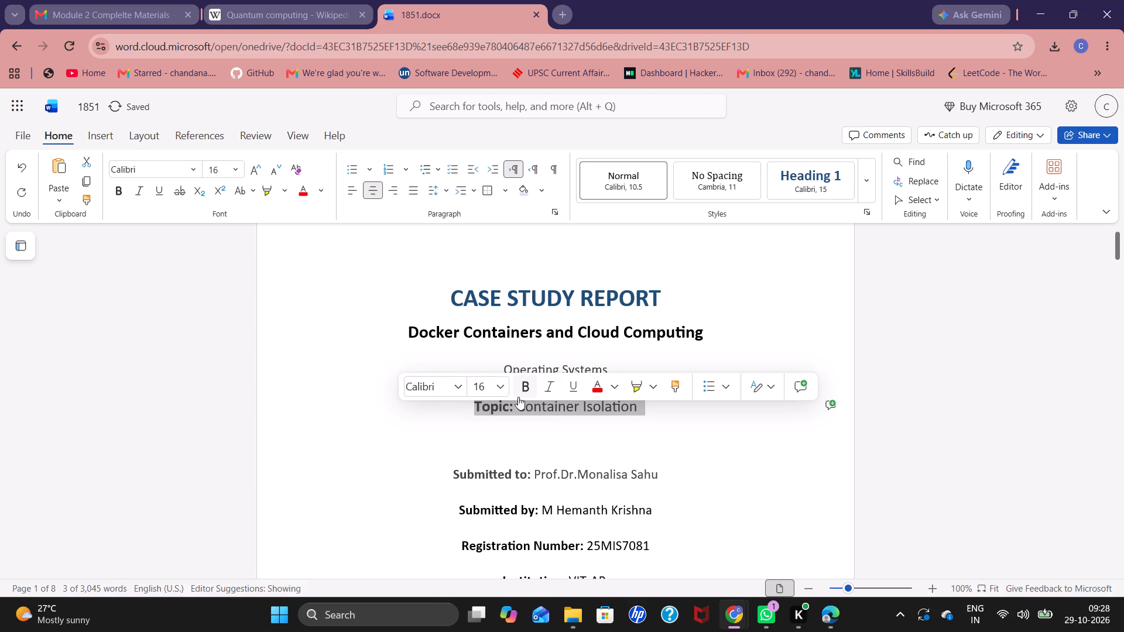
left_click(618, 435)
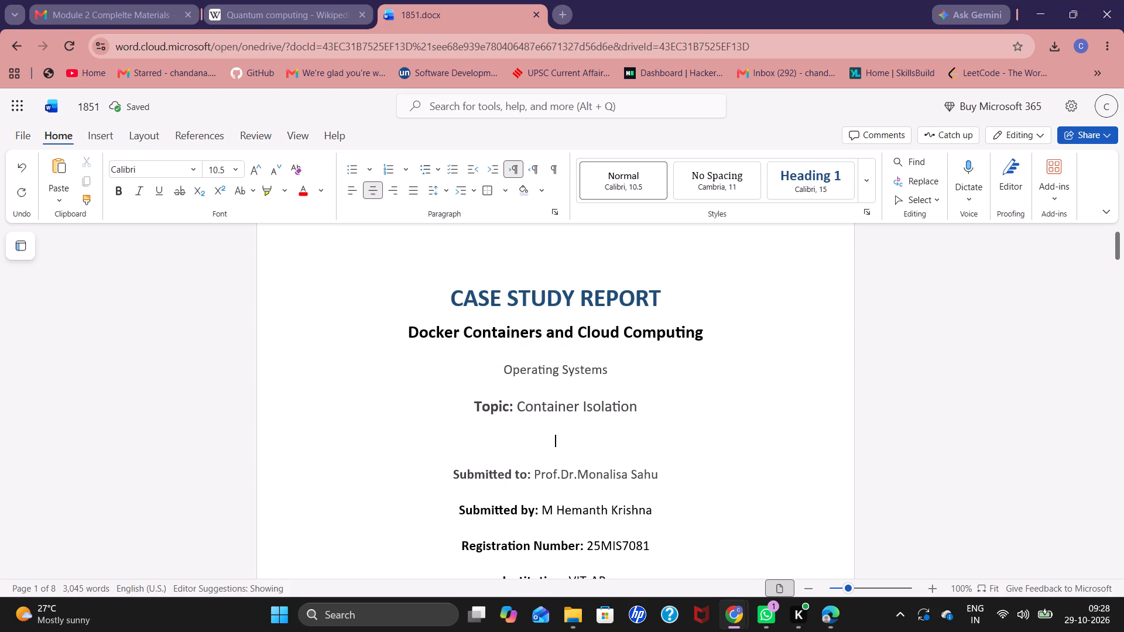
Set the Operating Systems line on the cover page to font size 16 and make it bold.
left_click_drag(497, 366, 635, 358)
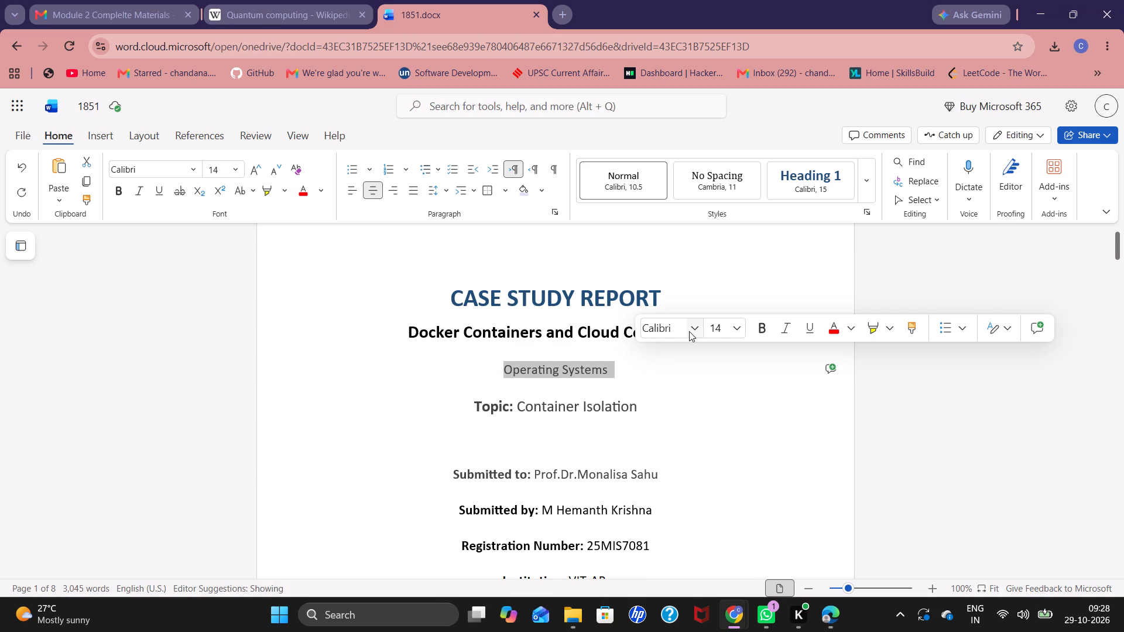
left_click(725, 327)
left_click(738, 324)
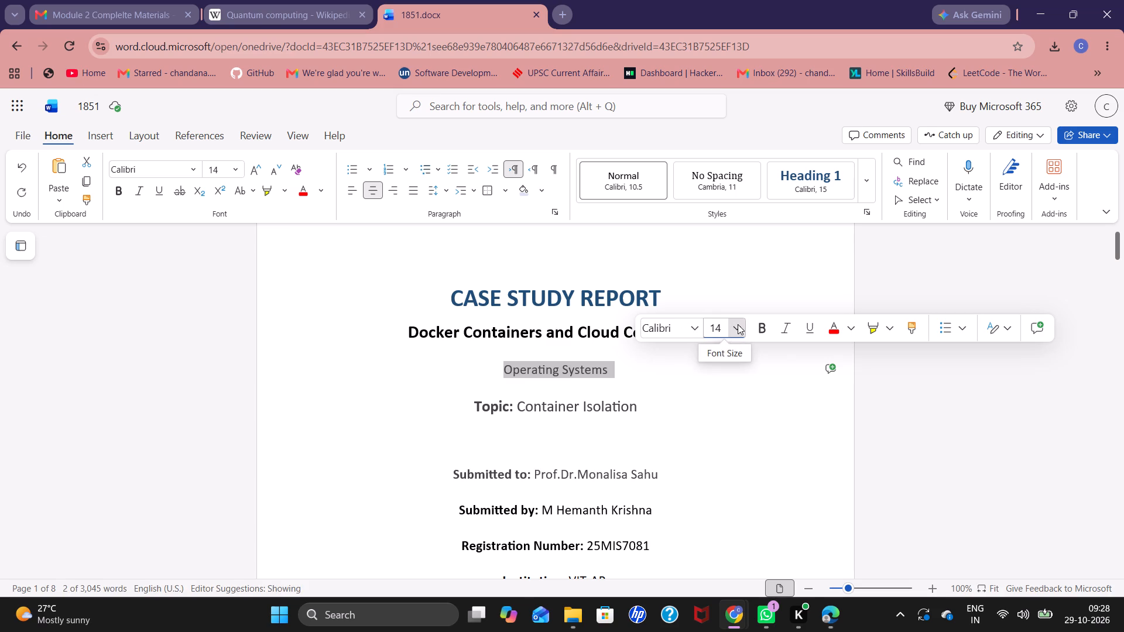
left_click(766, 396)
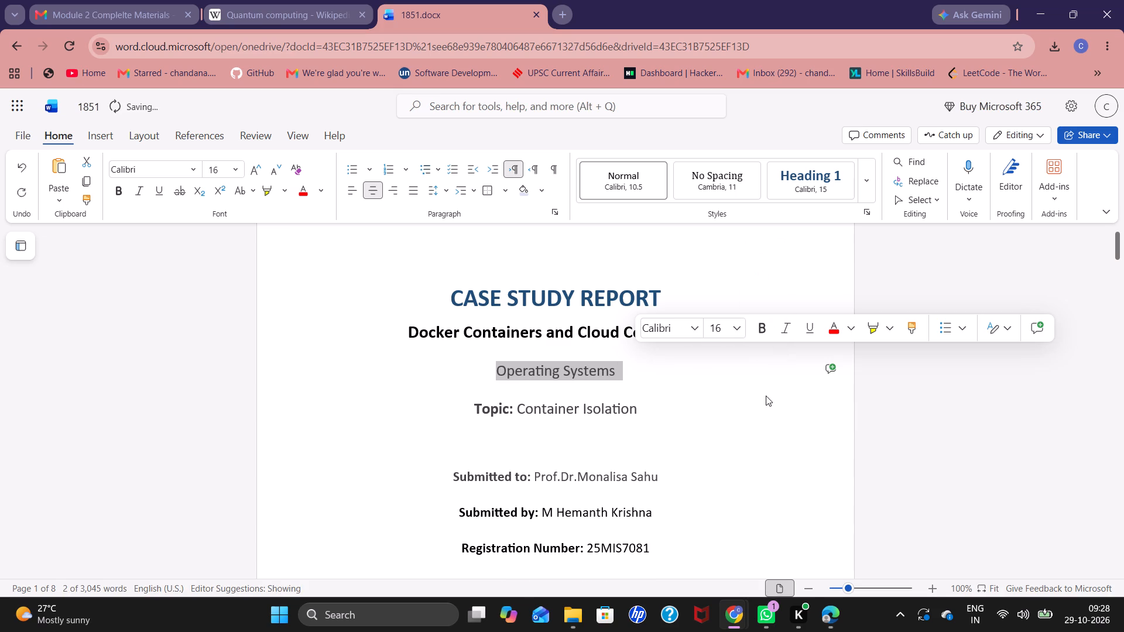
left_click(763, 332)
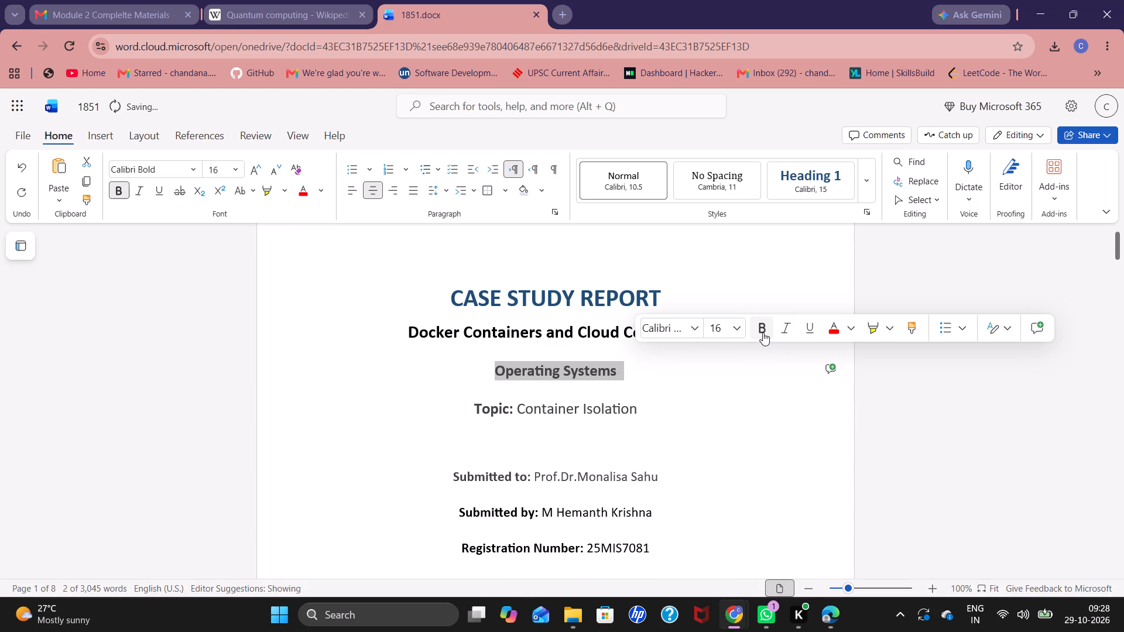
left_click(729, 414)
Check the font sizes of the cover page's Docker Containers and Cloud Computing subtitle and CASE STUDY REPORT title.
left_click_drag(378, 331, 840, 305)
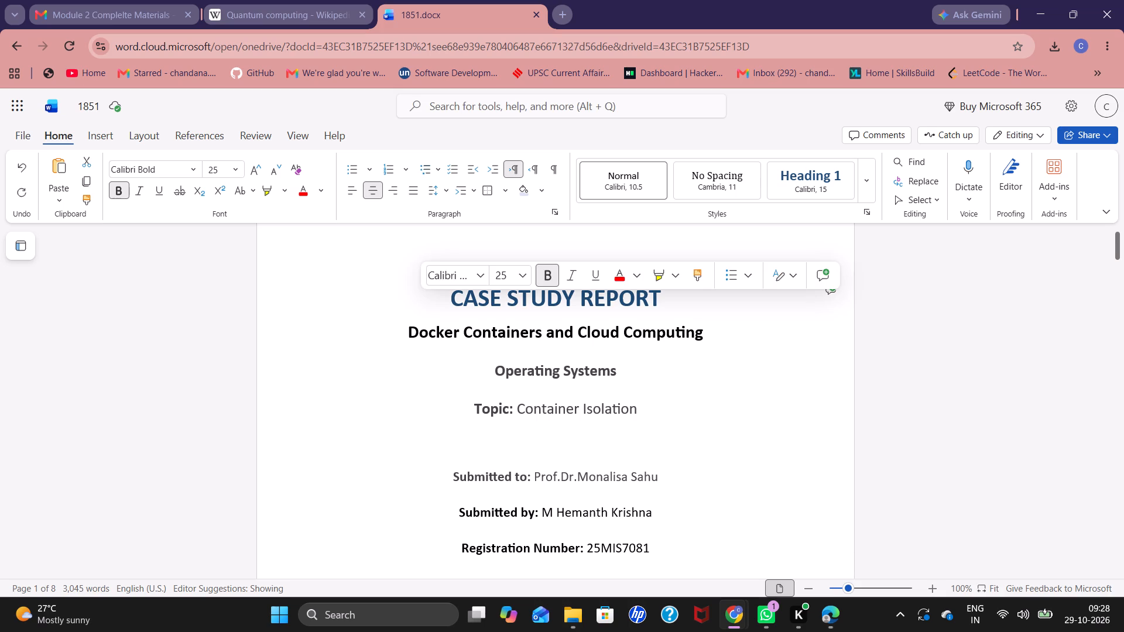
left_click_drag(711, 332, 387, 341)
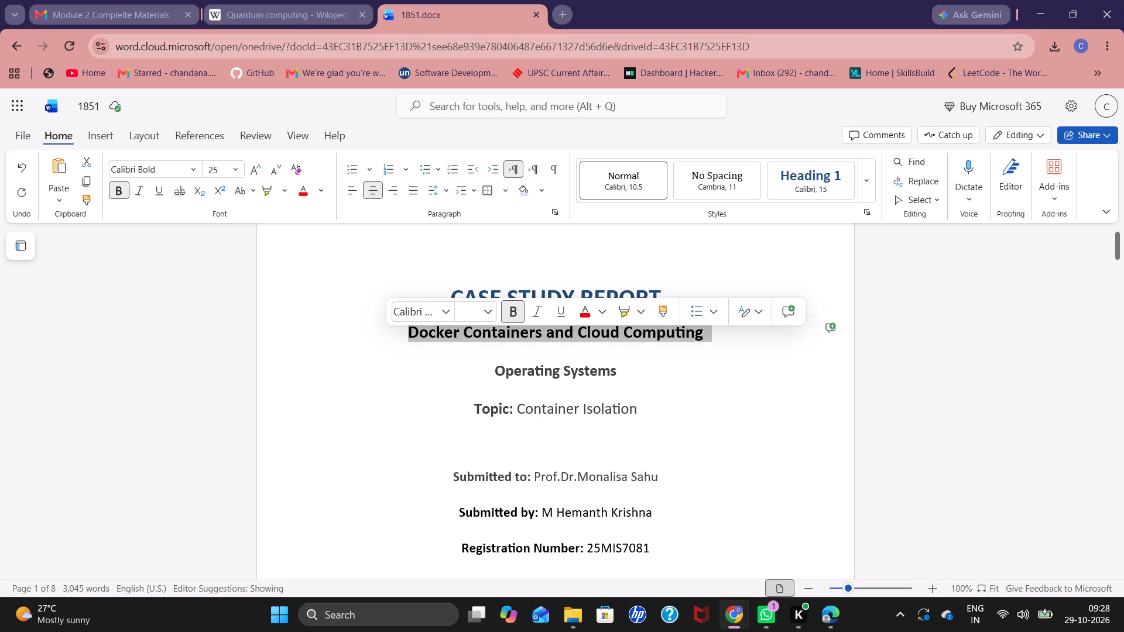
left_click(644, 346)
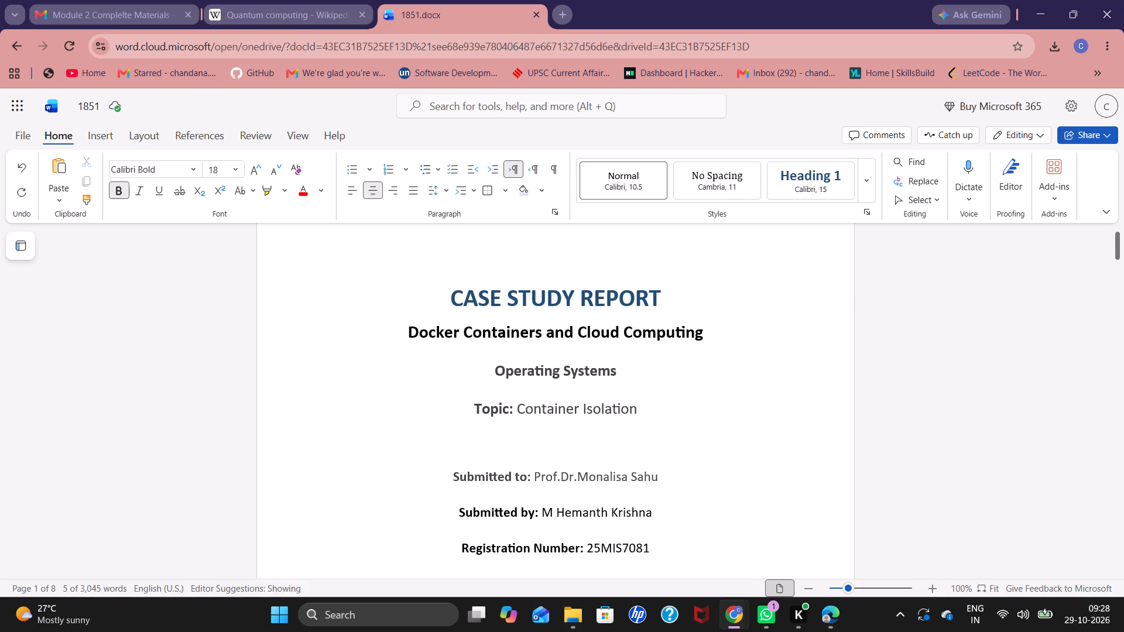
left_click_drag(441, 295, 875, 268)
left_click(718, 401)
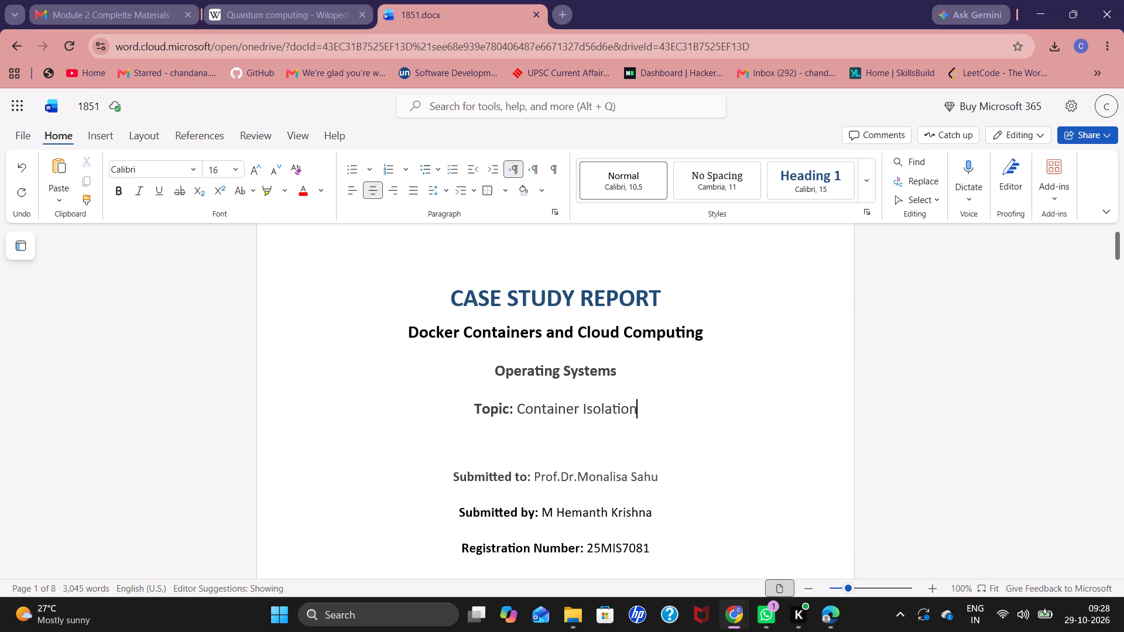
left_click(711, 466)
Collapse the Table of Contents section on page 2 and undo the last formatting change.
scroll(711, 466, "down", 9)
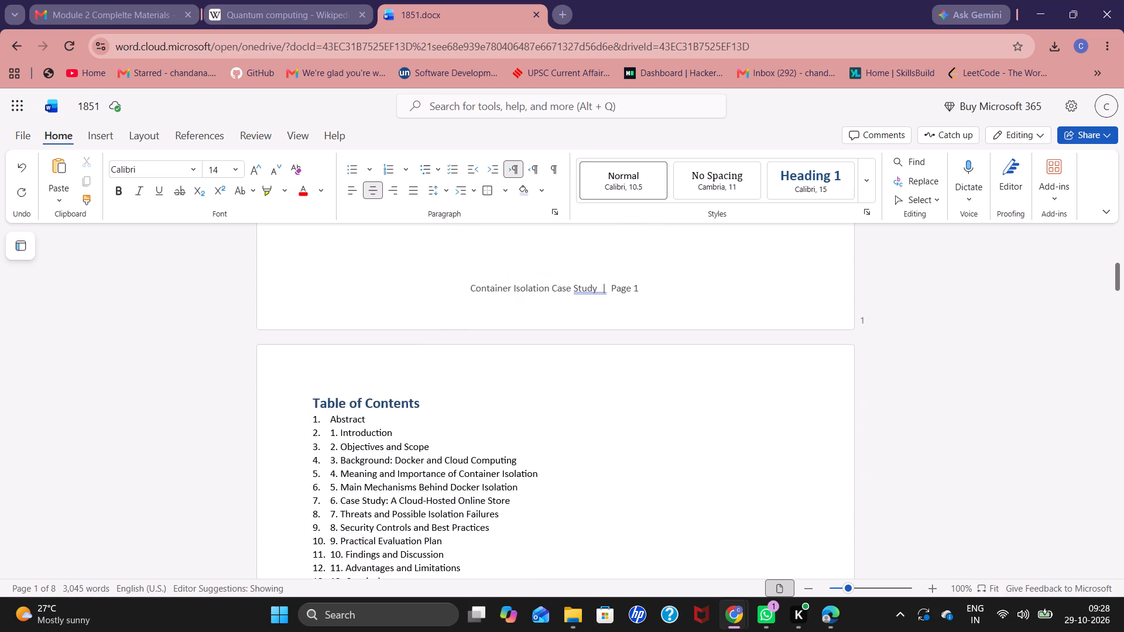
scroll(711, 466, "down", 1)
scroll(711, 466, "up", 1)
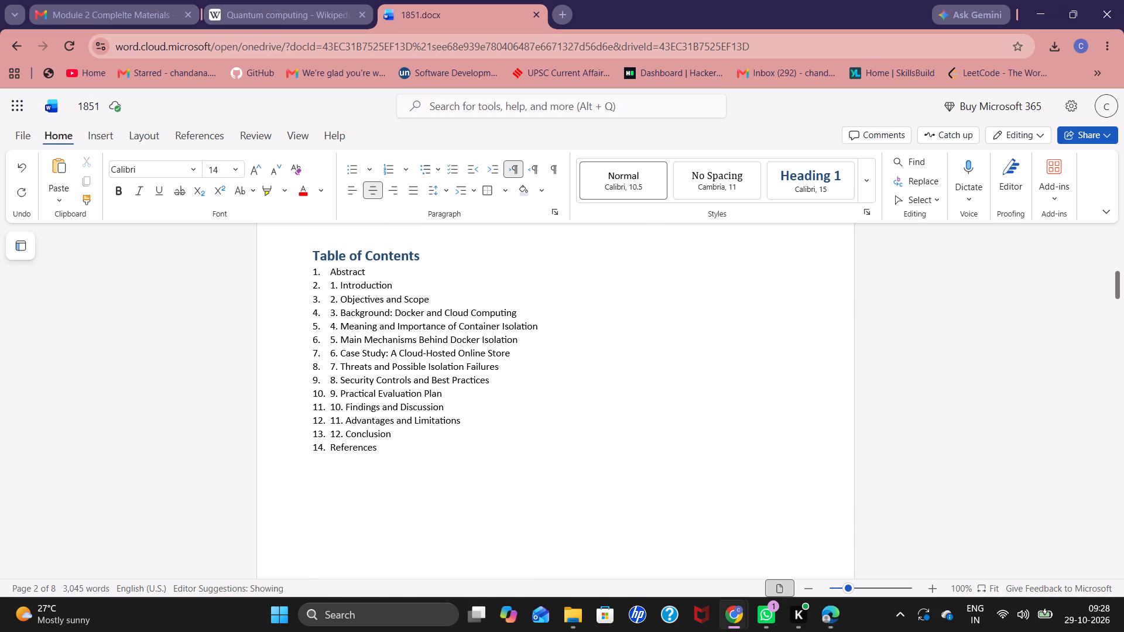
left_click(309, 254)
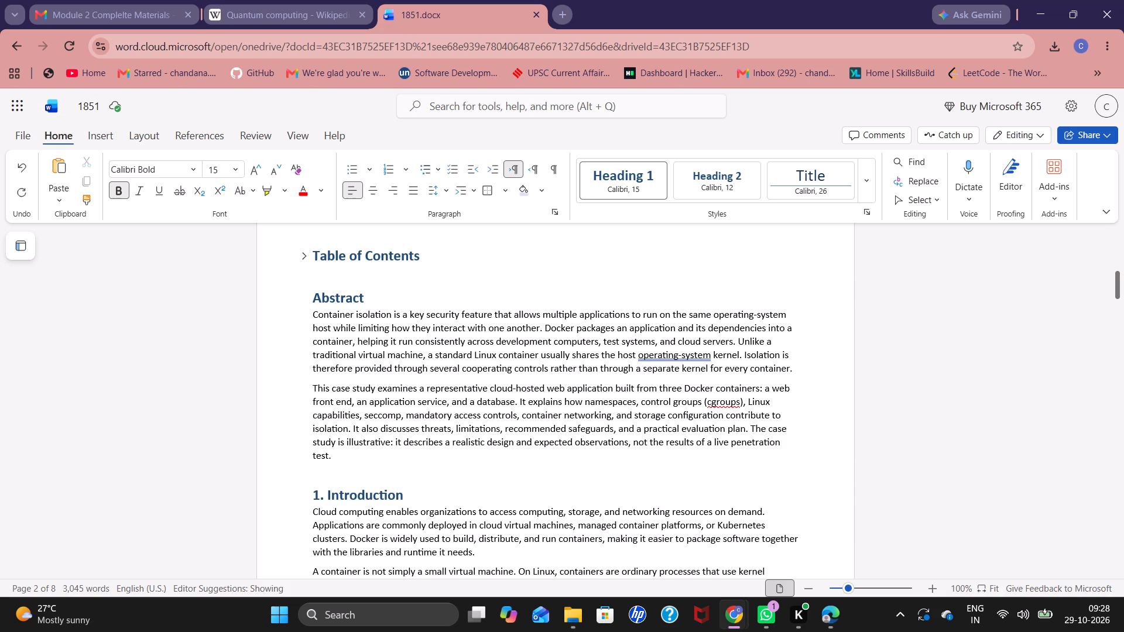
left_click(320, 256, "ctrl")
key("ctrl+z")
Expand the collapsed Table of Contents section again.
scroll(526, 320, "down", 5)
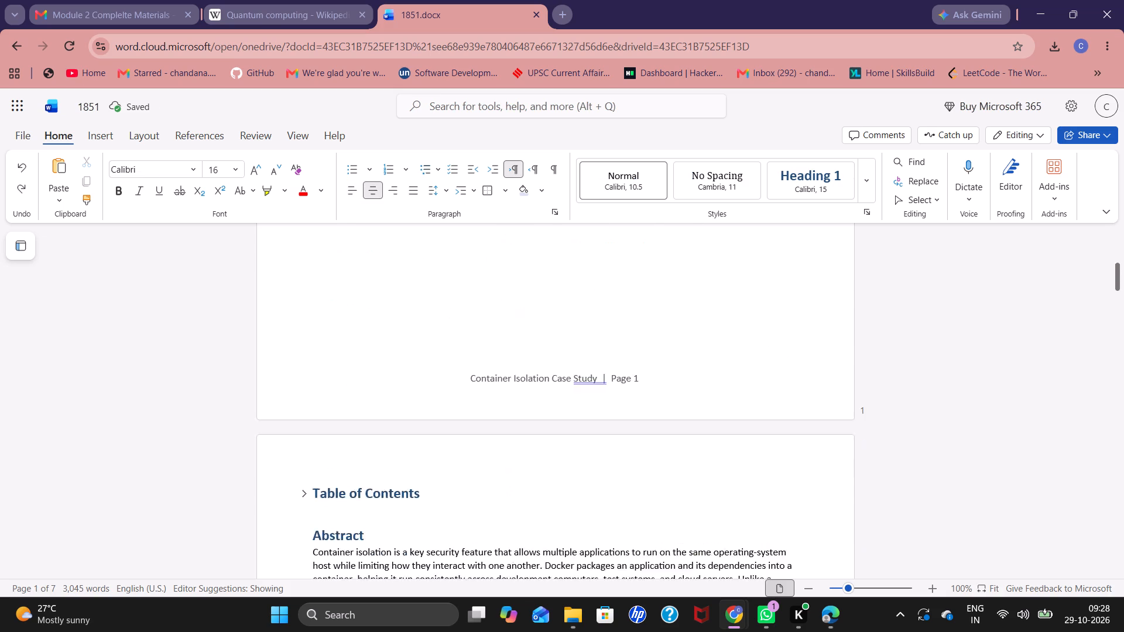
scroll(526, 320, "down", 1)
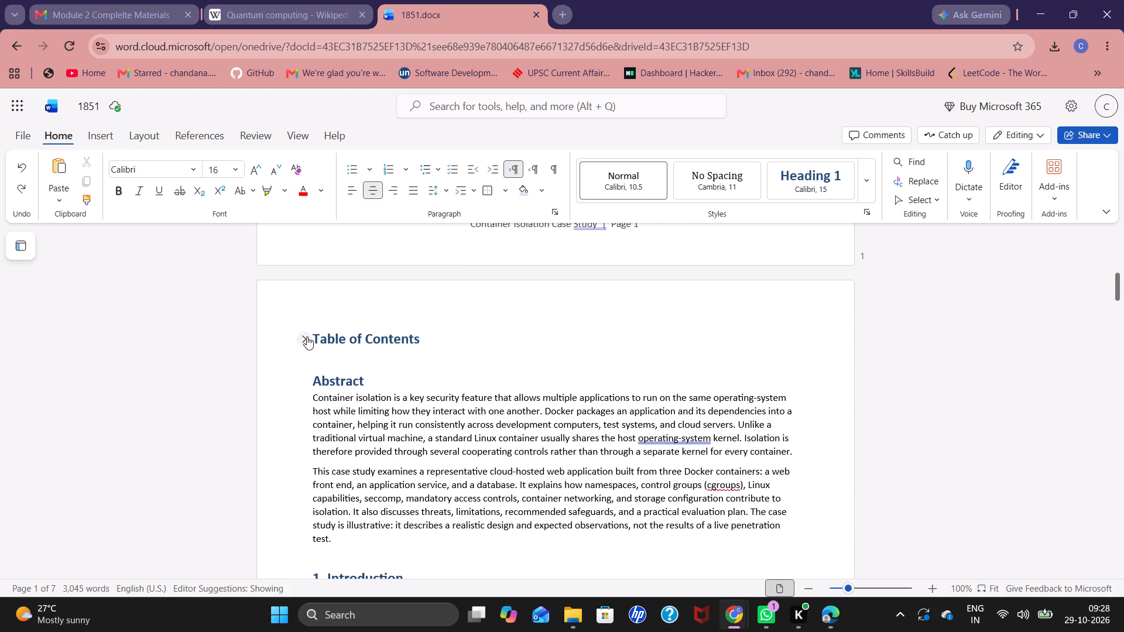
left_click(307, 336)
Make the Operating Systems line on the cover page bold.
scroll(541, 475, "up", 3)
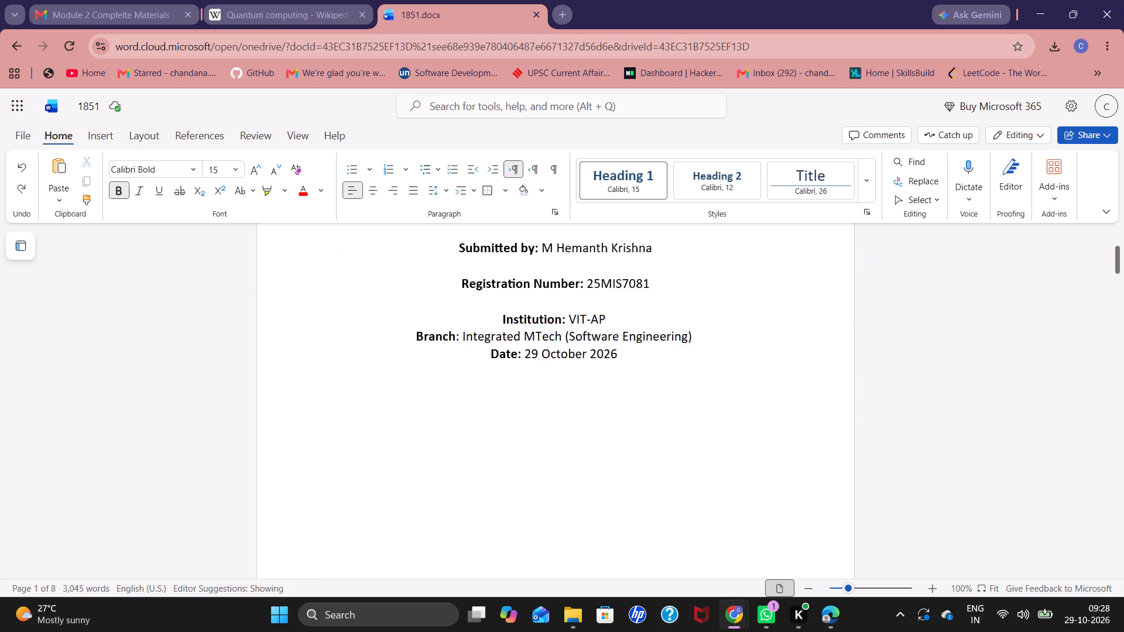
scroll(541, 475, "up", 4)
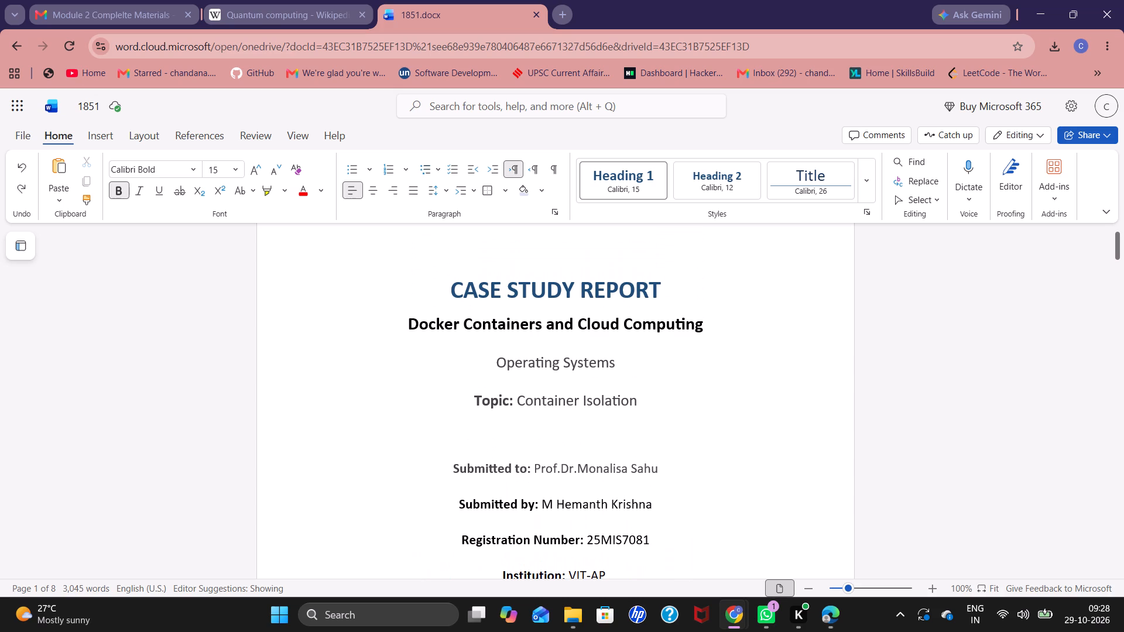
left_click_drag(494, 358, 626, 370)
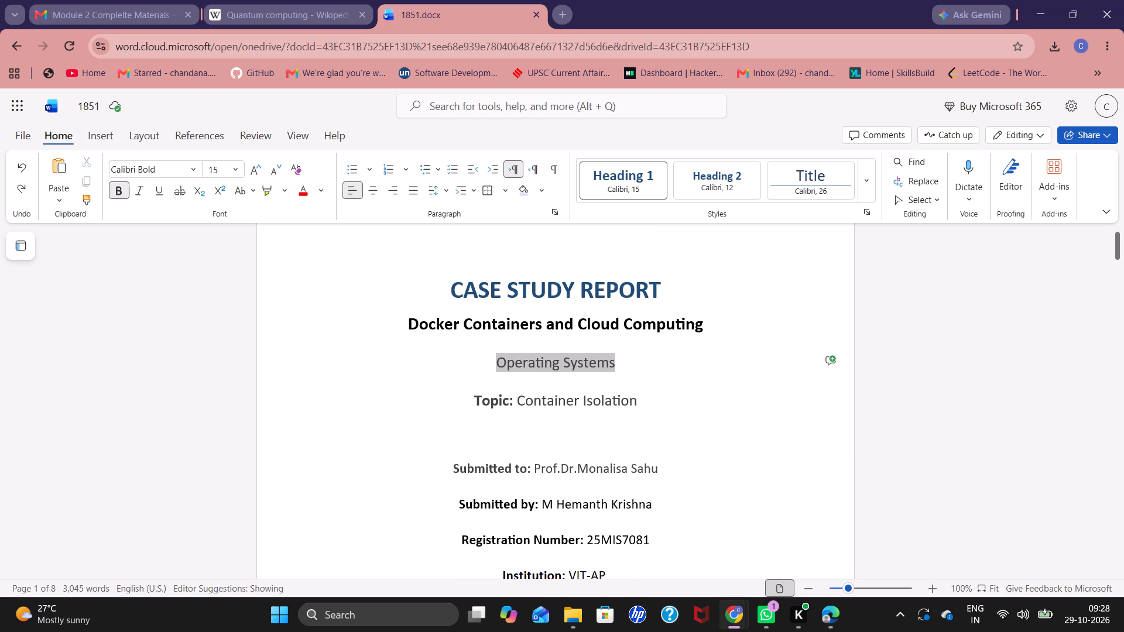
left_click_drag(626, 370, 627, 370)
left_click(753, 341)
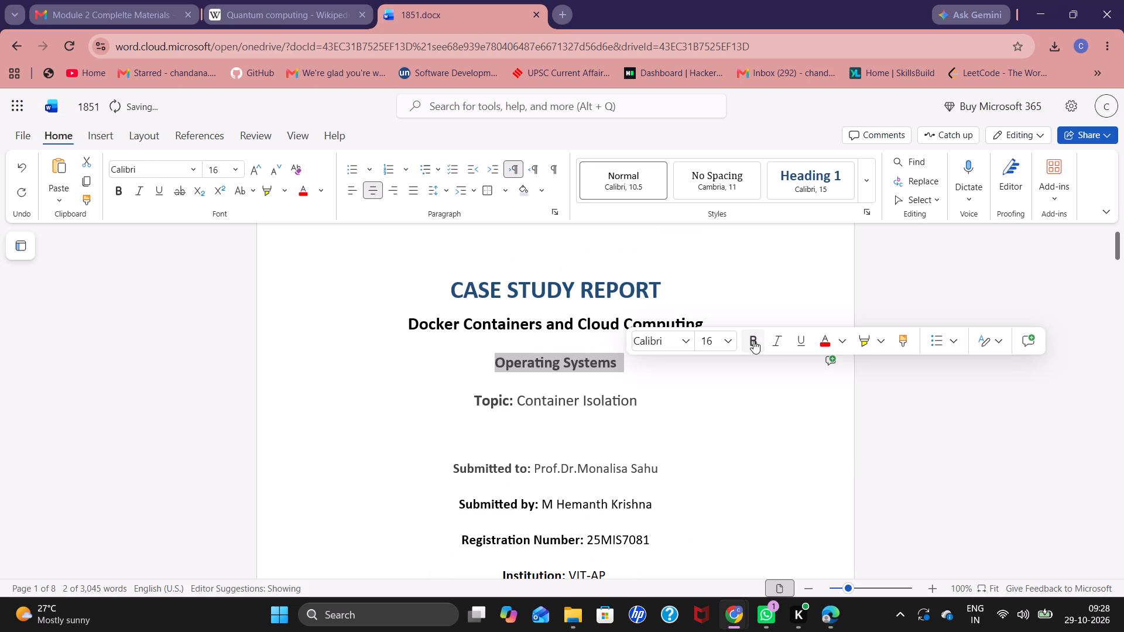
left_click(683, 418)
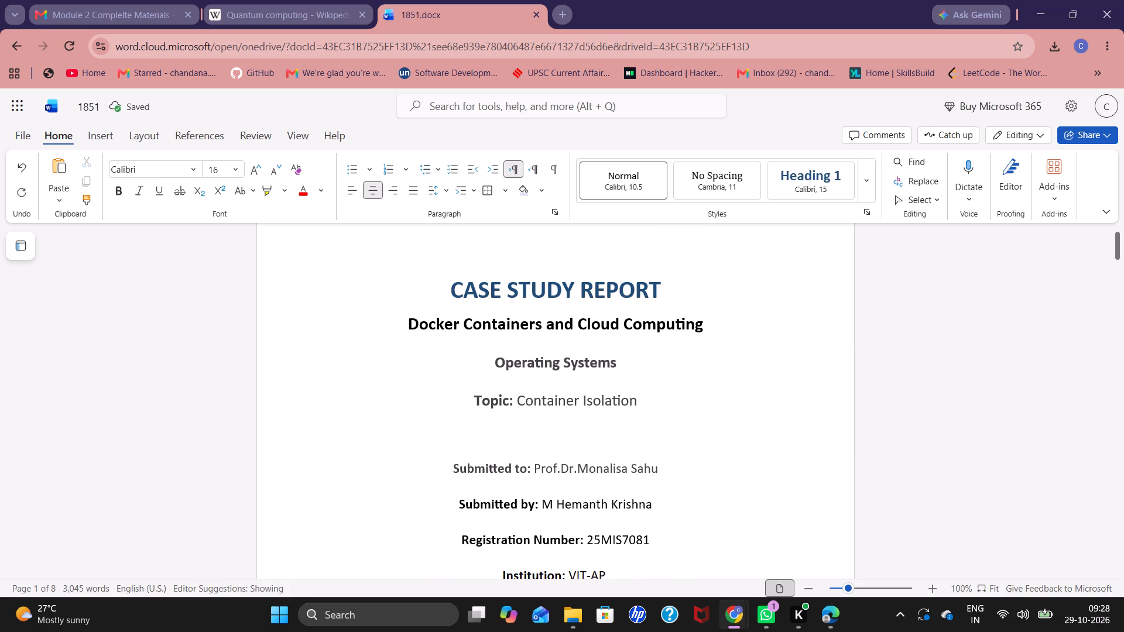
Check the formatting of the cover page's subtitle, CASE STUDY REPORT title and Operating Systems line.
left_click_drag(691, 325, 575, 329)
left_click(693, 361)
left_click_drag(652, 286, 510, 297)
left_click(619, 360)
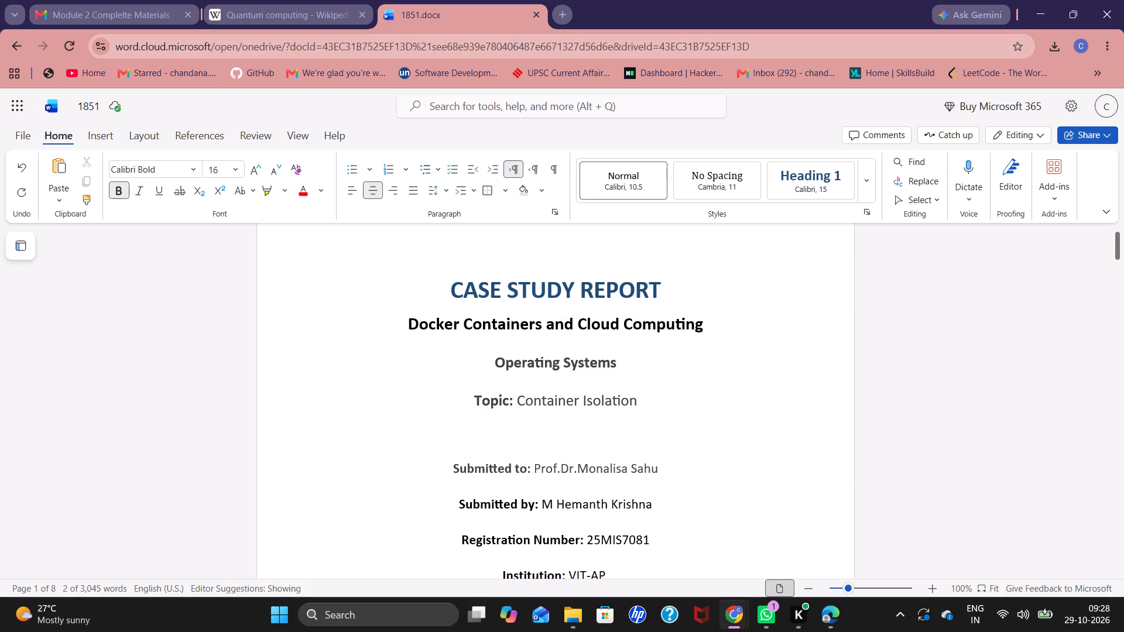
left_click_drag(608, 361, 491, 375)
left_click(684, 392)
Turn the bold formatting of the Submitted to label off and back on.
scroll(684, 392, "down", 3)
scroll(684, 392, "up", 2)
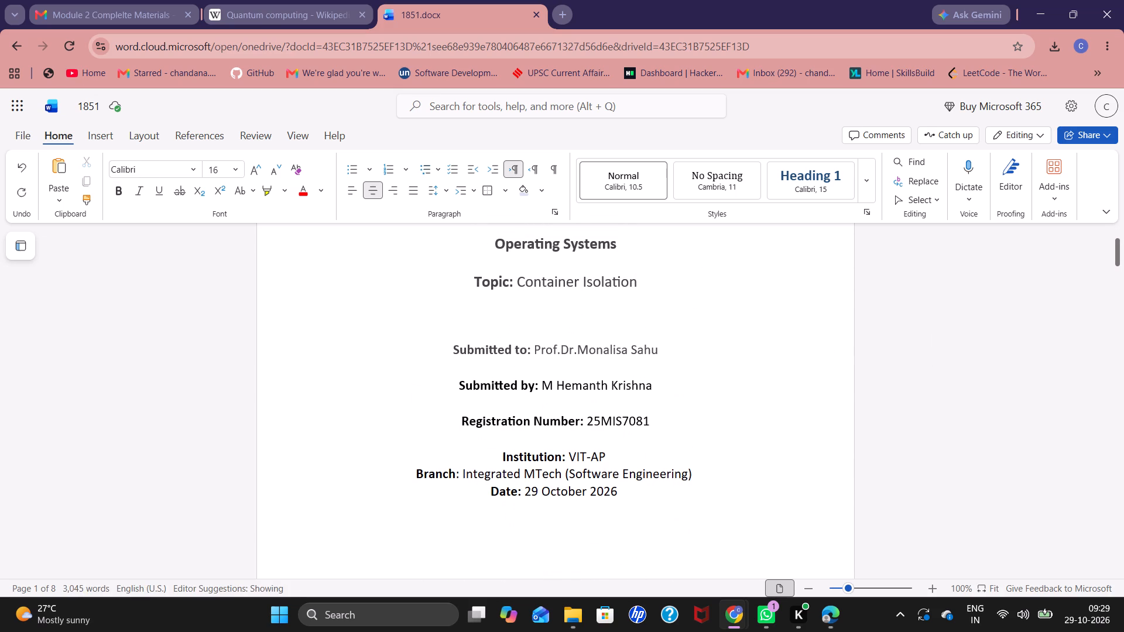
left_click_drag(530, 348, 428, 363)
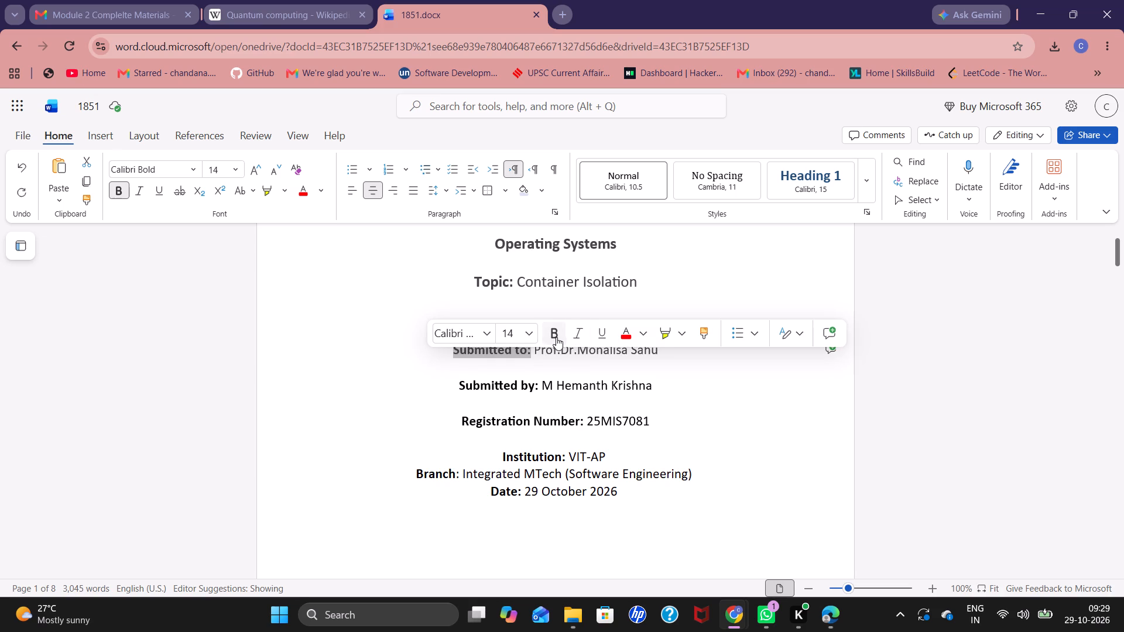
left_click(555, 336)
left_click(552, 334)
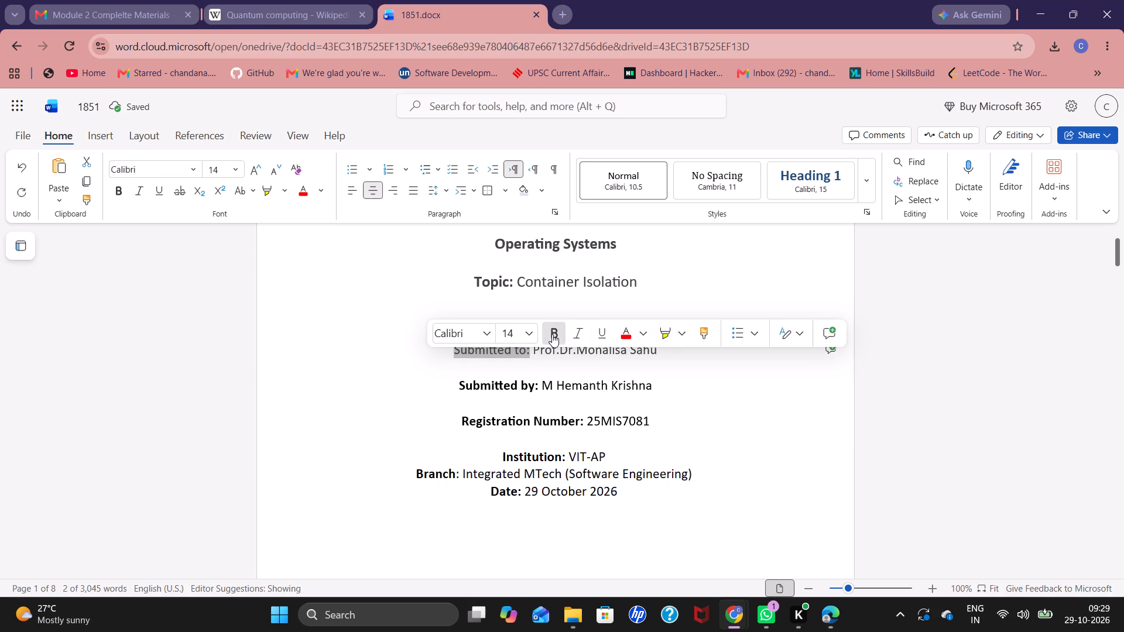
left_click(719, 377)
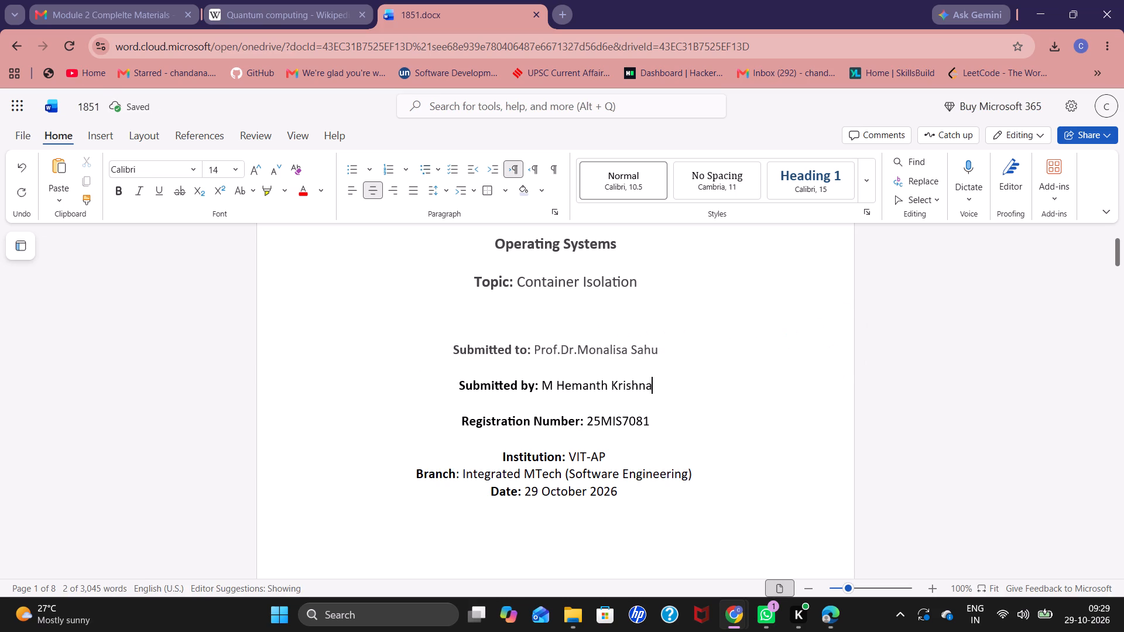
Set the Table of Contents heading on page 2 to font size 16.
scroll(719, 377, "right", 2)
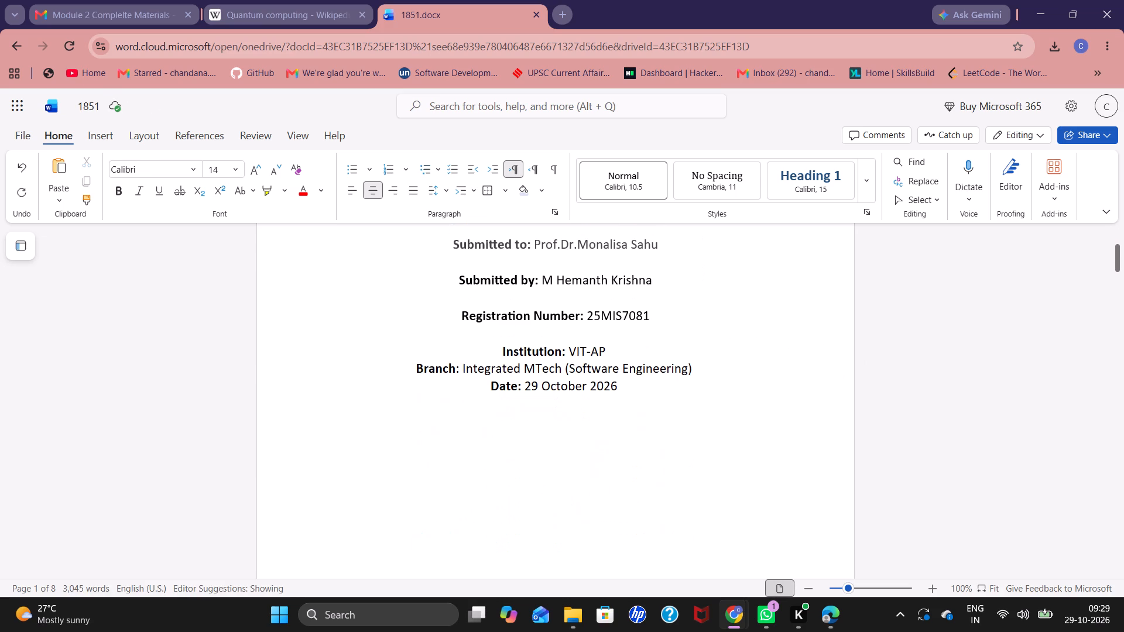
scroll(719, 377, "up", 1)
scroll(738, 348, "down", 3)
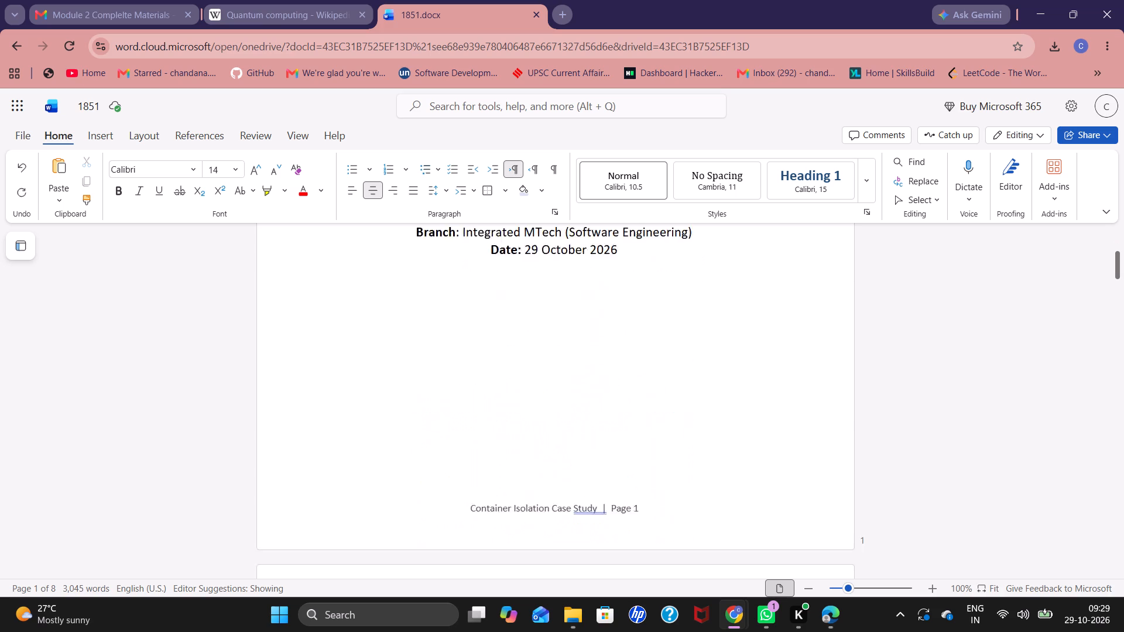
scroll(738, 348, "down", 3)
scroll(738, 348, "up", 5)
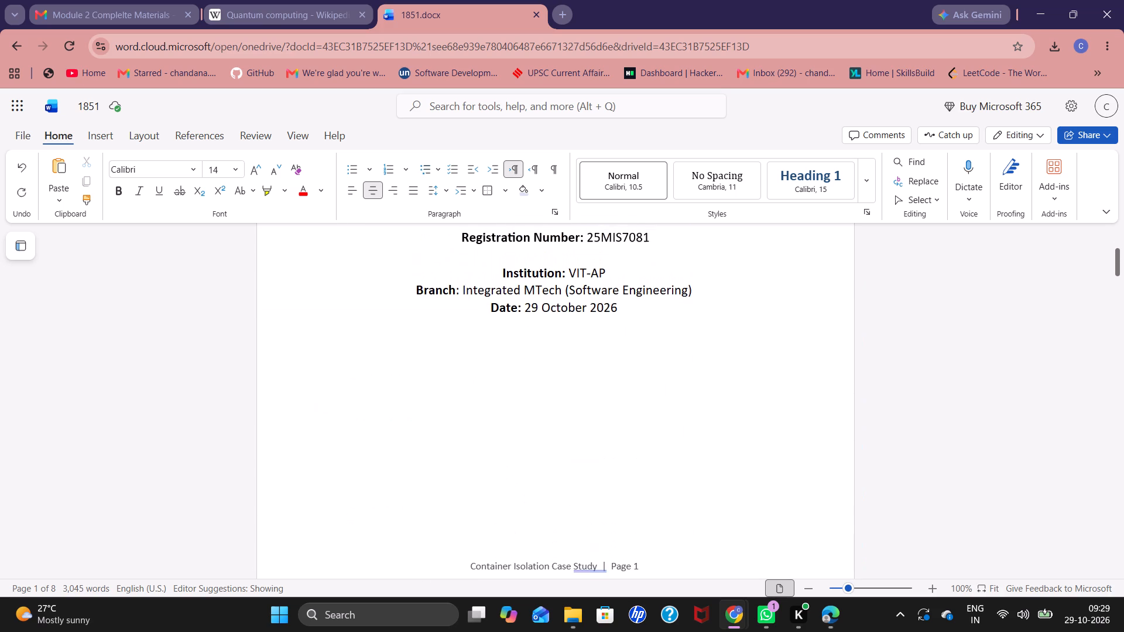
scroll(738, 348, "down", 2)
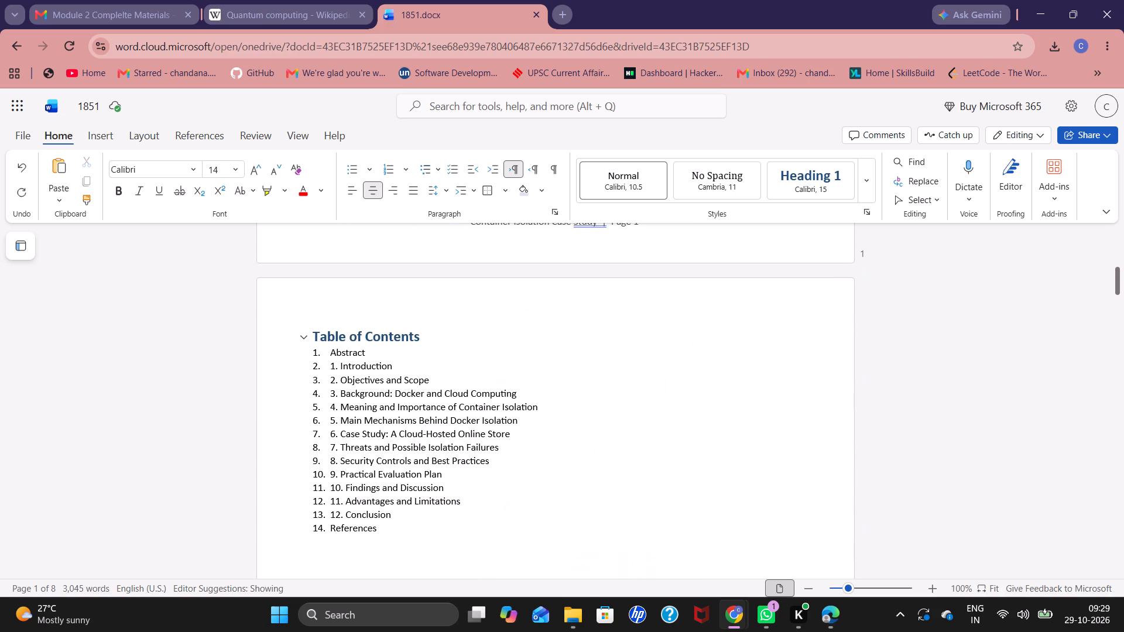
scroll(738, 348, "down", 1)
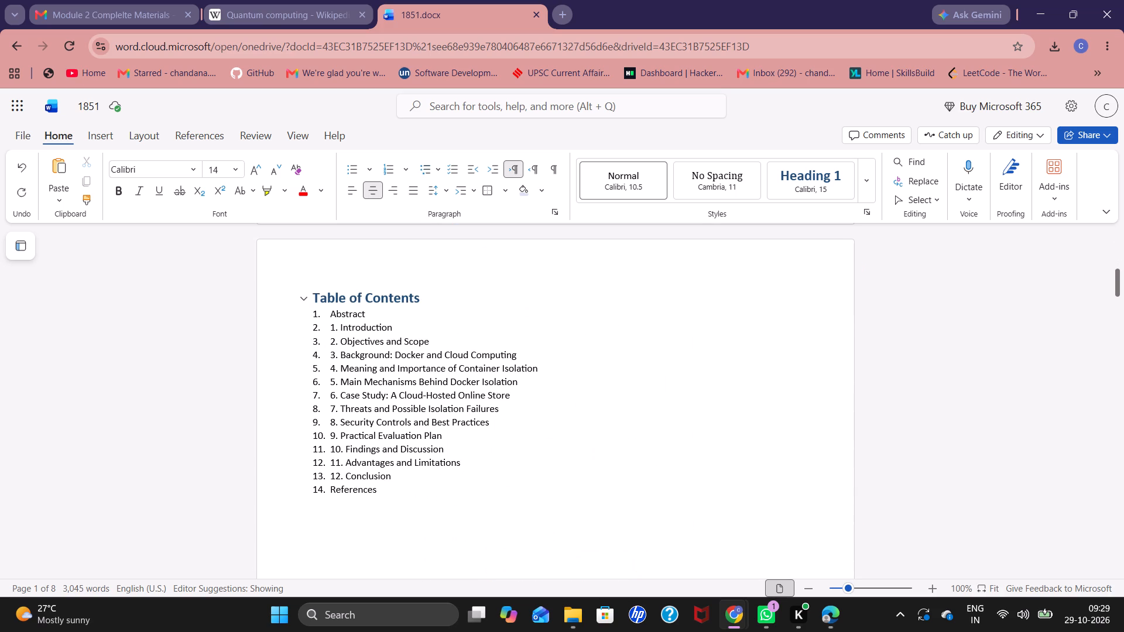
left_click_drag(314, 297, 452, 300)
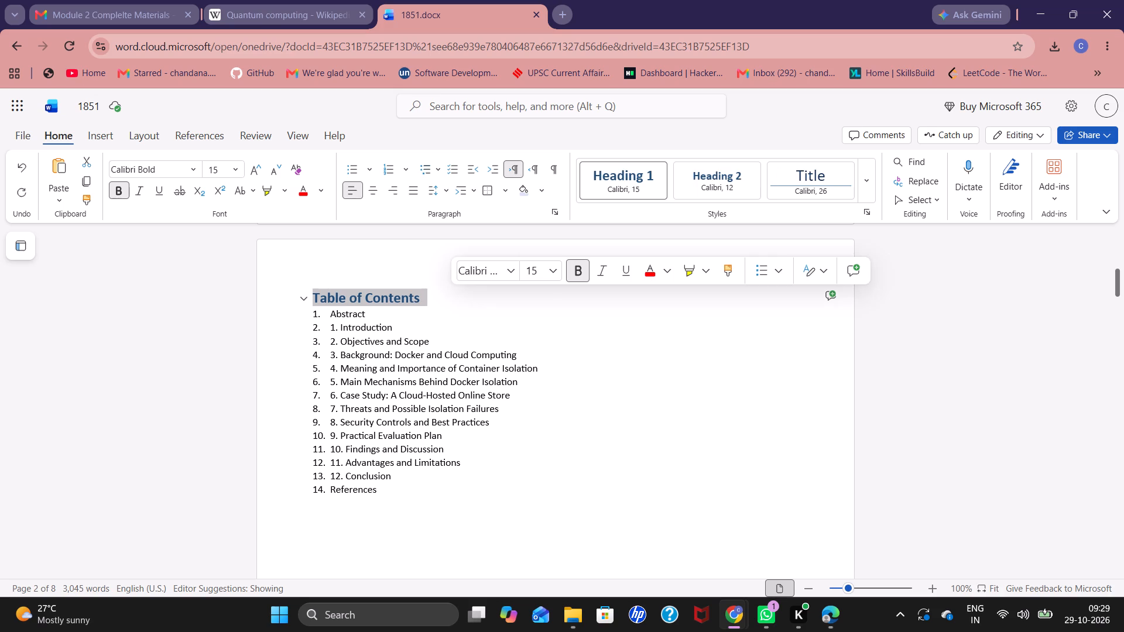
left_click(553, 273)
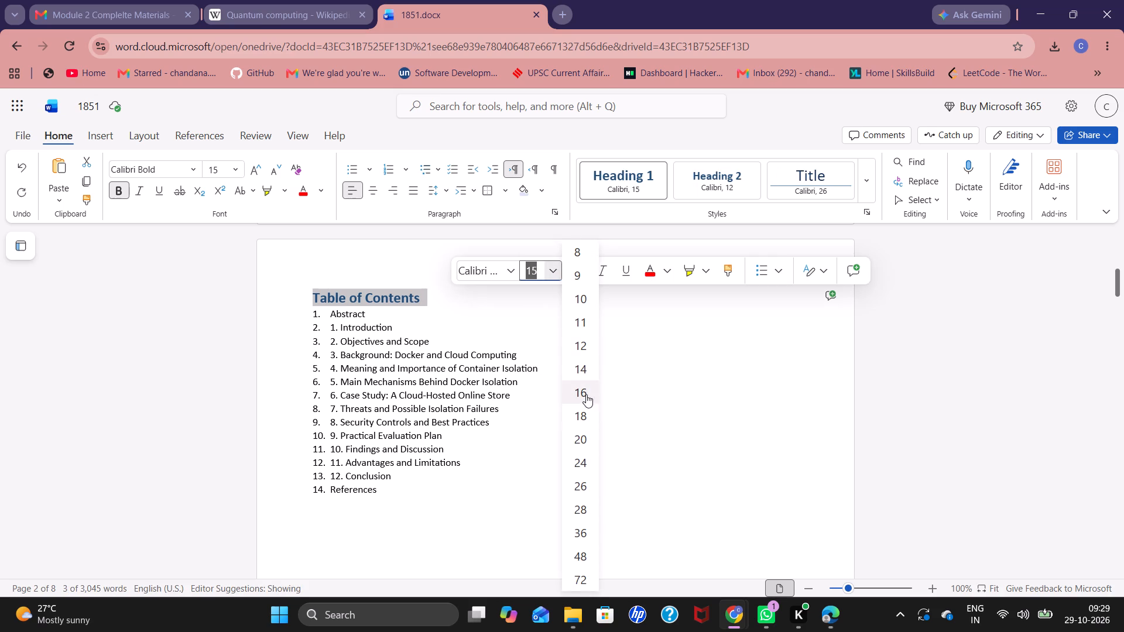
left_click(583, 402)
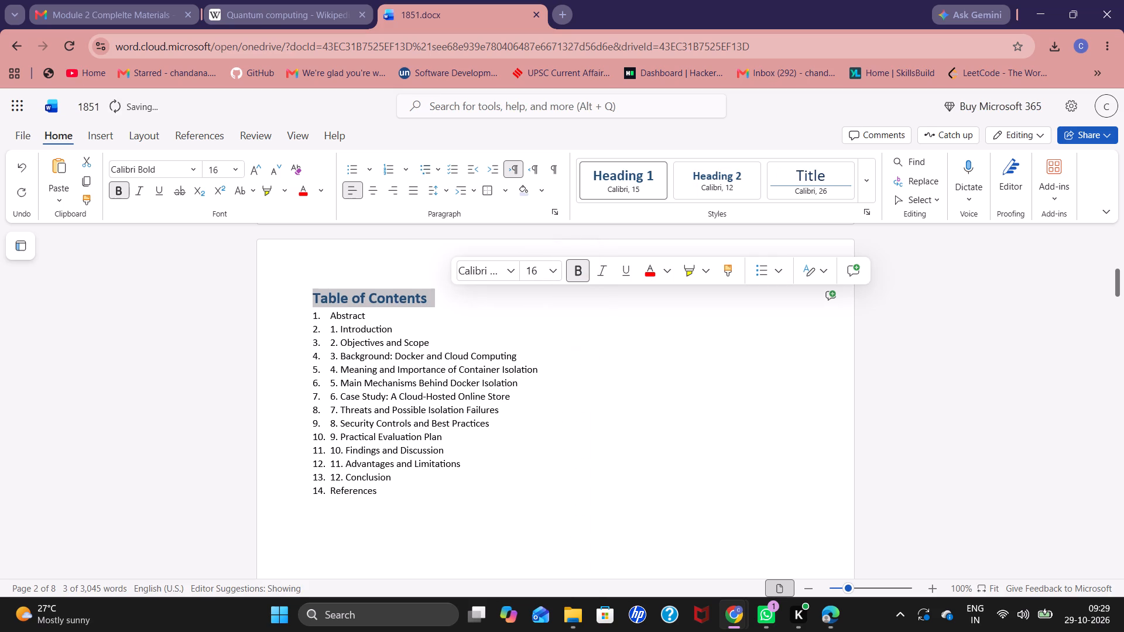
left_click(516, 344)
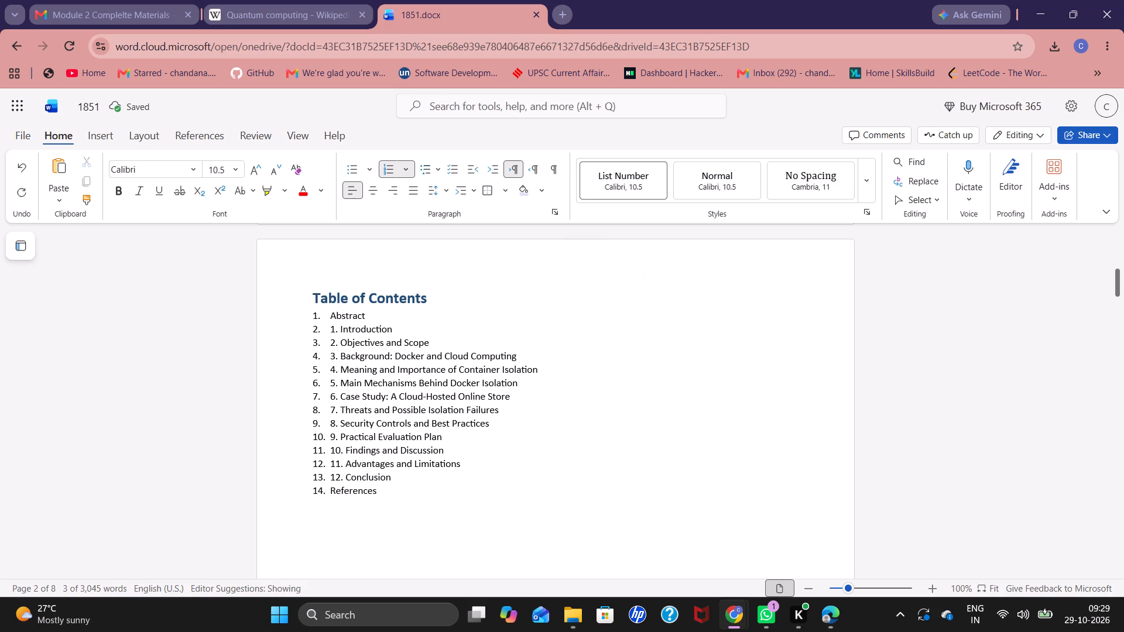
Set all the numbered entries under Table of Contents, from Abstract to References, to font size 12.
left_click_drag(312, 313, 419, 514)
left_click(518, 490)
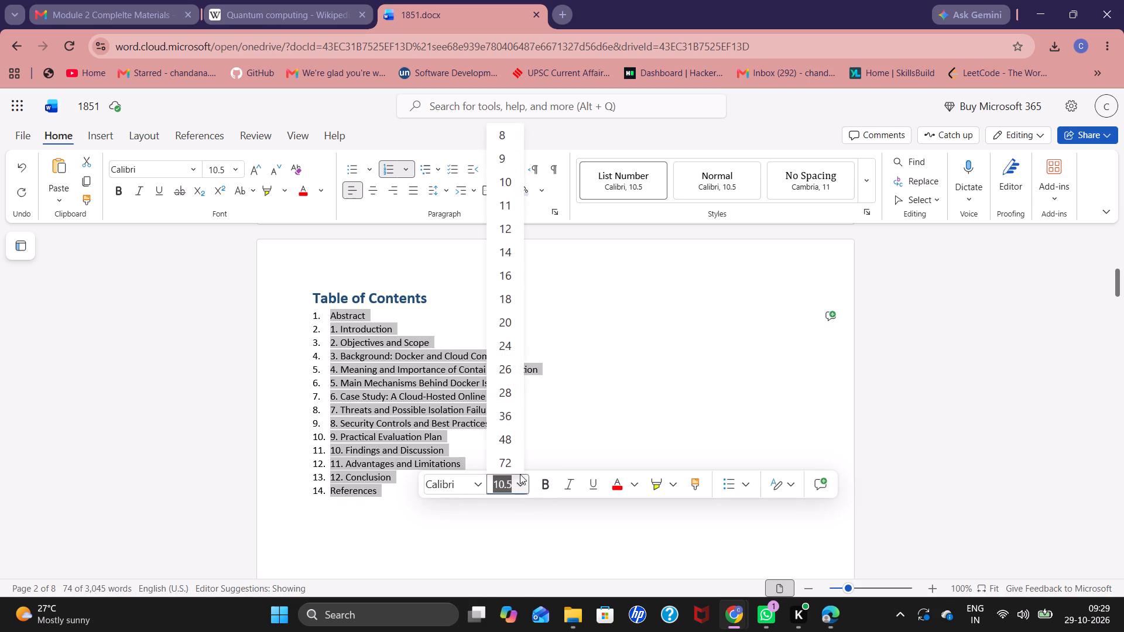
left_click(492, 236)
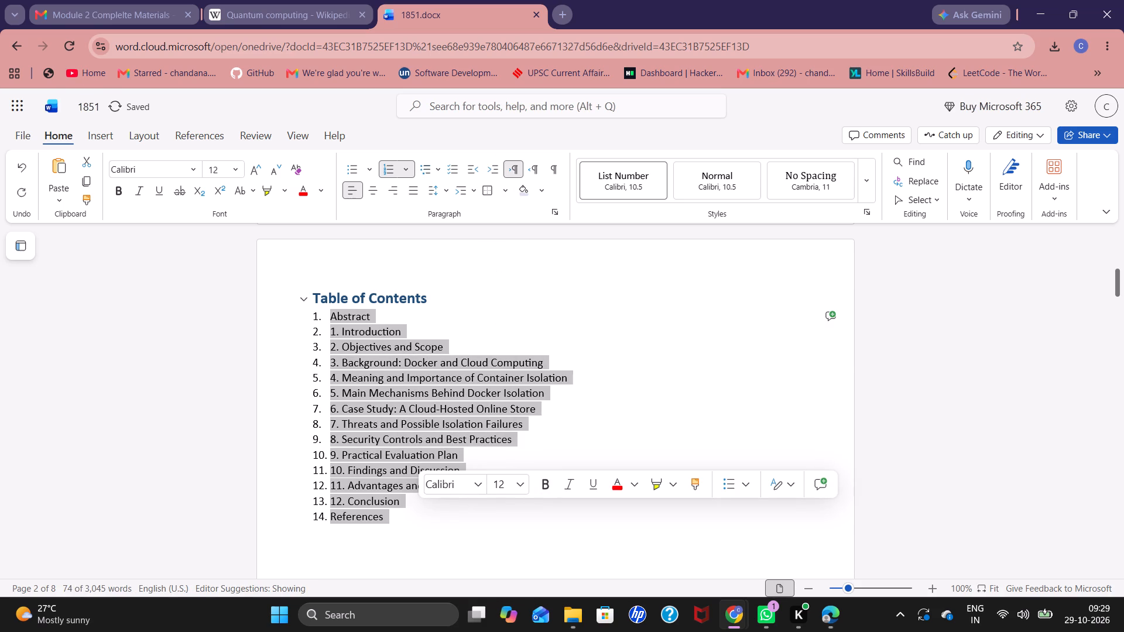
left_click(601, 376)
Set the Abstract heading on page 3 to font size 16.
scroll(608, 471, "down", 3)
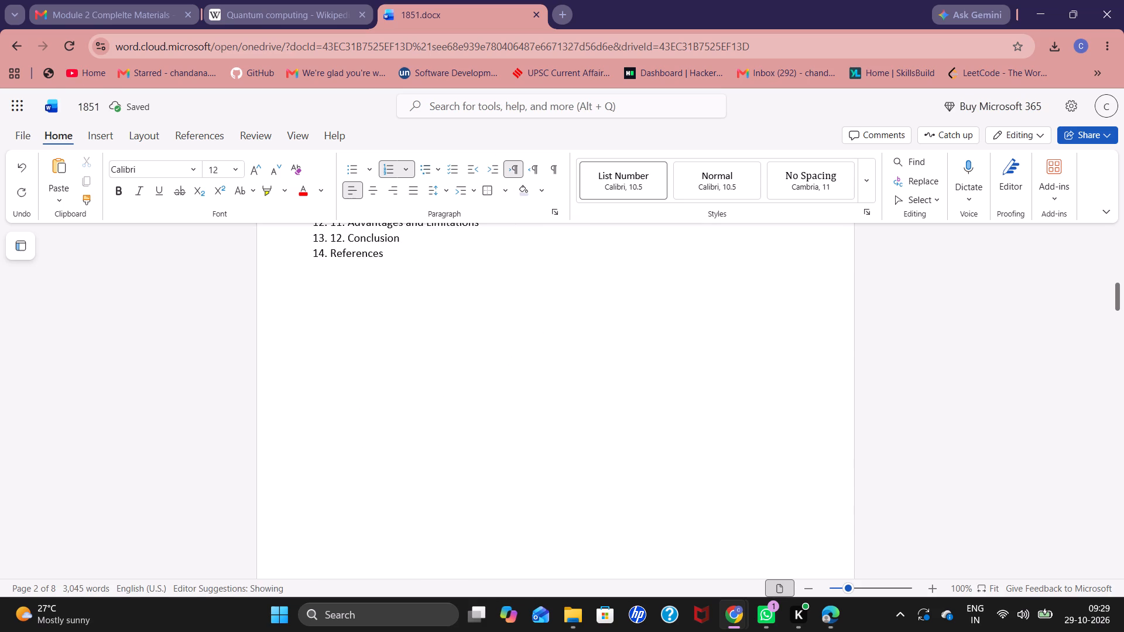
scroll(608, 471, "down", 4)
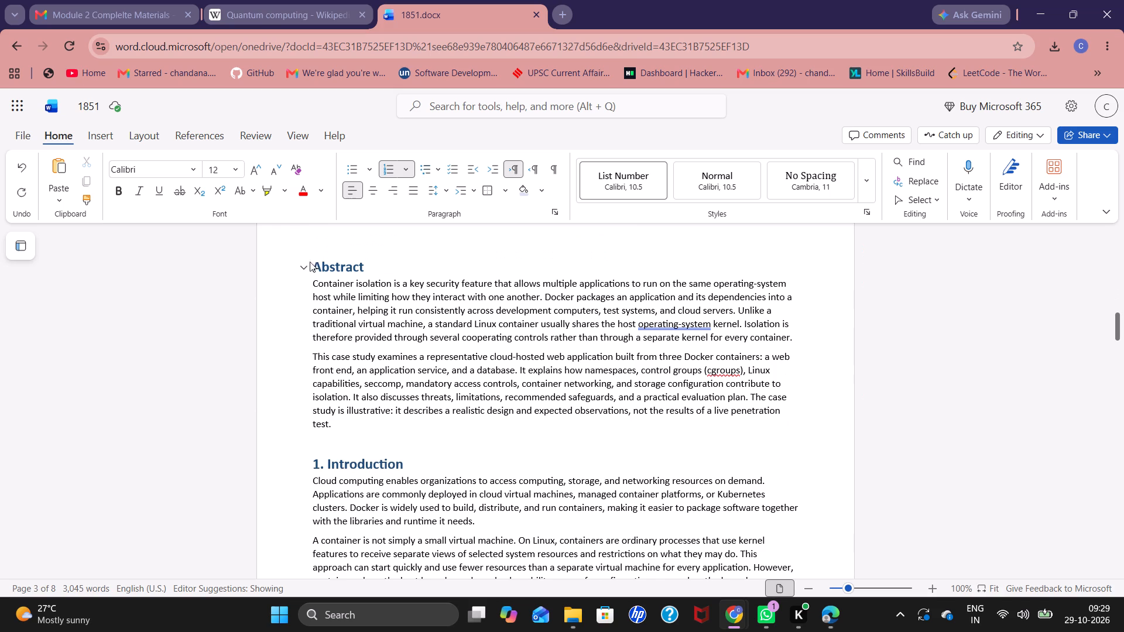
left_click_drag(310, 265, 407, 277)
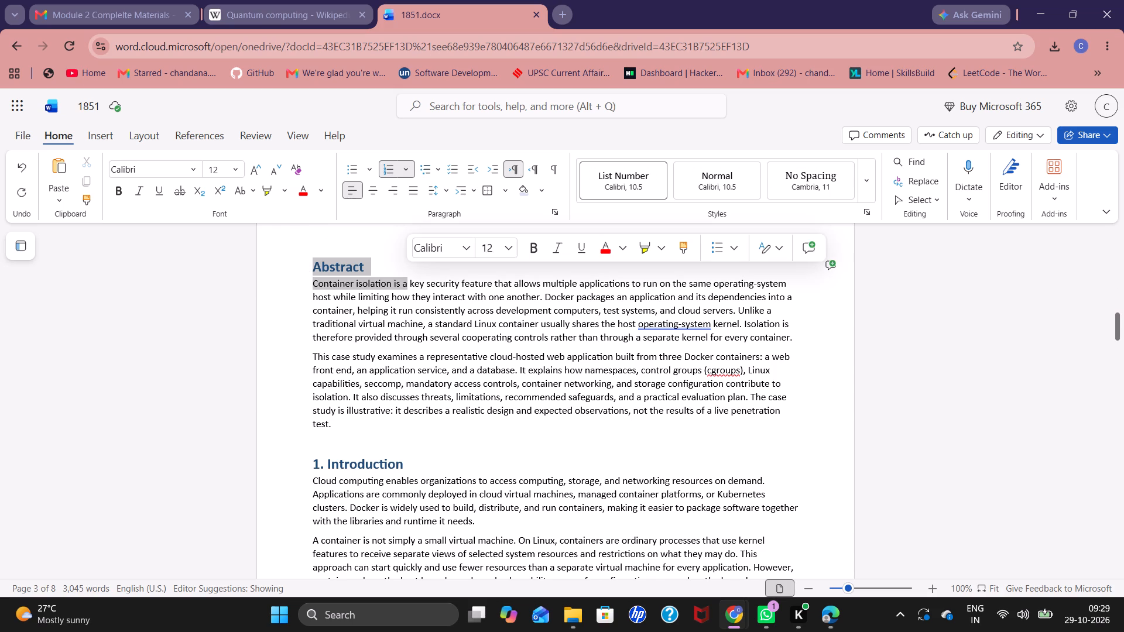
left_click(455, 270)
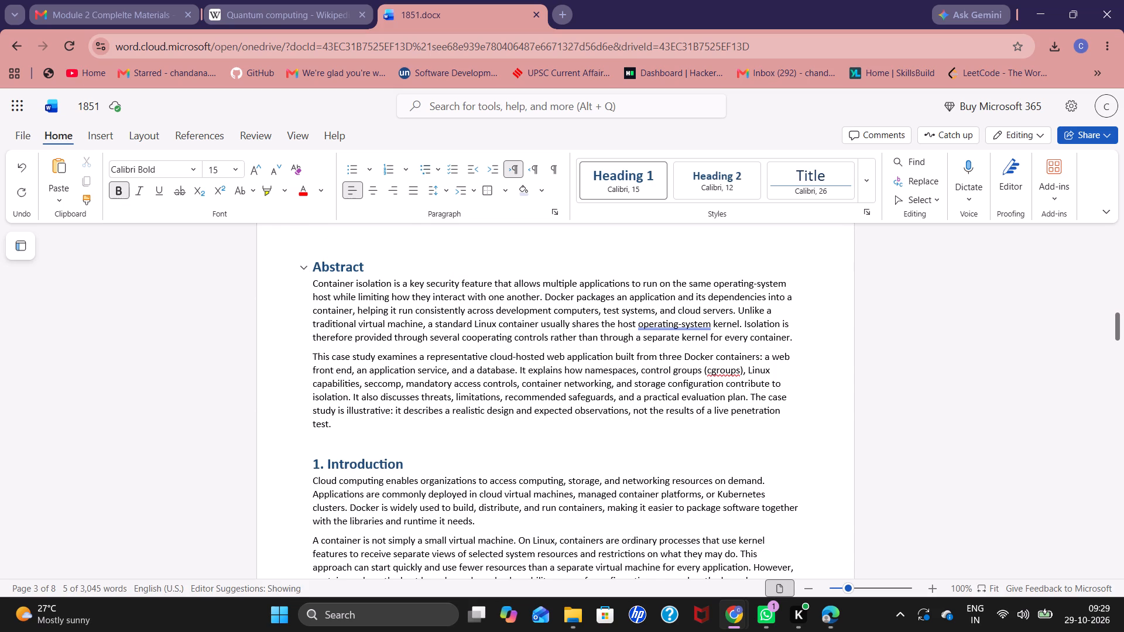
left_click_drag(361, 263, 311, 266)
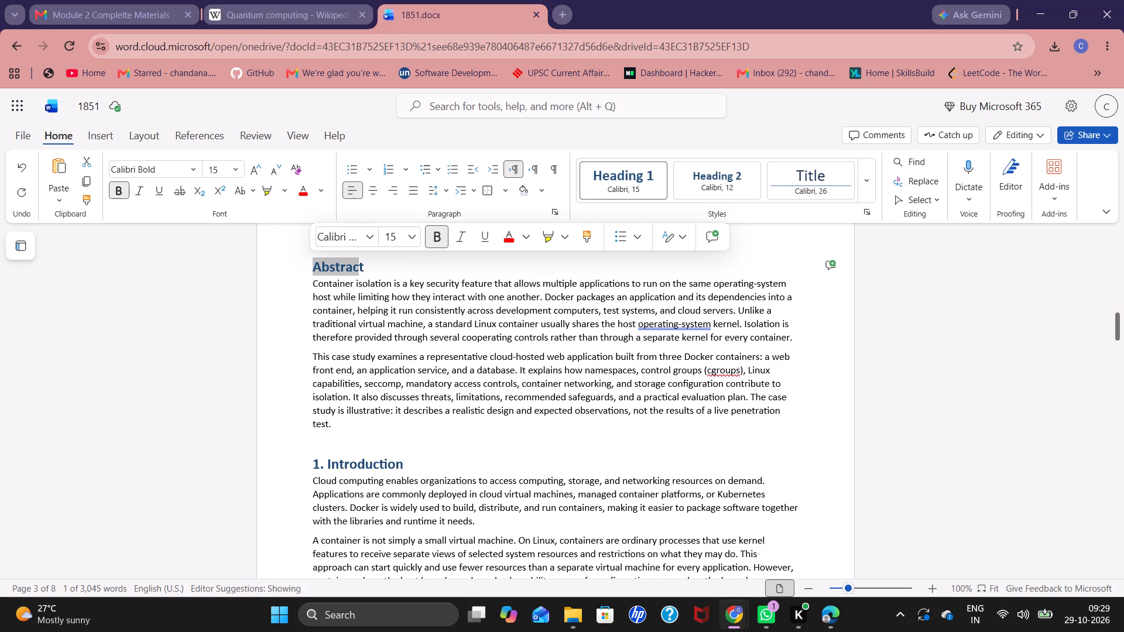
left_click(412, 256)
left_click_drag(366, 265, 309, 269)
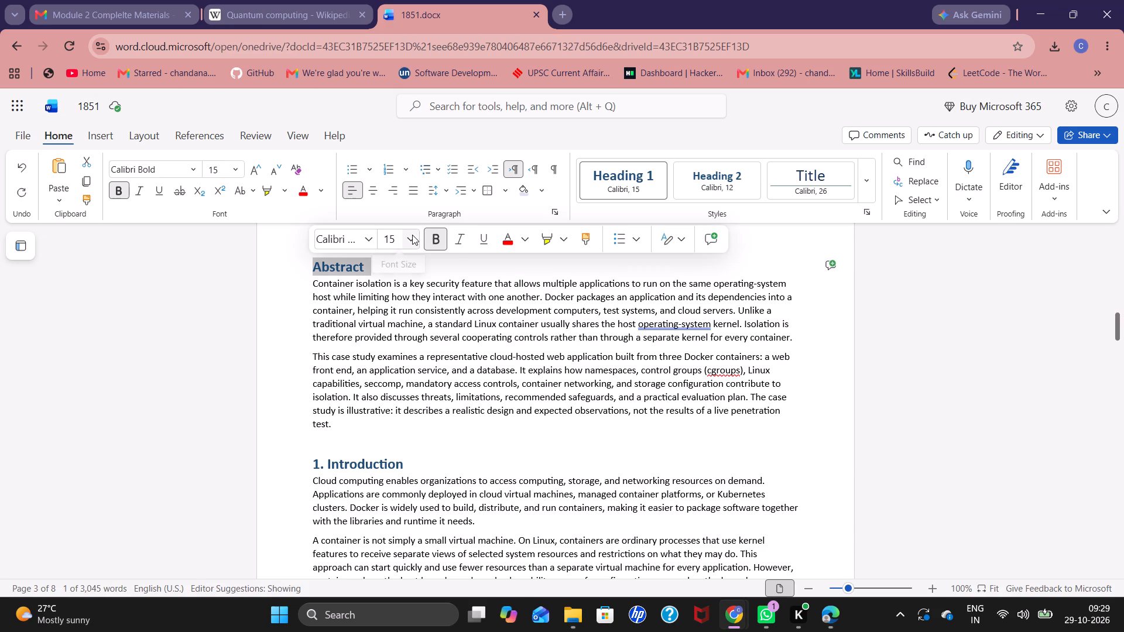
left_click(412, 235)
left_click(441, 382)
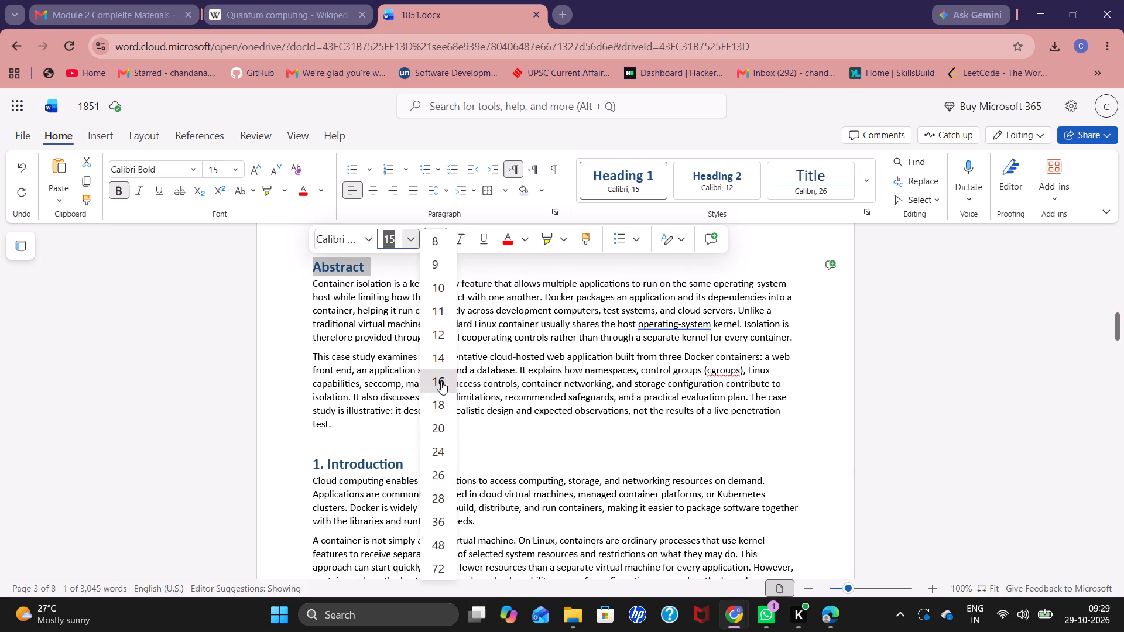
left_click(420, 262)
Set both body paragraphs under the Abstract heading to font size 12, matching the table of contents entries.
scroll(420, 262, "up", 3)
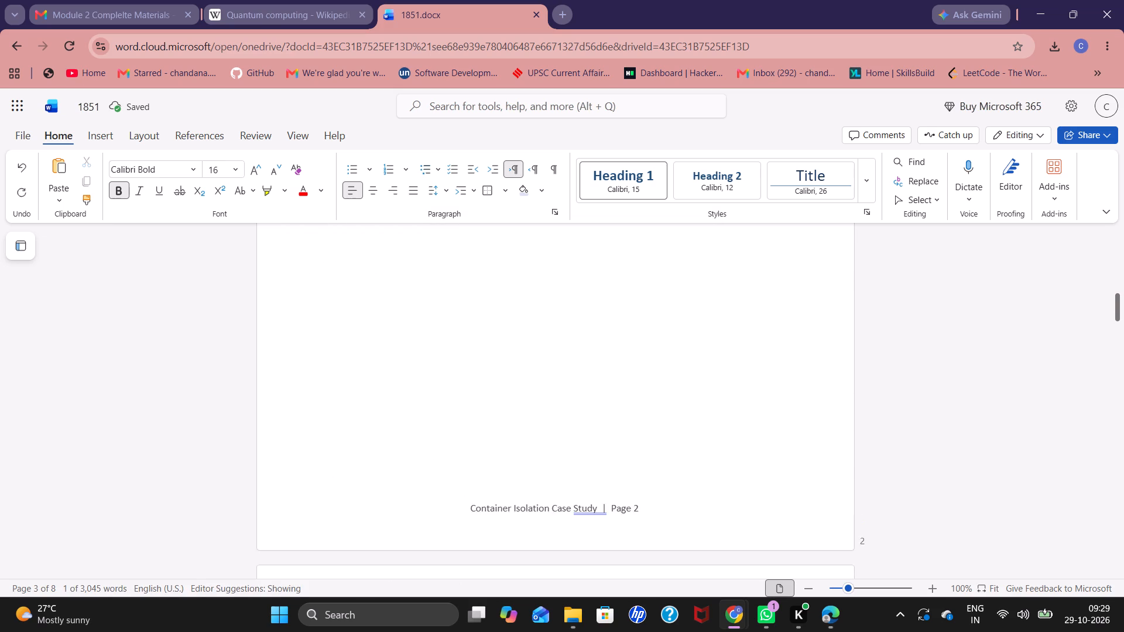
scroll(420, 262, "up", 3)
left_click_drag(423, 364, 385, 366)
left_click(469, 380)
scroll(469, 380, "down", 5)
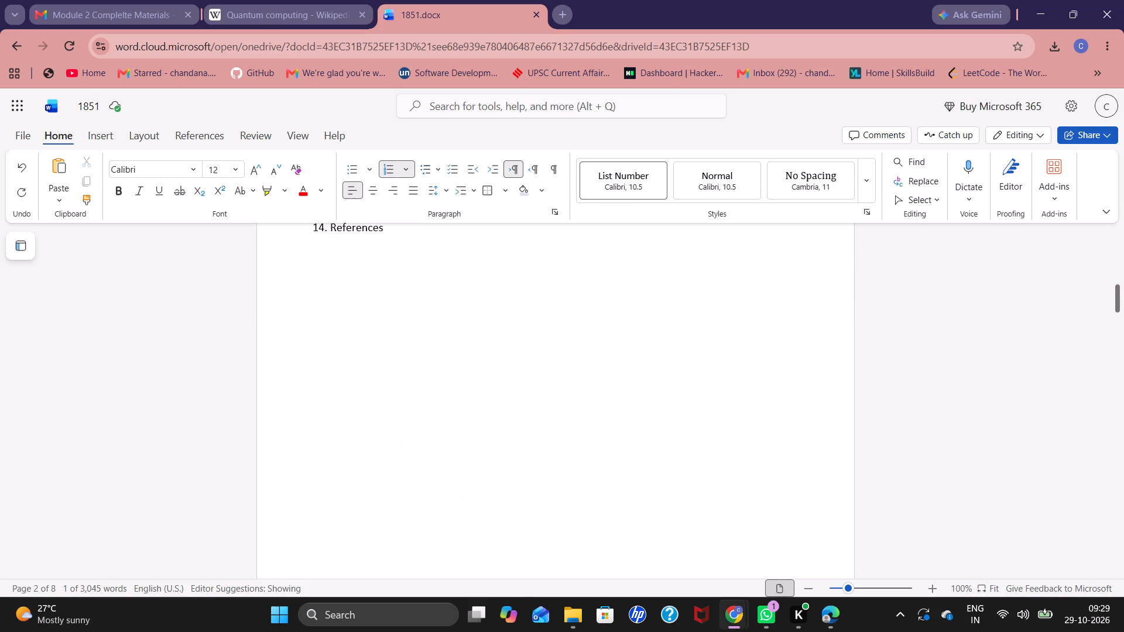
scroll(469, 380, "down", 3)
left_click_drag(310, 294, 313, 296)
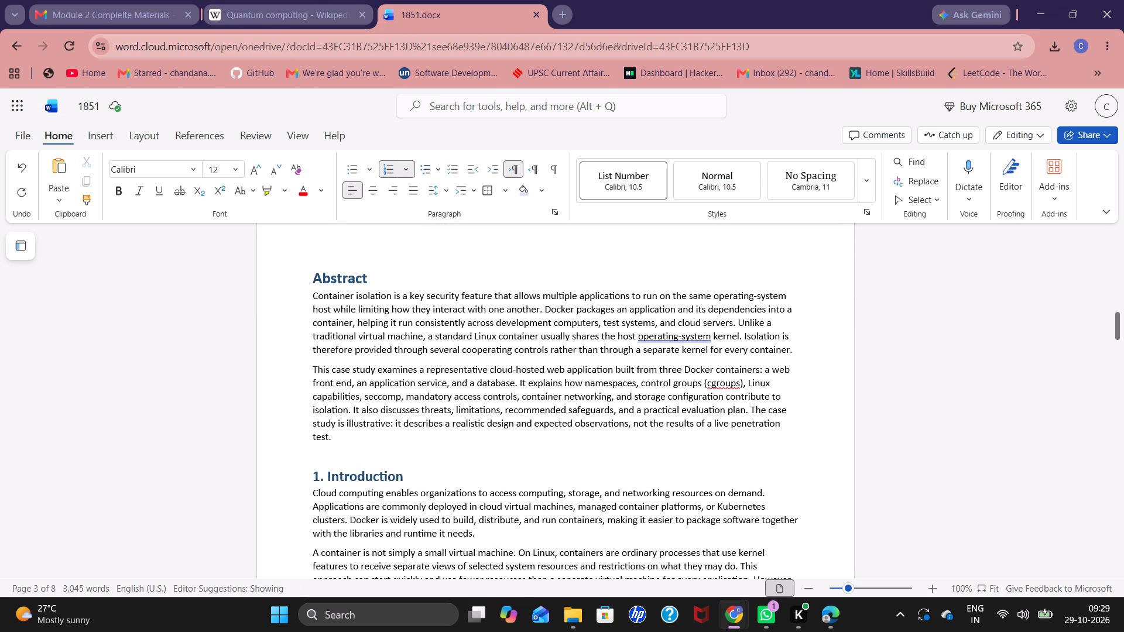
left_click_drag(313, 296, 379, 431)
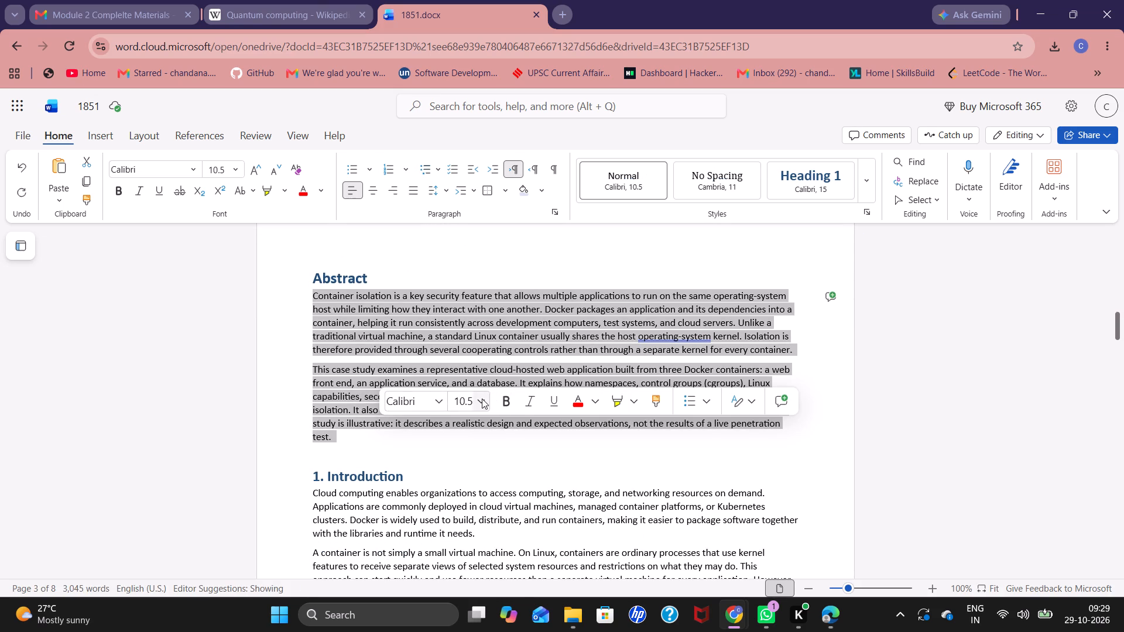
left_click(482, 399)
left_click(518, 349)
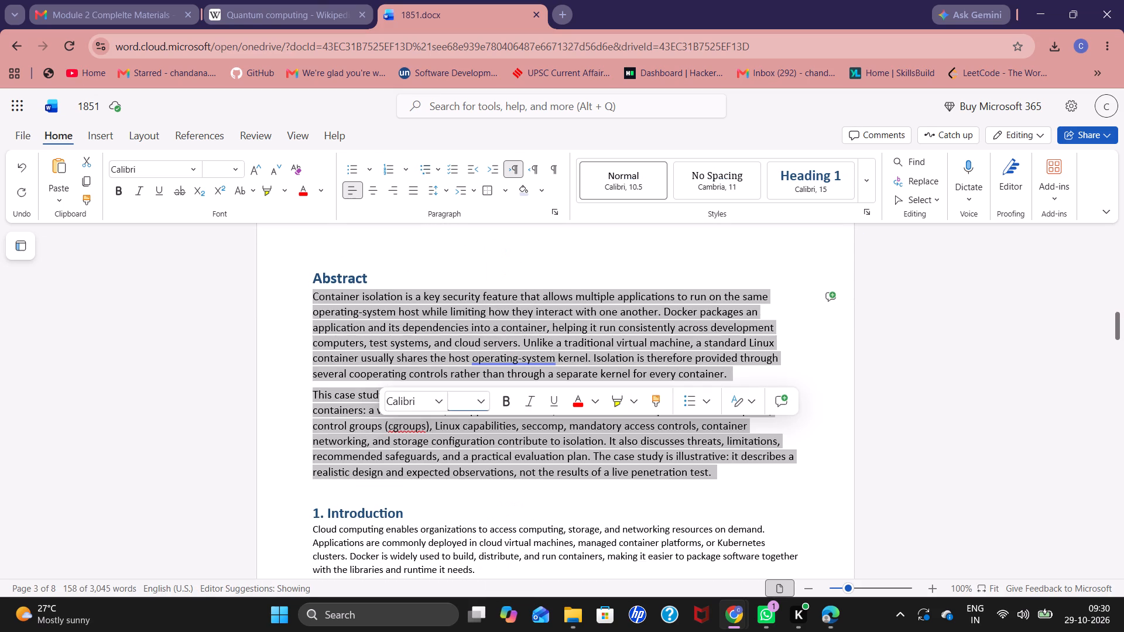
left_click(563, 261)
Accept the grammar suggestion "operating system" for the flagged "operating-system" in the first Abstract paragraph.
scroll(583, 521, "down", 1)
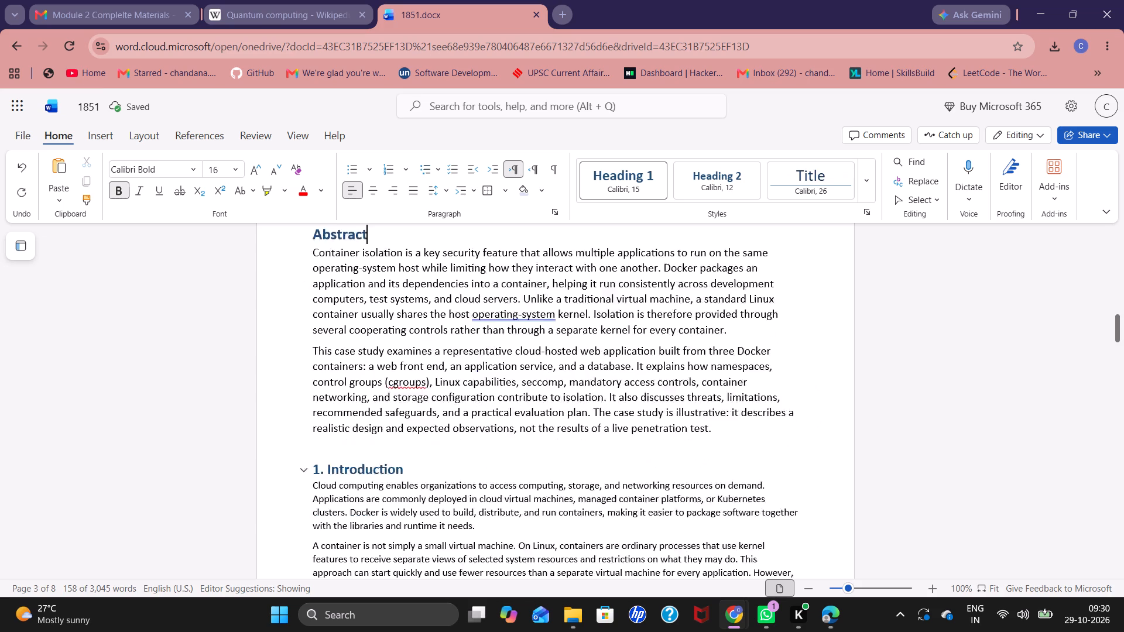
scroll(583, 521, "down", 1)
left_click(515, 279)
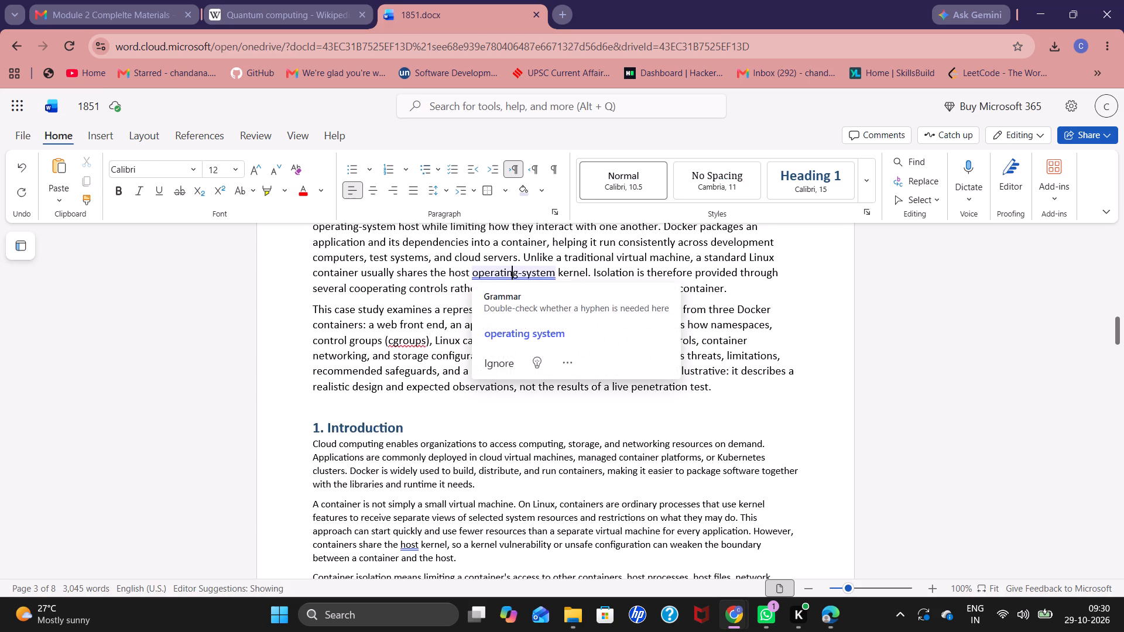
left_click(523, 341)
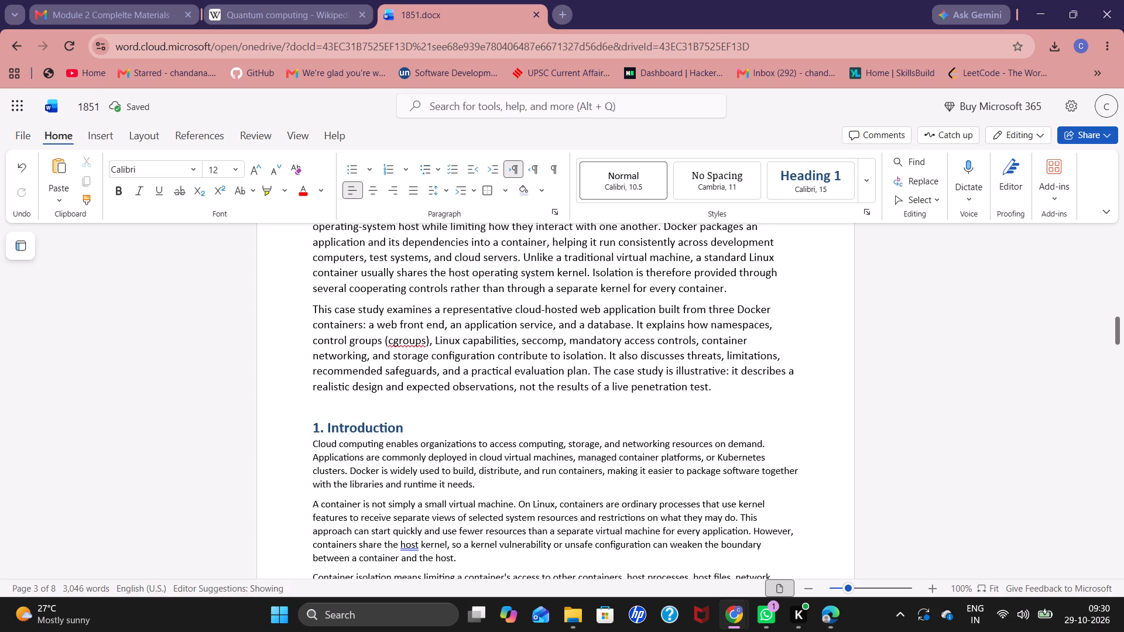
Set the "1. Introduction" heading to font size 16, keeping its section expanded.
scroll(564, 394, "down", 2)
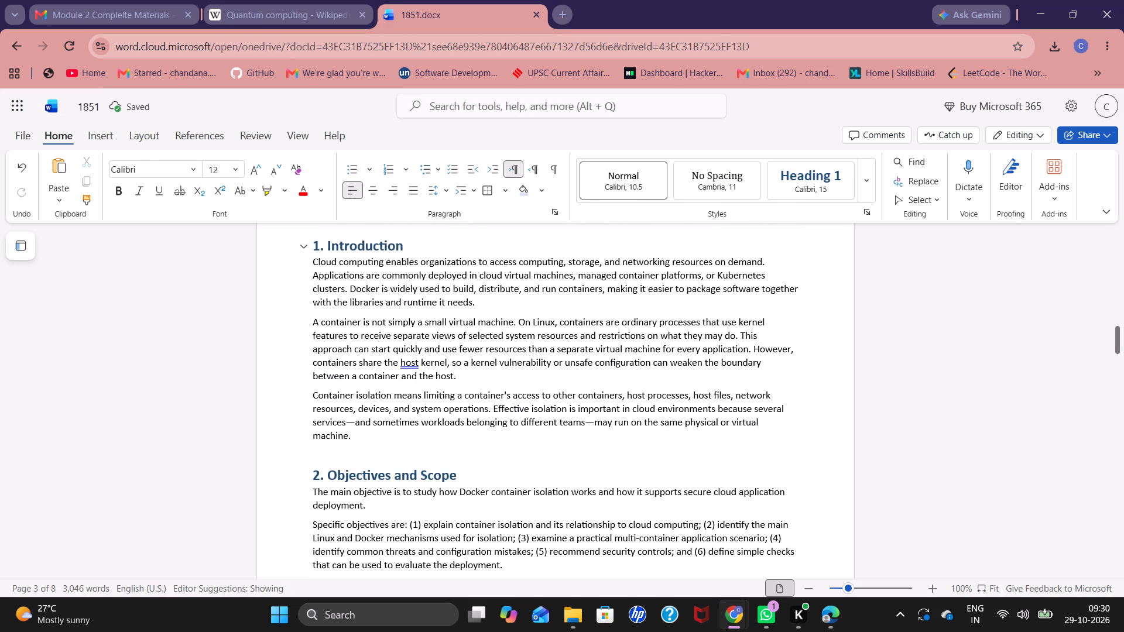
left_click(311, 244)
left_click(308, 245)
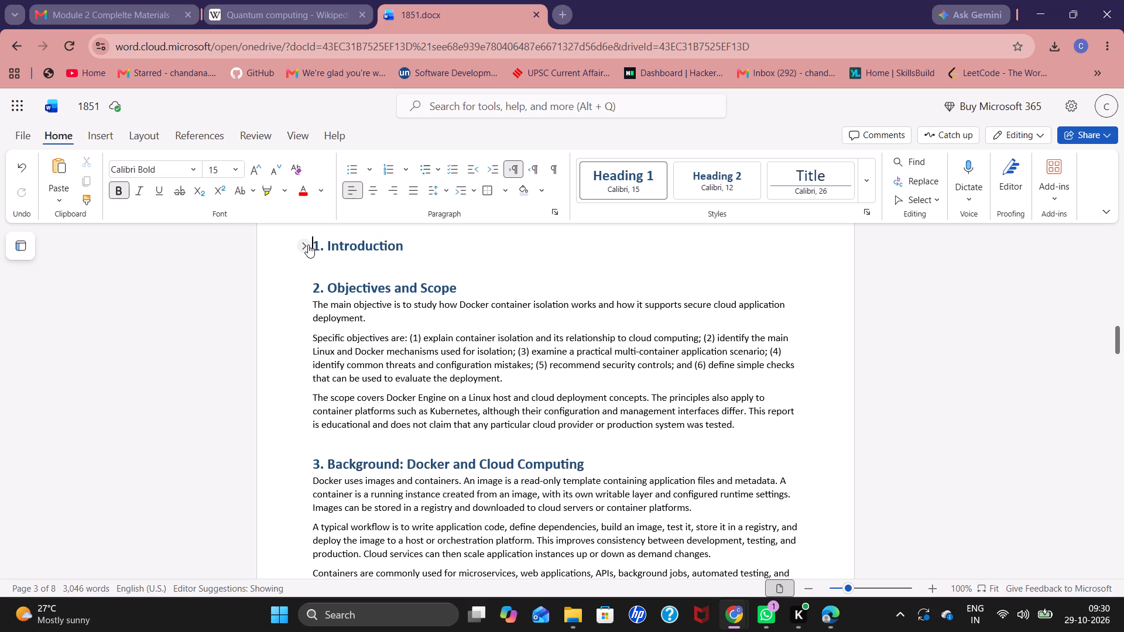
left_click_drag(403, 241, 313, 255)
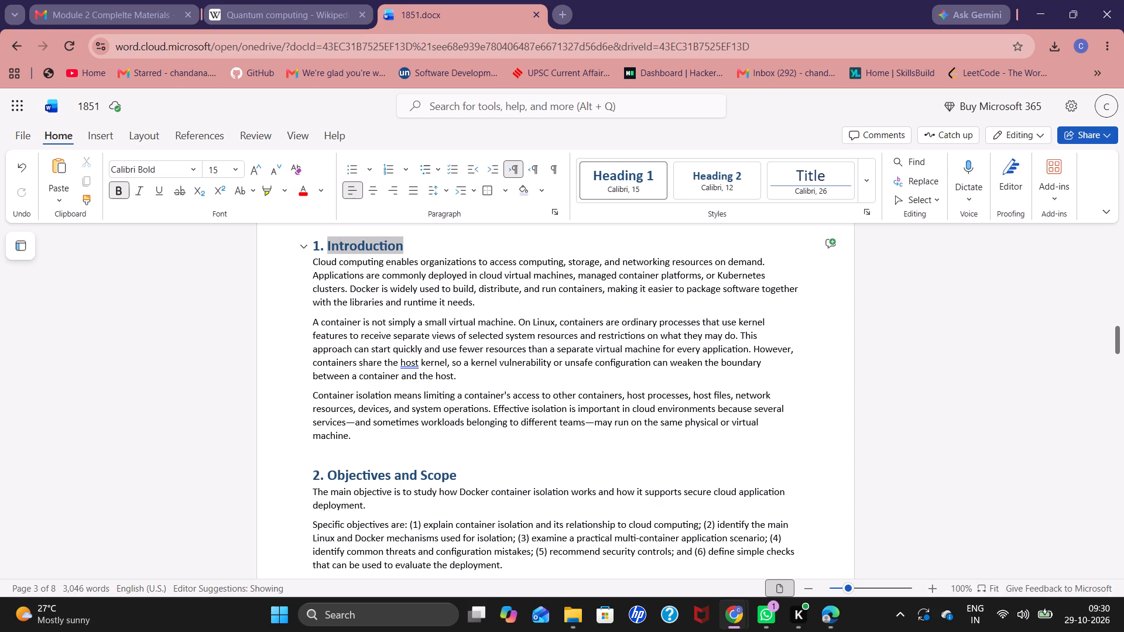
left_click_drag(313, 255, 312, 255)
left_click(413, 219)
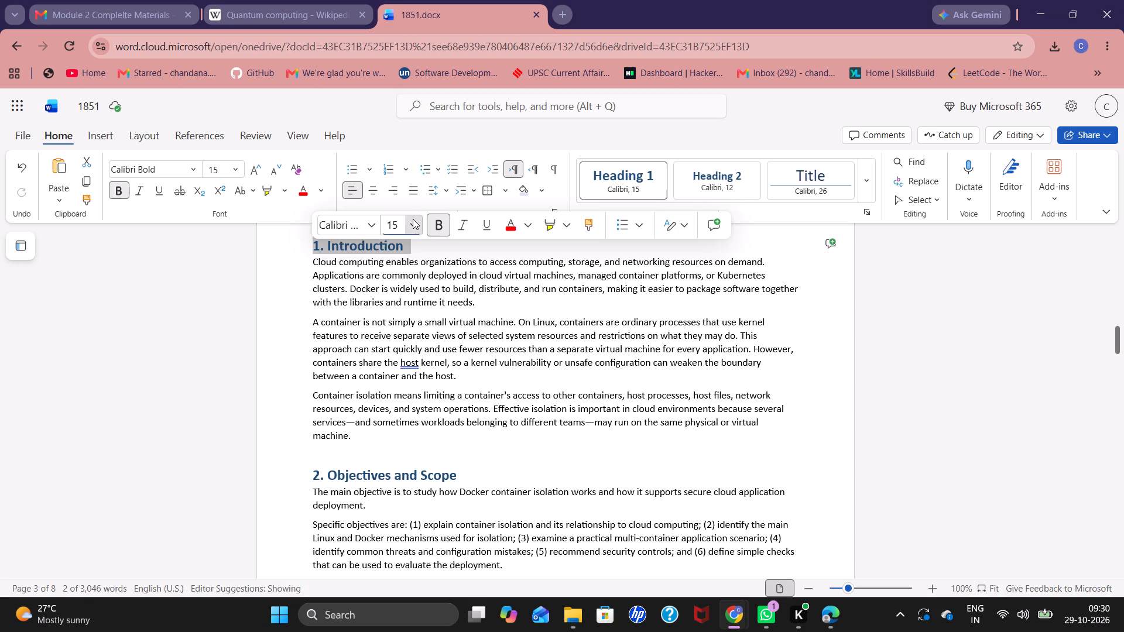
left_click(399, 391)
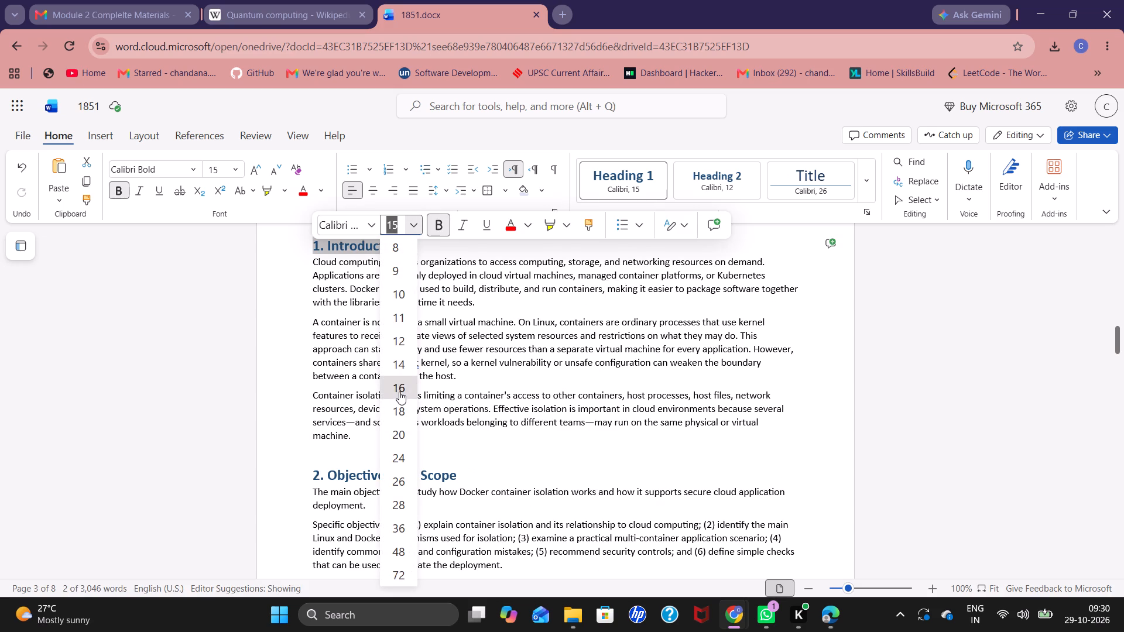
Set the three body paragraphs under "1. Introduction" to font size 12.
left_click_drag(312, 263, 332, 300)
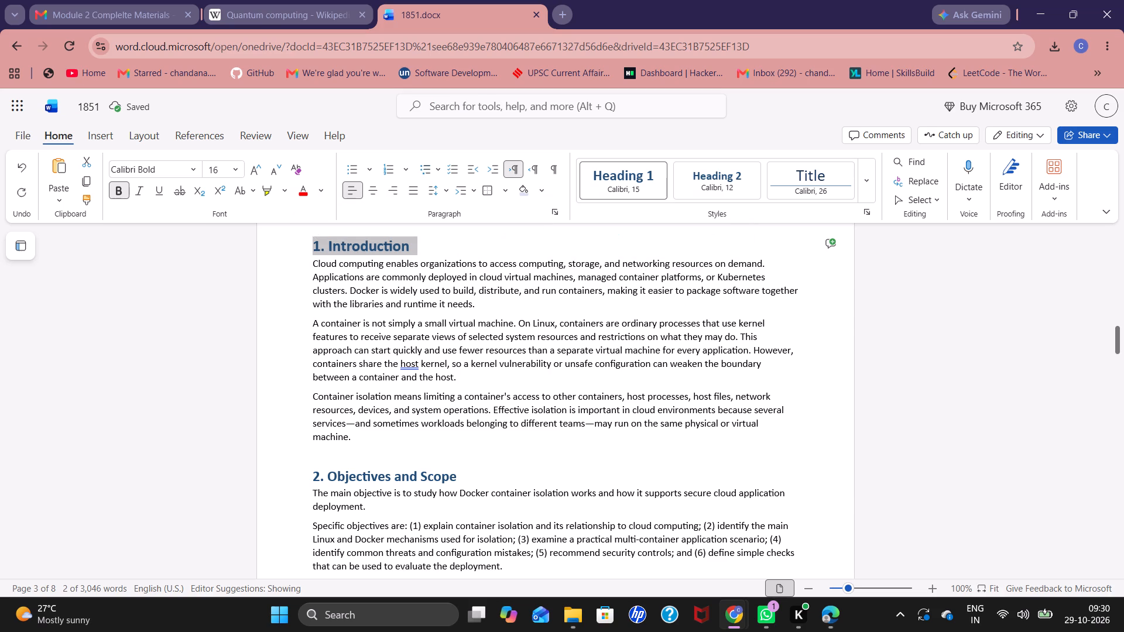
left_click_drag(332, 300, 393, 437)
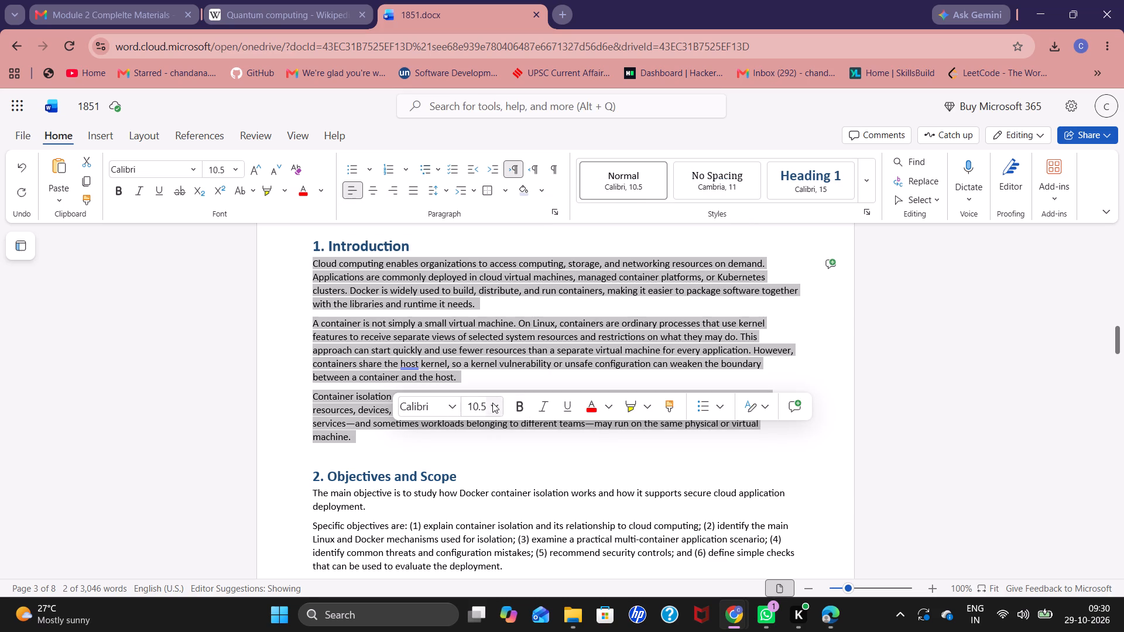
left_click(493, 403)
left_click(527, 342)
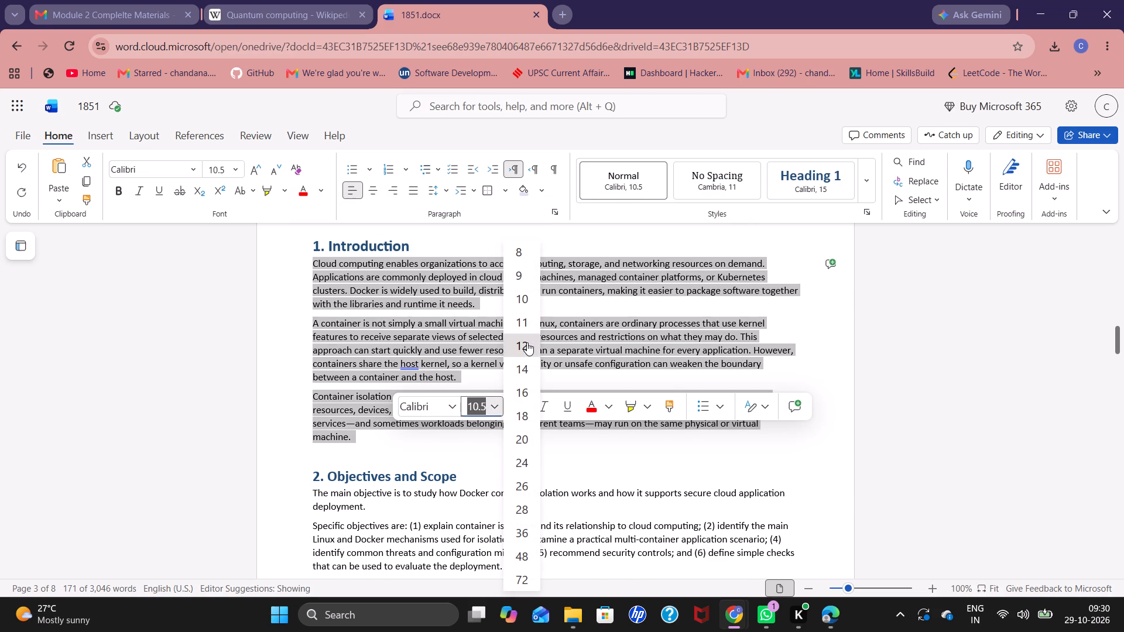
left_click(813, 313)
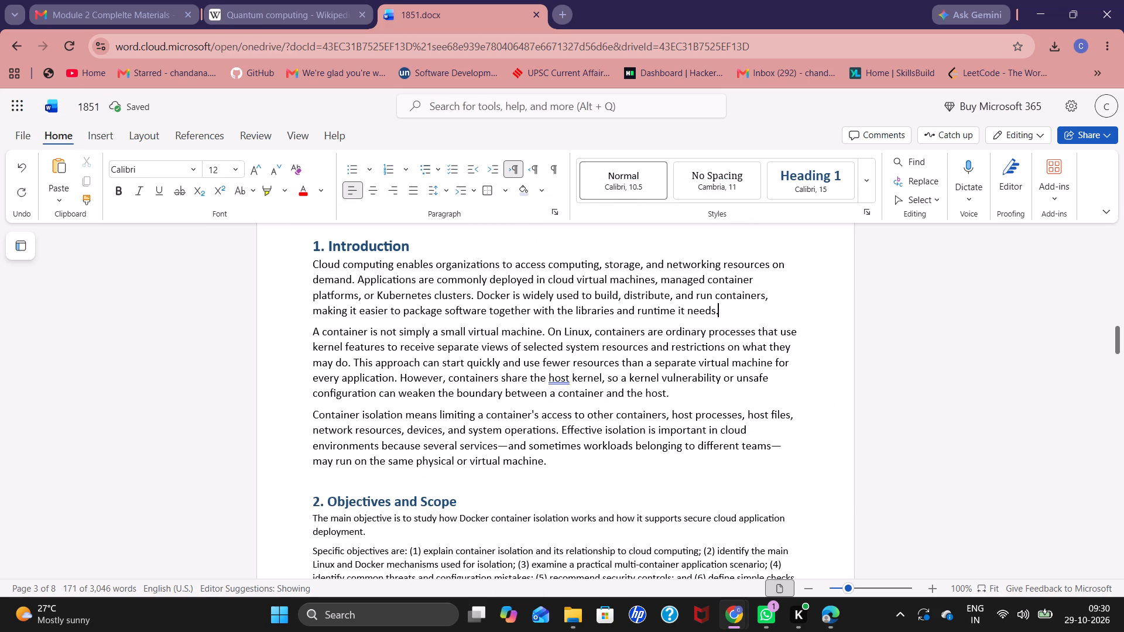
Set the "2. Objectives and Scope" heading to font size 16.
scroll(533, 475, "down", 1)
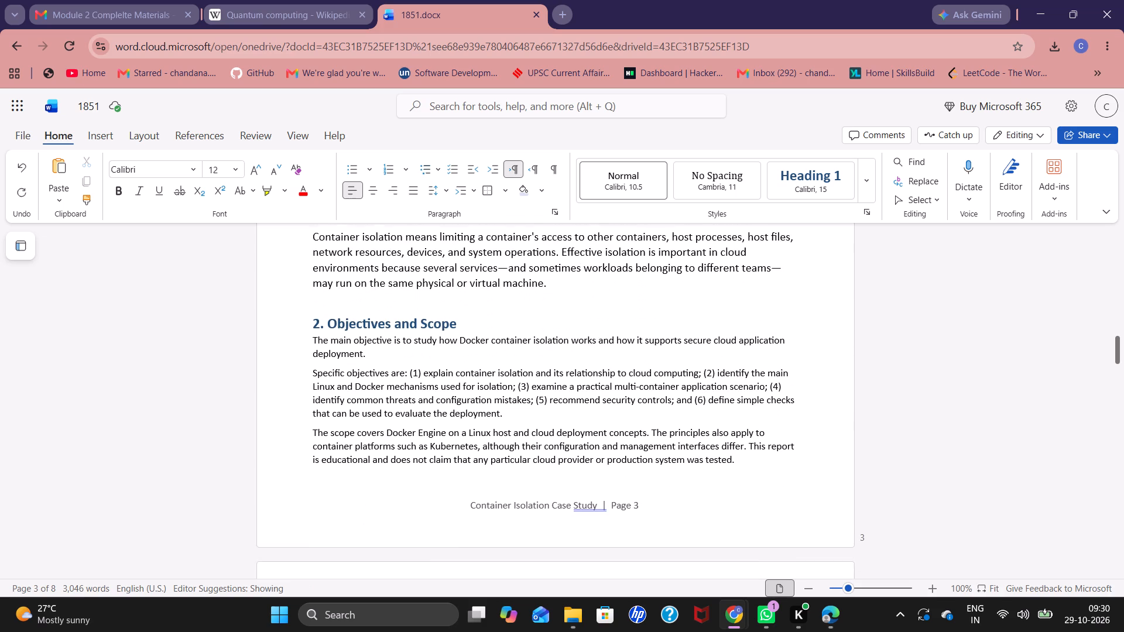
scroll(533, 475, "down", 1)
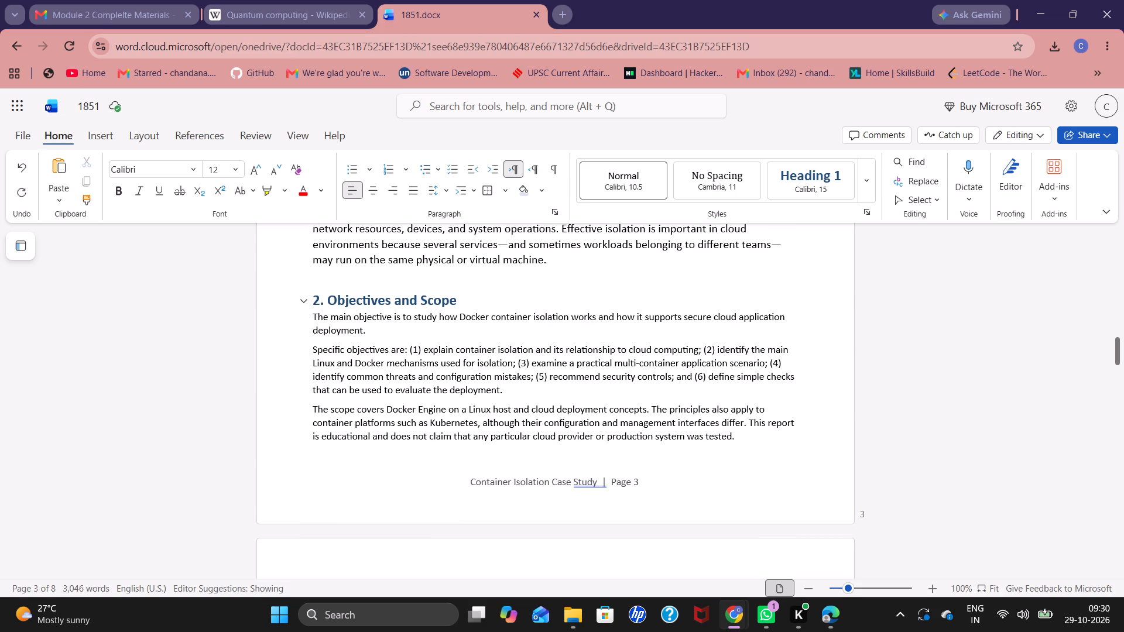
left_click_drag(455, 300, 317, 317)
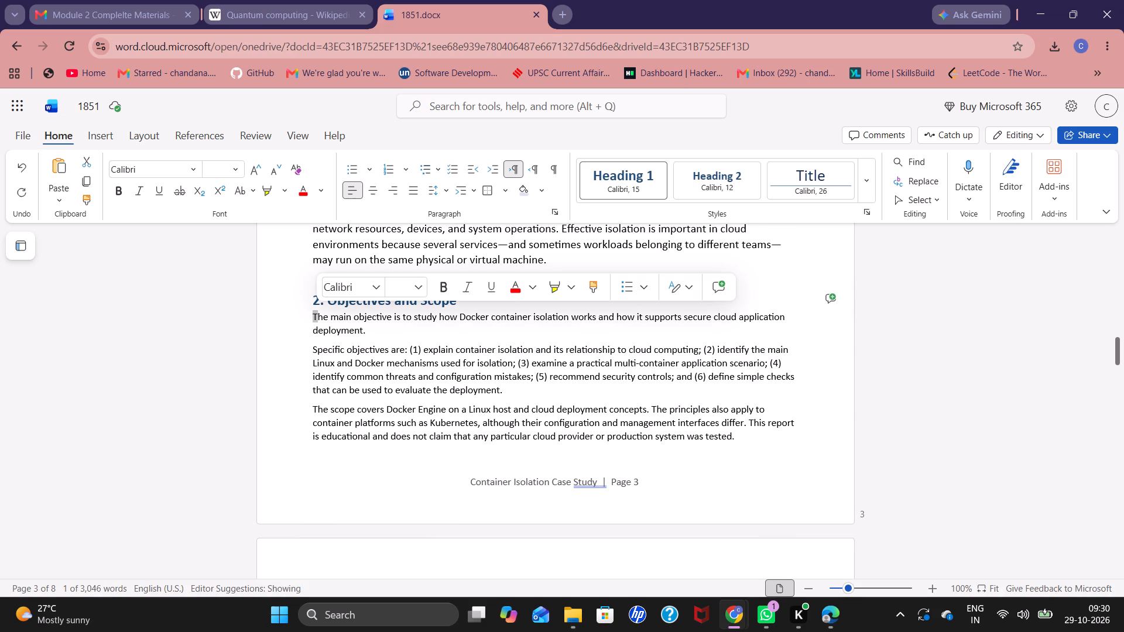
left_click(486, 311)
left_click_drag(460, 298, 350, 307)
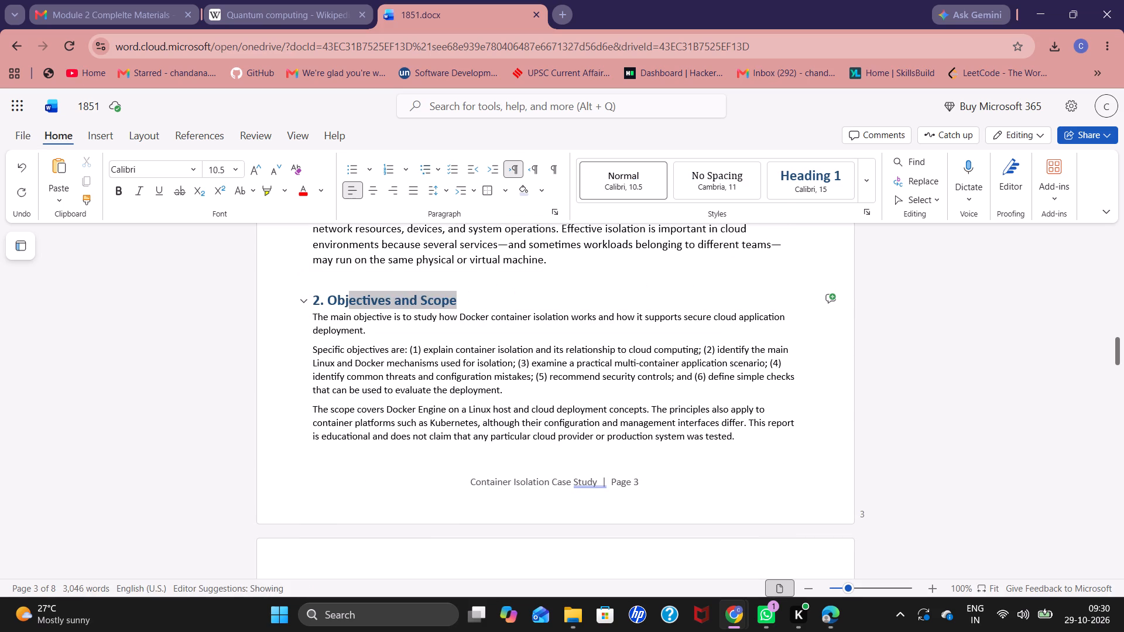
left_click_drag(350, 307, 313, 312)
left_click(485, 305)
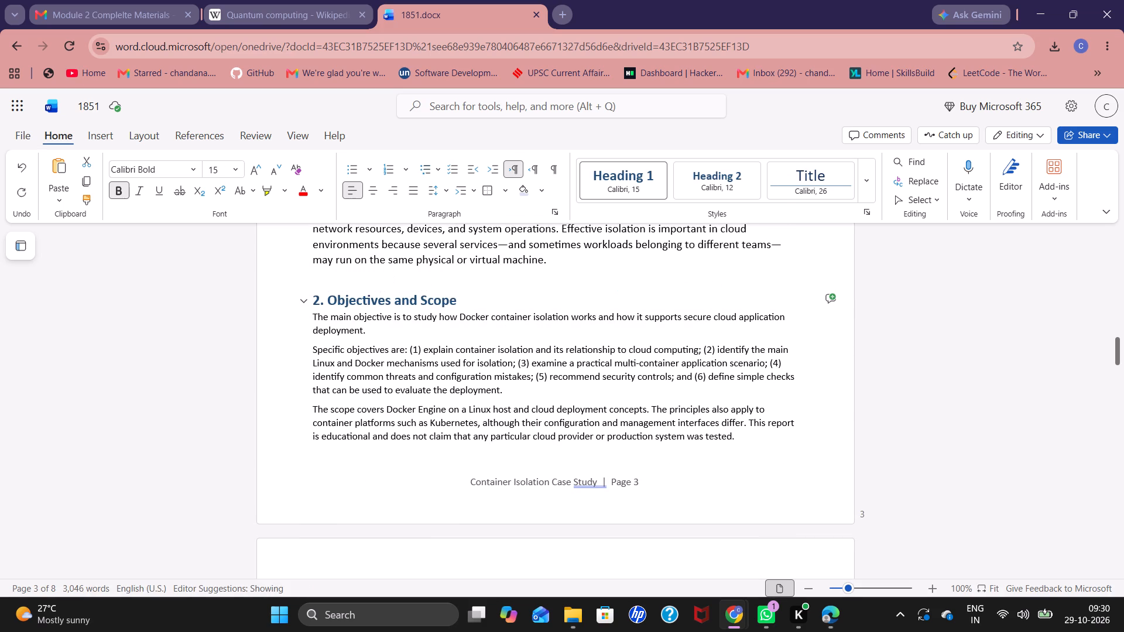
left_click_drag(456, 296, 291, 297)
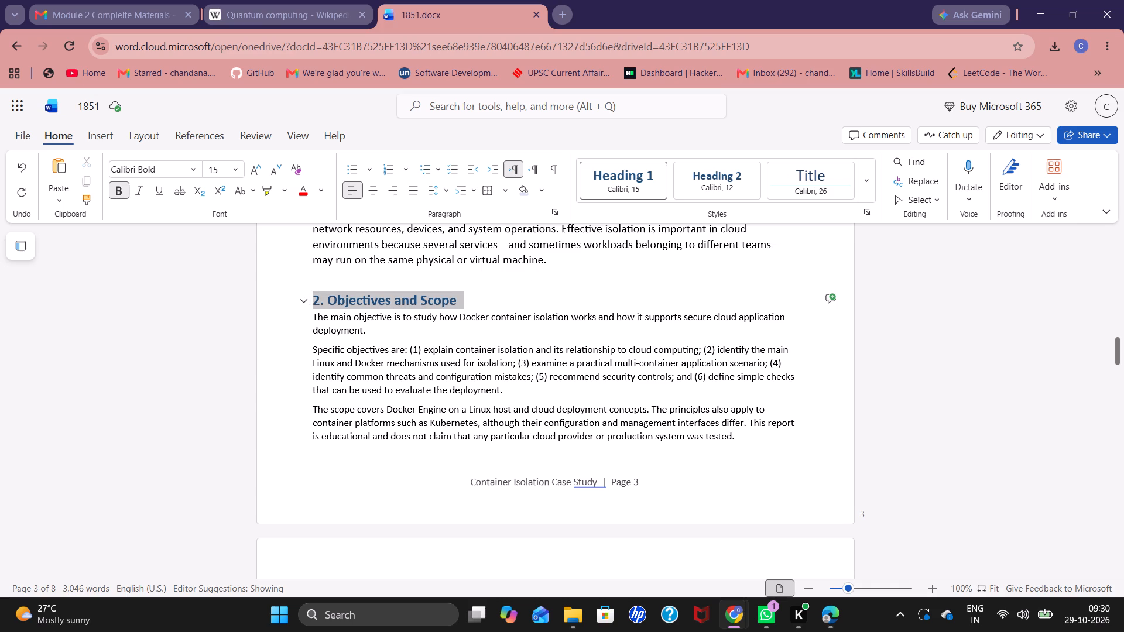
left_click_drag(291, 297, 283, 297)
left_click(375, 264)
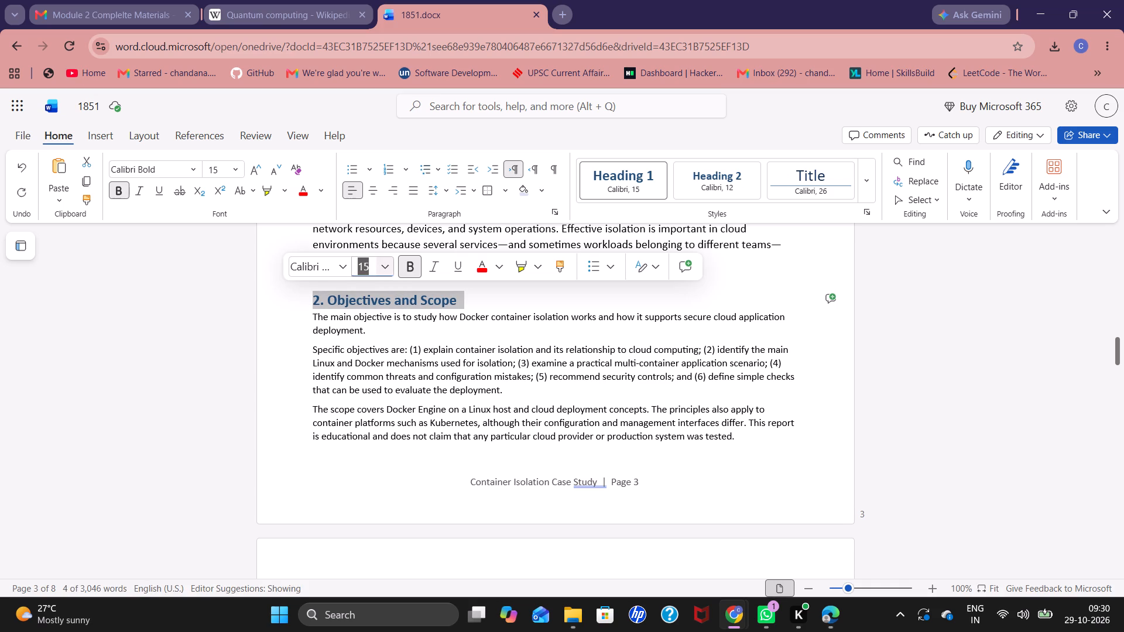
left_click(386, 264)
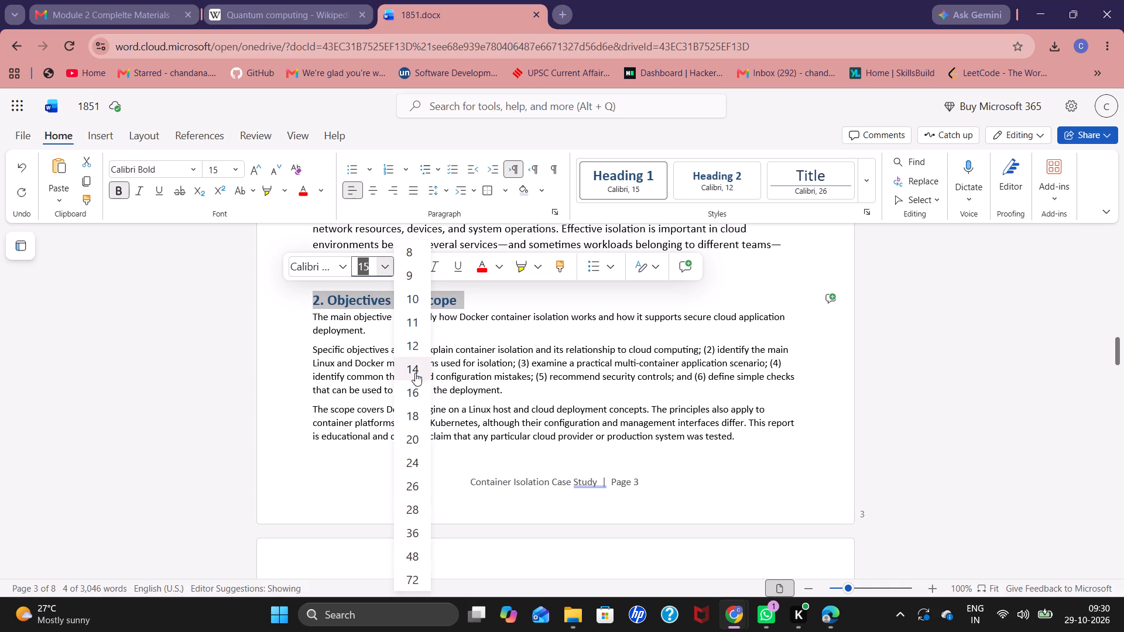
left_click(416, 384)
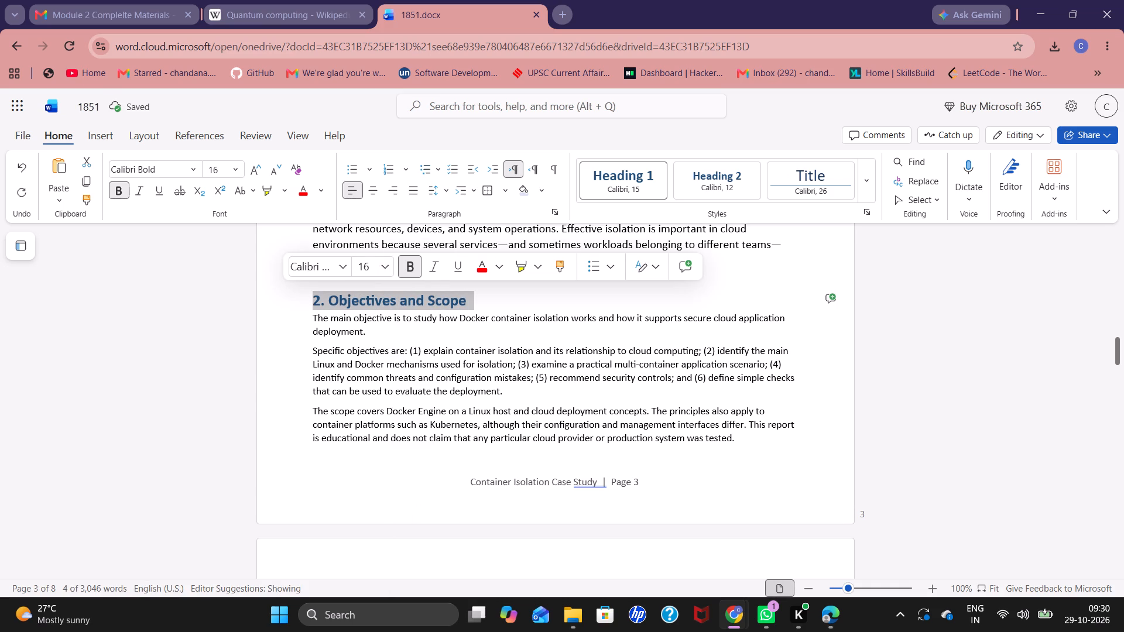
Set the three body paragraphs under "2. Objectives and Scope" to font size 12.
left_click_drag(312, 312, 724, 457)
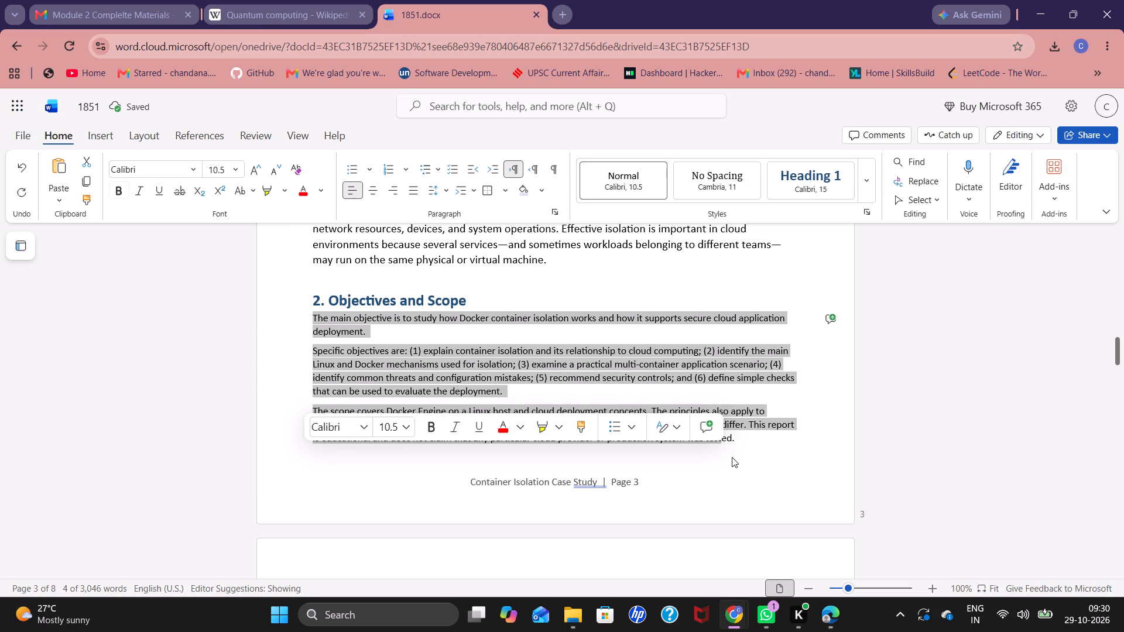
left_click(640, 472)
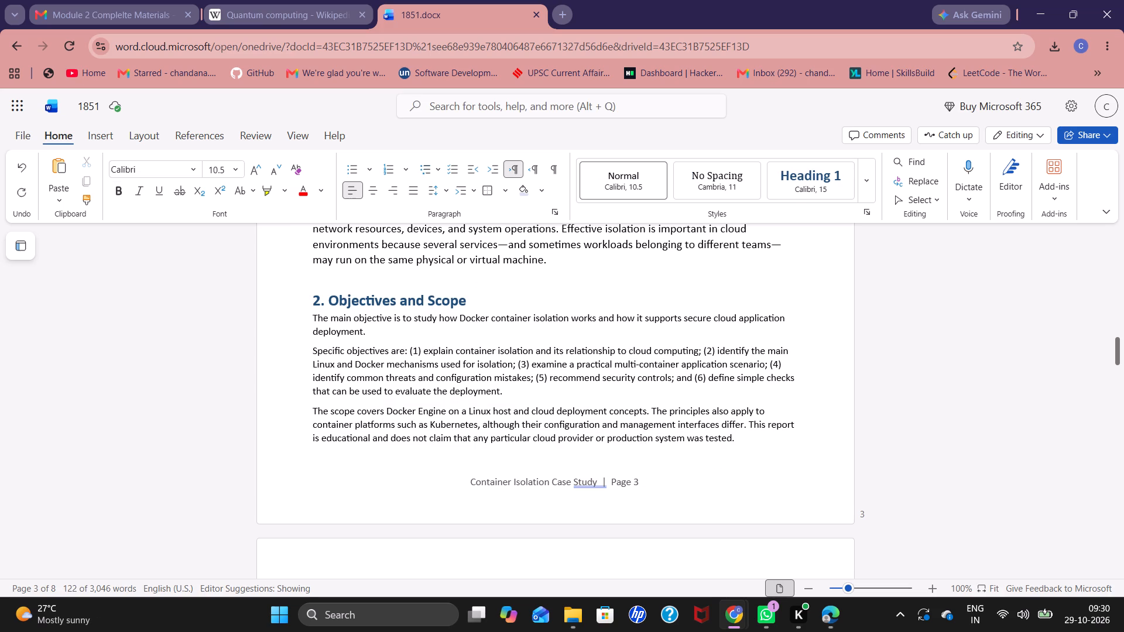
left_click_drag(312, 314, 874, 436)
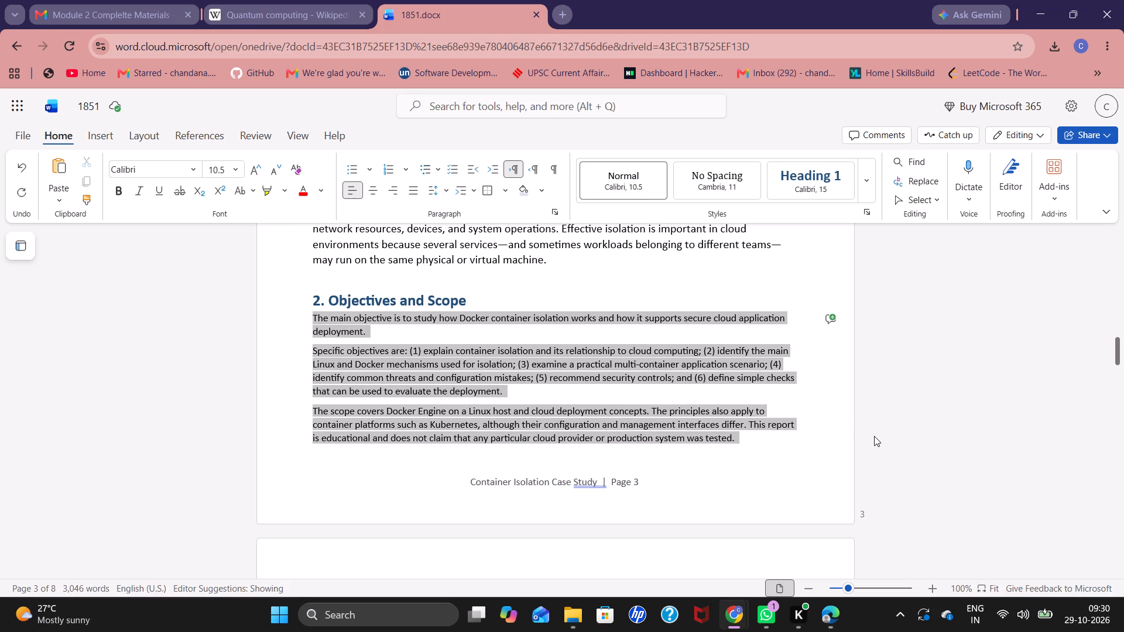
left_click_drag(874, 436, 874, 438)
left_click(557, 411)
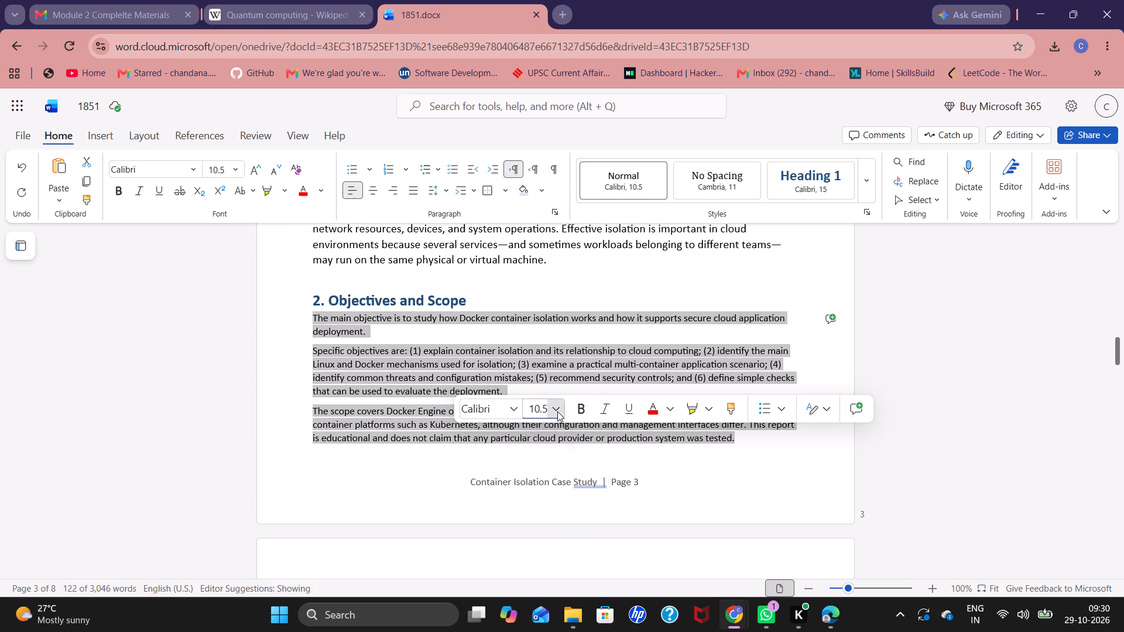
left_click(575, 345)
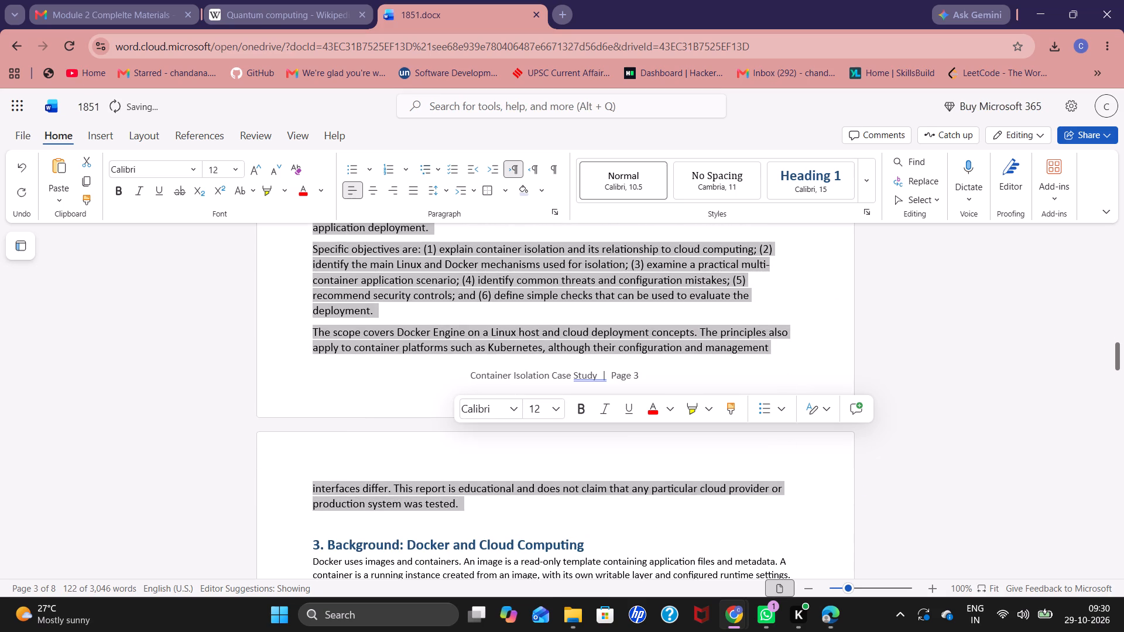
Set the "3. Background: Docker and Cloud Computing" heading to font size 16.
scroll(562, 476, "down", 3)
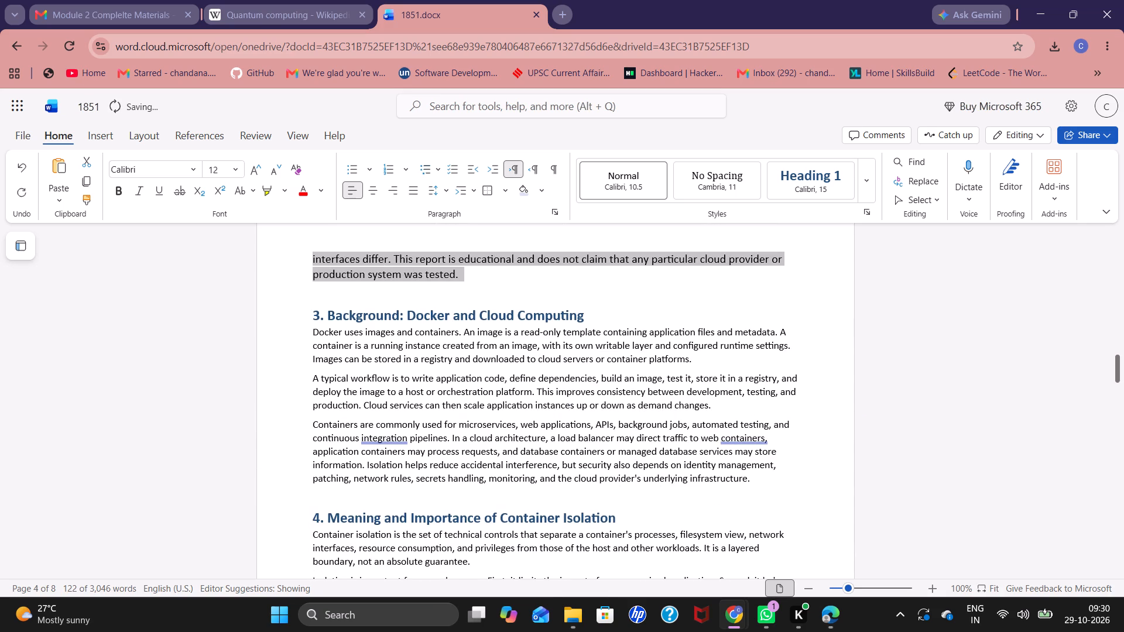
left_click_drag(312, 314, 580, 323)
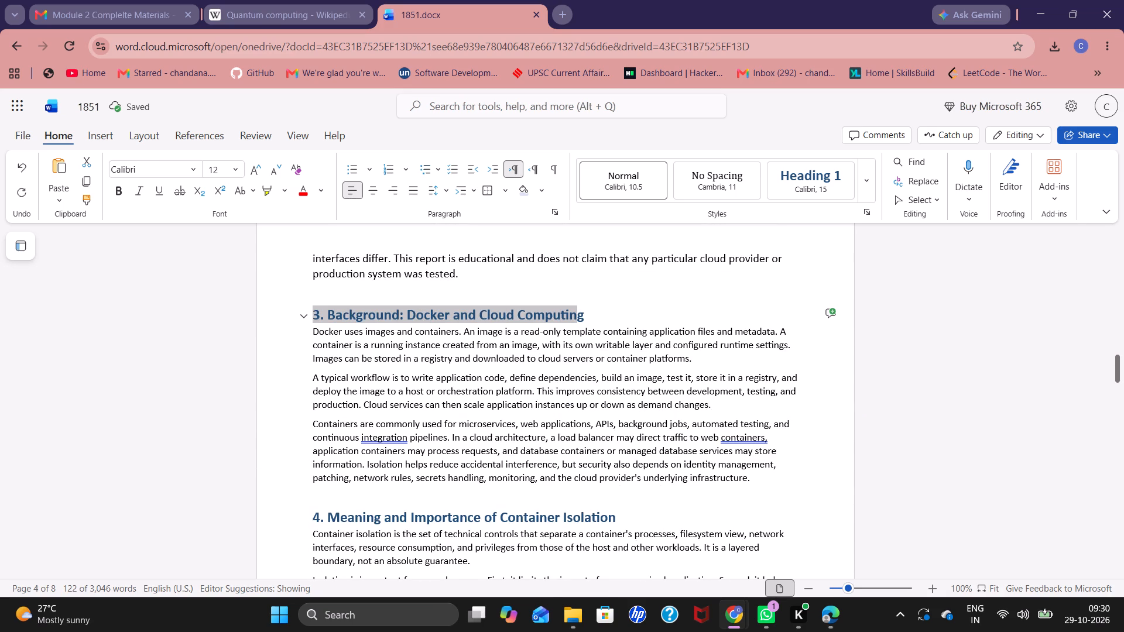
left_click_drag(580, 323, 580, 322)
left_click(587, 323)
left_click_drag(587, 323, 582, 311)
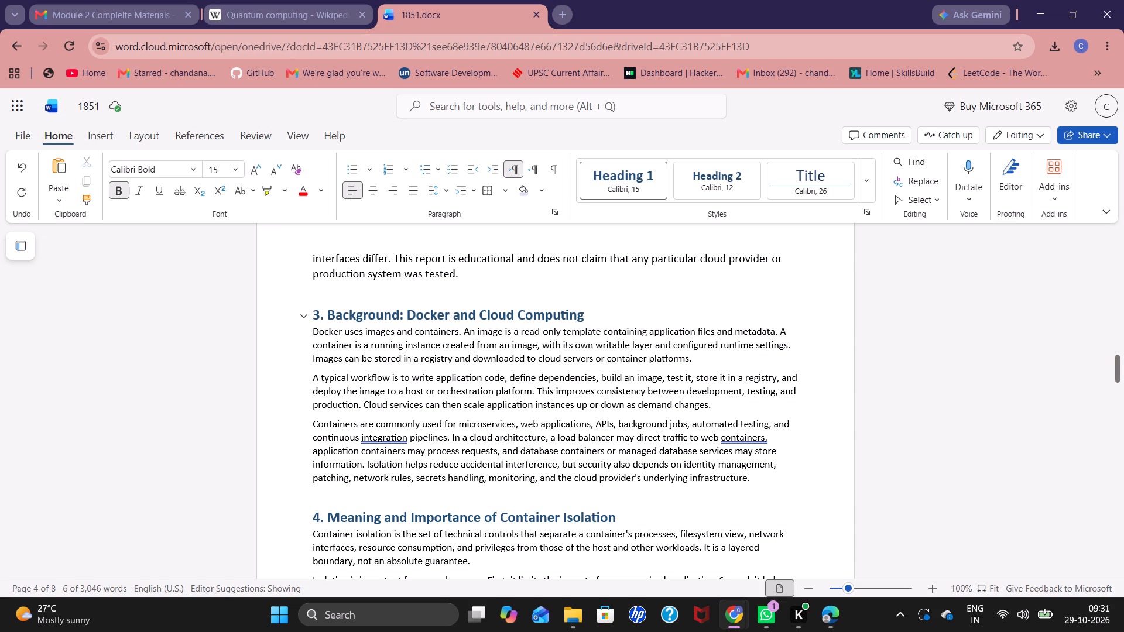
left_click_drag(582, 311, 313, 324)
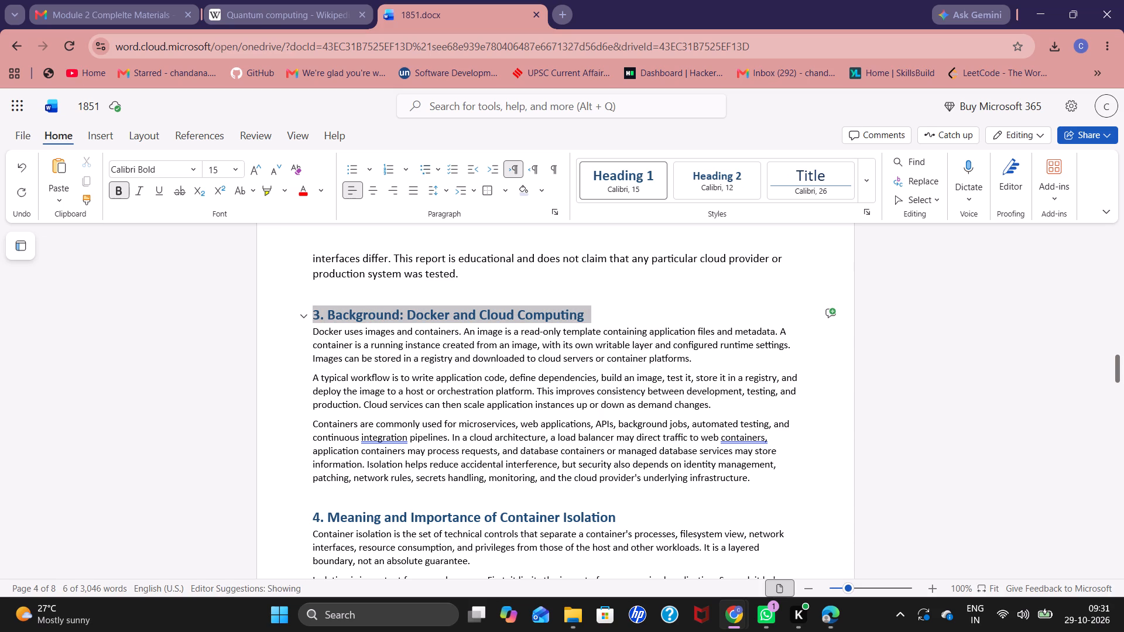
left_click_drag(313, 324, 303, 324)
left_click(405, 298)
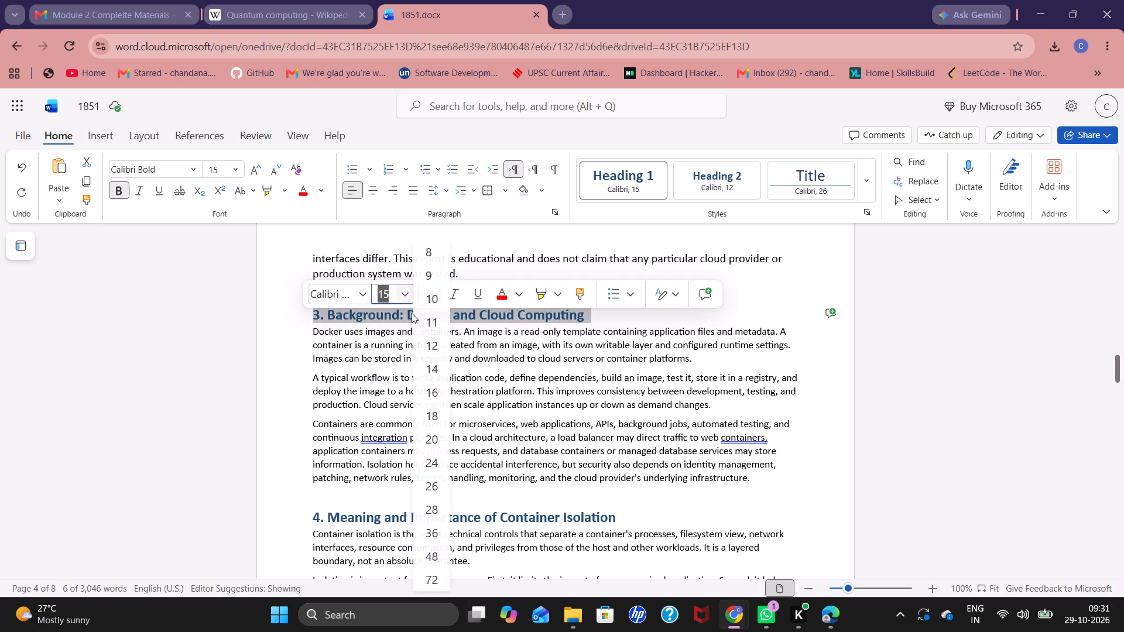
left_click(432, 397)
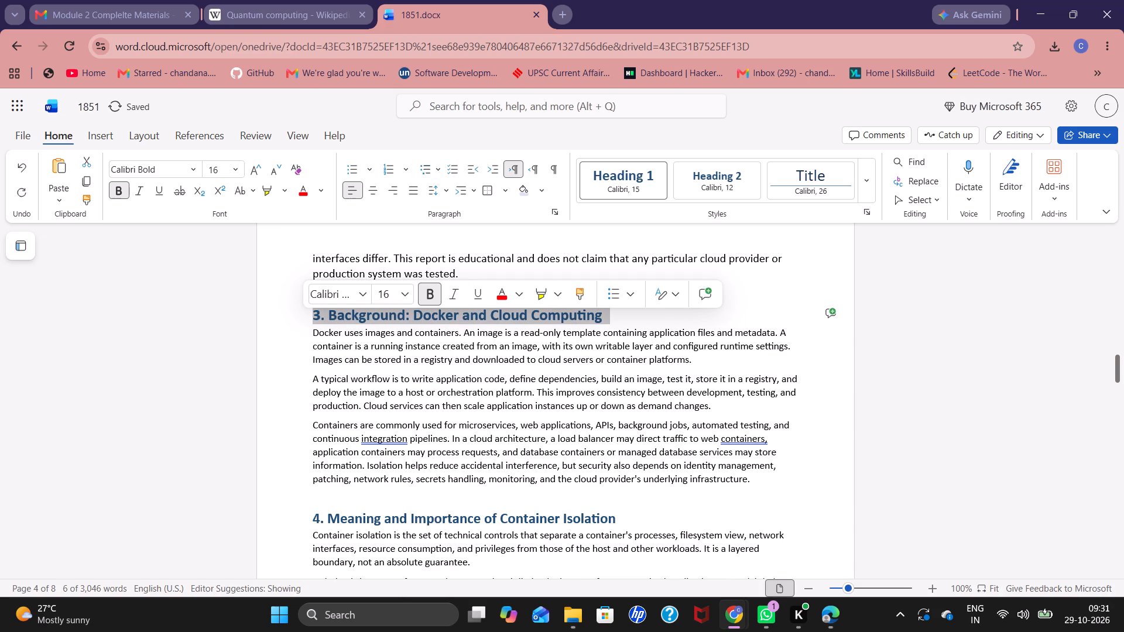
Set the three body paragraphs under "3. Background: Docker and Cloud Computing" to font size 12.
left_click_drag(311, 336, 602, 515)
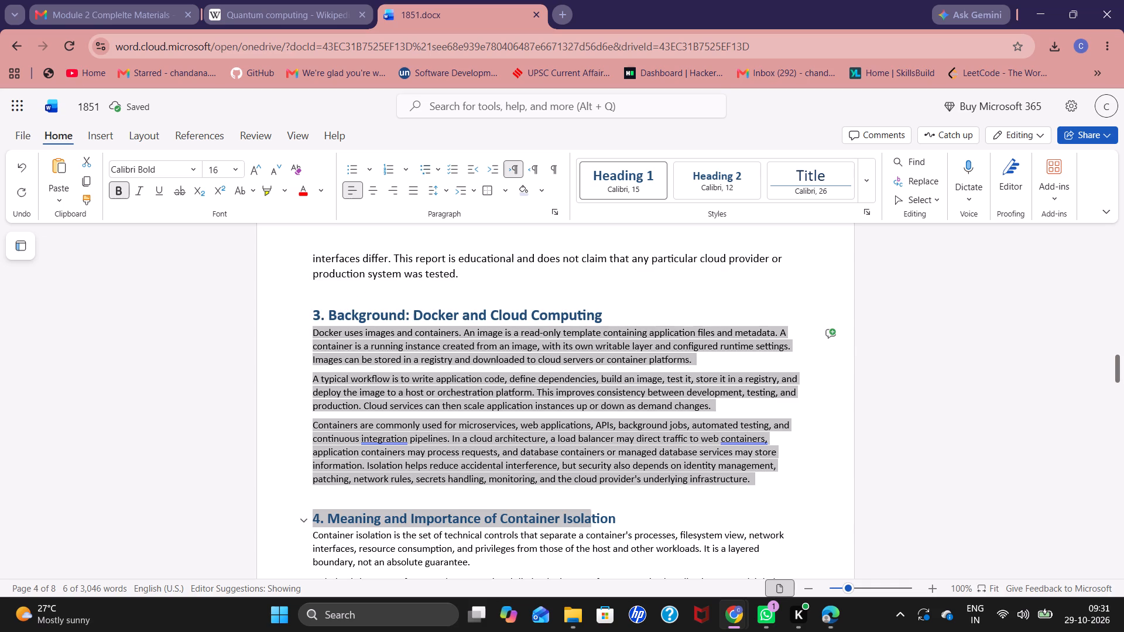
left_click_drag(602, 515, 745, 478)
left_click_drag(745, 478, 762, 478)
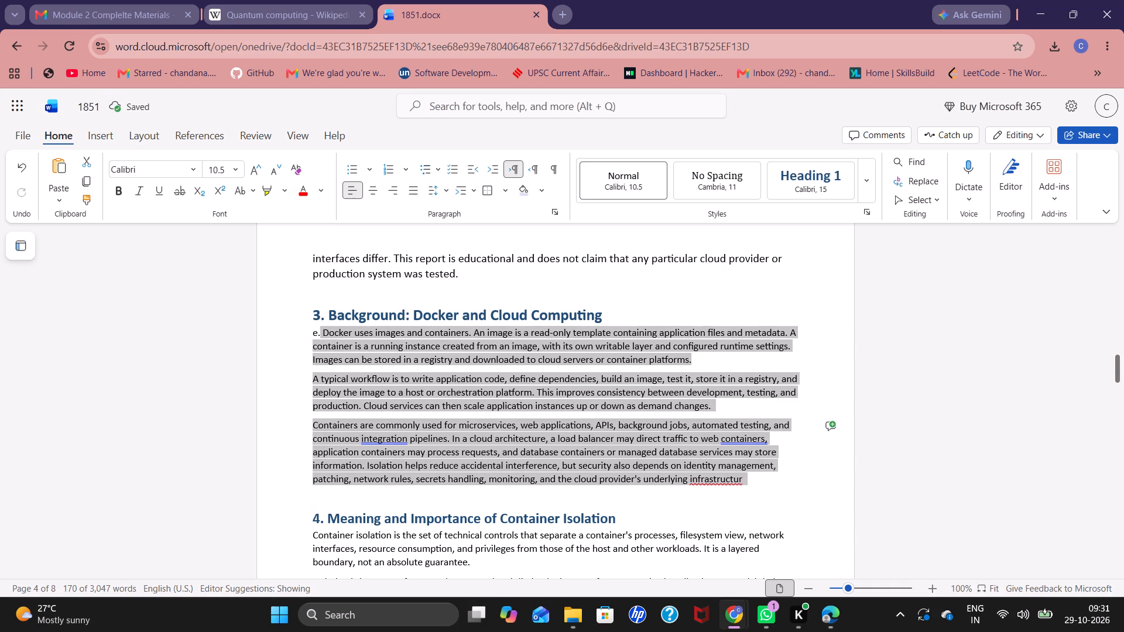
left_click(221, 168)
key("BackSpace")
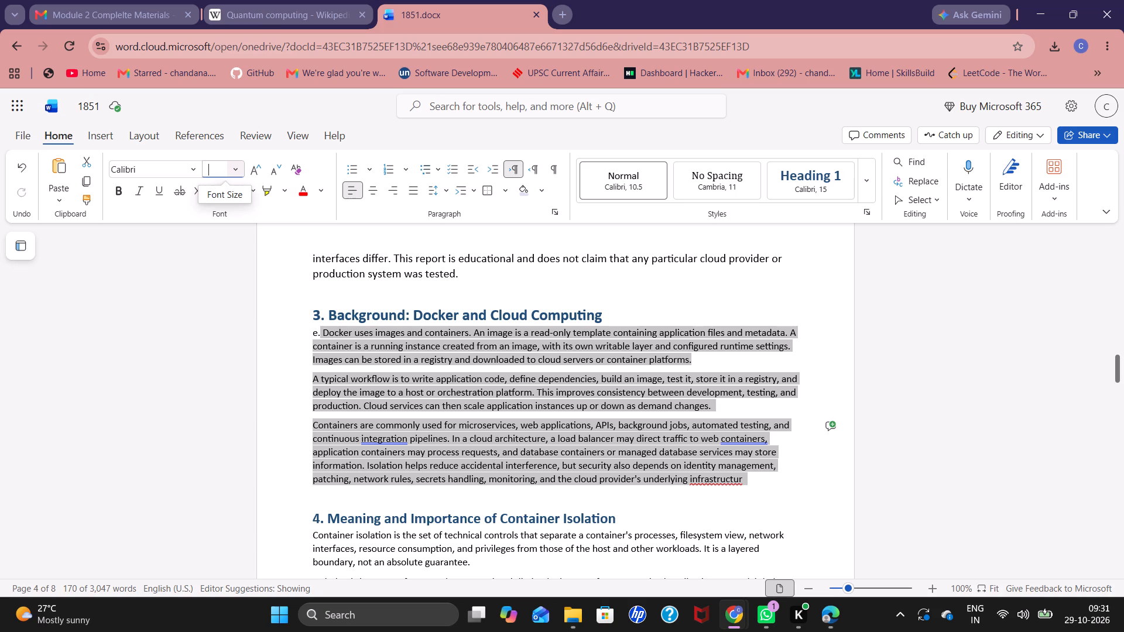
type("12")
key("Return")
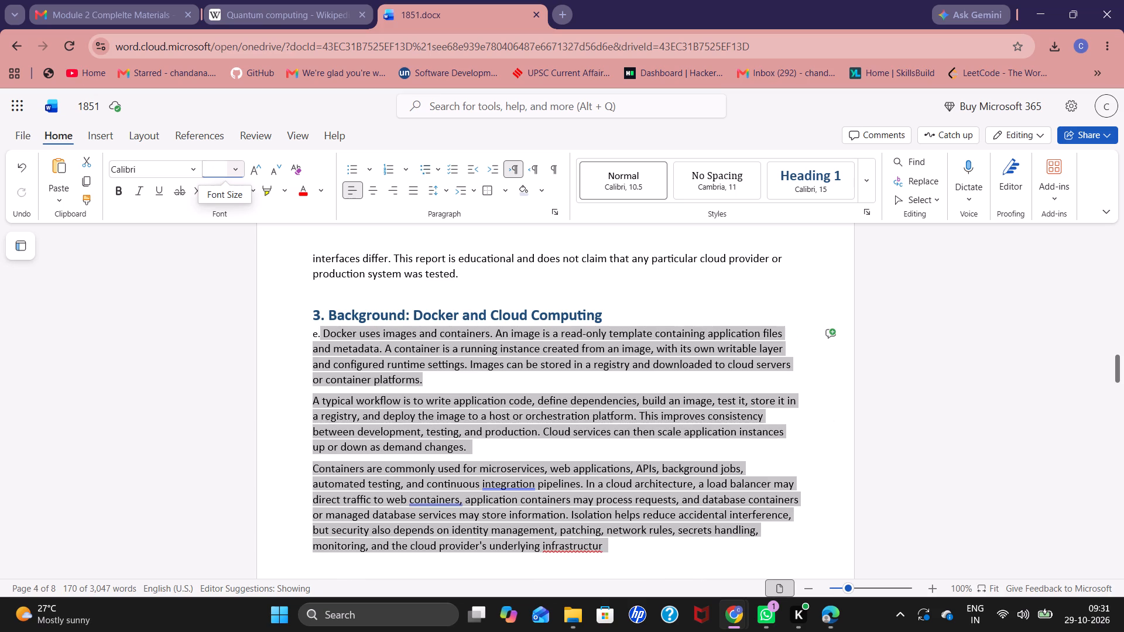
Set the stray "e." at the start of the first paragraph under "3. Background: Docker and Cloud Computing" to font size 12.
left_click(288, 315)
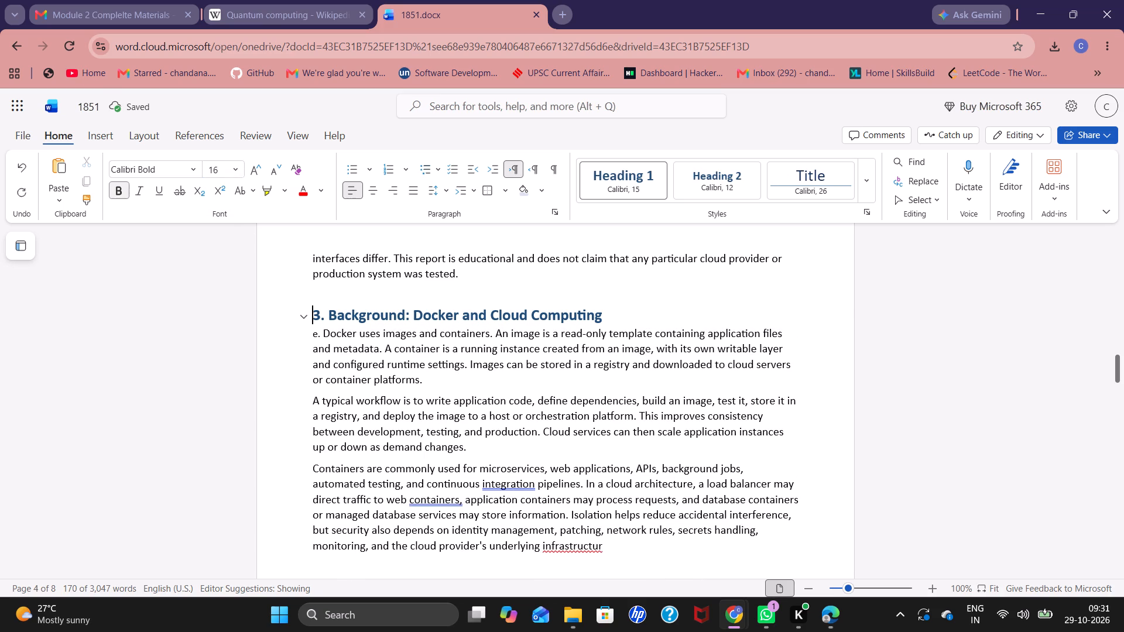
left_click_drag(319, 335, 305, 334)
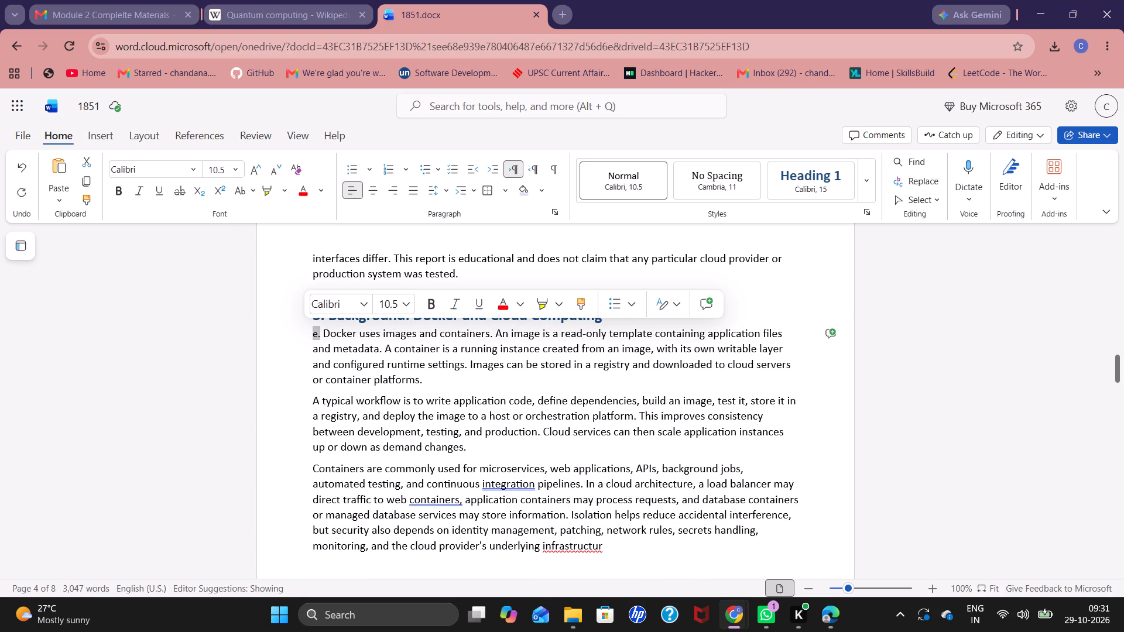
left_click(404, 308)
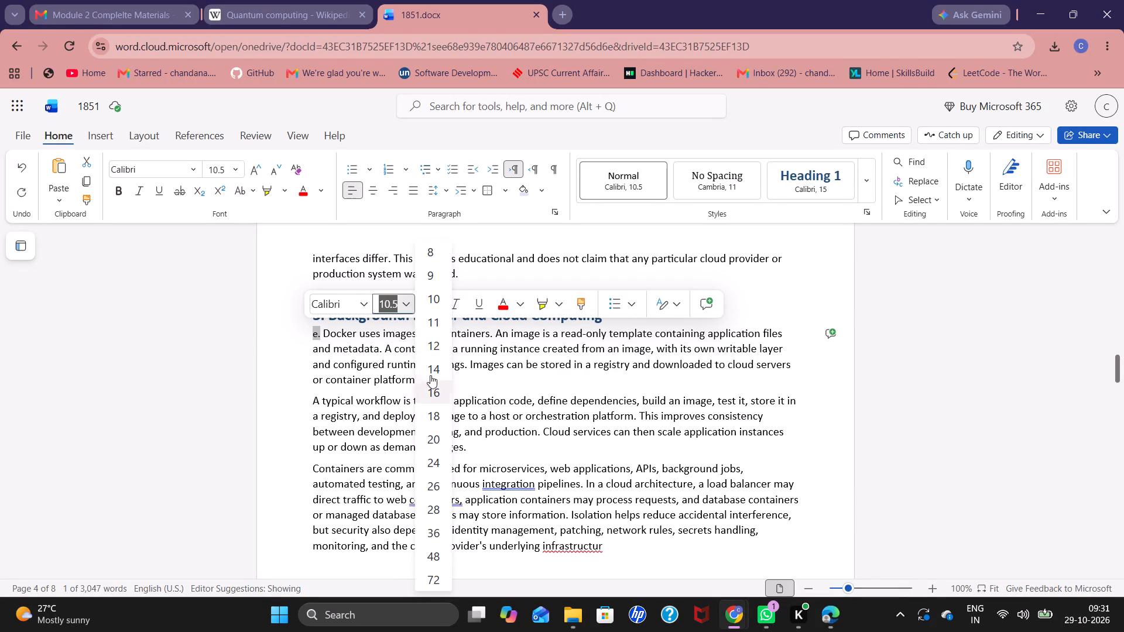
left_click(430, 351)
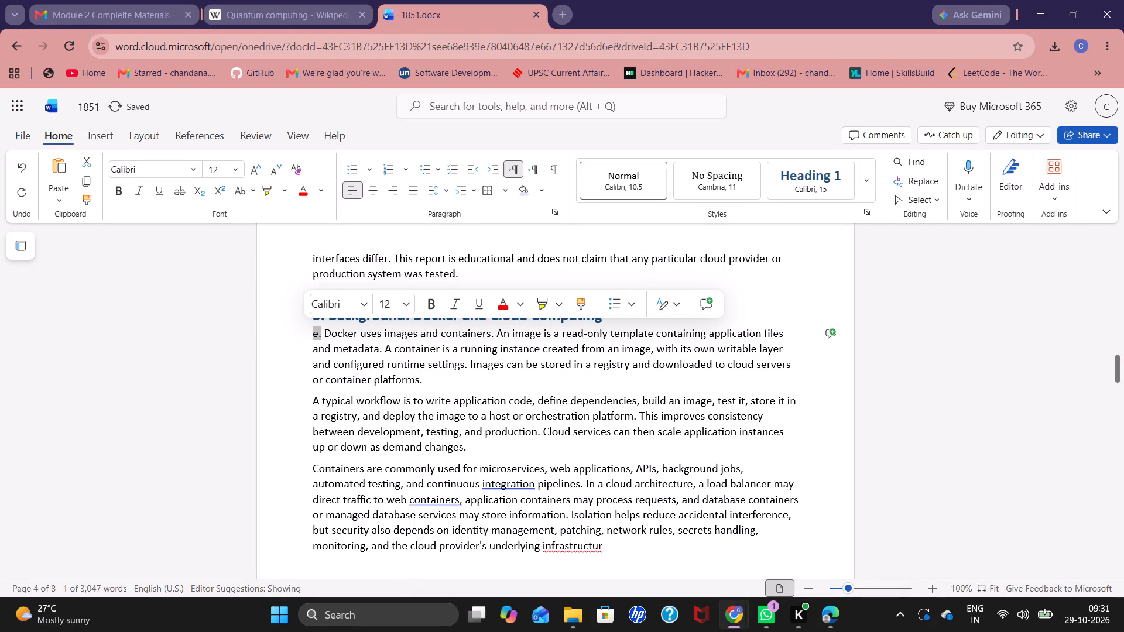
left_click(752, 389)
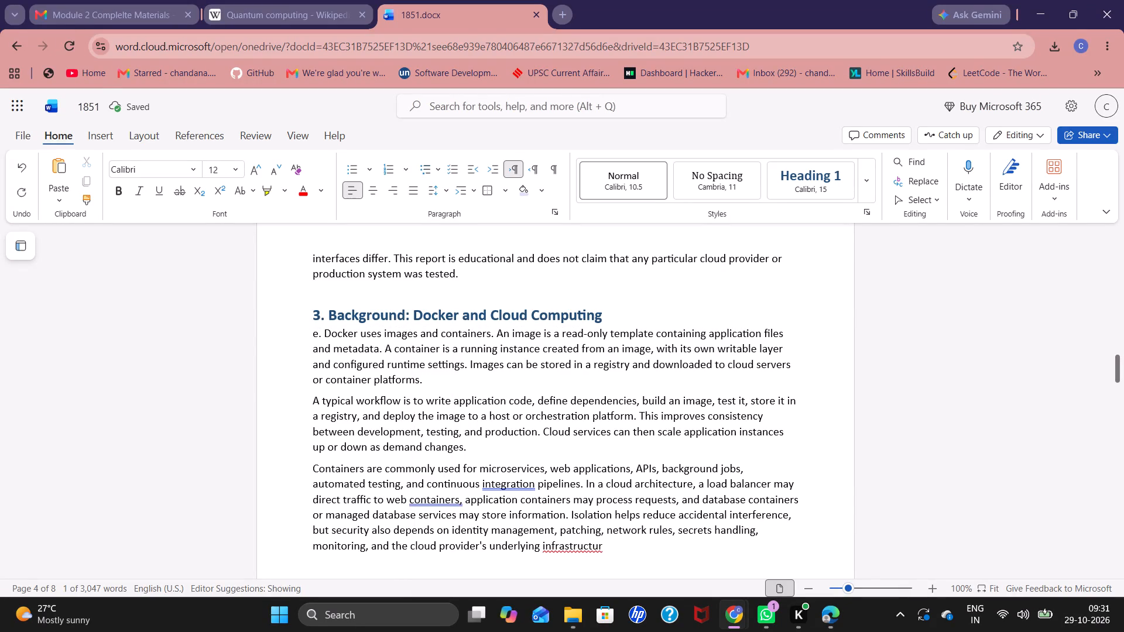
Set the "4. Meaning and Importance of Container Isolation" heading to font size 16.
scroll(532, 466, "down", 3)
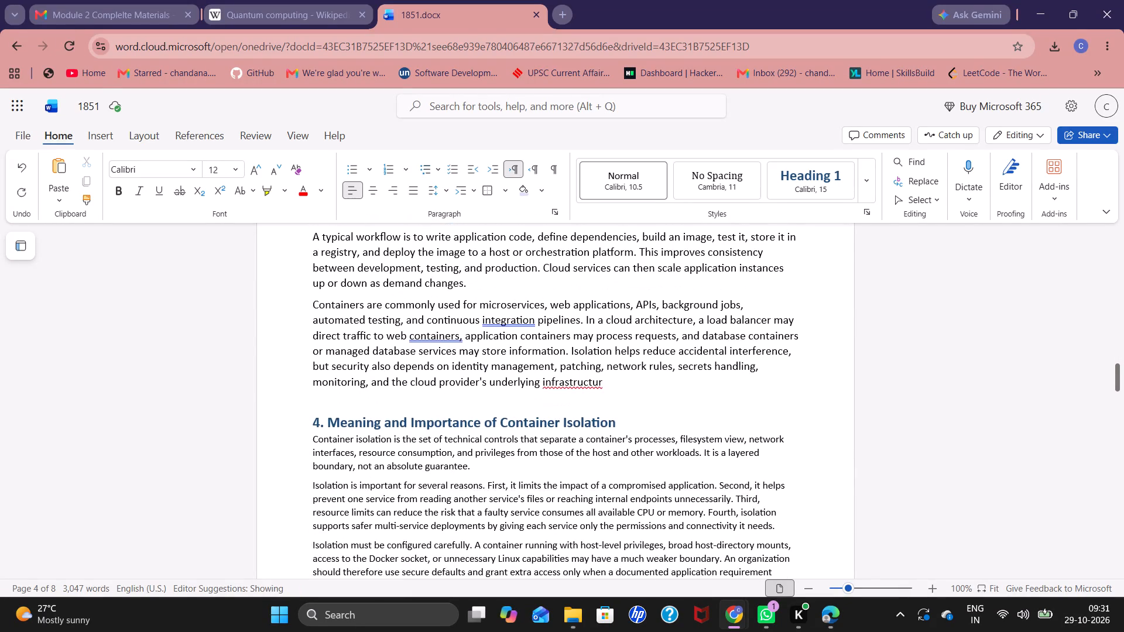
scroll(532, 466, "down", 3)
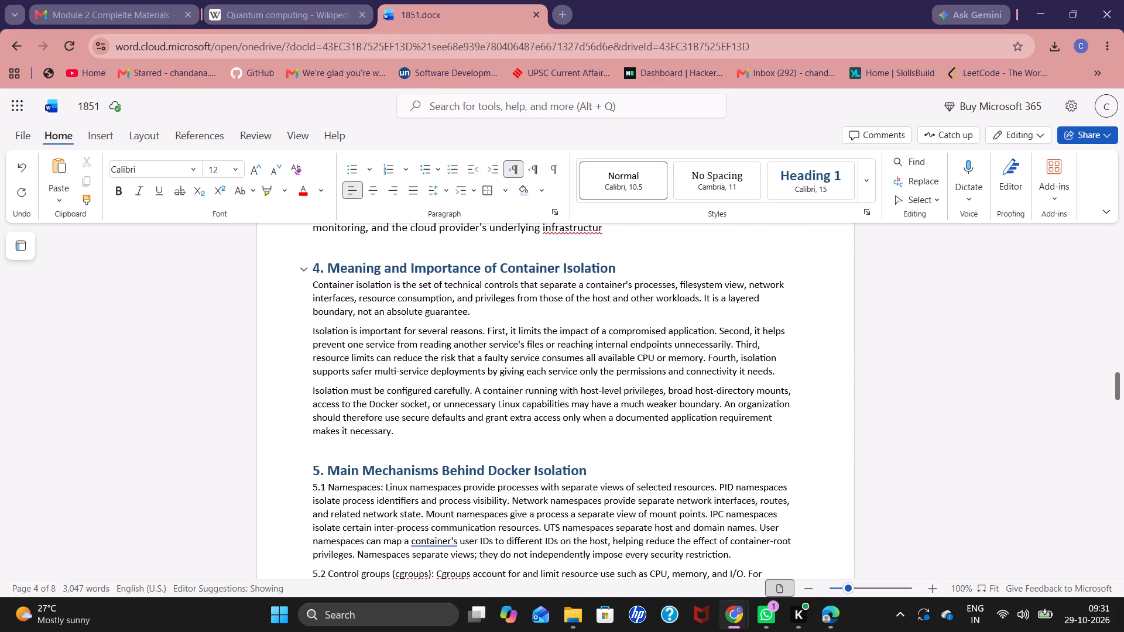
left_click_drag(312, 265, 624, 263)
left_click(728, 231)
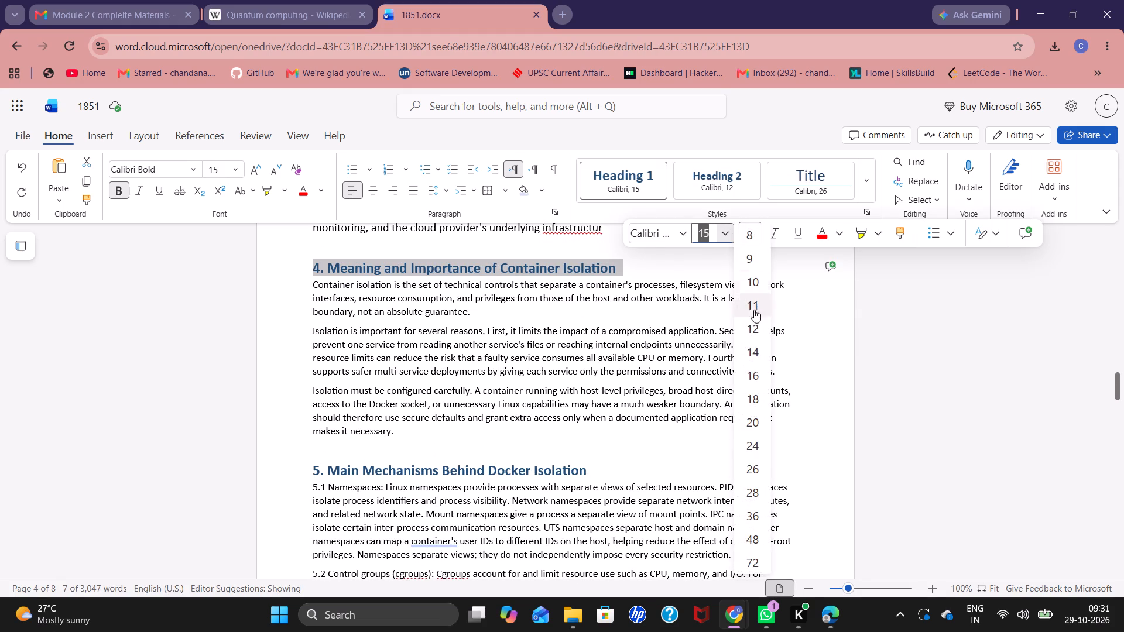
left_click(757, 376)
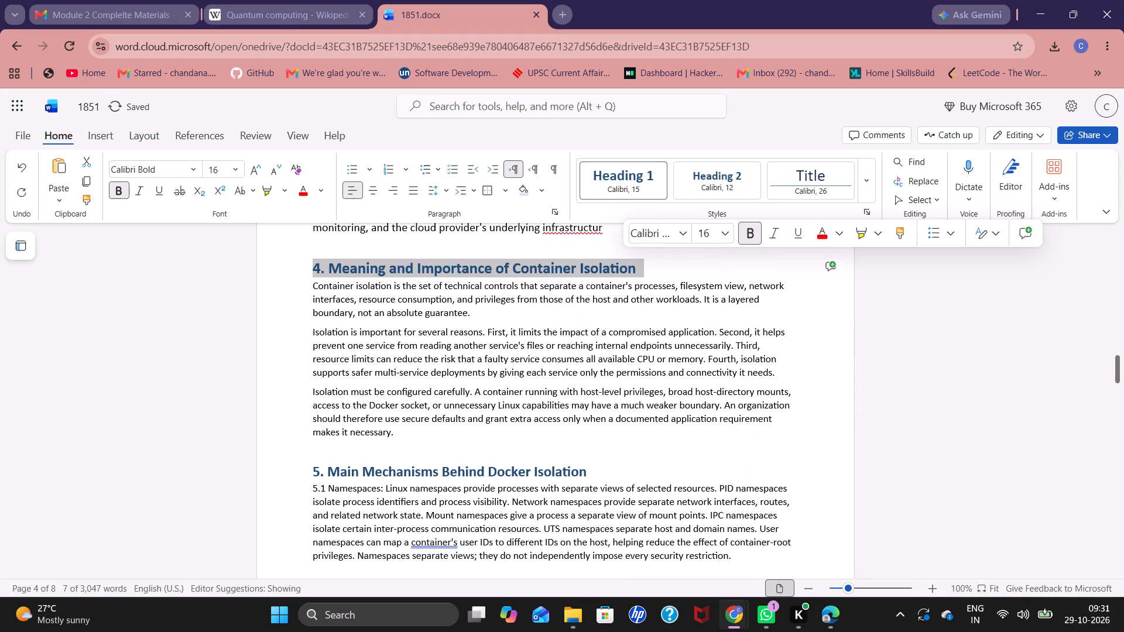
Set the three body paragraphs under "4. Meaning and Importance of Container Isolation" to font size 12.
left_click_drag(309, 283, 421, 435)
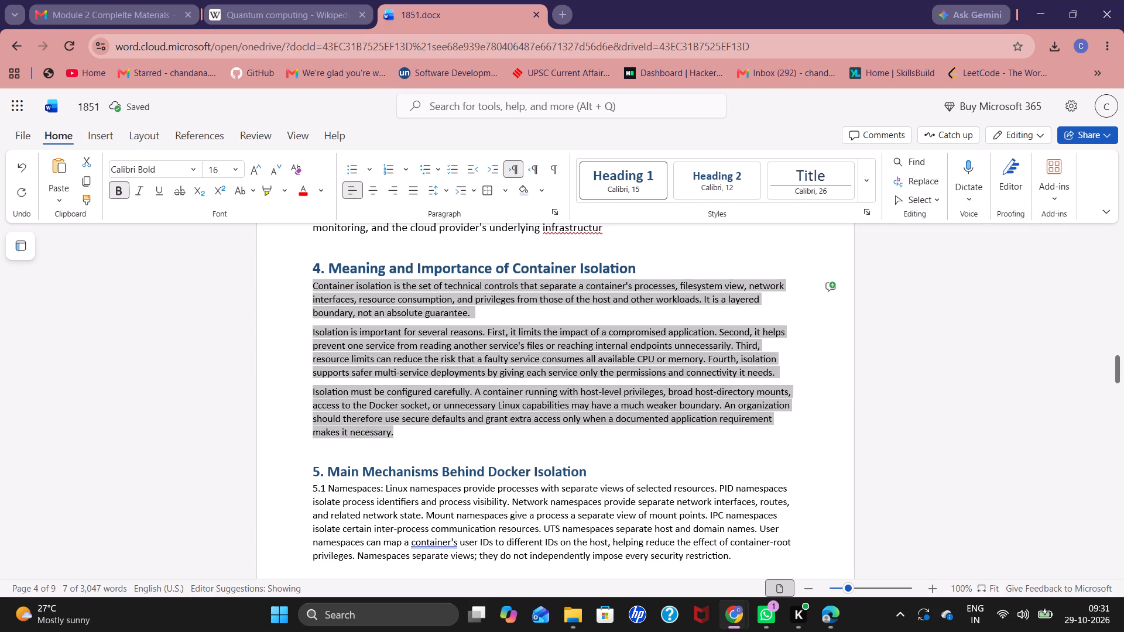
left_click_drag(421, 435, 423, 438)
left_click(529, 408)
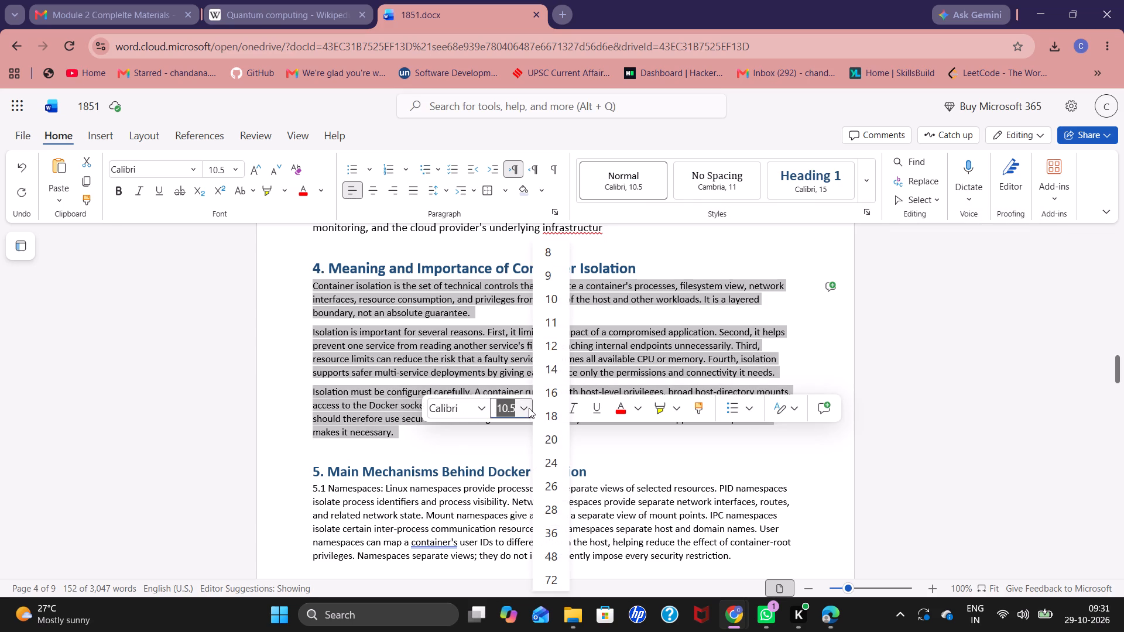
left_click(554, 351)
Set the "5. Main Mechanisms Behind Docker Isolation" heading to font size 16.
scroll(479, 488, "down", 2)
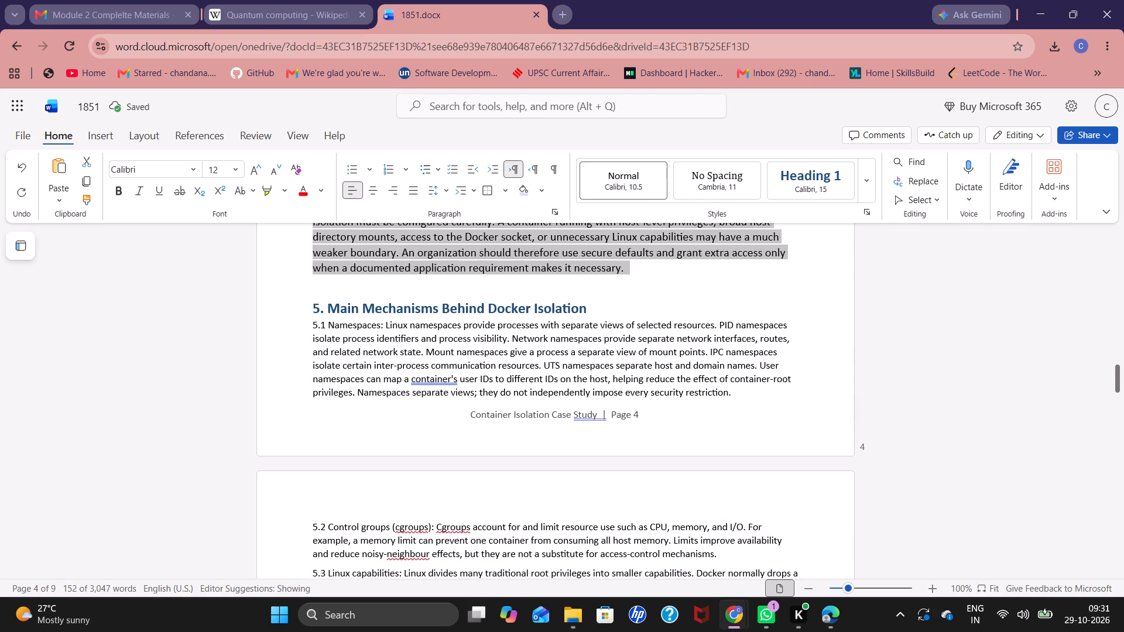
scroll(479, 488, "down", 1)
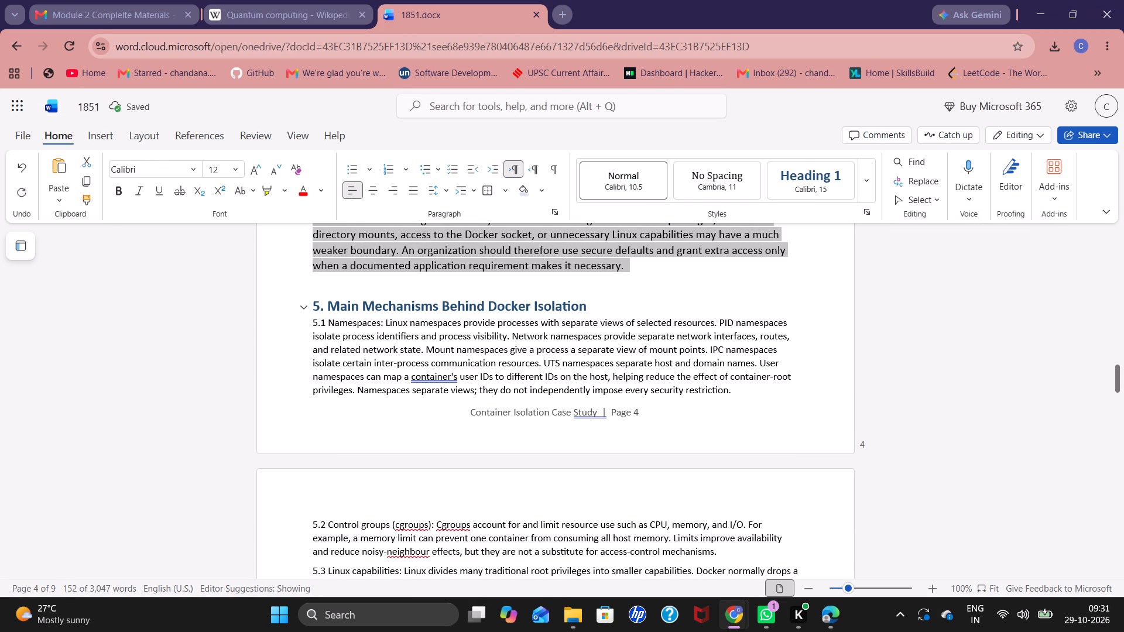
left_click_drag(313, 300, 595, 308)
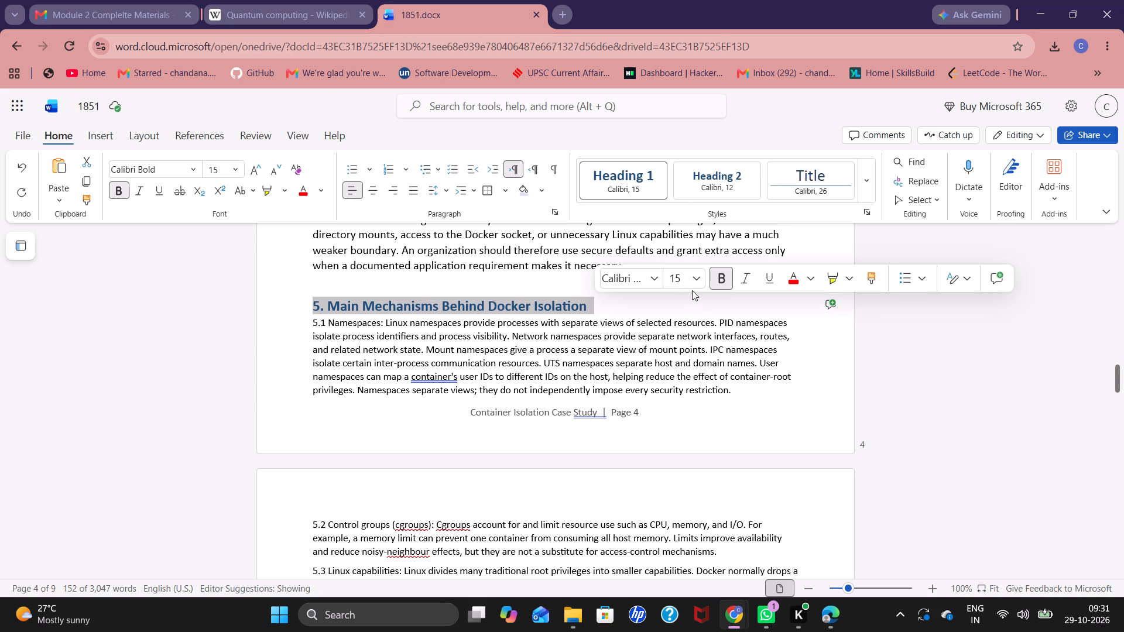
left_click(693, 280)
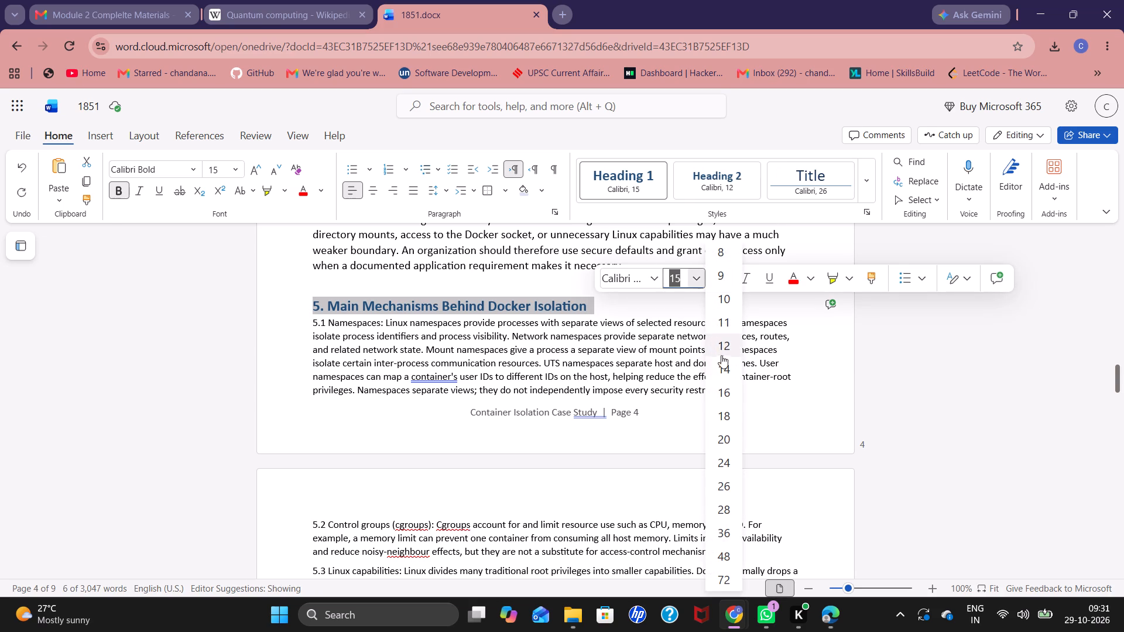
left_click(725, 401)
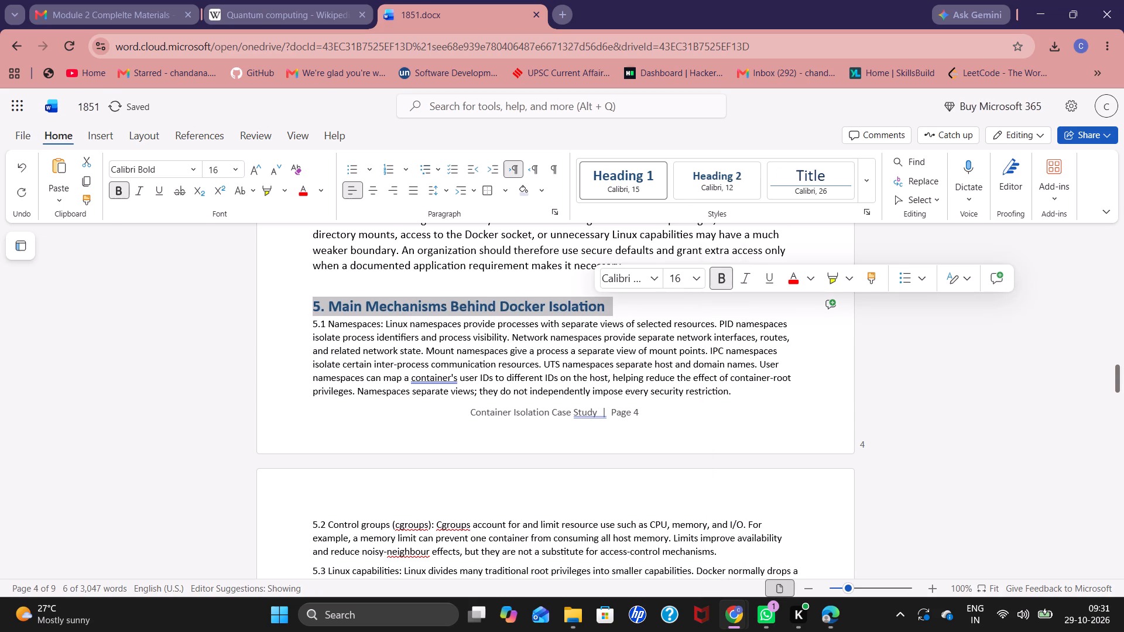
Set the "5.1 Namespaces" paragraph under "5. Main Mechanisms Behind Docker Isolation" to font size 12.
left_click_drag(310, 321, 675, 386)
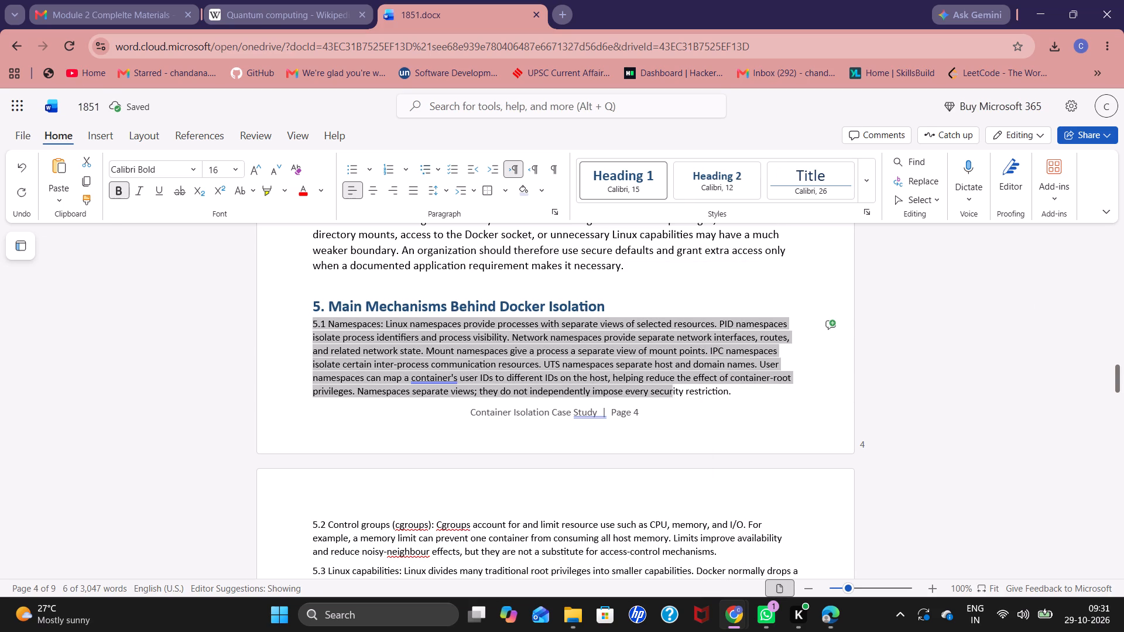
left_click_drag(675, 386, 738, 395)
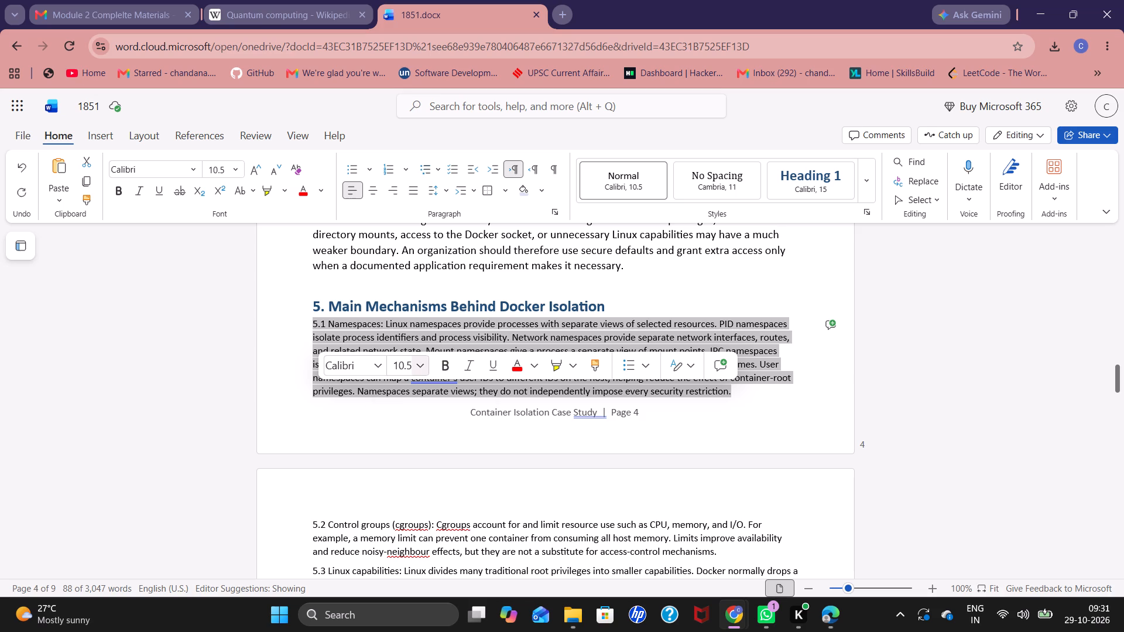
left_click(414, 370)
left_click(447, 348)
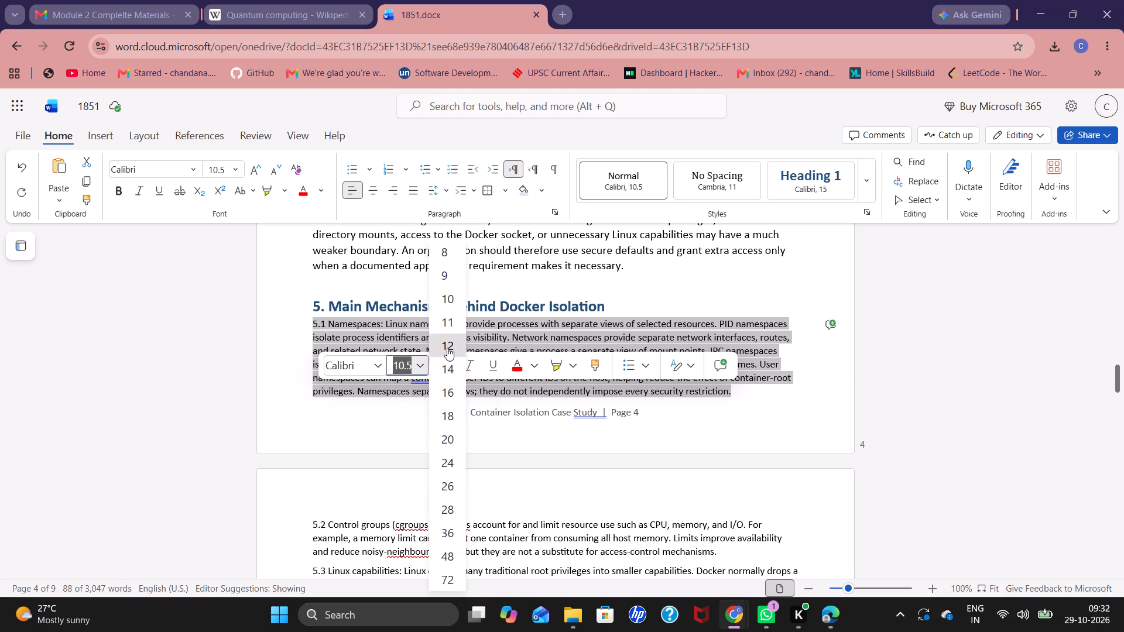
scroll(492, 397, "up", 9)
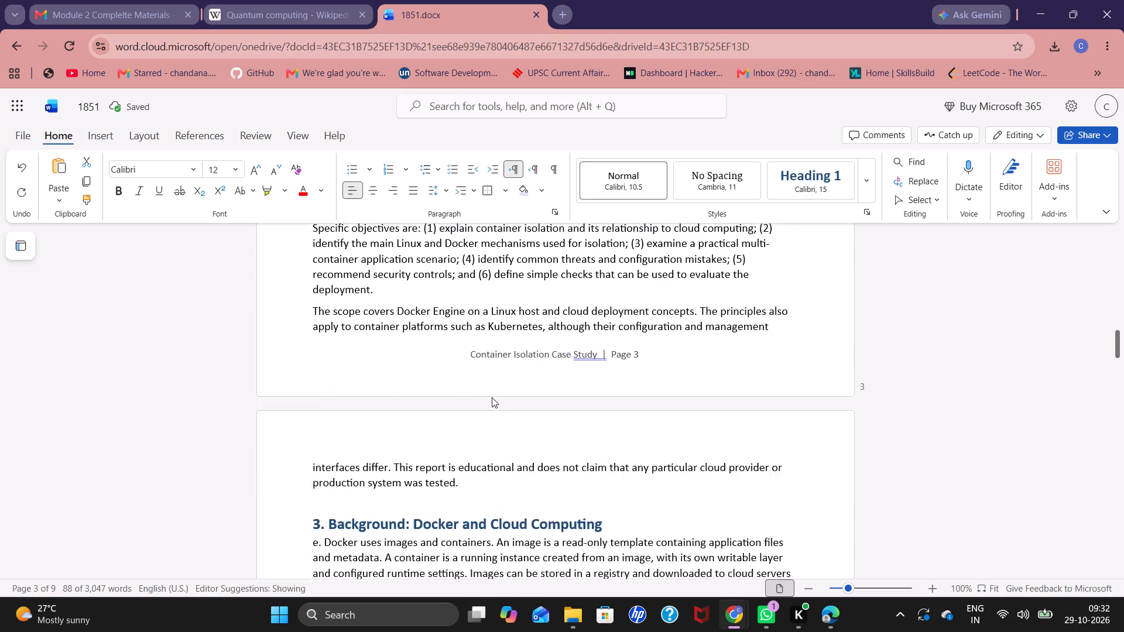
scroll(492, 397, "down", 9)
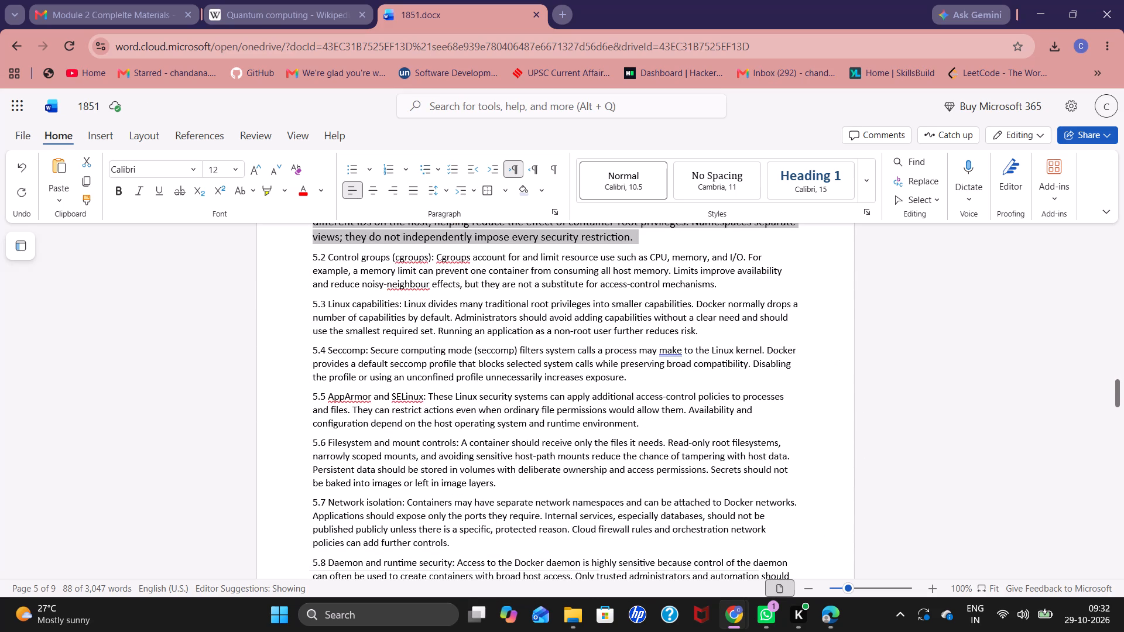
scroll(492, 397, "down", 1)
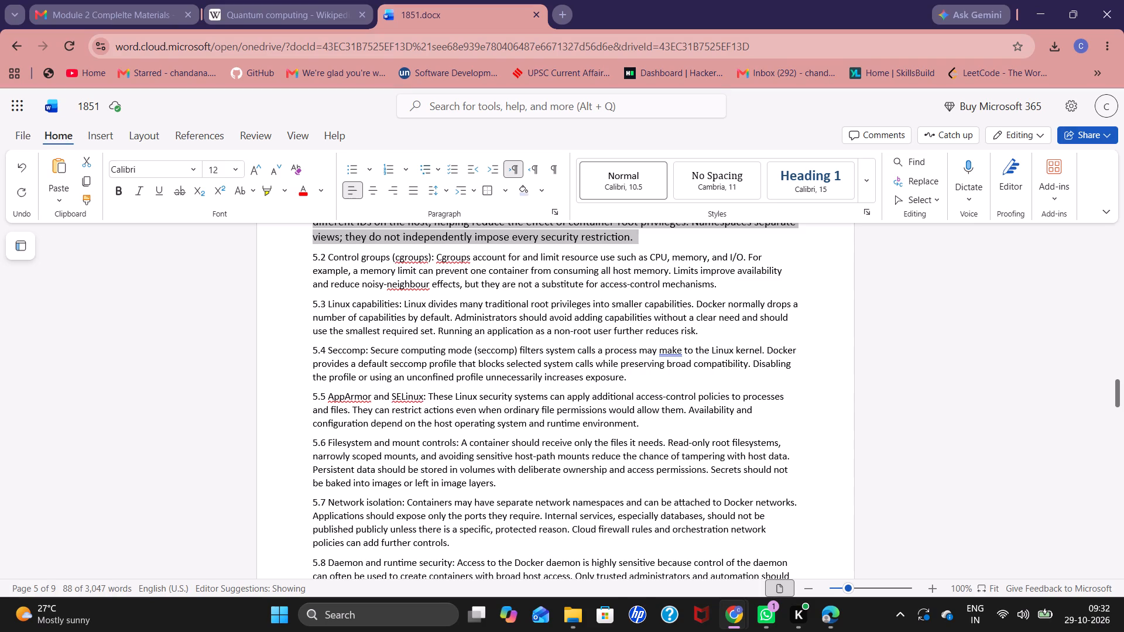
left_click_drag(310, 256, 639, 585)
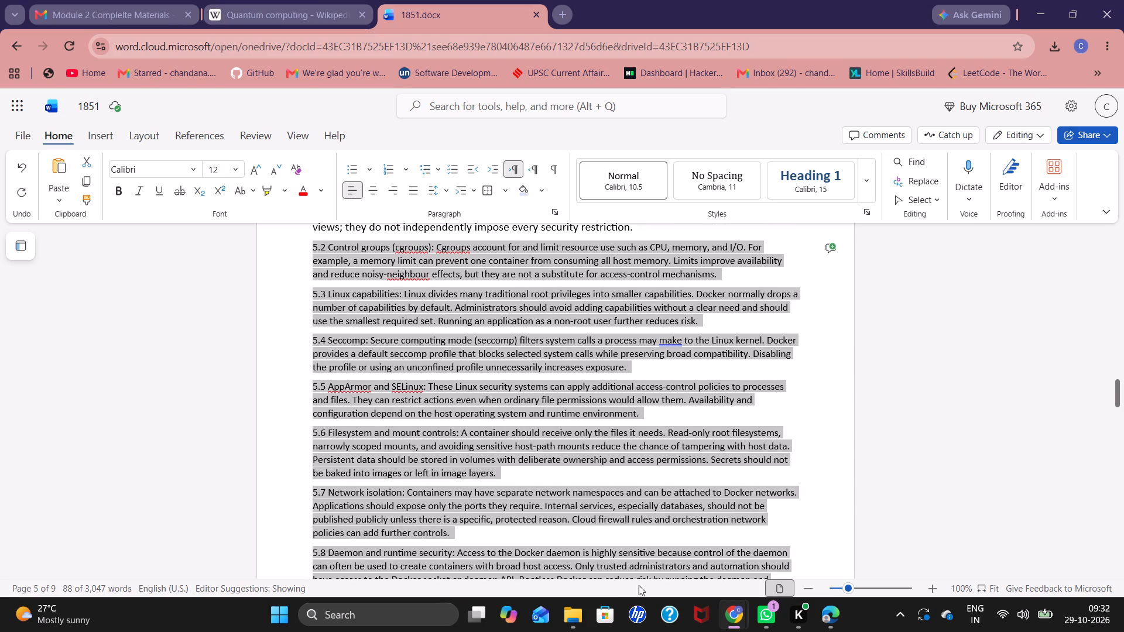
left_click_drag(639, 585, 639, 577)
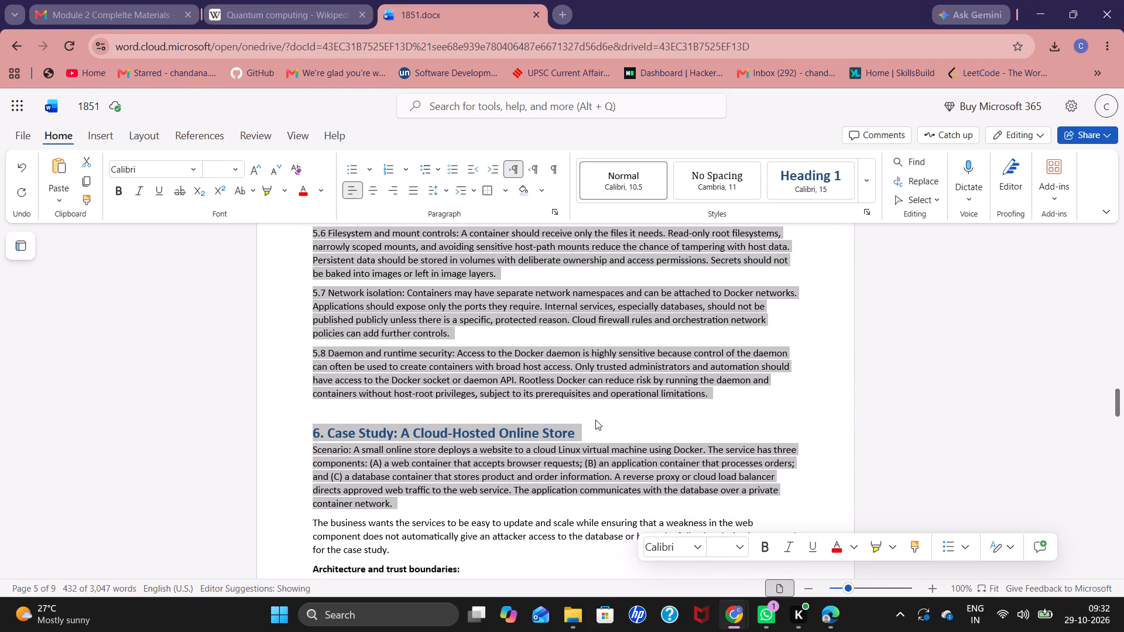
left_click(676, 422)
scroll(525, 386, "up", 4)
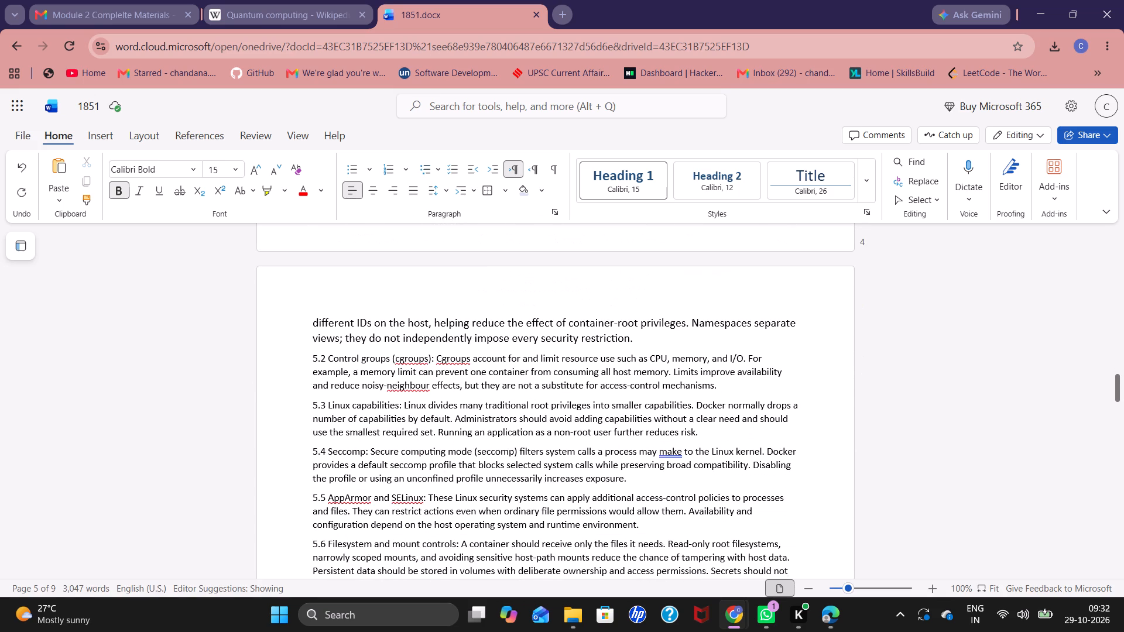
Select the body paragraphs from "5.2 Control groups (cgroups)" through "5.8 Daemon and runtime security".
left_click_drag(307, 356, 687, 564)
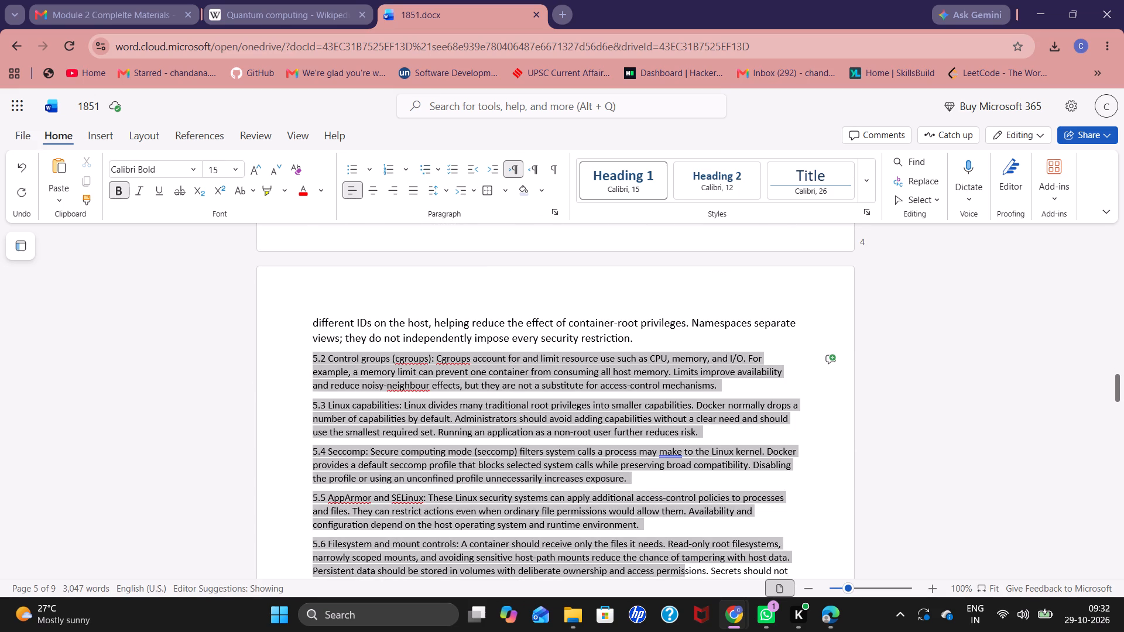
left_click_drag(687, 564, 797, 573)
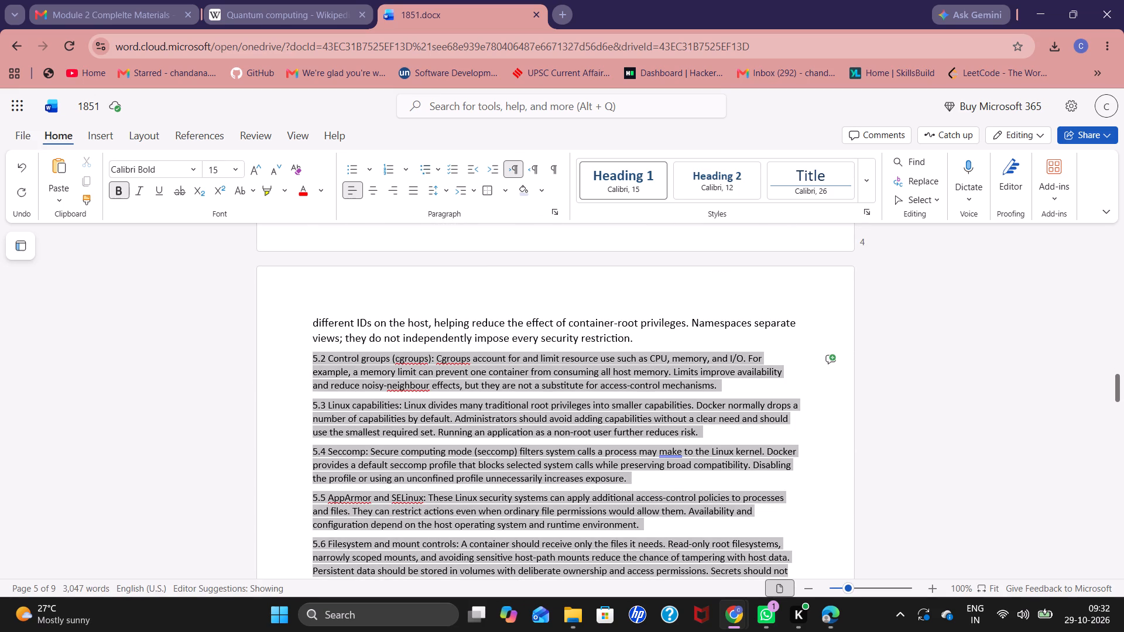
left_click_drag(797, 573, 767, 534)
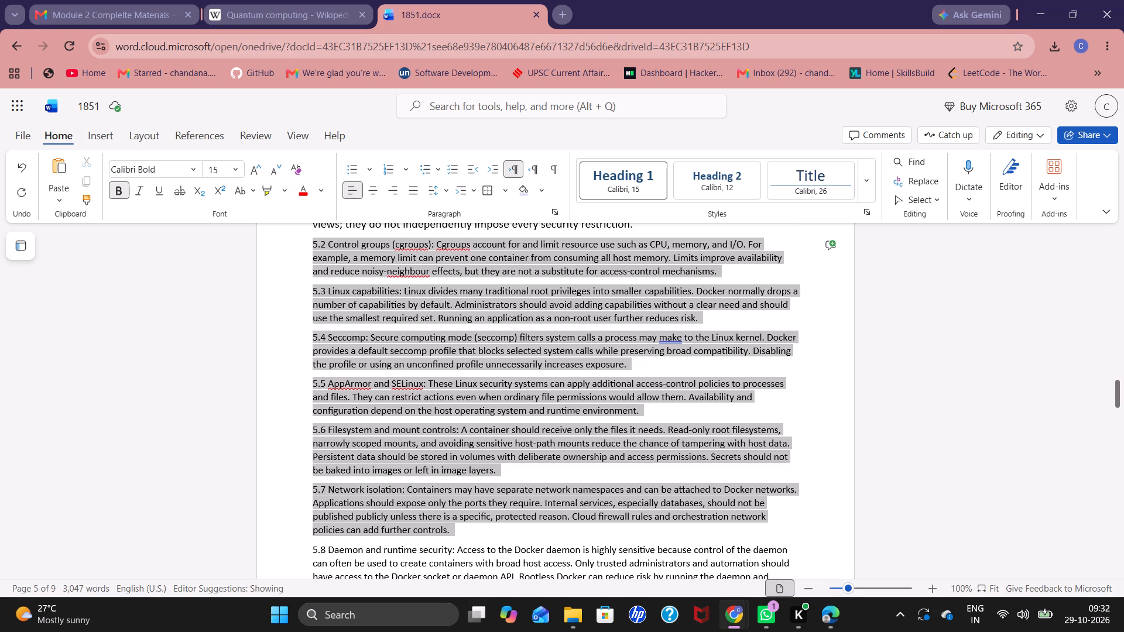
left_click_drag(767, 534, 790, 563)
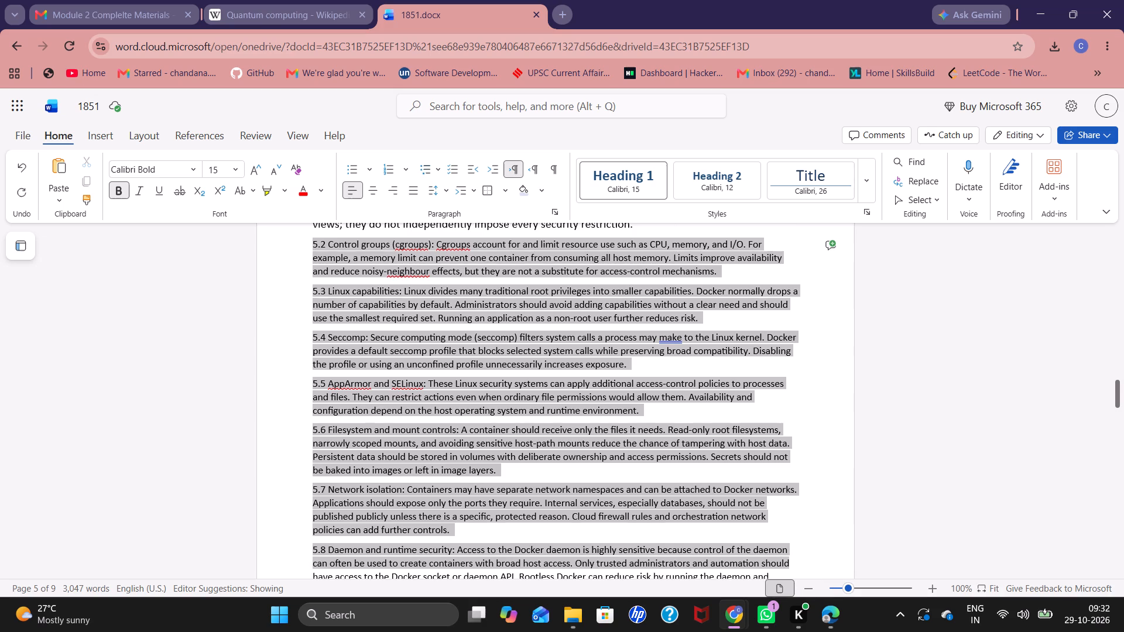
left_click_drag(790, 563, 734, 478)
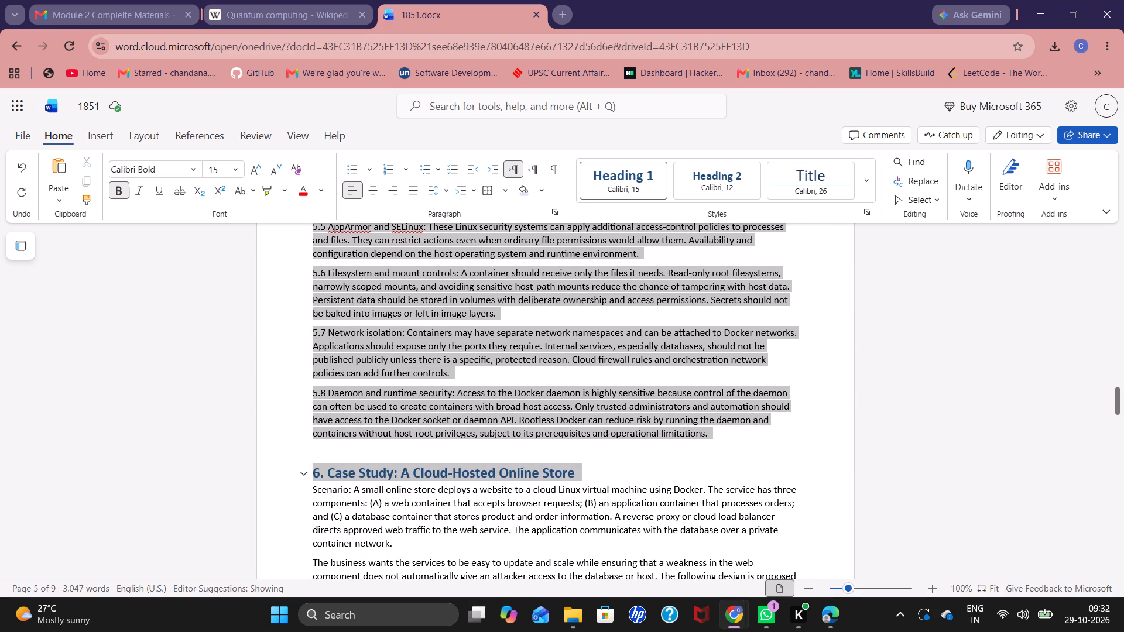
left_click_drag(734, 478, 725, 446)
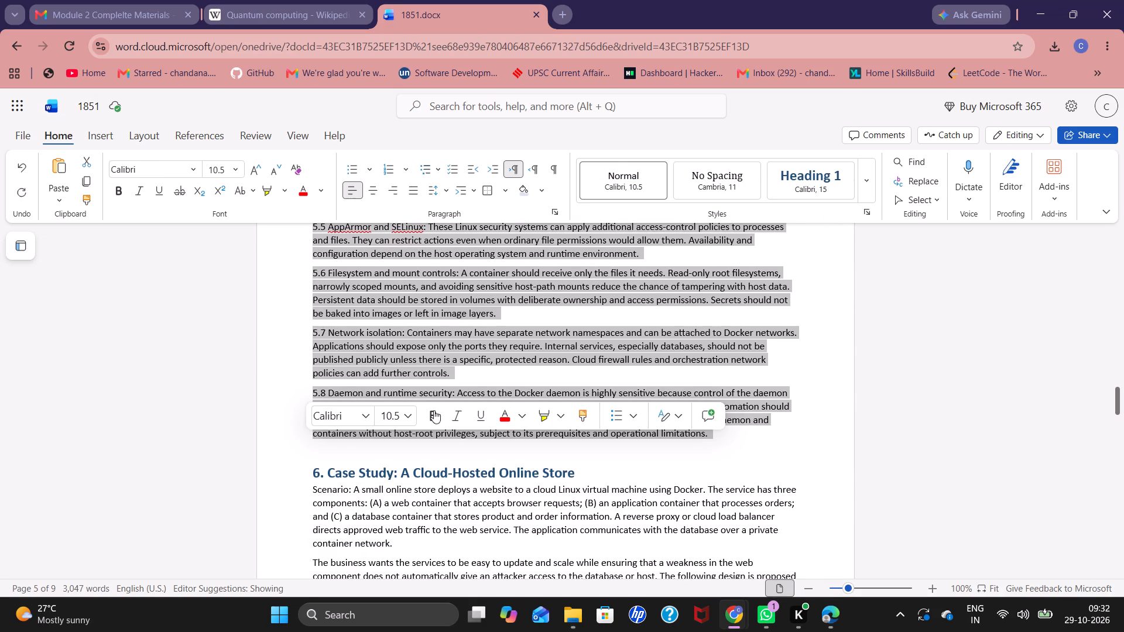
Set the selected paragraphs from "5.2 Control groups (cgroups)" through "5.8 Daemon and runtime security" to font size 12.
left_click(409, 419)
left_click(443, 352)
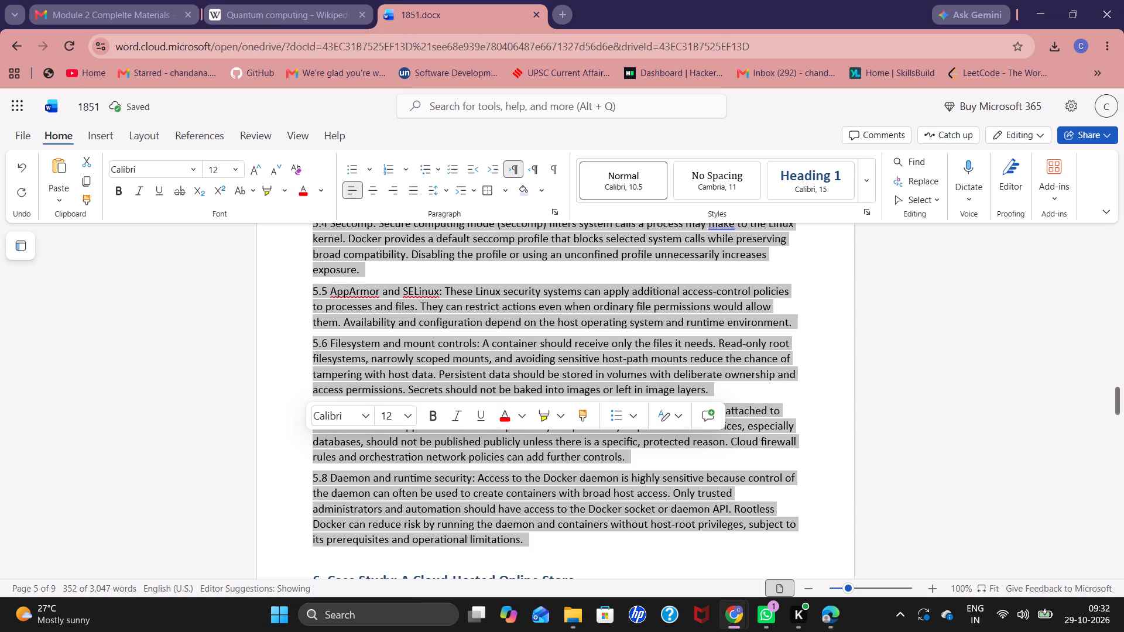
left_click(845, 390)
Set the "6. Case Study: A Cloud-Hosted Online Store" heading to font size 16.
scroll(586, 485, "down", 3)
scroll(586, 485, "up", 2)
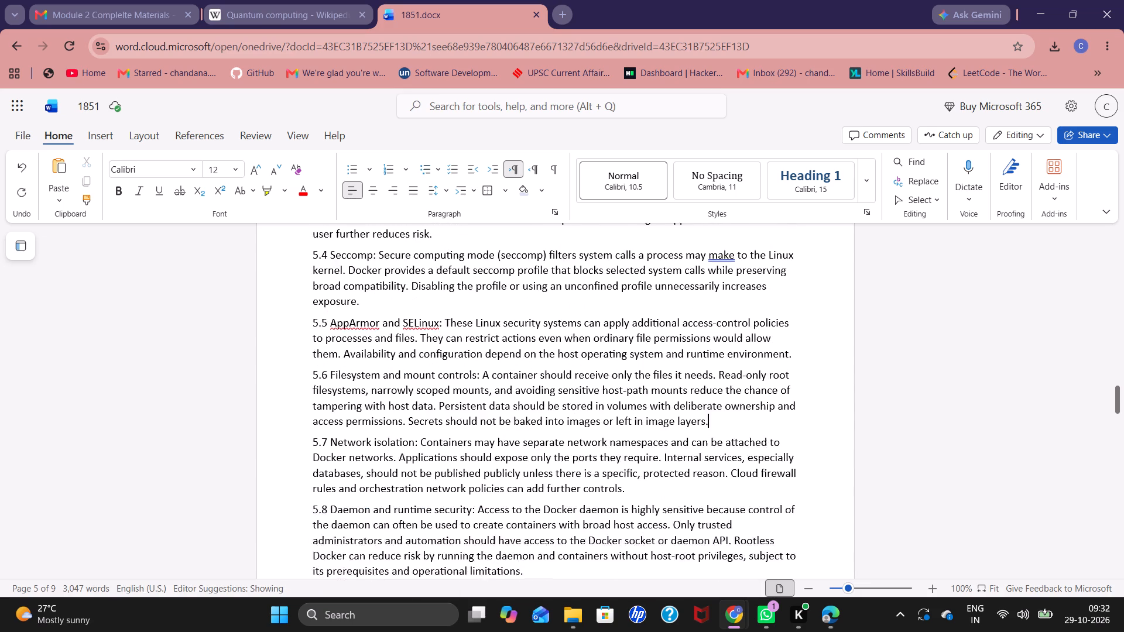
scroll(586, 485, "up", 3)
scroll(586, 485, "down", 1)
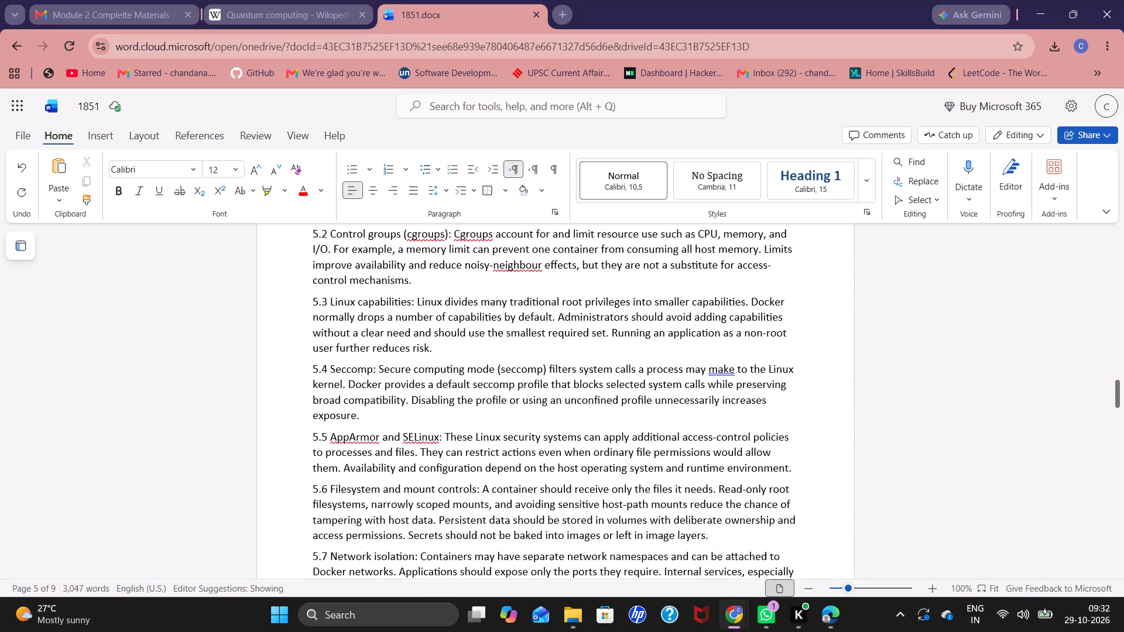
scroll(594, 461, "down", 3)
scroll(598, 450, "up", 2)
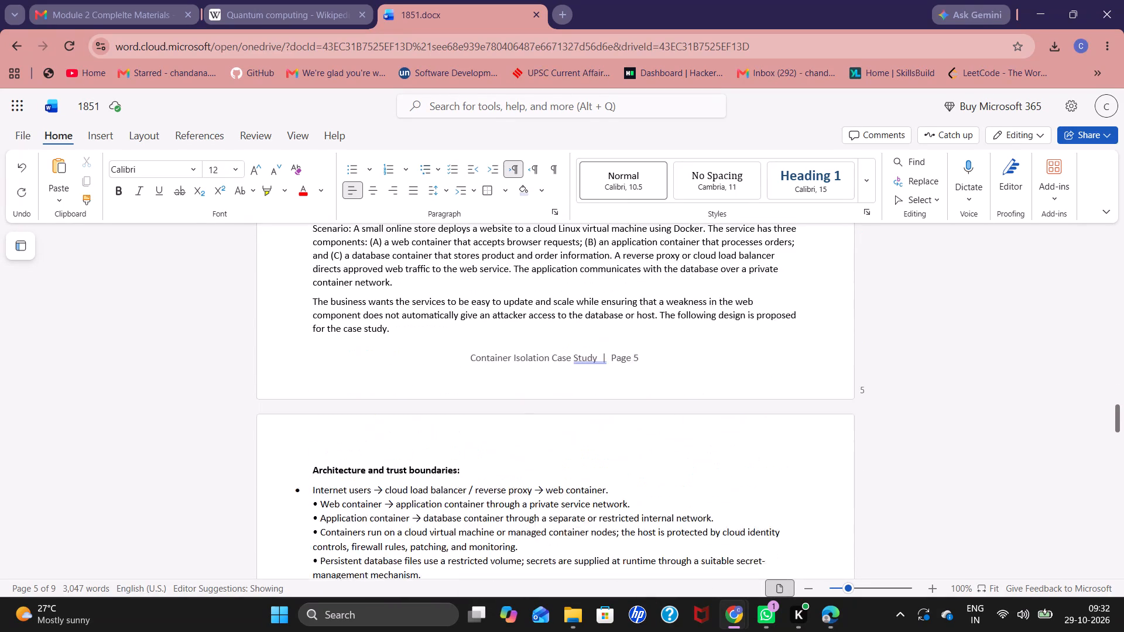
scroll(598, 450, "up", 2)
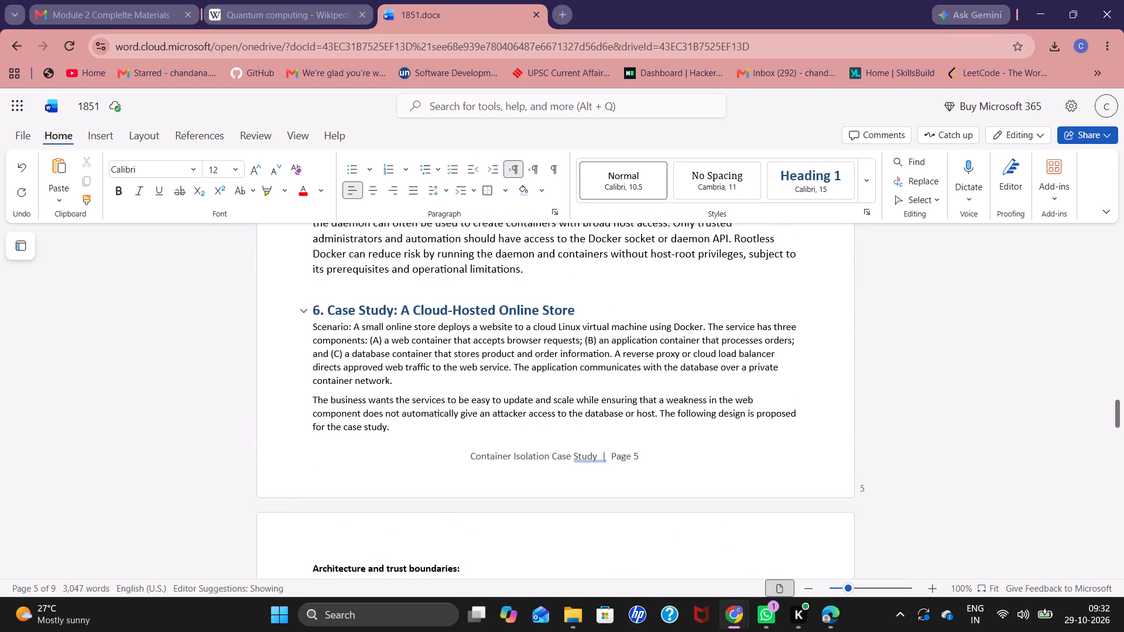
left_click(310, 308)
left_click(310, 308)
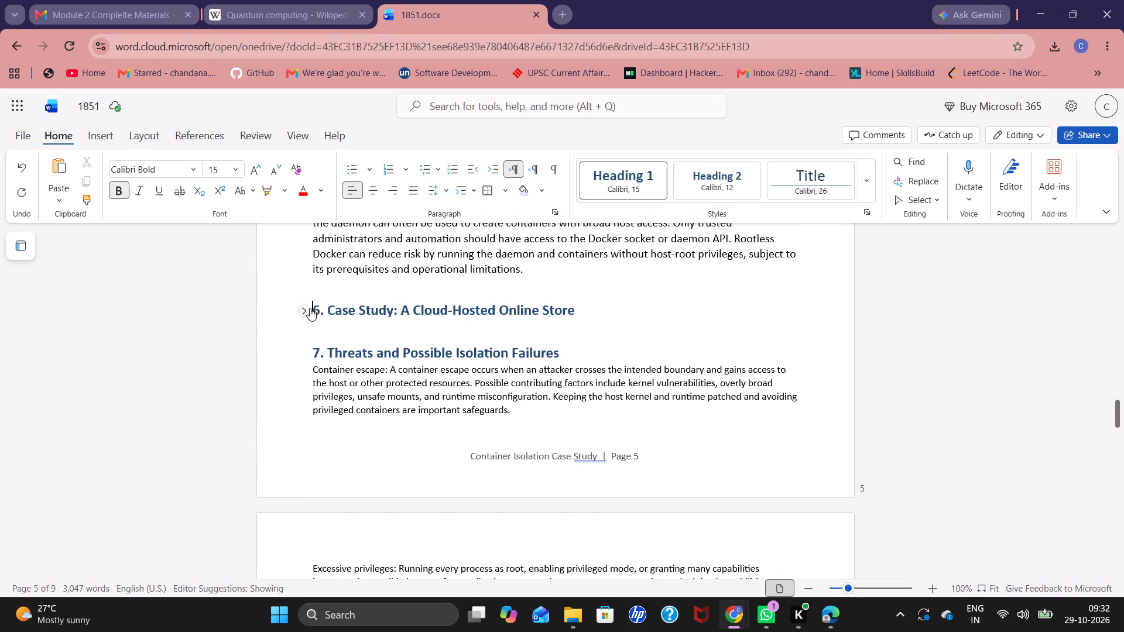
left_click_drag(313, 305, 605, 317)
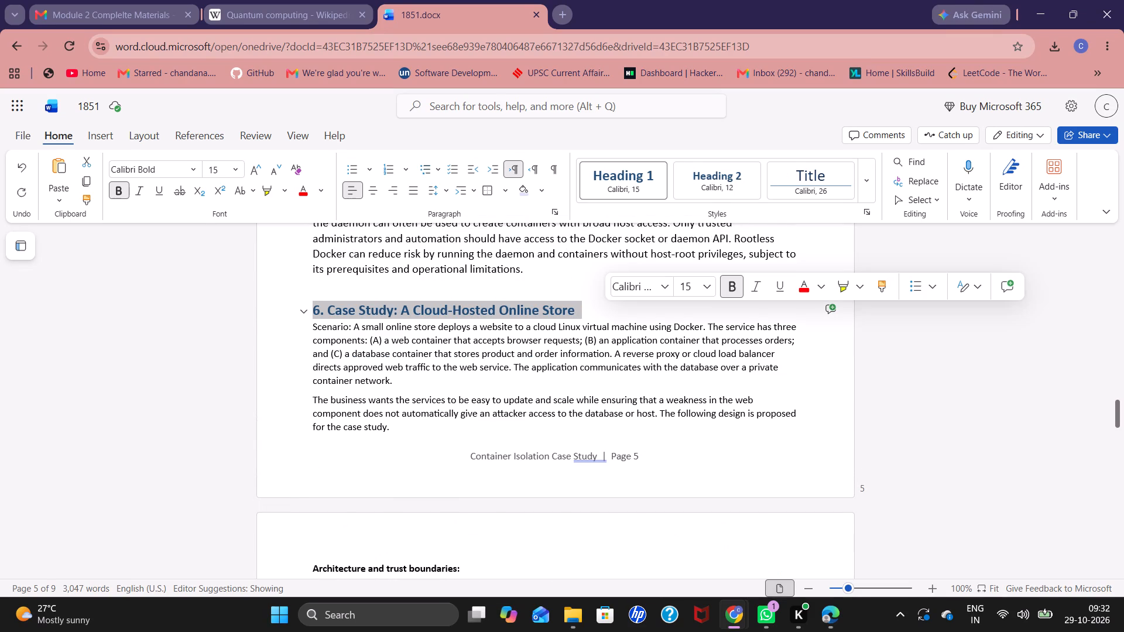
left_click(707, 293)
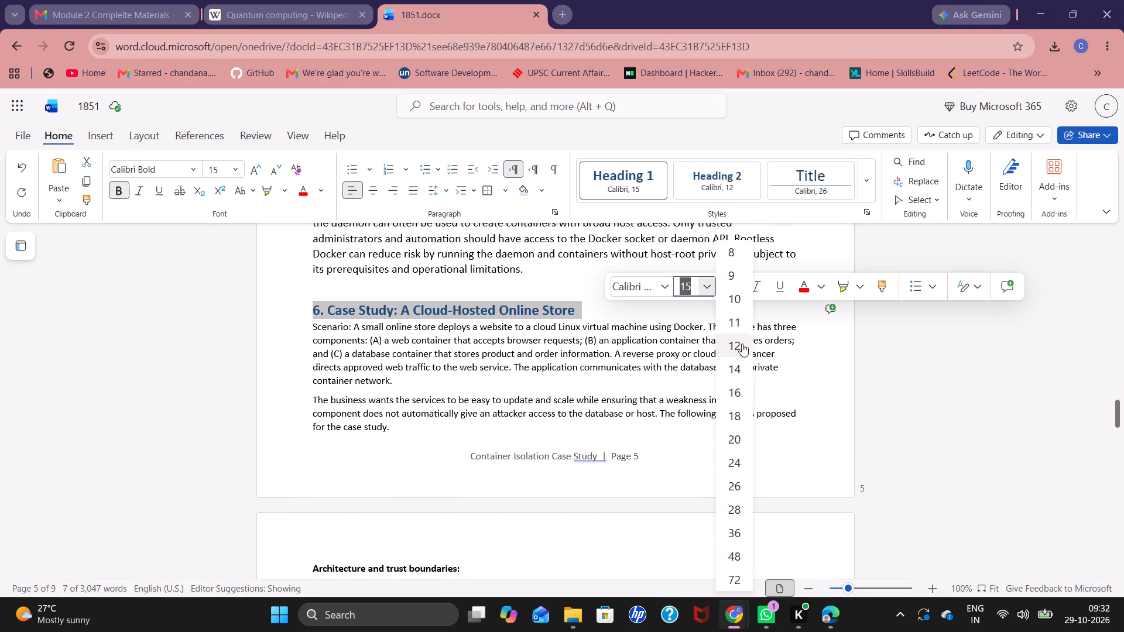
left_click(735, 387)
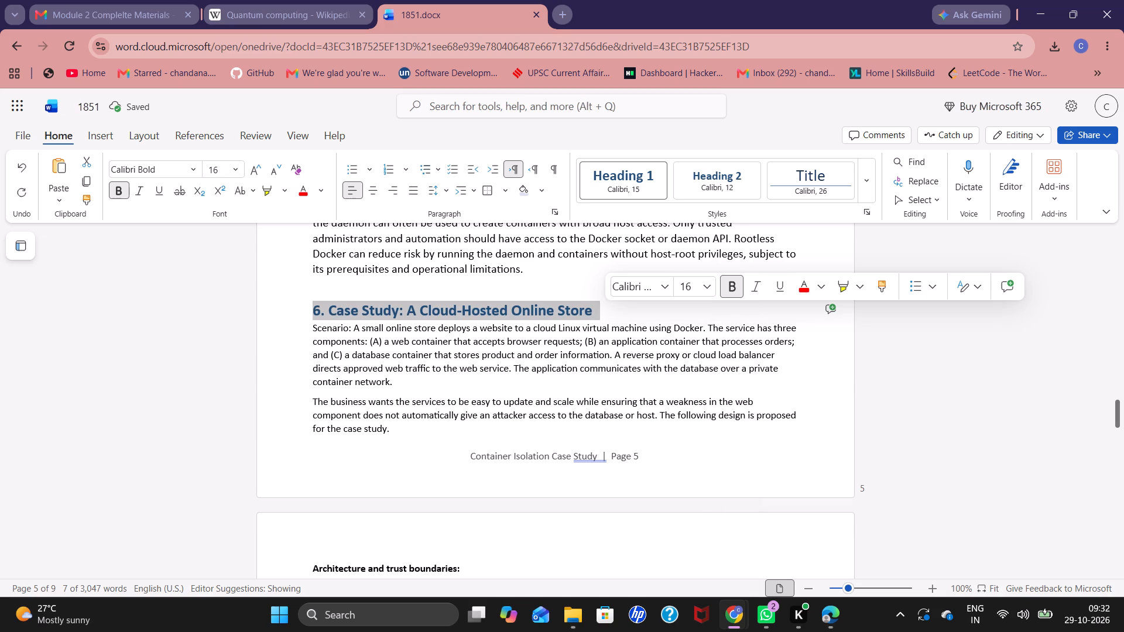
Set the two body paragraphs directly under "6. Case Study: A Cloud-Hosted Online Store" to font size 12.
left_click_drag(311, 327, 428, 459)
left_click(523, 426)
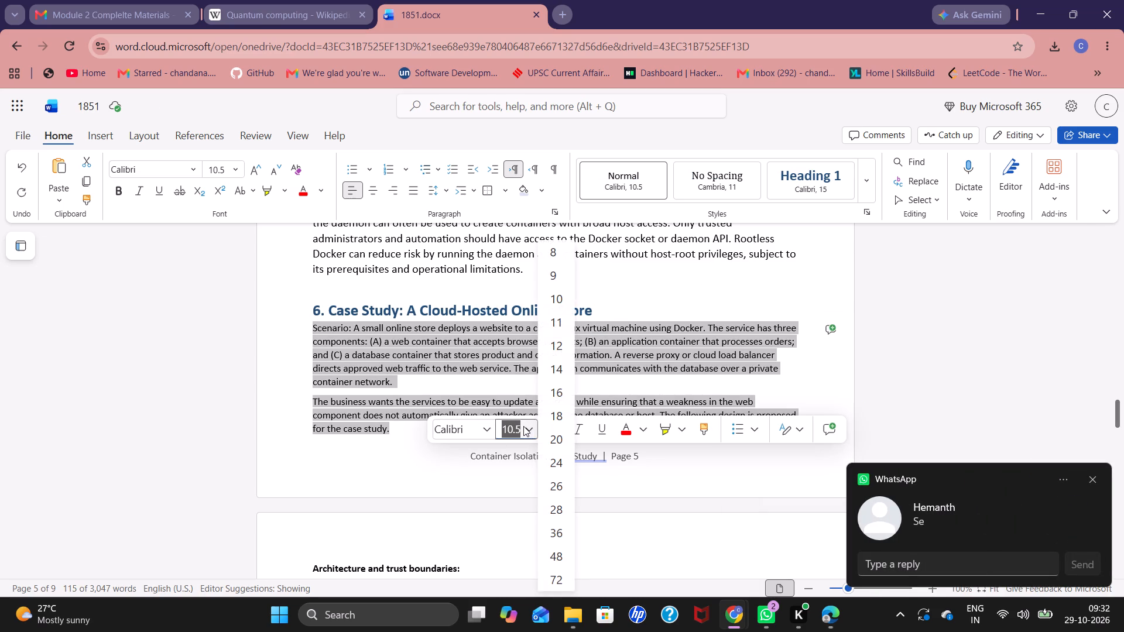
left_click(556, 351)
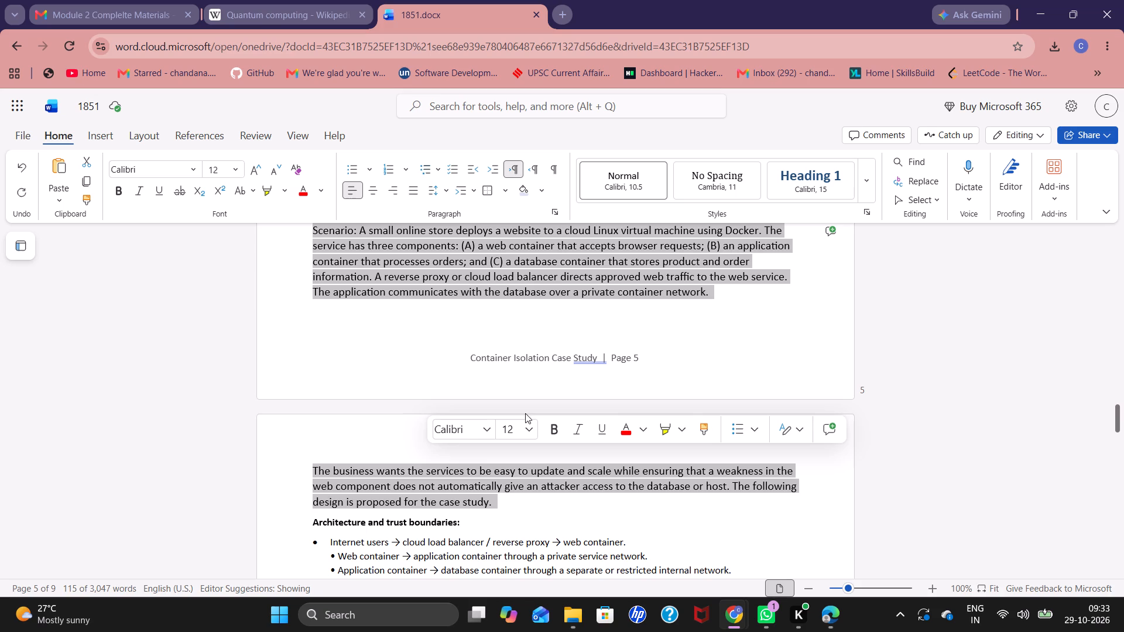
Set the "Architecture and trust boundaries:" label and the bullet list below it to font size 12.
left_click(330, 394)
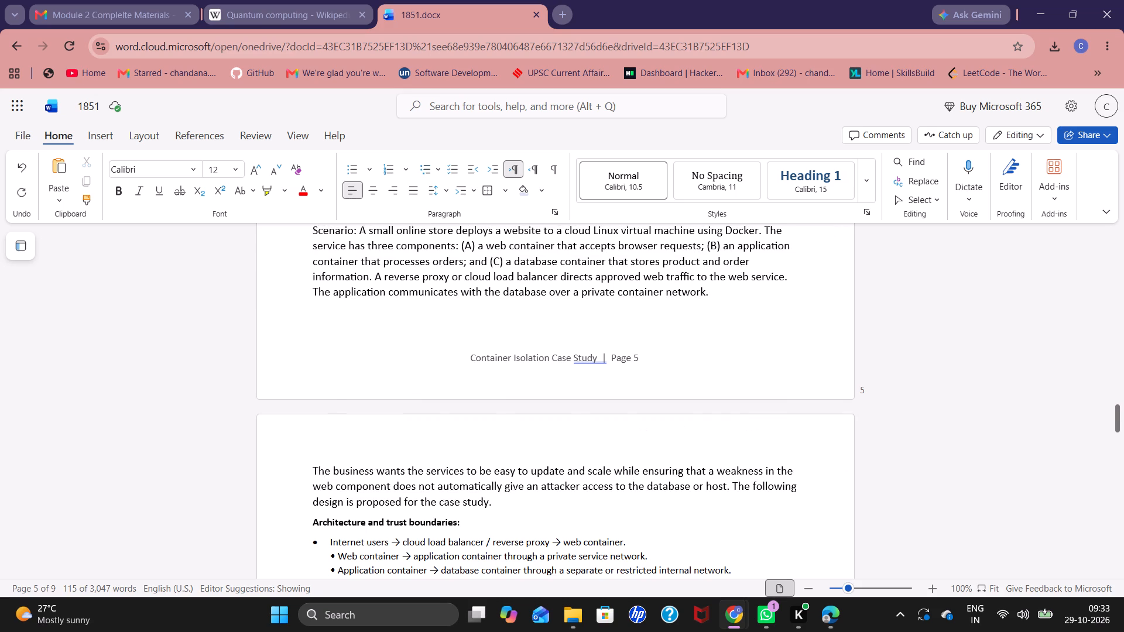
scroll(456, 466, "down", 4)
scroll(379, 452, "up", 2)
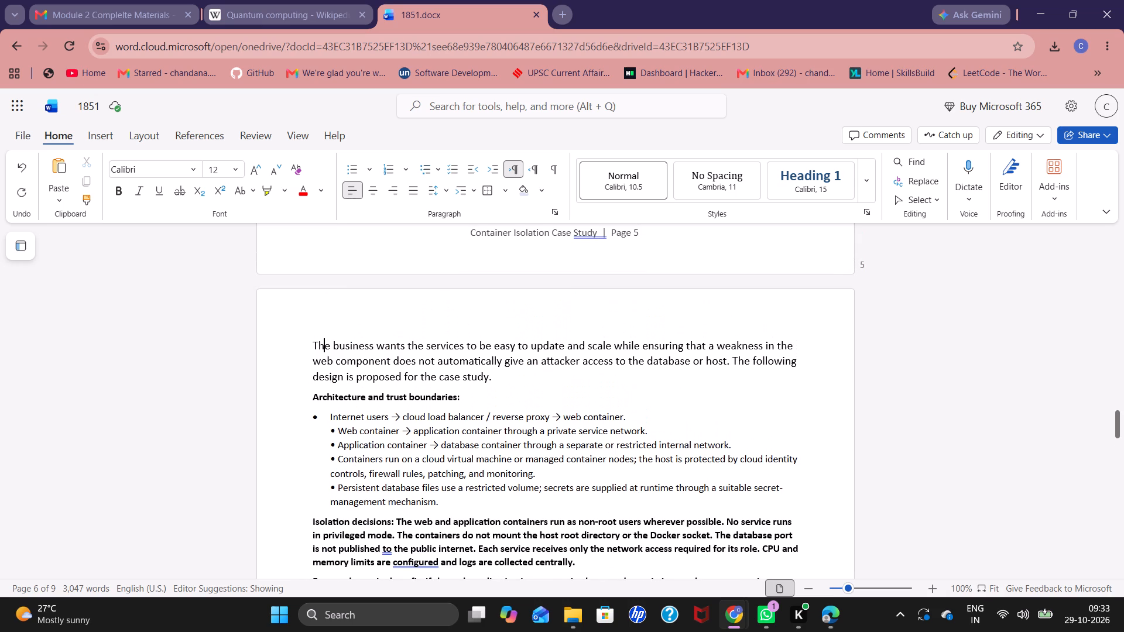
left_click_drag(311, 394, 445, 509)
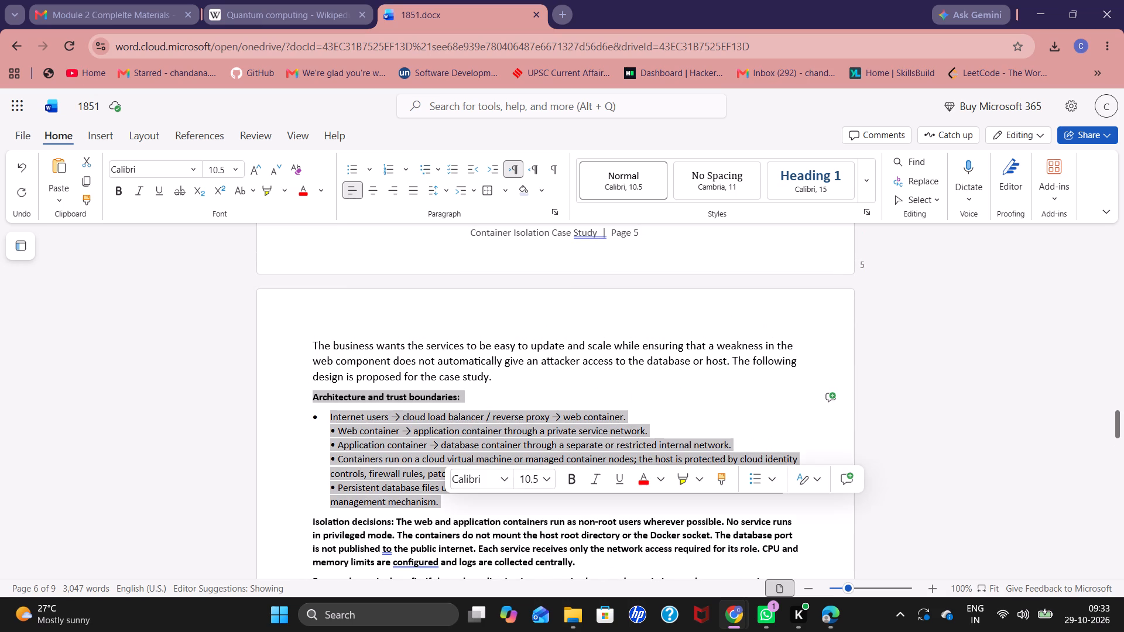
left_click(547, 481)
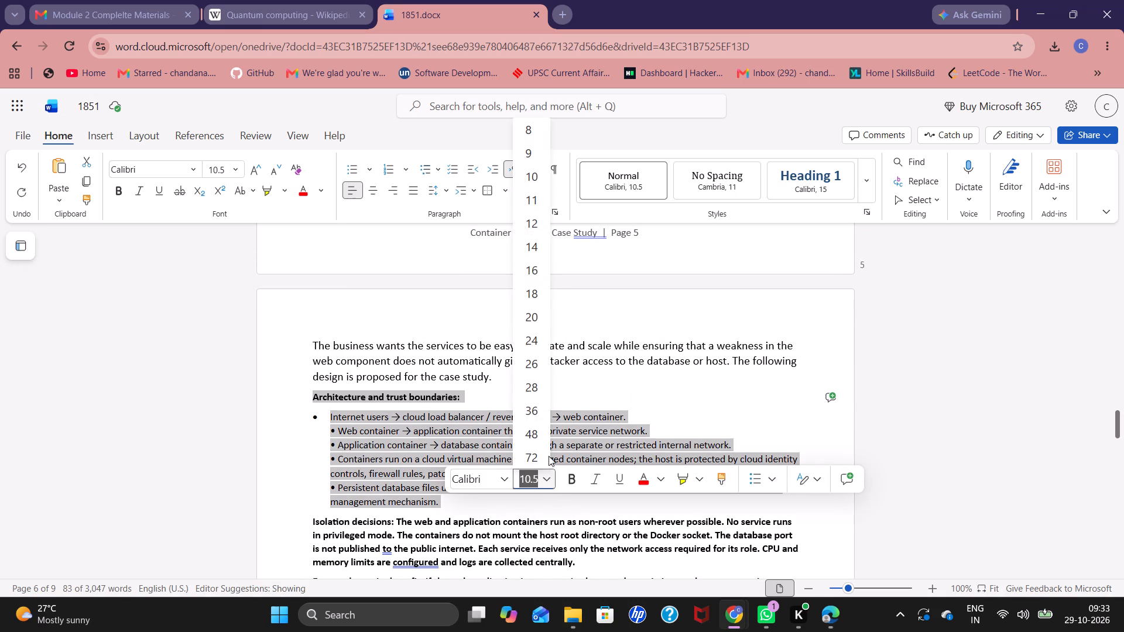
left_click(528, 217)
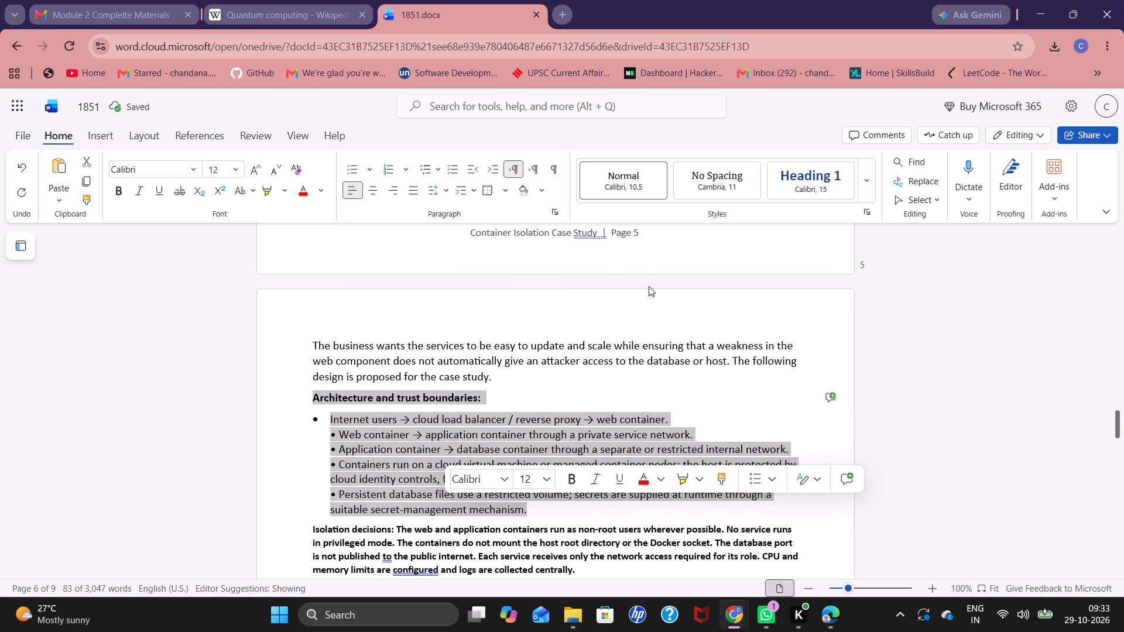
left_click(651, 296)
Set the bold "Isolation decisions" and "Expected security benefit" paragraphs at the end of section 6 to font size 12.
scroll(651, 296, "up", 4)
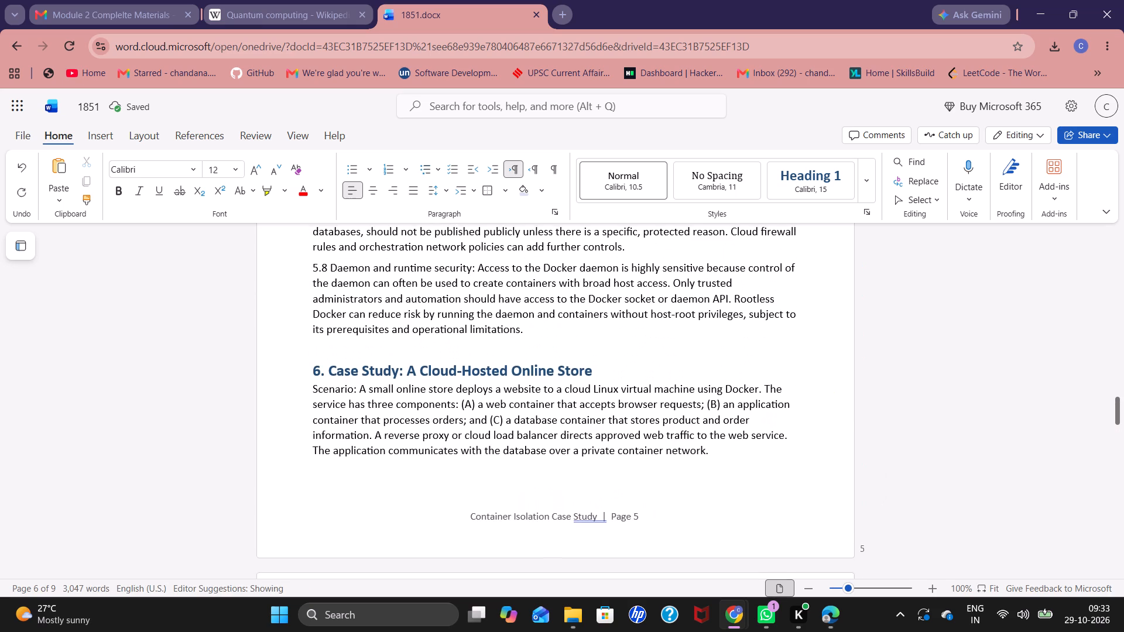
scroll(651, 296, "down", 6)
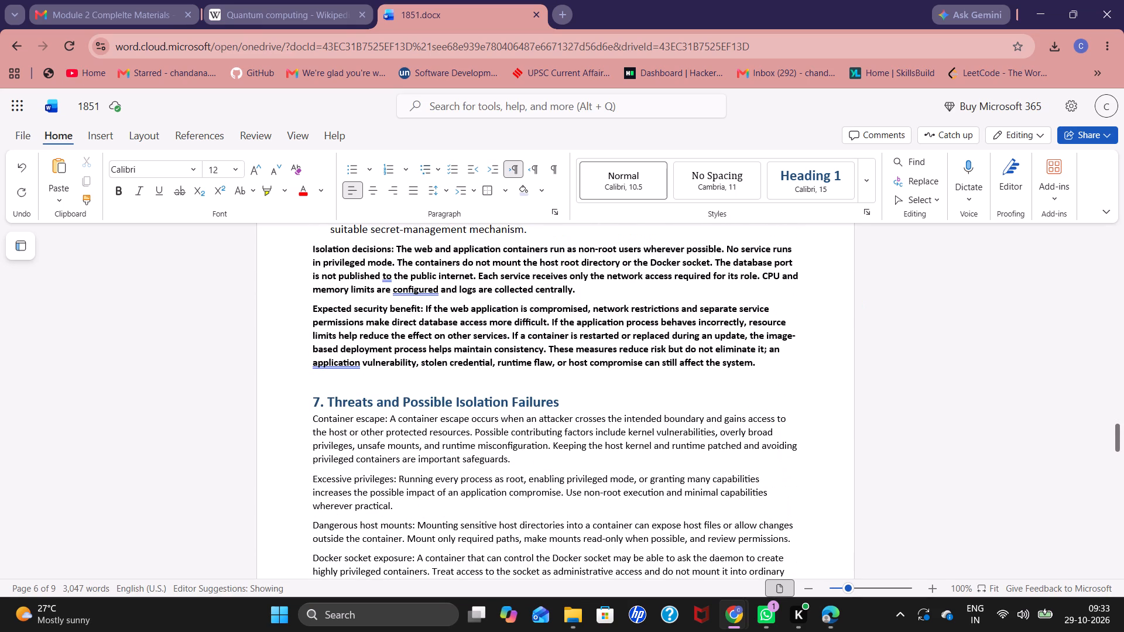
left_click_drag(313, 248, 678, 380)
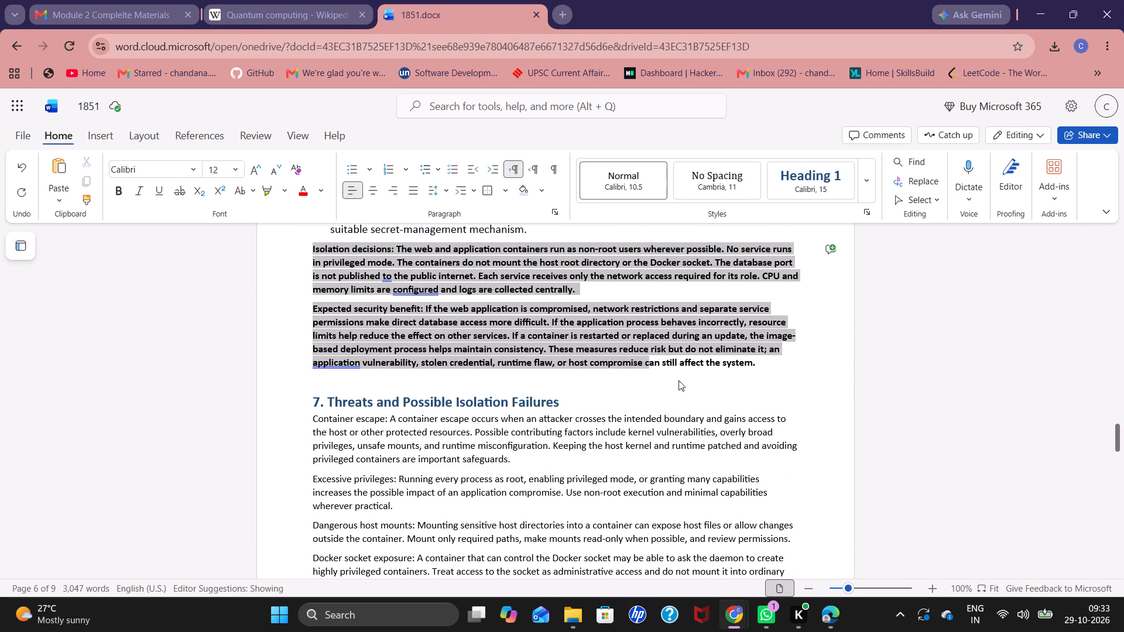
left_click_drag(678, 380, 760, 367)
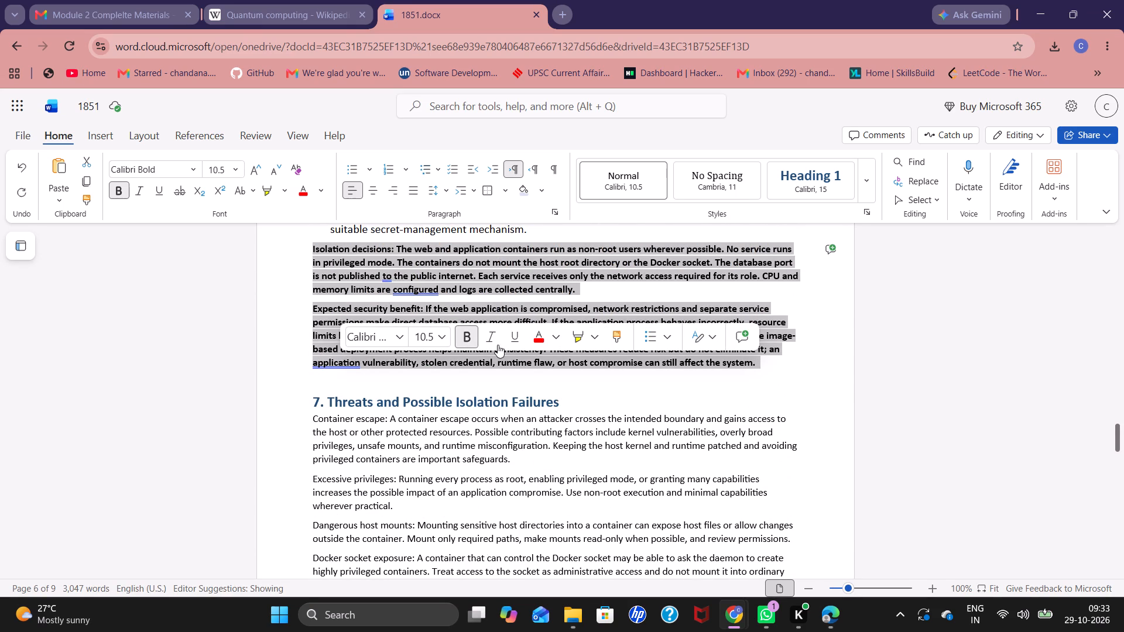
left_click(447, 334)
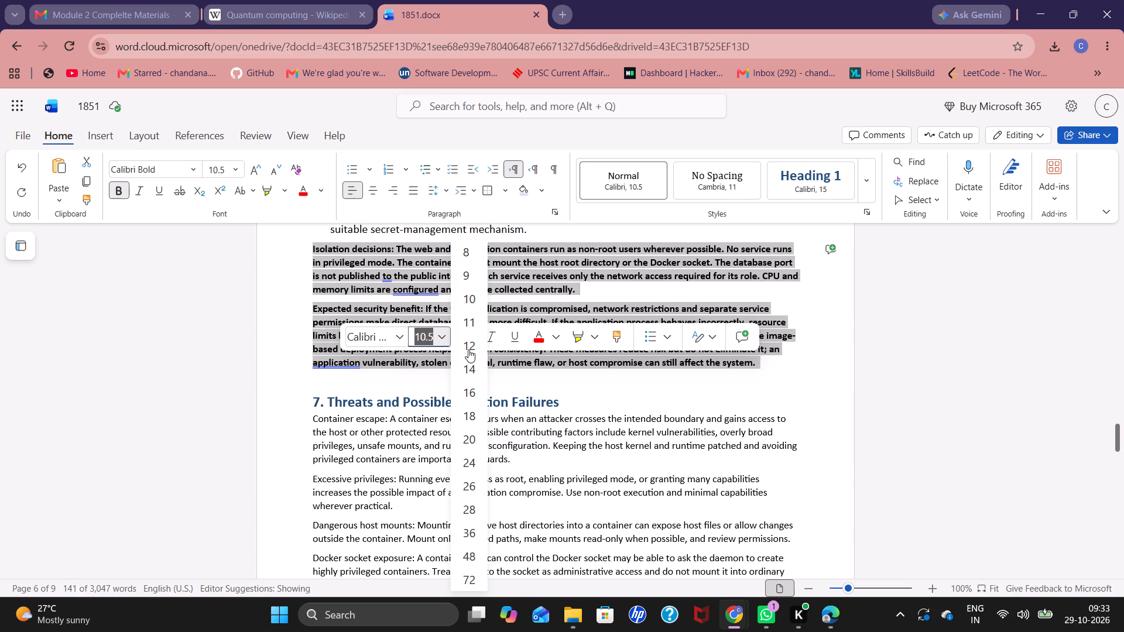
left_click(468, 349)
left_click(582, 433)
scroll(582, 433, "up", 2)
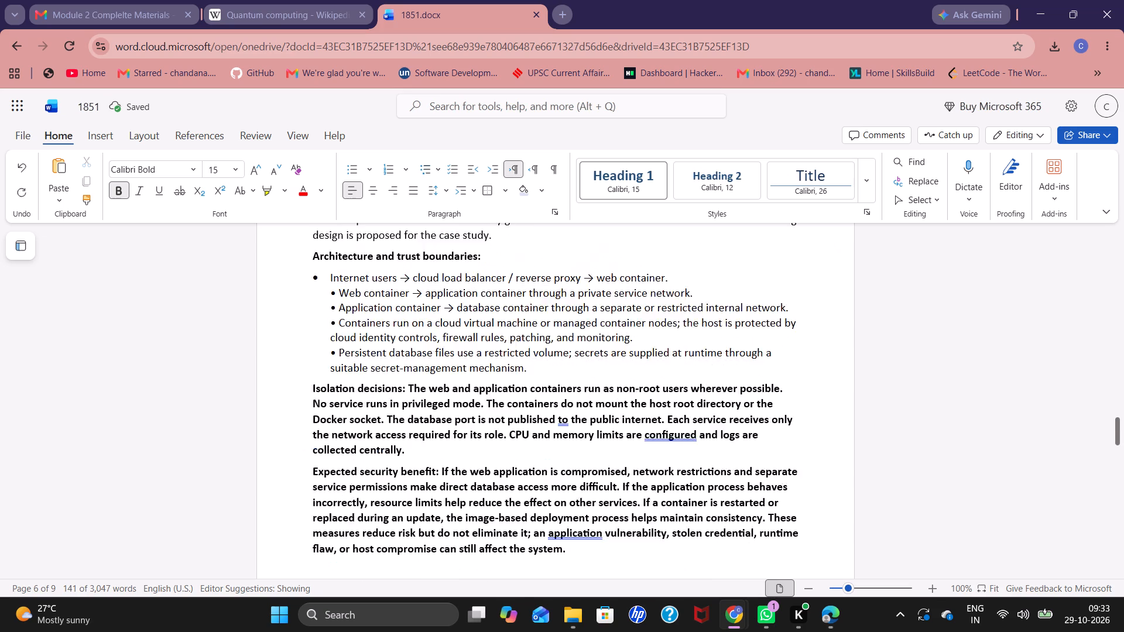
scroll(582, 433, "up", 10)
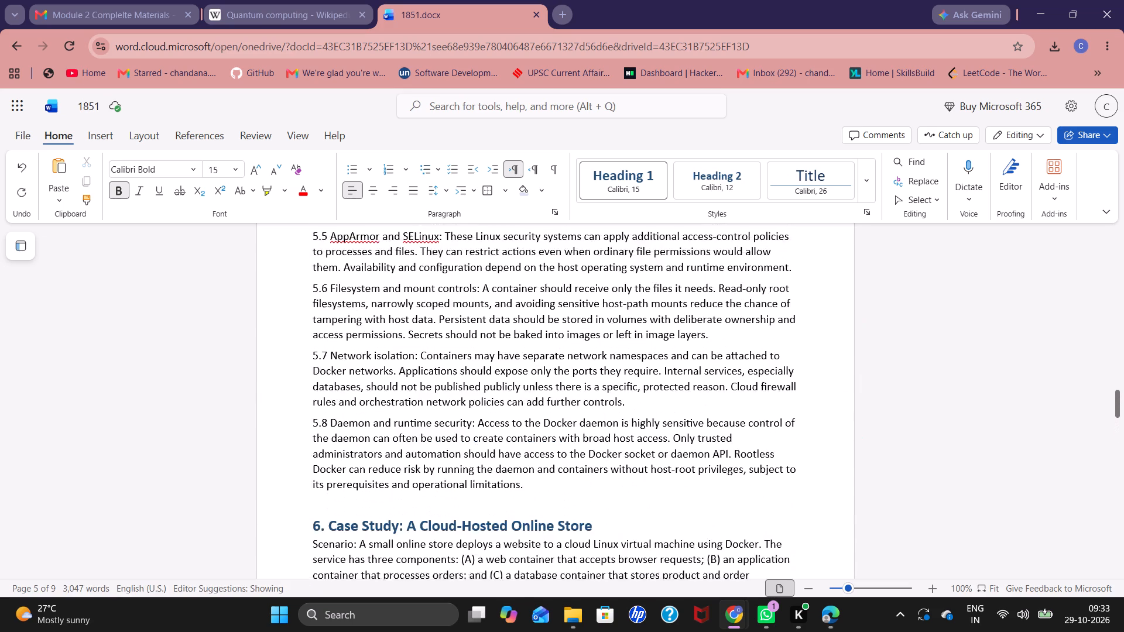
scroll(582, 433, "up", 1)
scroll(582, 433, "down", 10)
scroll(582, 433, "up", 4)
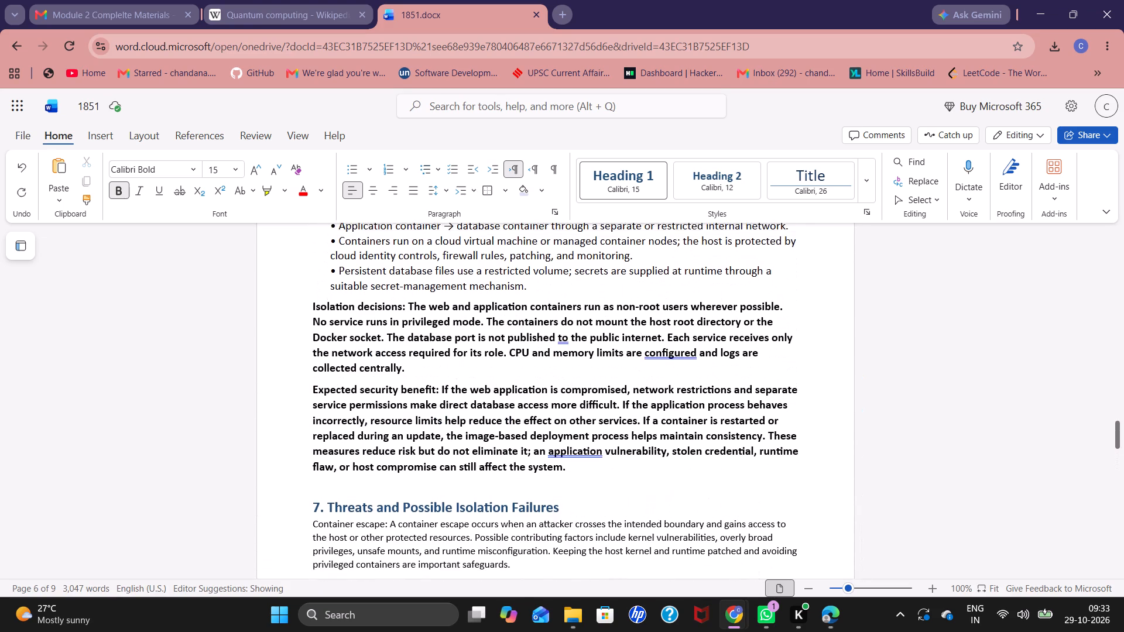
Set the "7. Threats and Possible Isolation Failures" heading to font size 16.
scroll(582, 433, "up", 1)
scroll(582, 433, "left", 1)
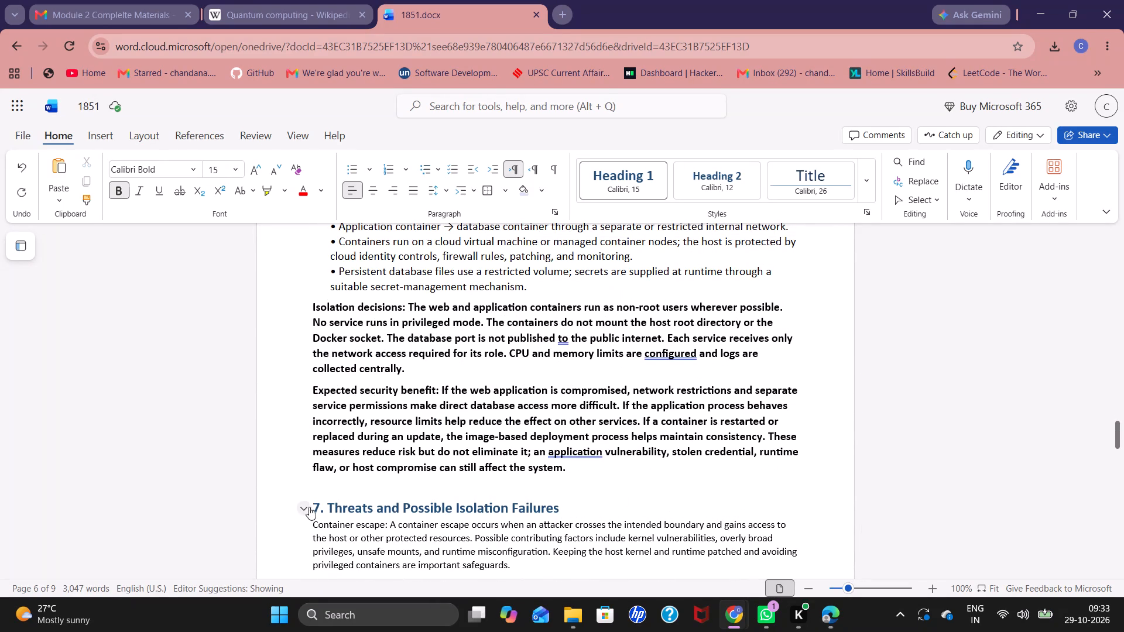
left_click_drag(311, 507, 407, 510)
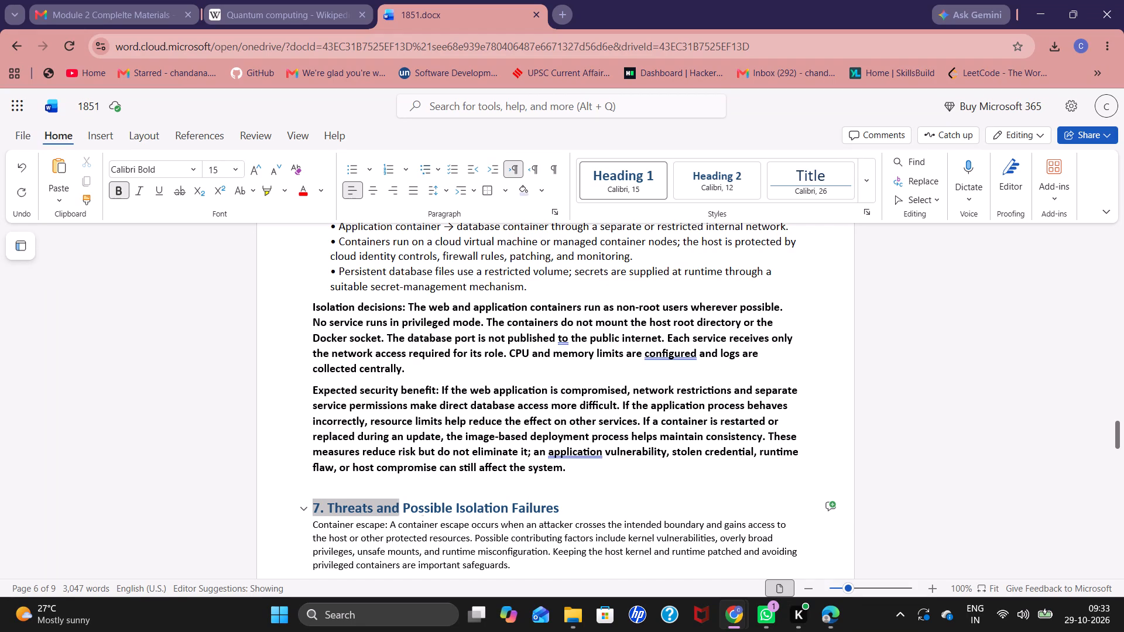
left_click_drag(407, 510, 560, 520)
double_click(560, 520)
left_click(559, 504)
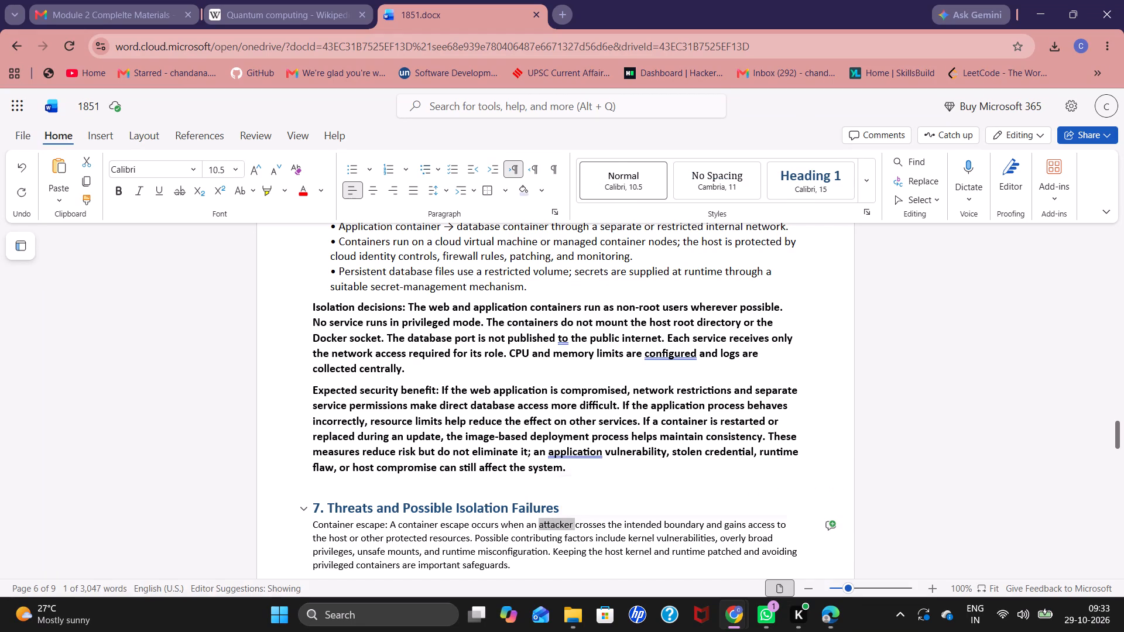
left_click_drag(554, 500, 303, 516)
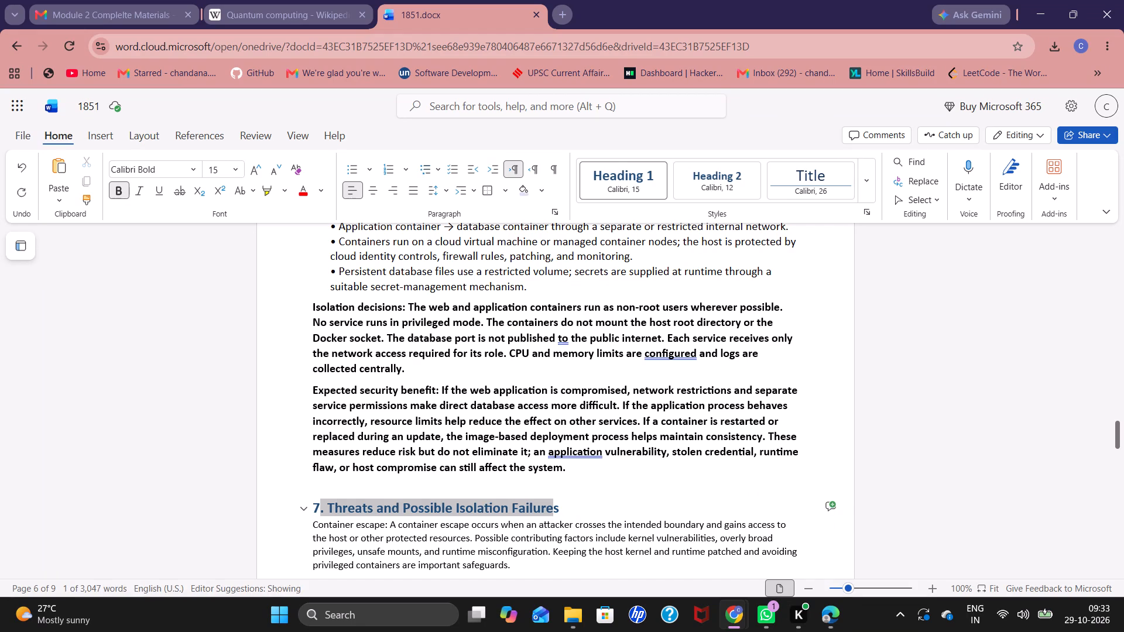
left_click_drag(303, 516, 275, 516)
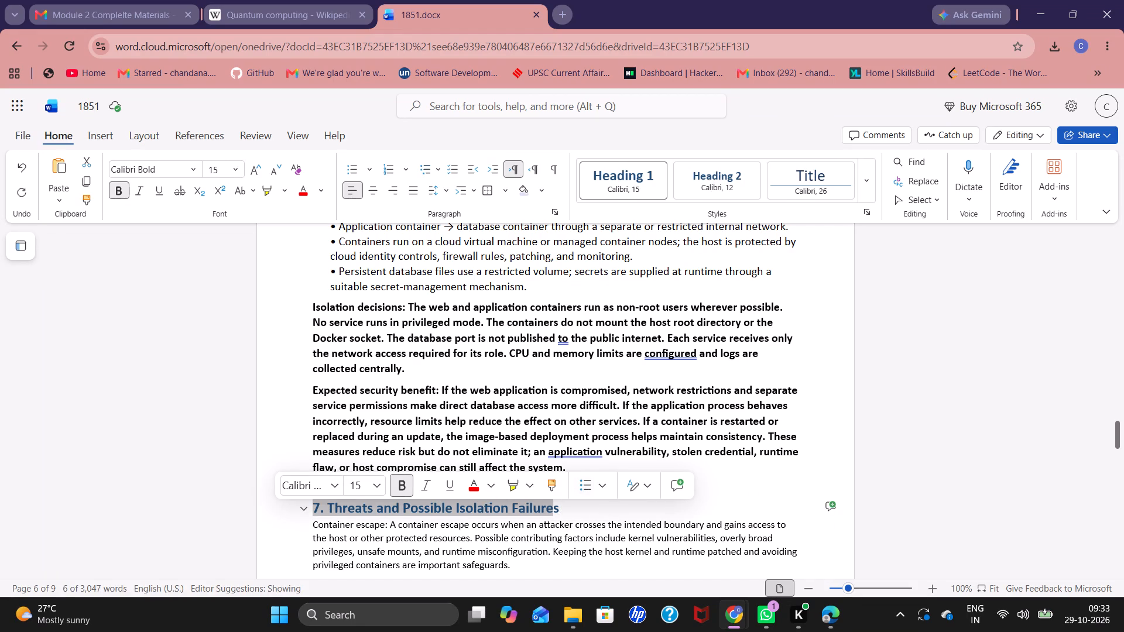
left_click(584, 504)
left_click_drag(567, 504, 397, 512)
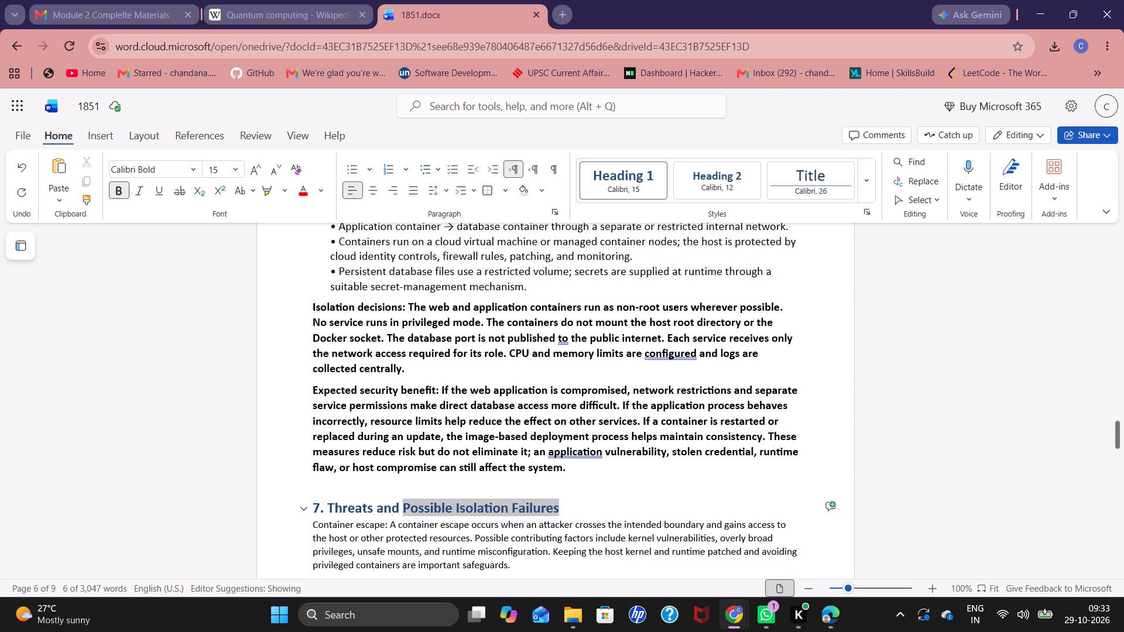
left_click_drag(397, 512, 289, 514)
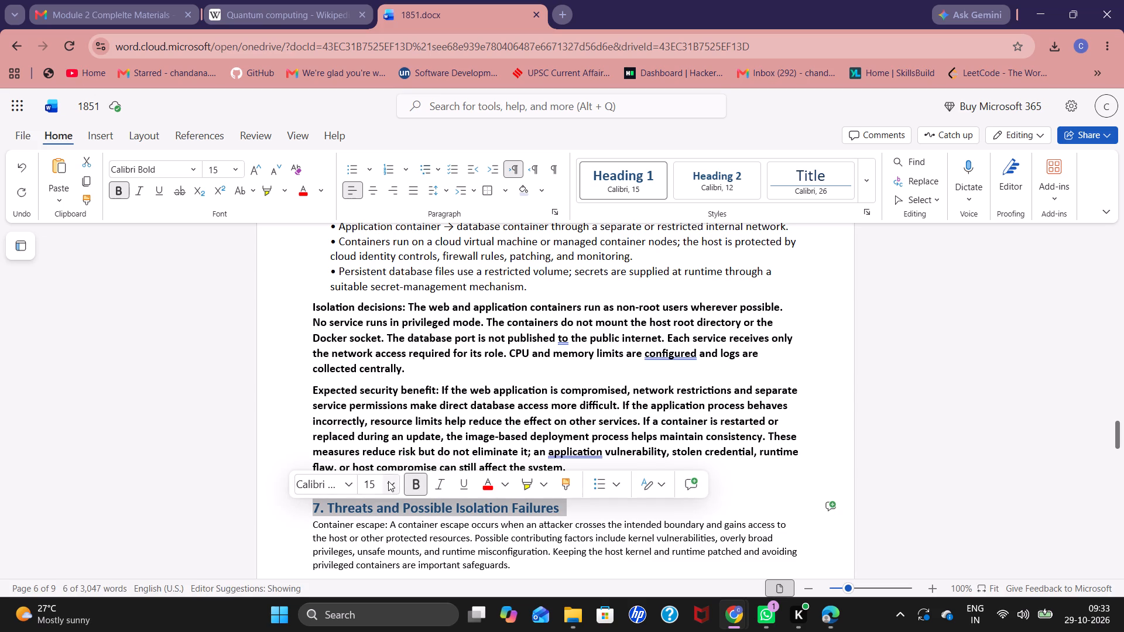
left_click(388, 481)
left_click(359, 274)
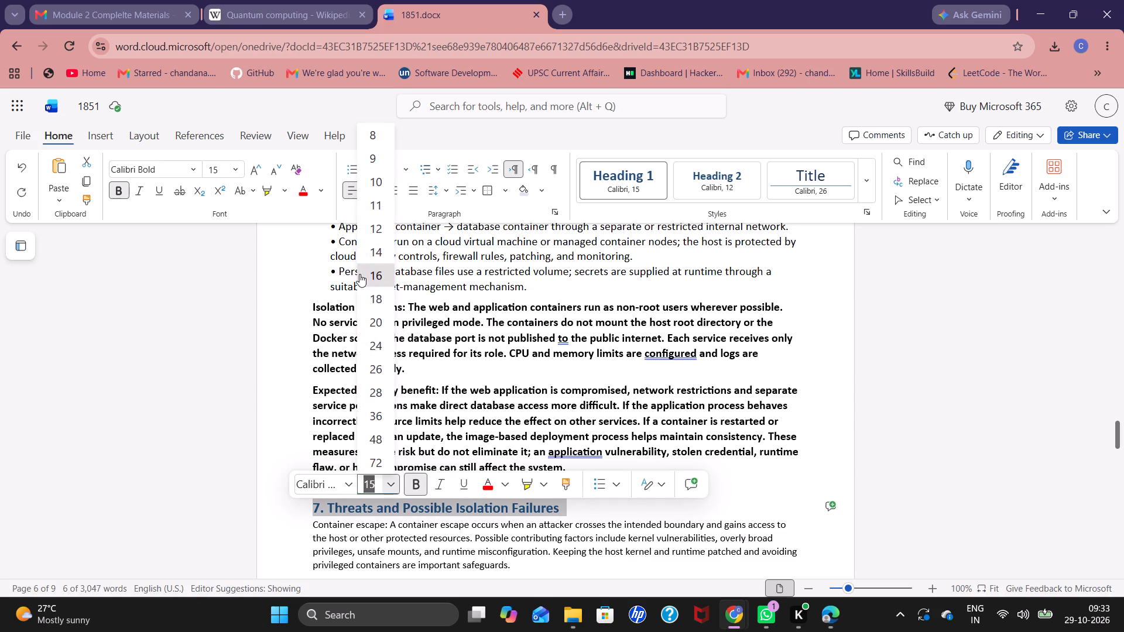
Set the section 7 body paragraphs, from "Container escape" through "Resource exhaustion", to font size 12.
scroll(490, 419, "down", 2)
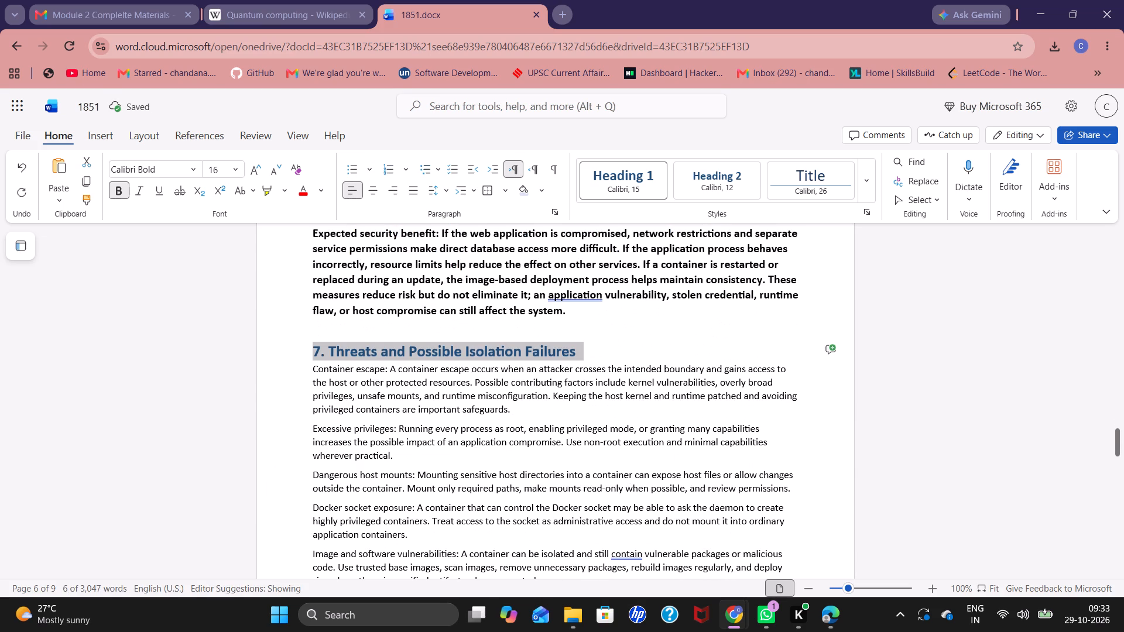
left_click_drag(314, 368, 640, 499)
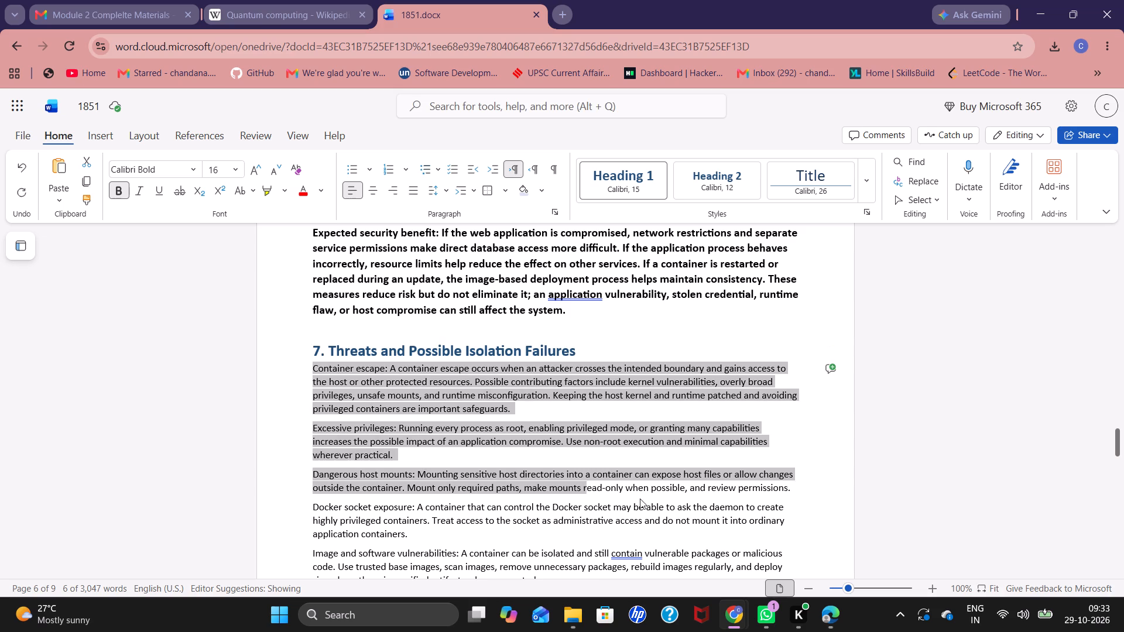
left_click_drag(640, 499, 801, 577)
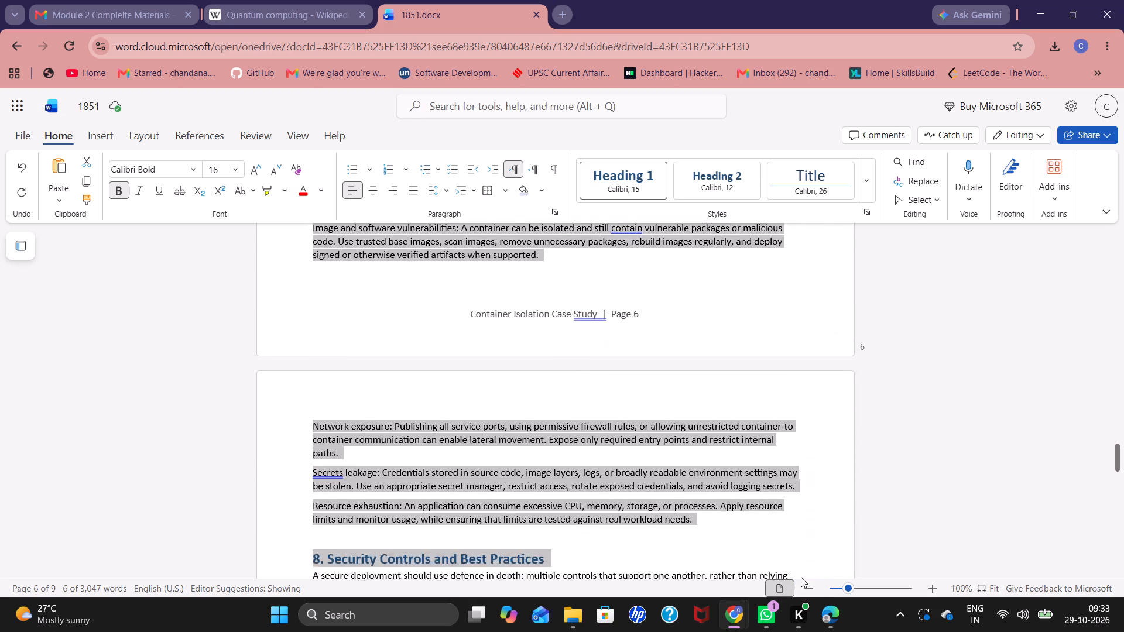
left_click_drag(801, 577, 695, 384)
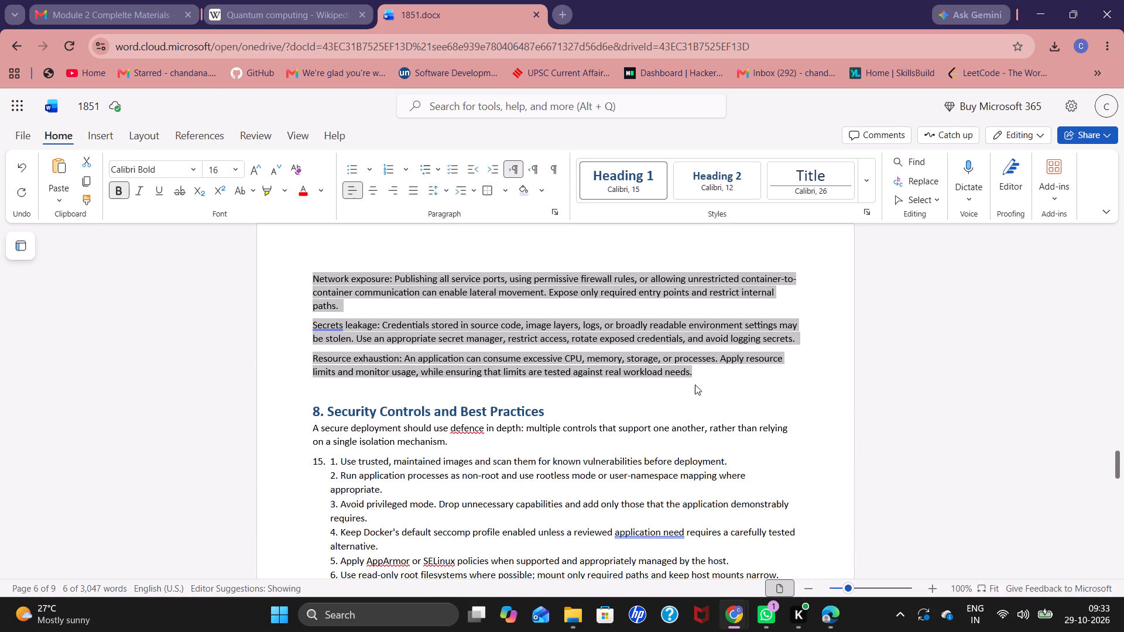
left_click_drag(695, 384, 690, 384)
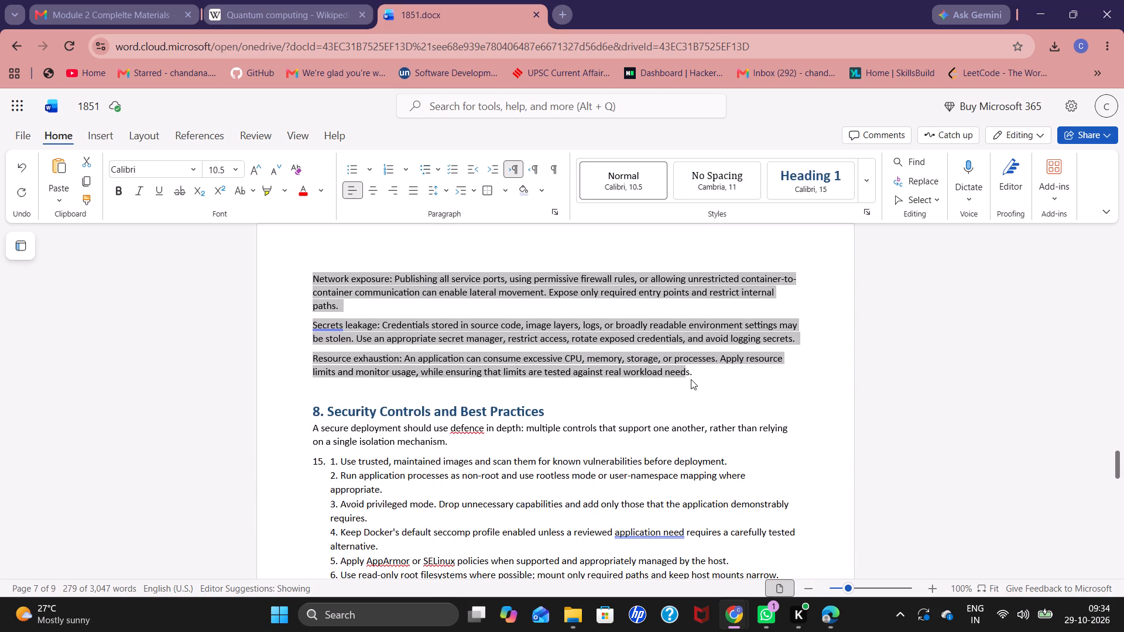
left_click(226, 169)
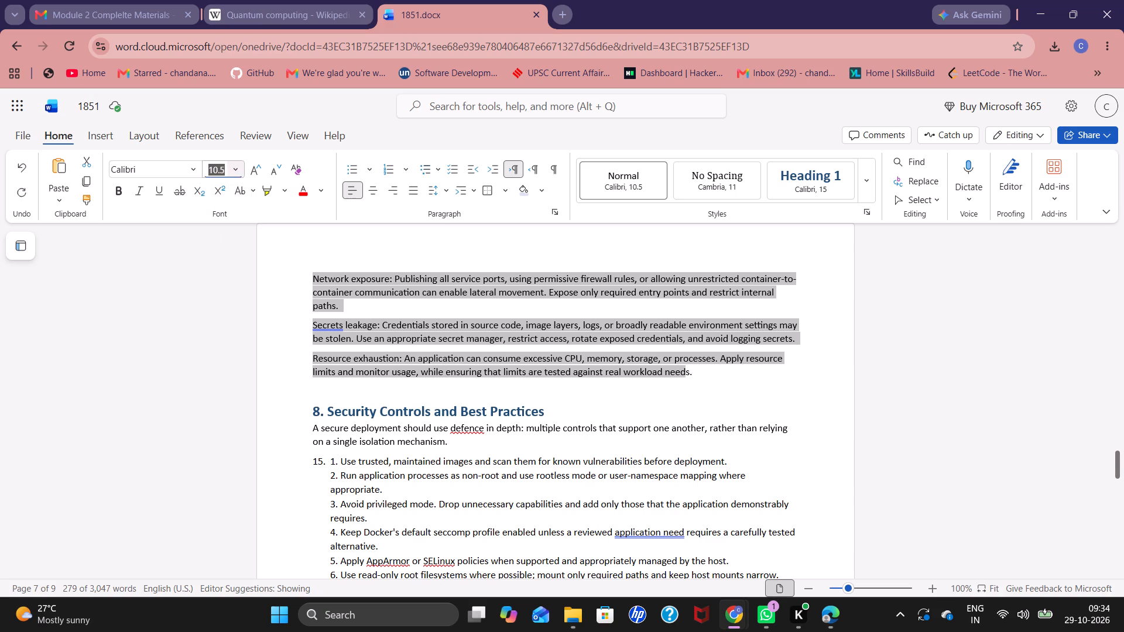
key("BackSpace")
type("12")
key("Return")
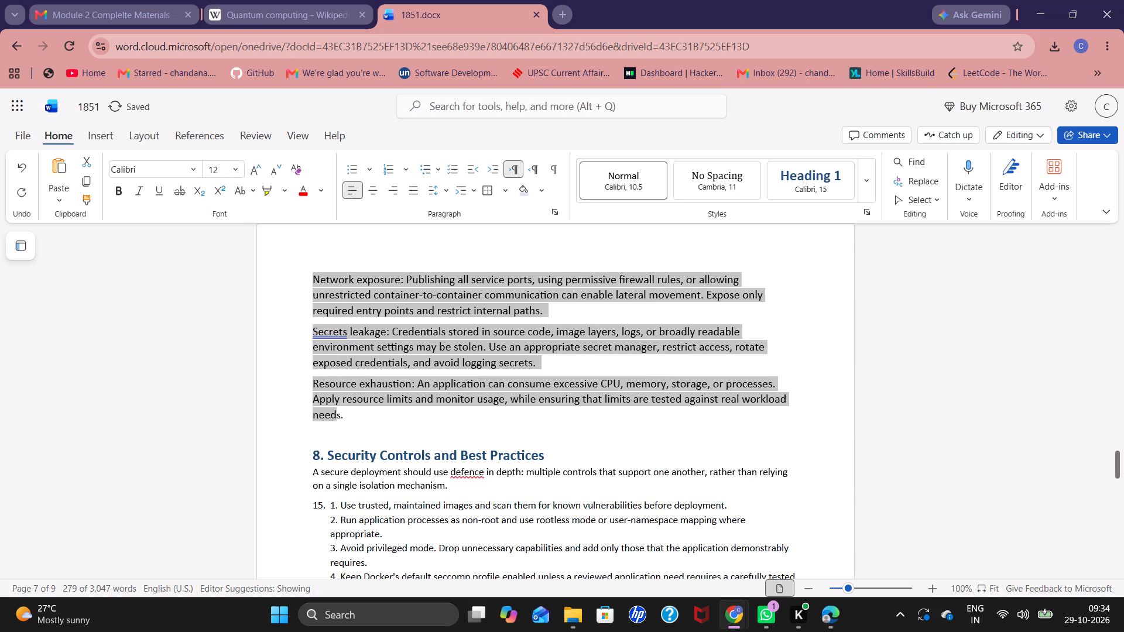
Retype the final "s." of "needs." at the end of the "Resource exhaustion" paragraph so it matches the size 12 text.
left_click(354, 415)
key("BackSpace")
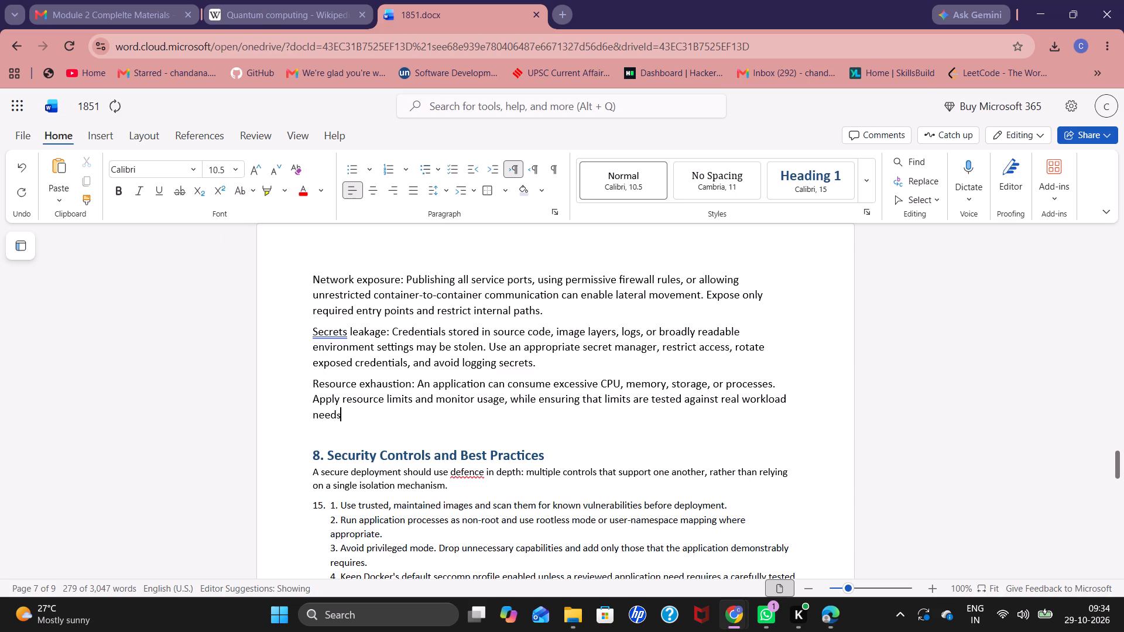
key("BackSpace")
key("s")
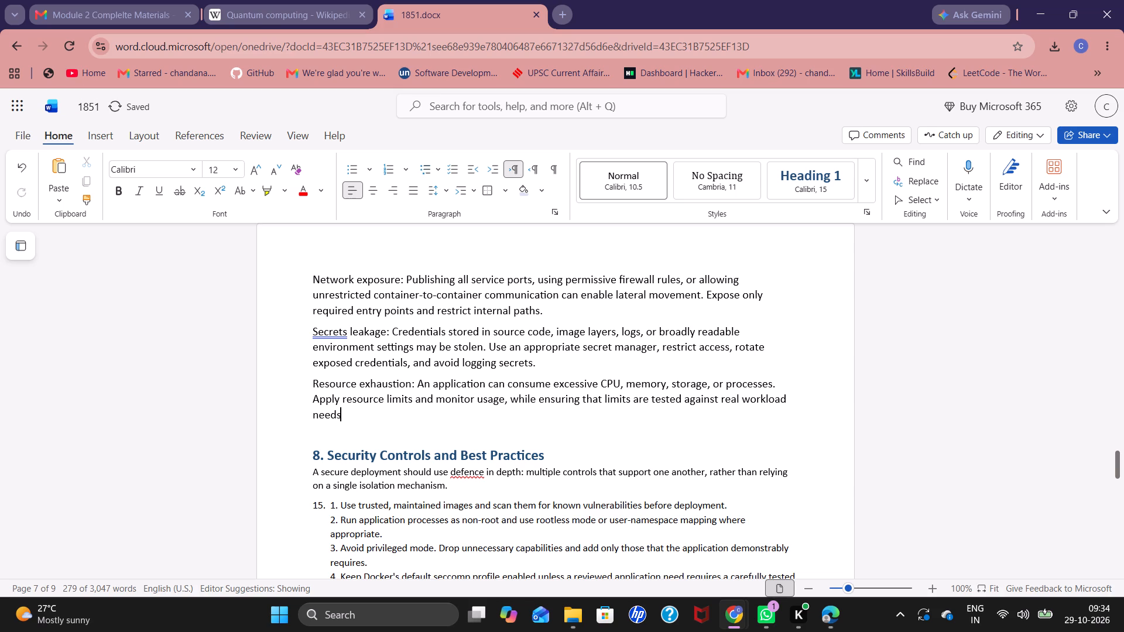
key("period")
Set the "8. Security Controls and Best Practices" heading to font size 16.
scroll(354, 415, "down", 2)
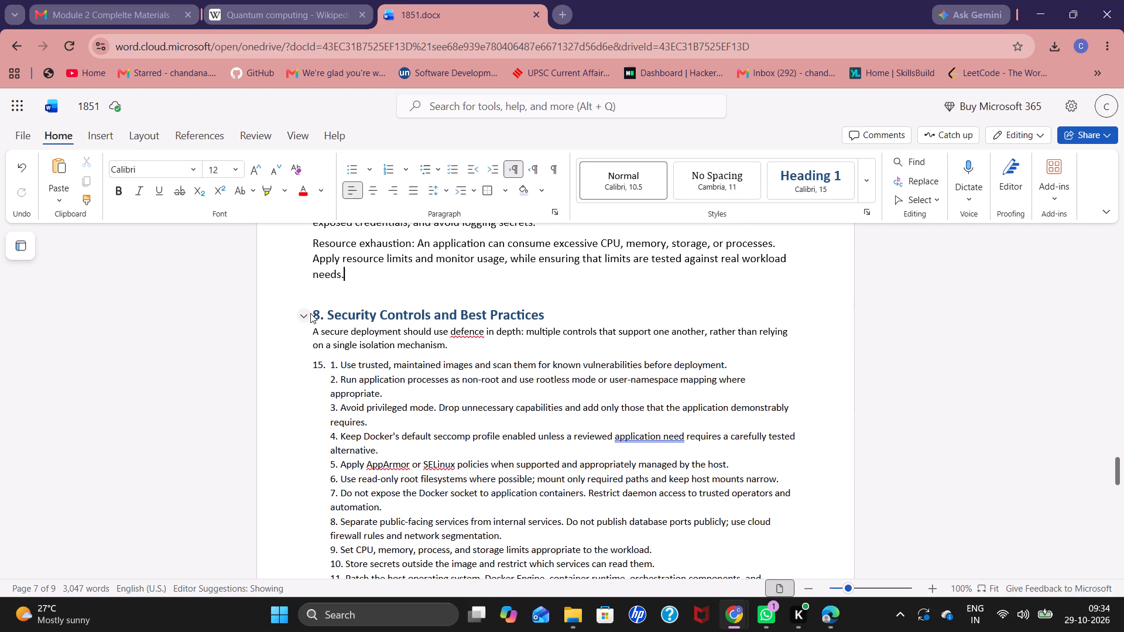
left_click_drag(312, 313, 534, 327)
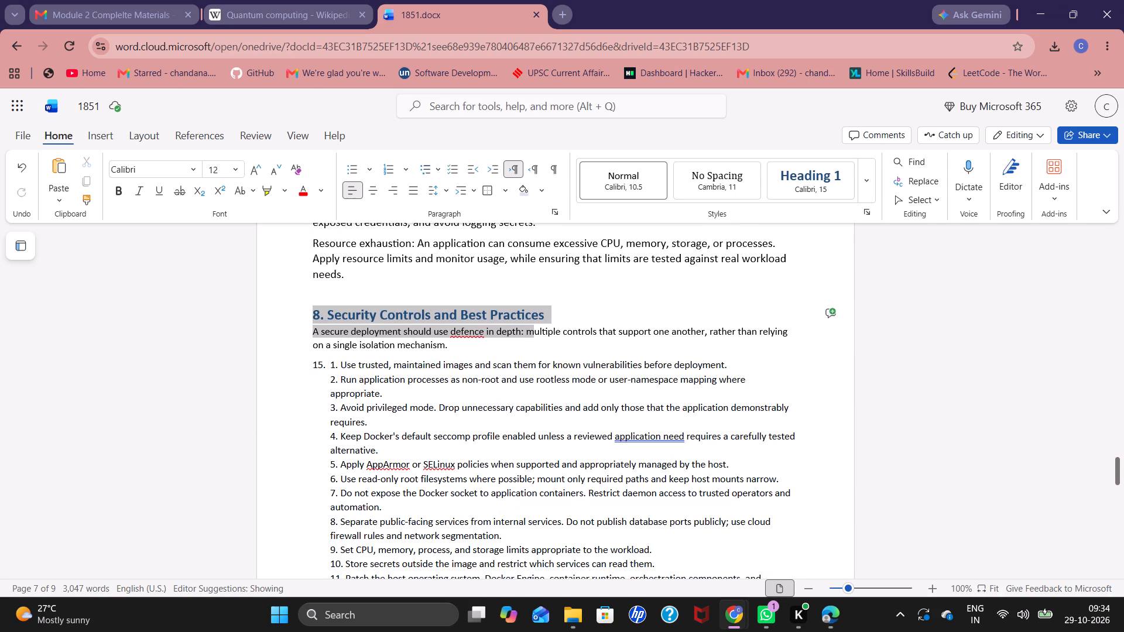
left_click_drag(534, 327, 544, 318)
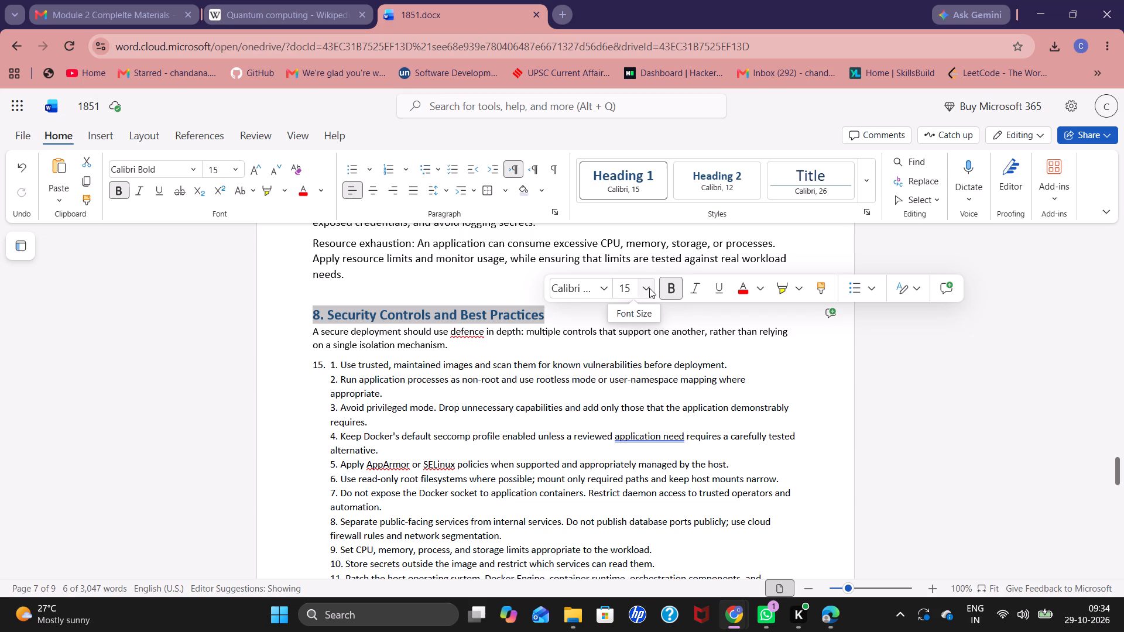
left_click(649, 288)
left_click(674, 400)
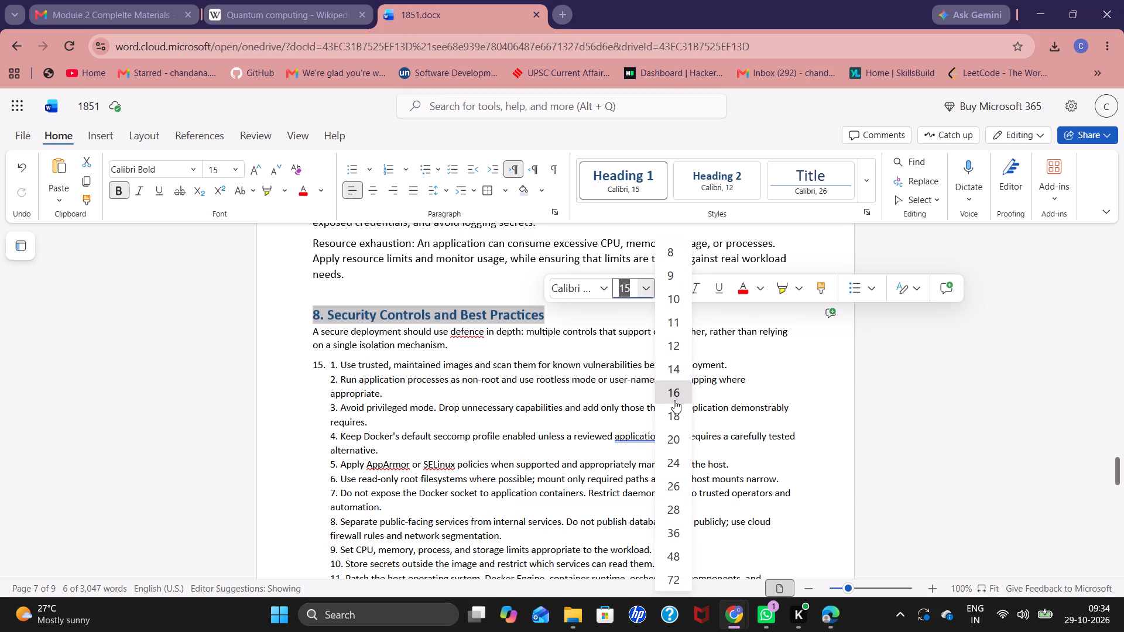
Set the section 8 introduction, numbered best-practice list and closing Kubernetes paragraph to font size 12.
left_click(316, 335)
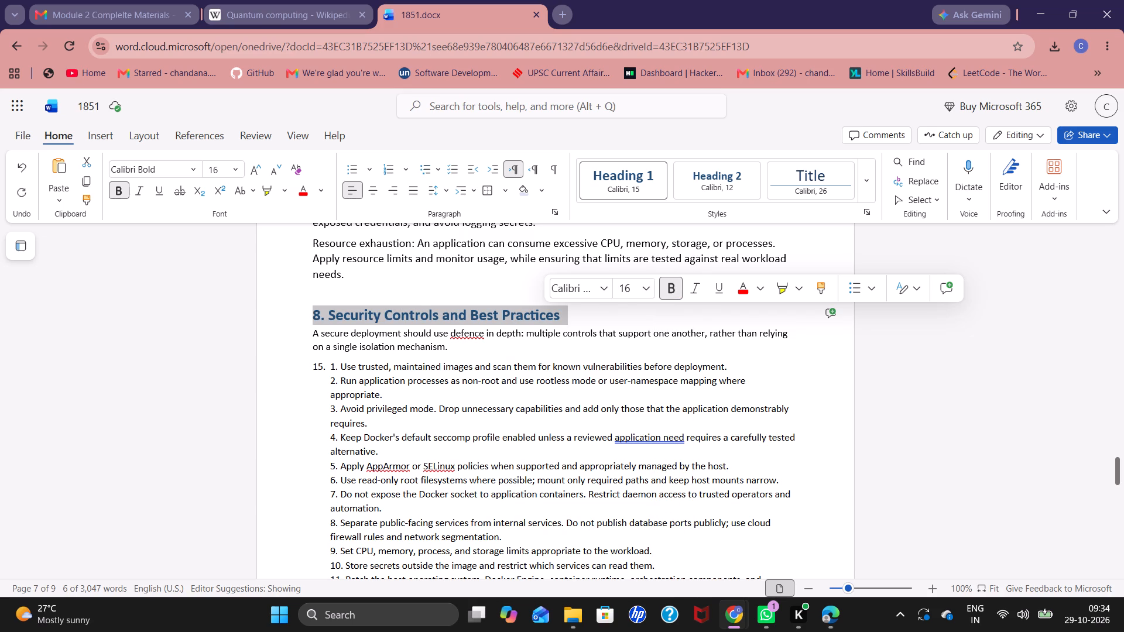
left_click(314, 334)
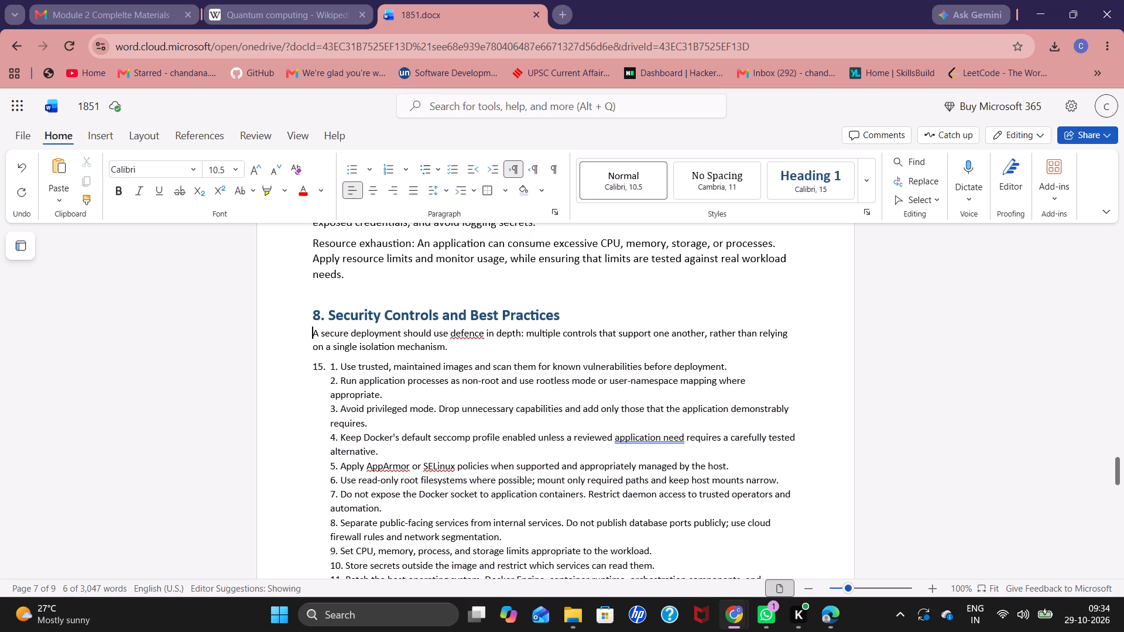
left_click_drag(311, 332, 662, 564)
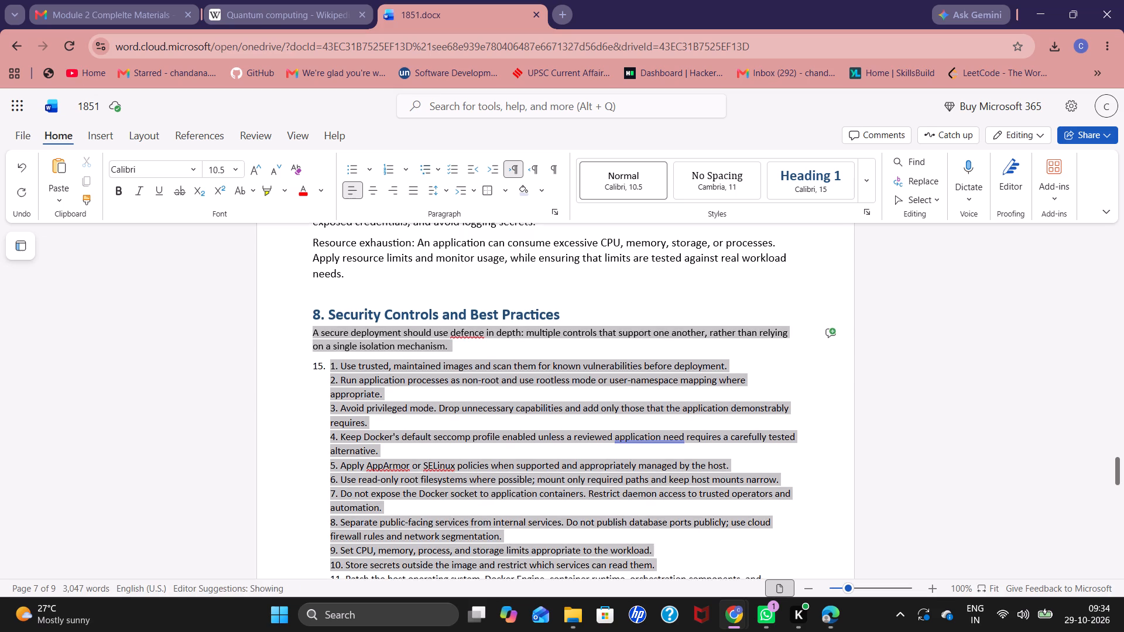
left_click_drag(662, 564, 677, 572)
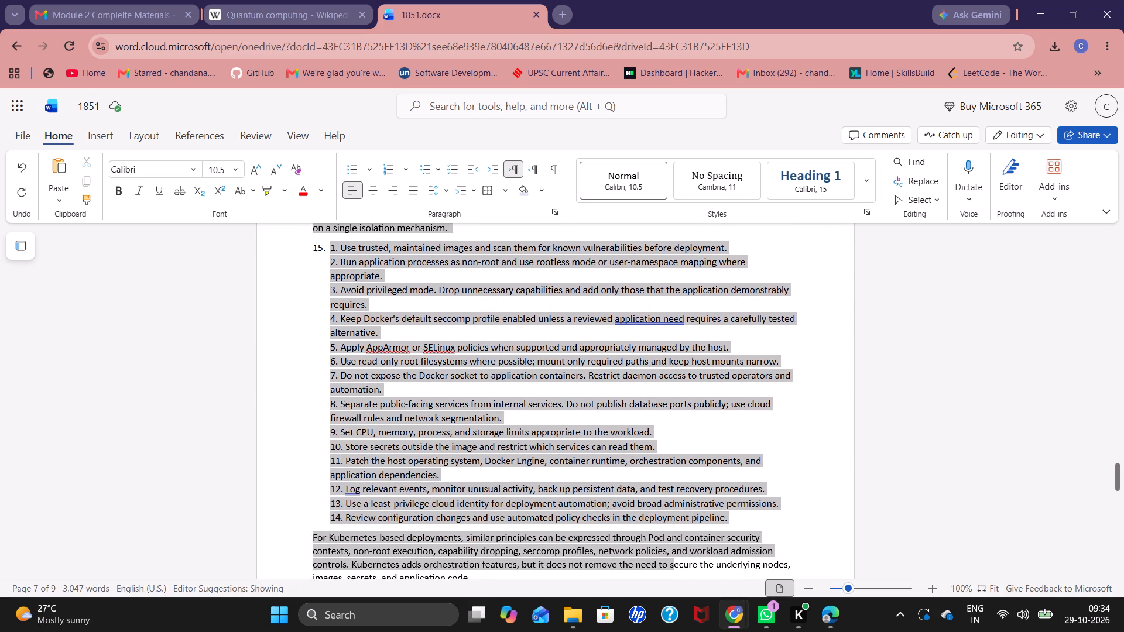
left_click_drag(677, 572, 556, 420)
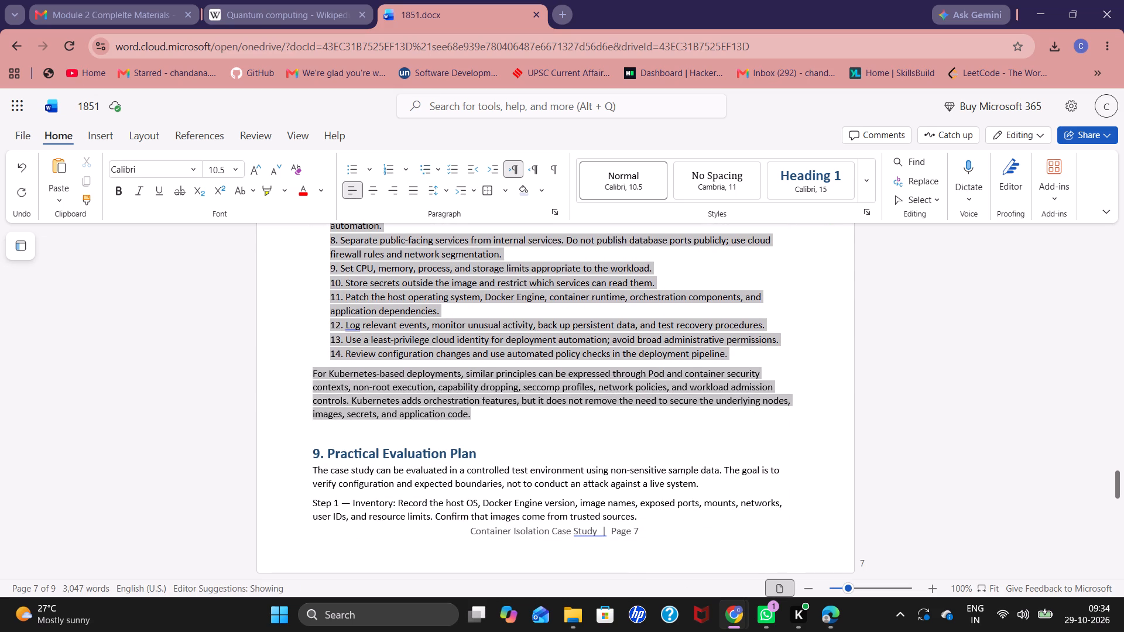
left_click_drag(556, 420, 549, 419)
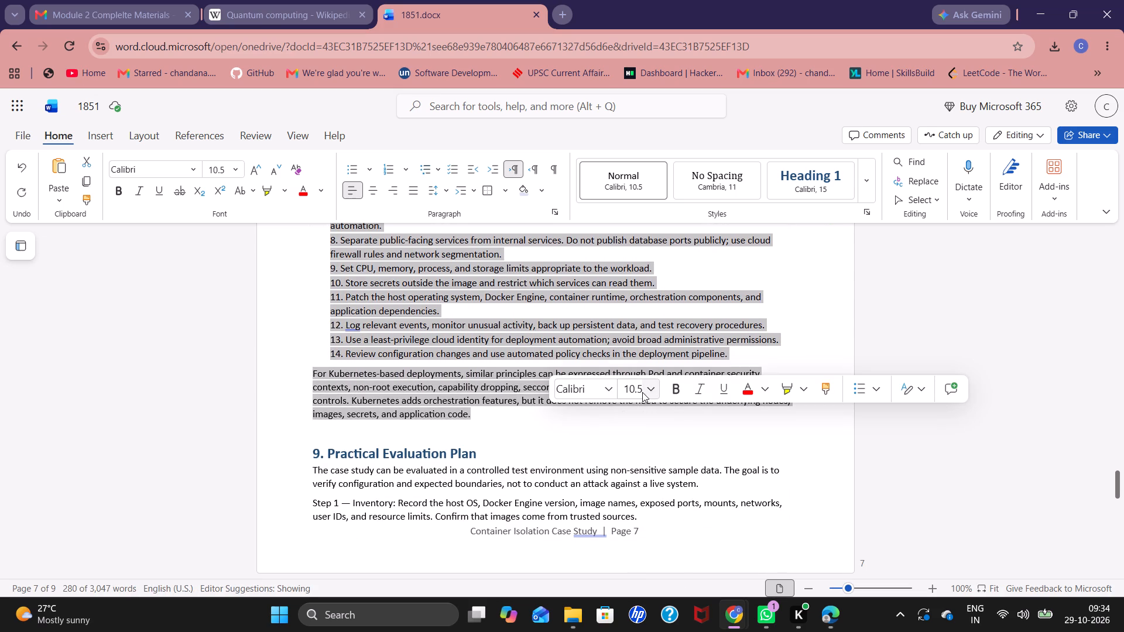
left_click(642, 392)
left_click(672, 349)
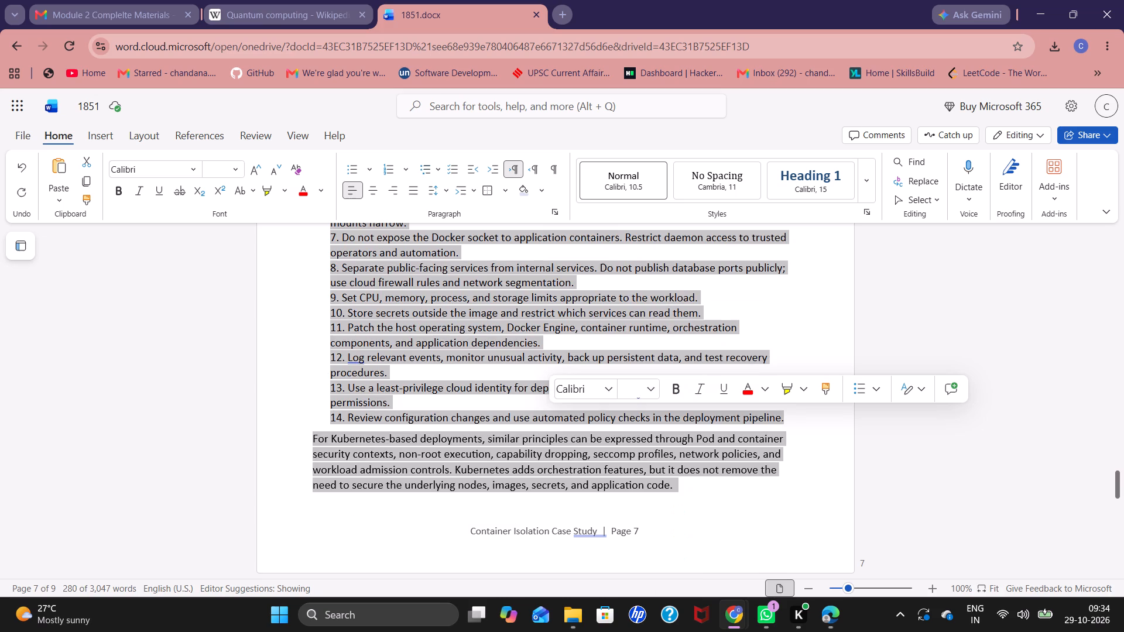
left_click(693, 541)
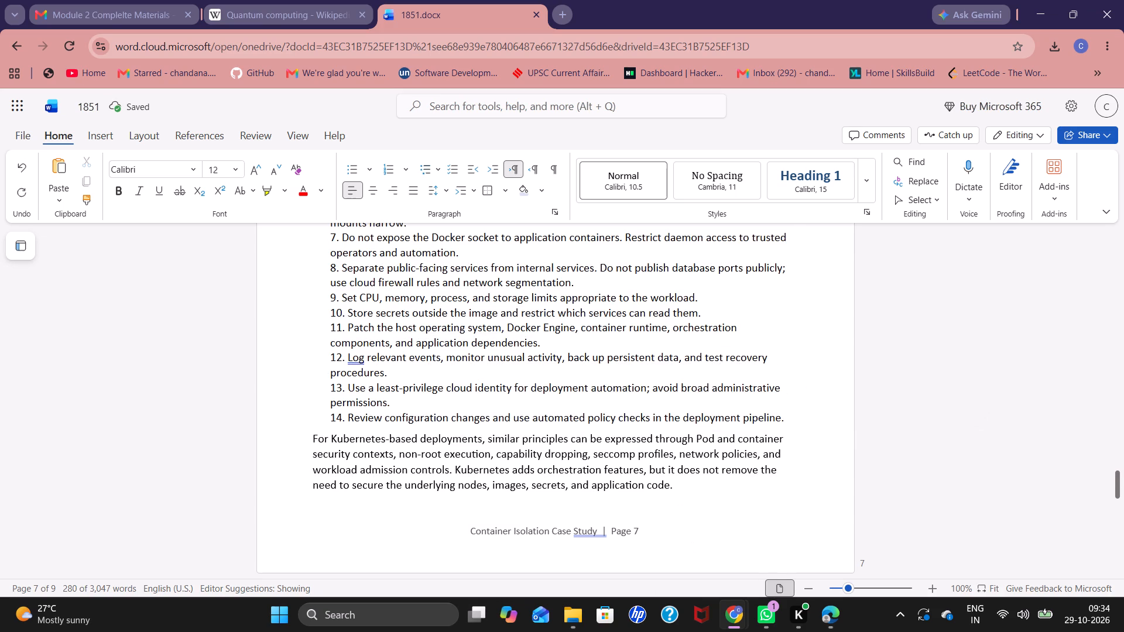
Look through sections 9 to 11 and back over the section 8 list to check the text formatting.
scroll(693, 541, "down", 9)
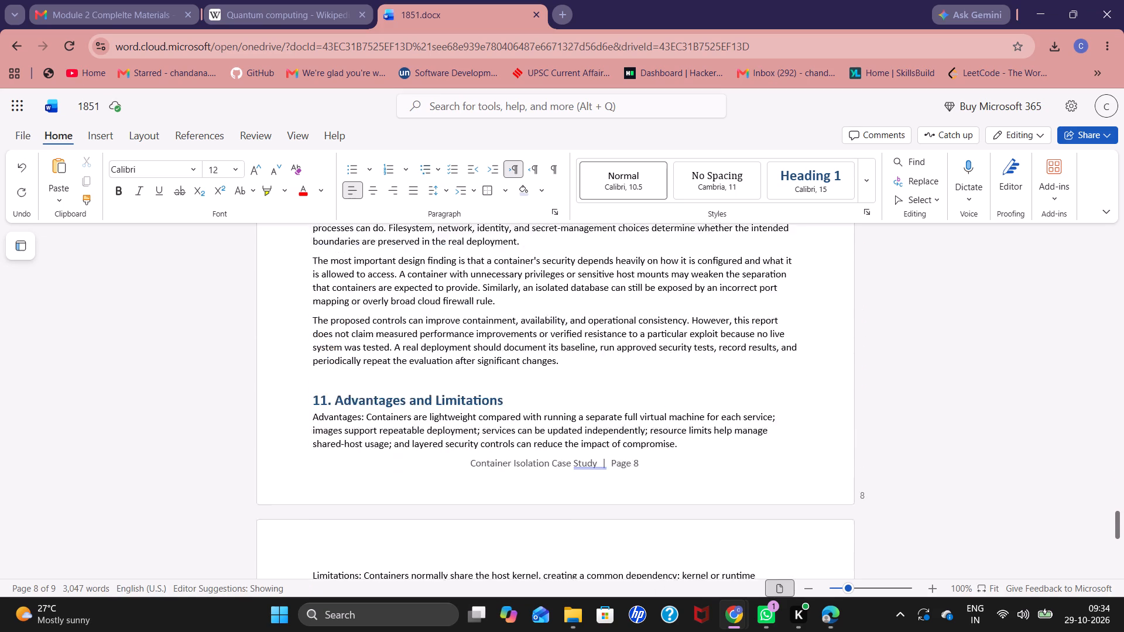
scroll(693, 541, "down", 7)
scroll(693, 541, "up", 9)
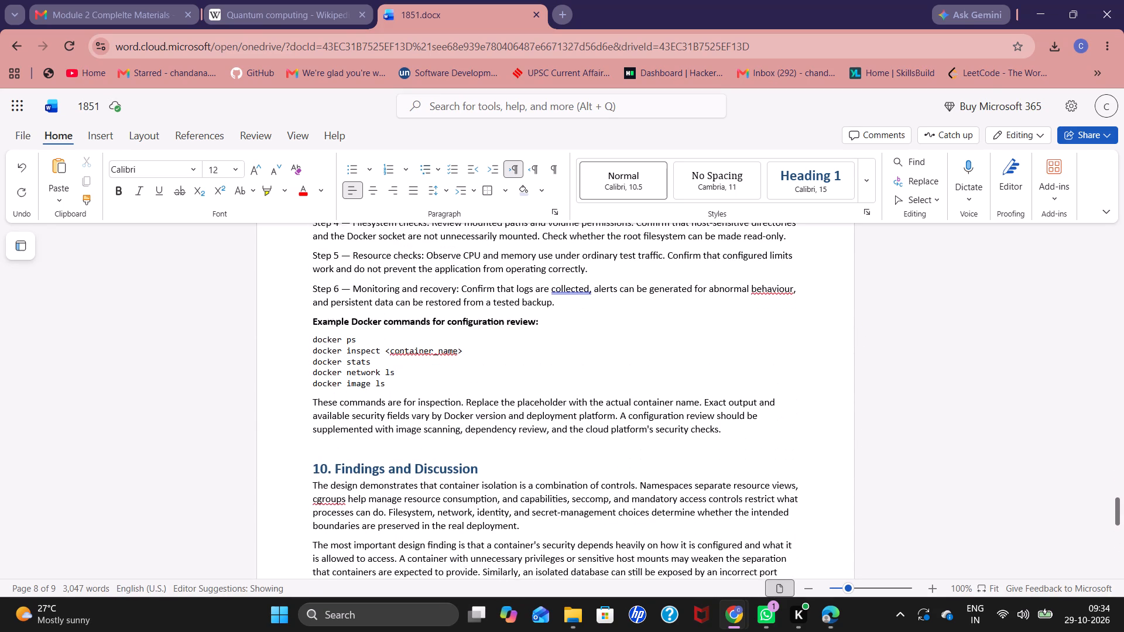
scroll(693, 541, "up", 6)
scroll(693, 541, "down", 1)
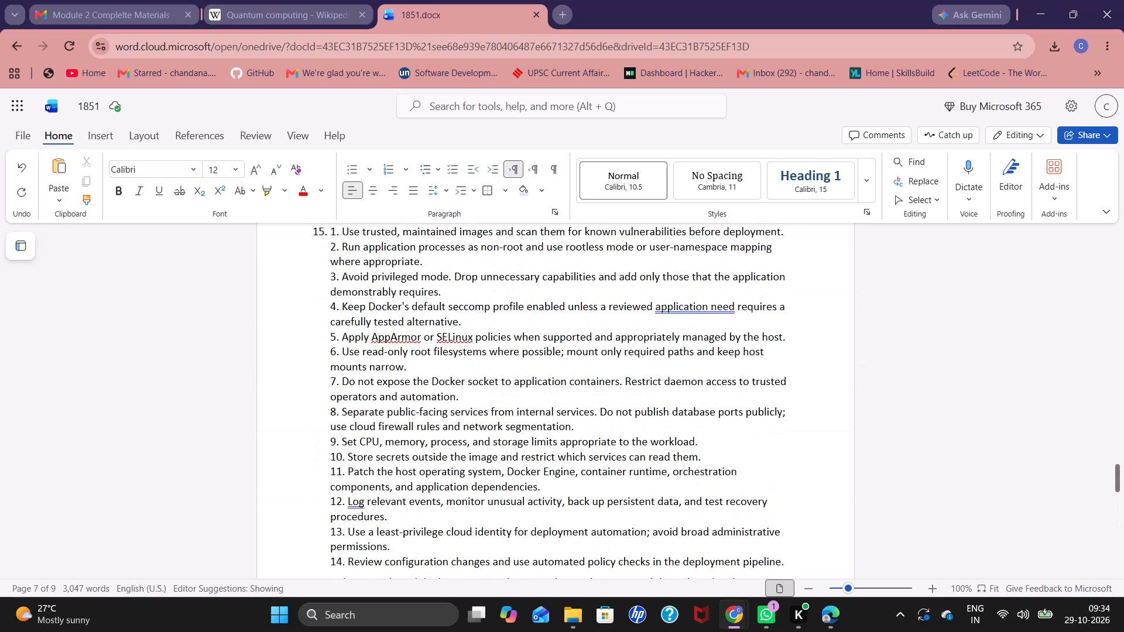
Set the "9. Practical Evaluation Plan" heading to font size 16.
scroll(693, 541, "down", 2)
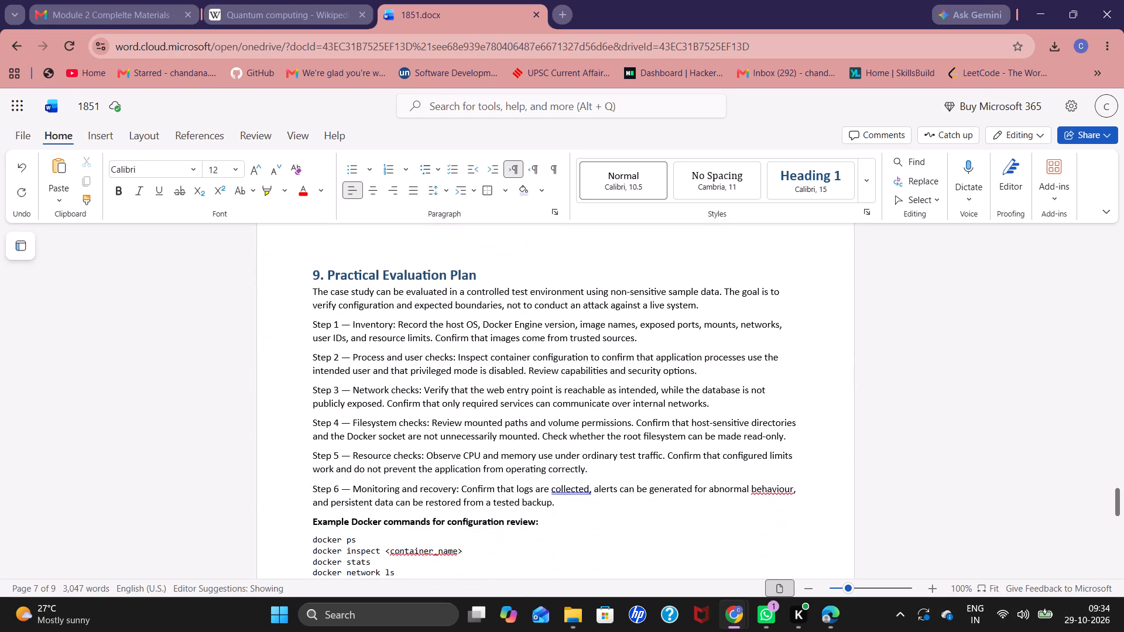
left_click_drag(306, 423, 392, 432)
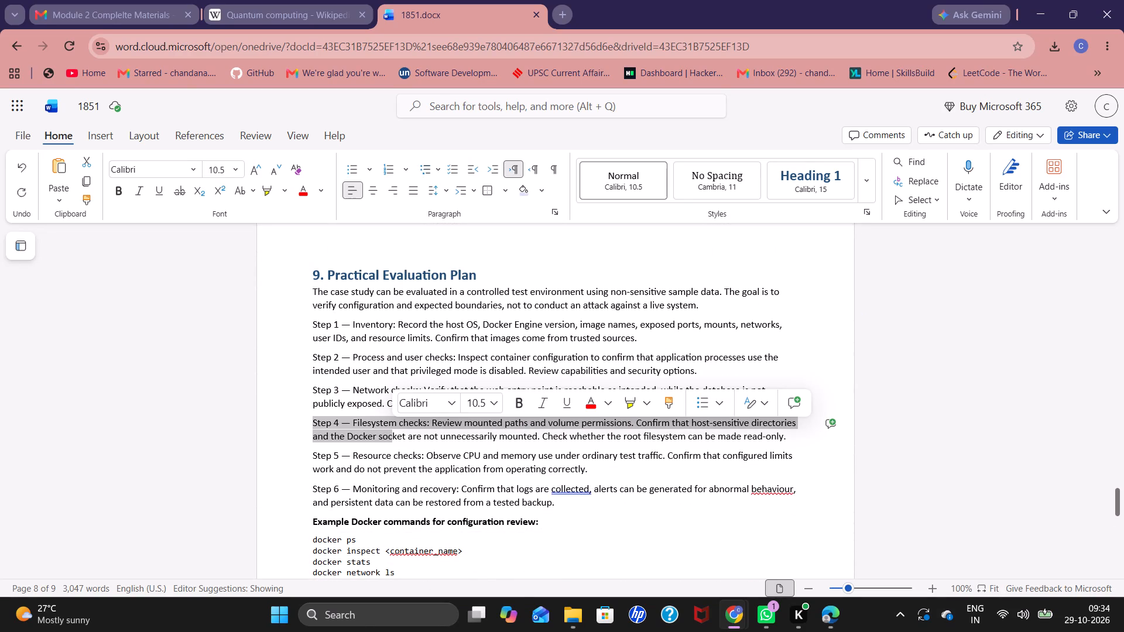
left_click(725, 512)
scroll(538, 314, "up", 2)
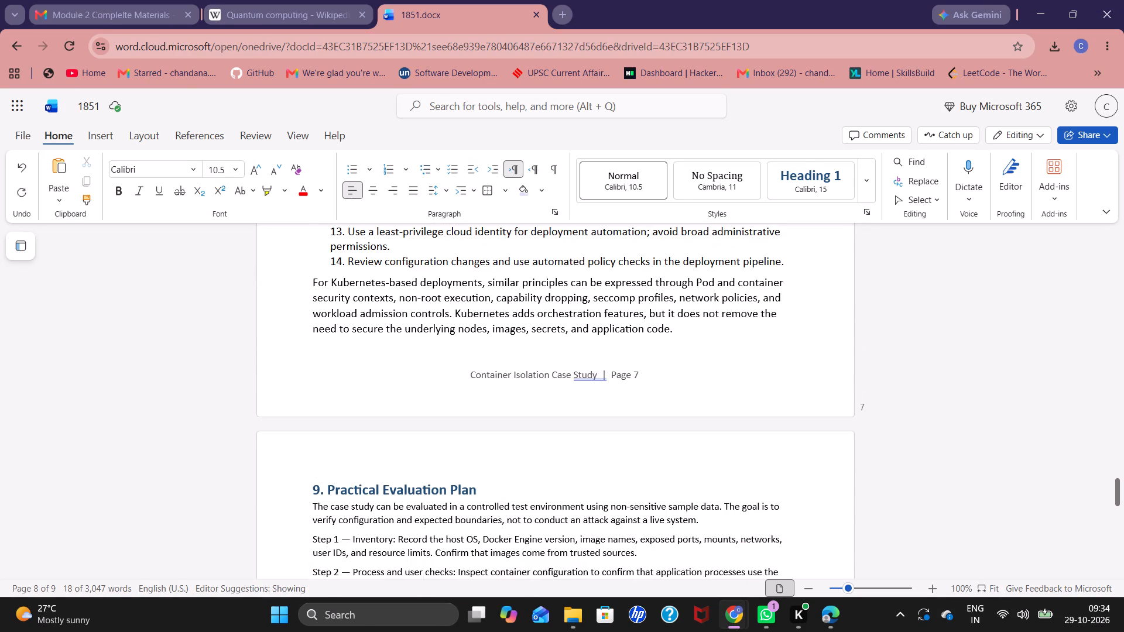
scroll(538, 314, "up", 1)
scroll(488, 464, "right", 1)
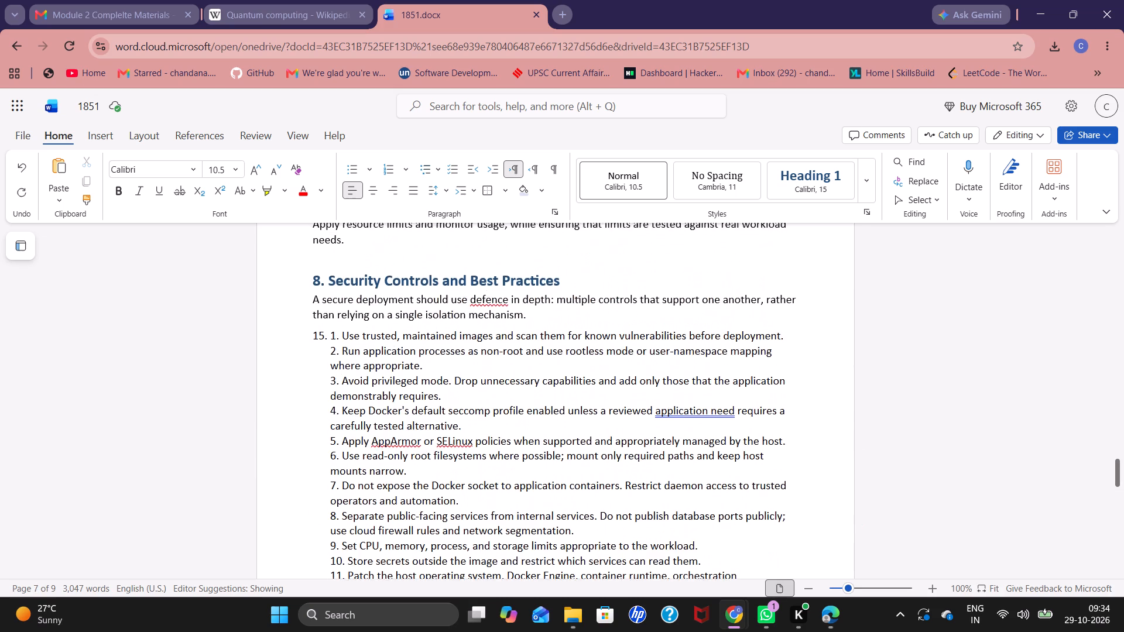
scroll(488, 464, "down", 2)
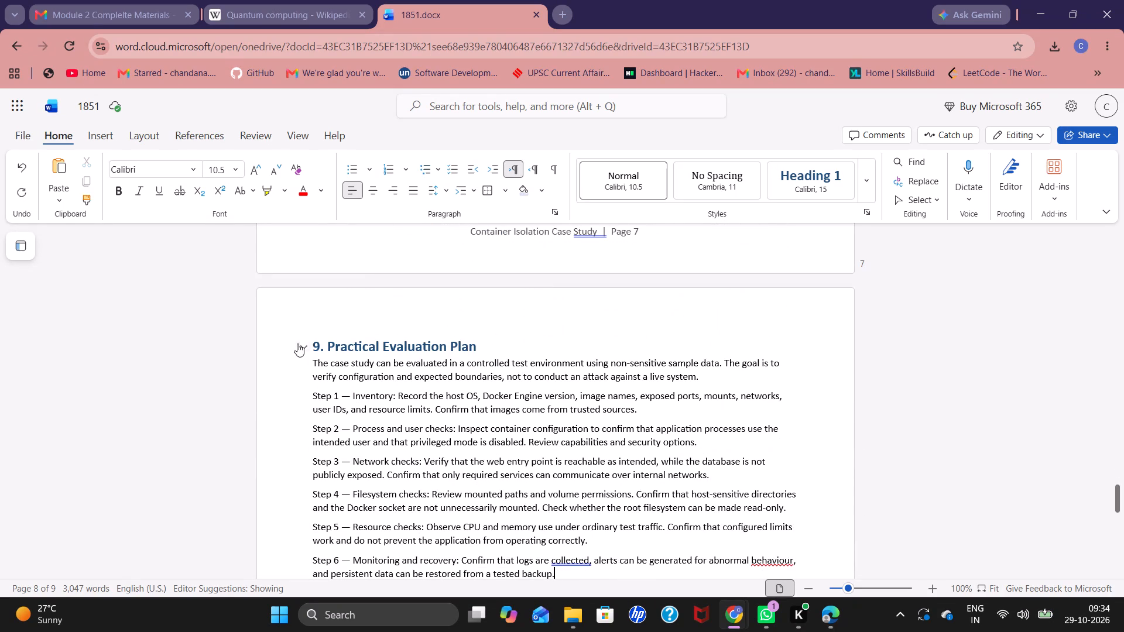
left_click_drag(313, 342, 519, 363)
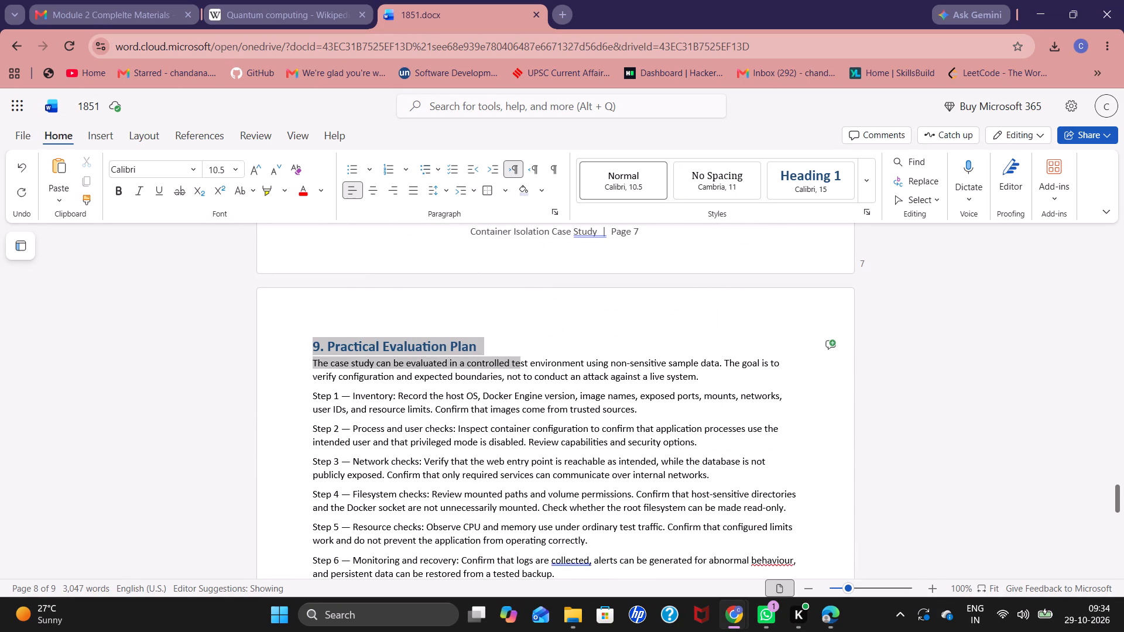
left_click_drag(519, 363, 509, 344)
left_click(614, 310)
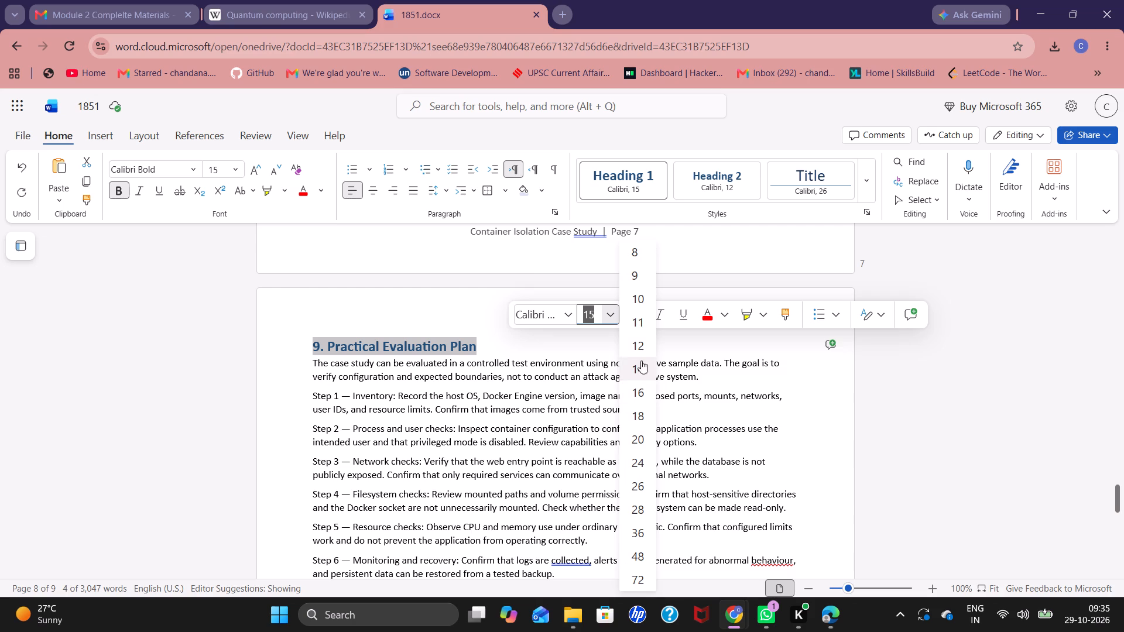
left_click(640, 392)
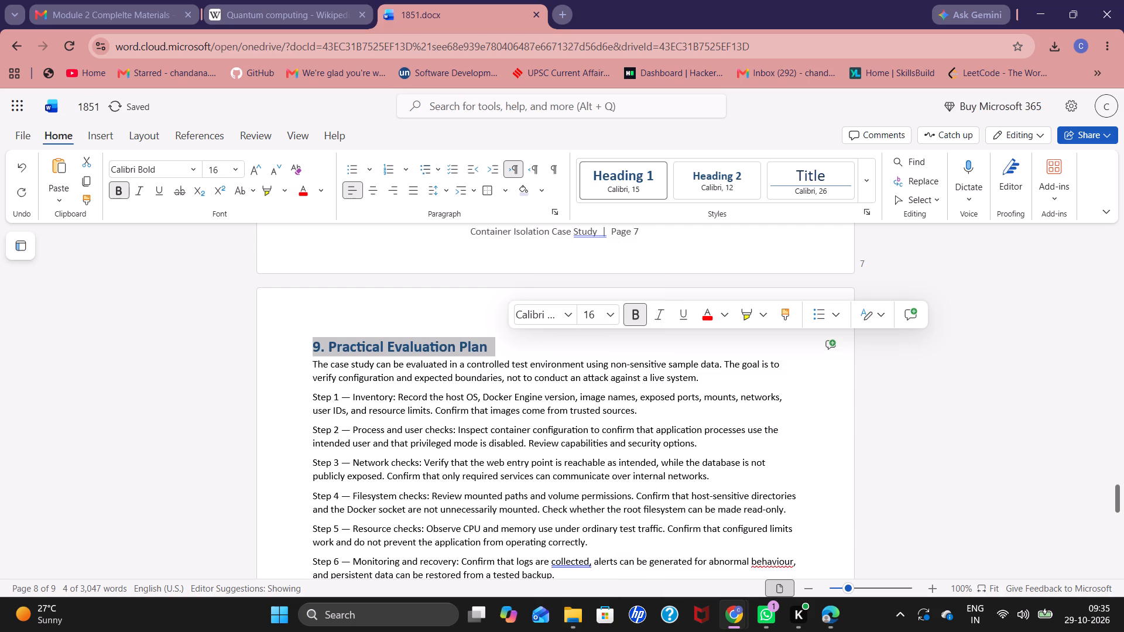
Set all section 9 text below its heading, from the introduction through the Docker commands and closing paragraph, to font size 12.
left_click_drag(313, 365, 553, 528)
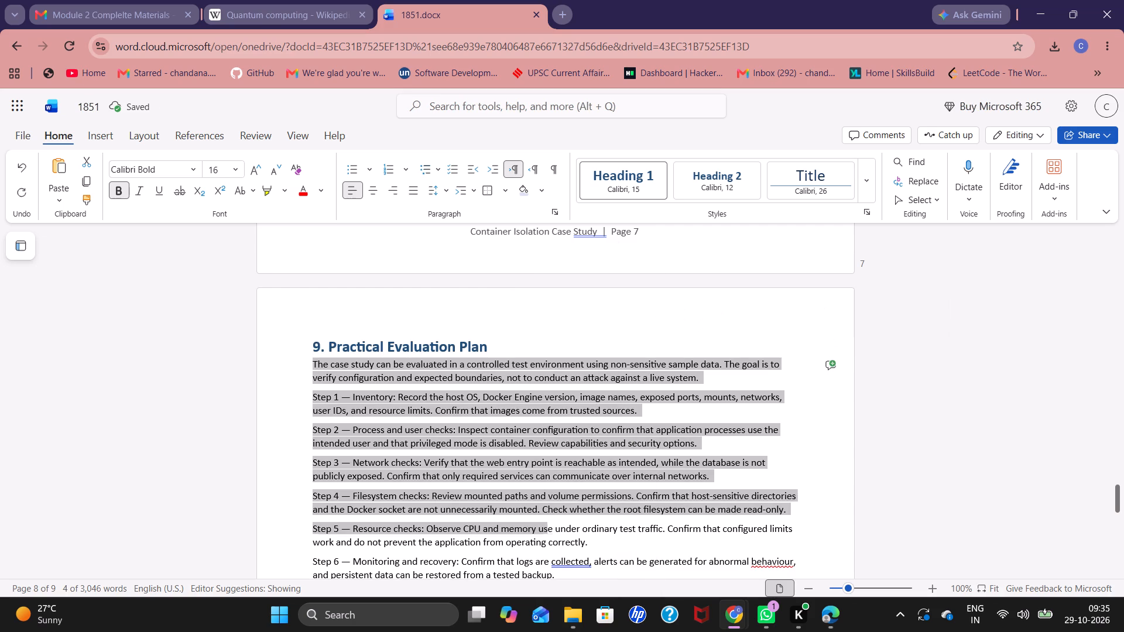
left_click_drag(553, 528, 622, 465)
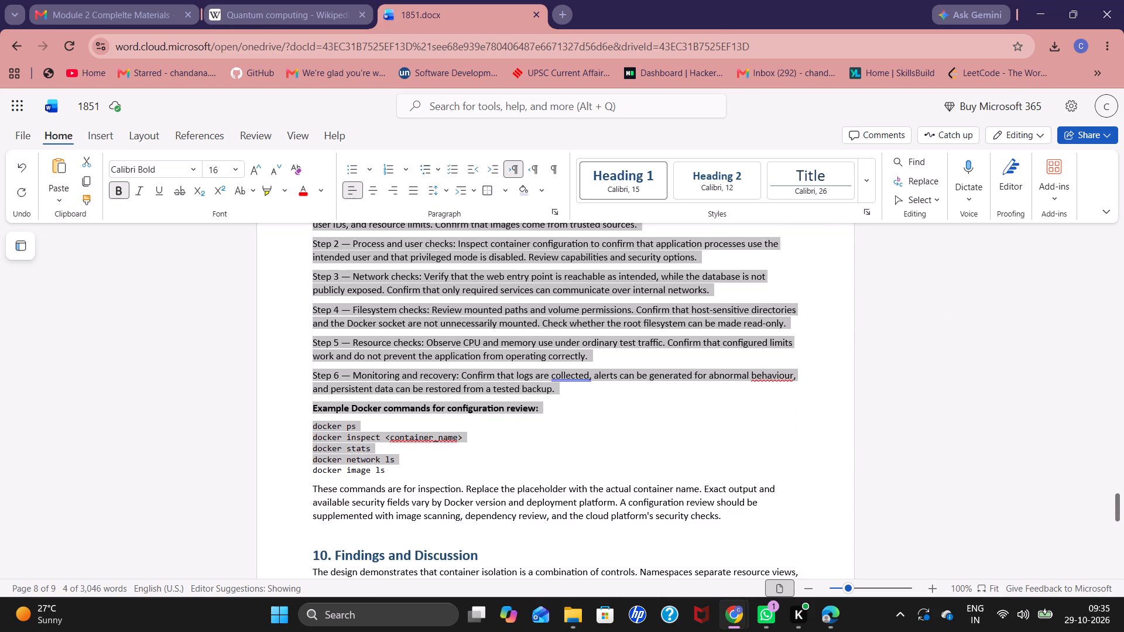
left_click_drag(622, 465, 743, 500)
left_click(743, 500)
left_click(753, 506)
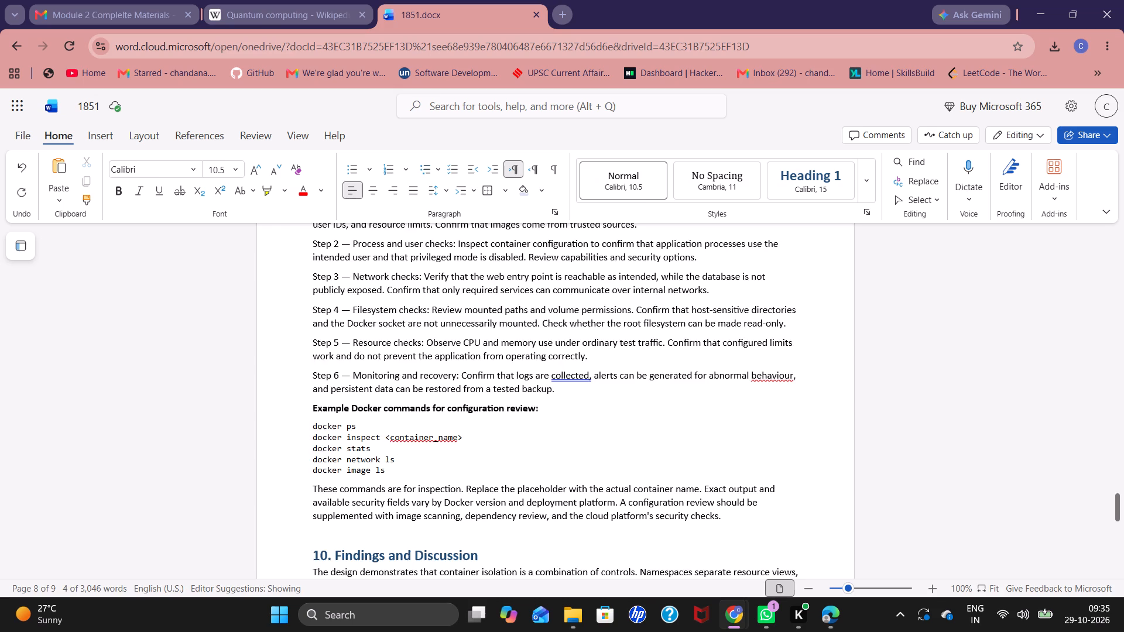
scroll(580, 388, "up", 2)
left_click_drag(313, 326, 447, 398)
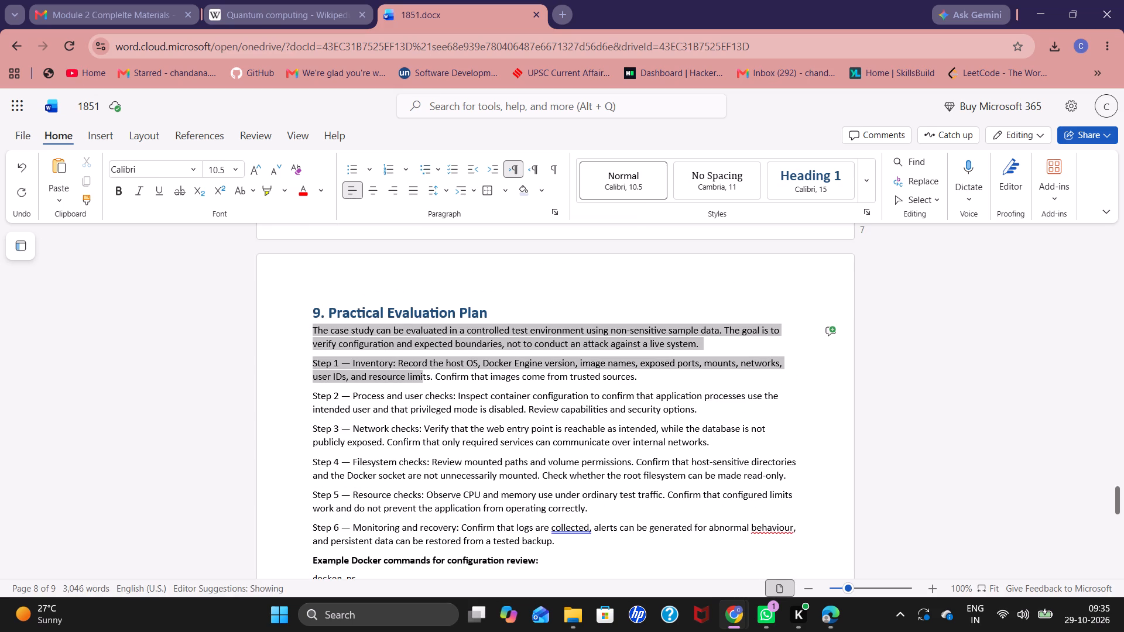
left_click_drag(447, 398, 671, 566)
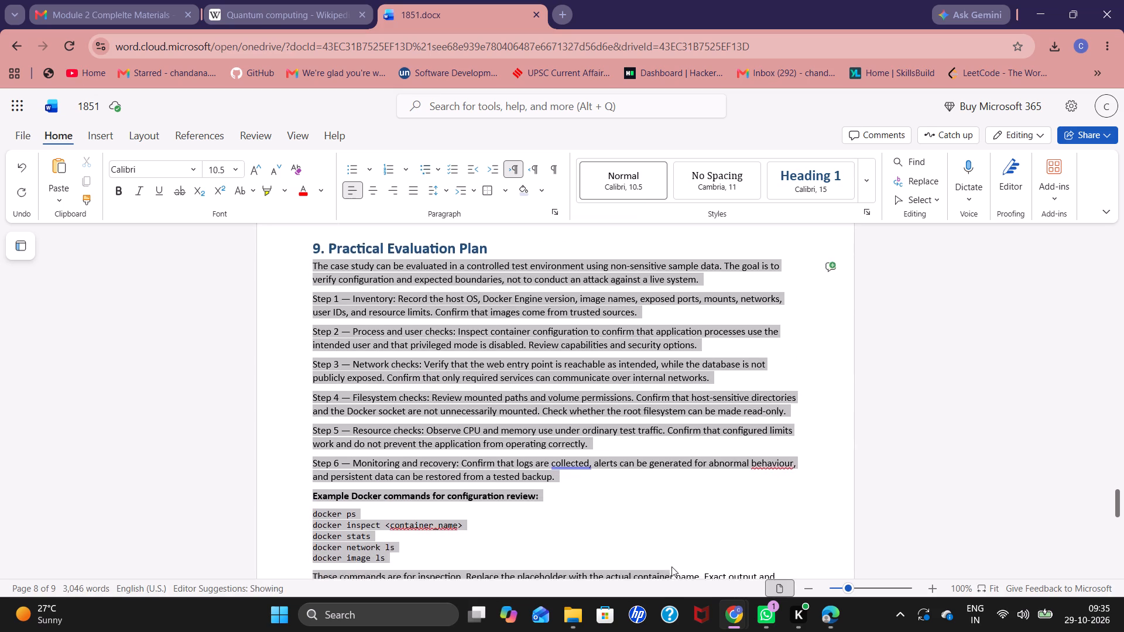
left_click_drag(671, 566, 724, 542)
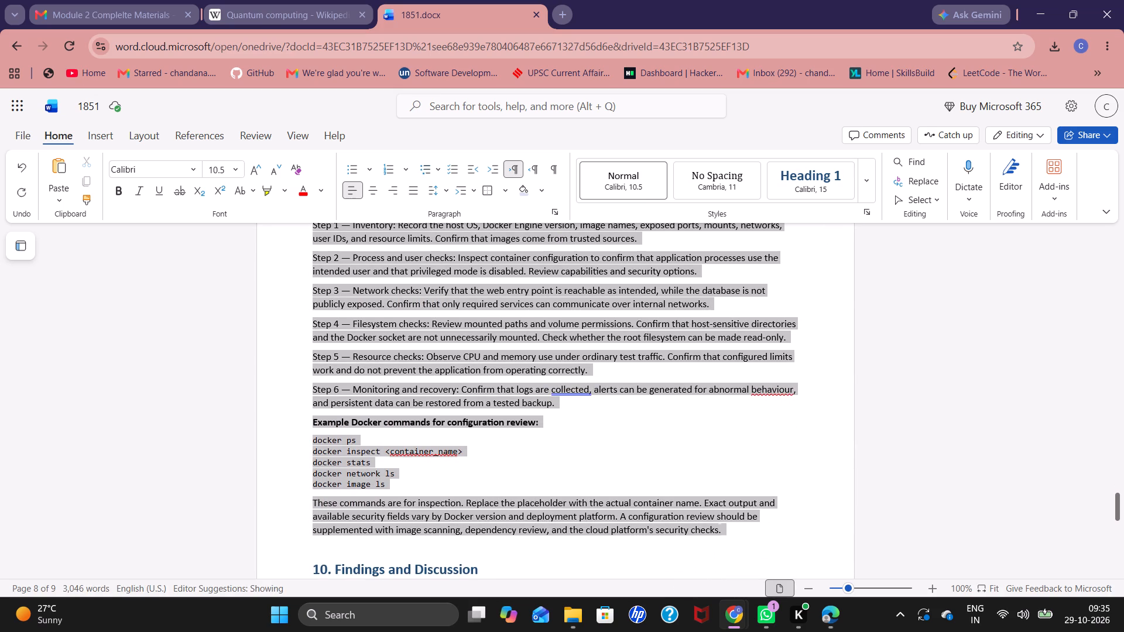
left_click_drag(724, 542, 728, 534)
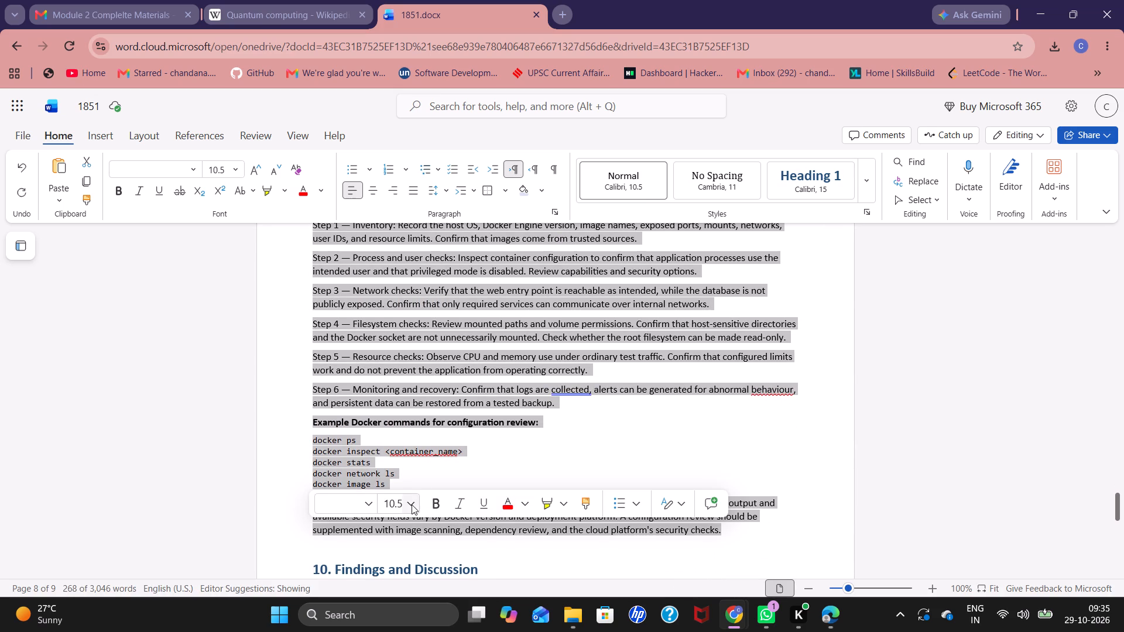
left_click(412, 504)
left_click(399, 248)
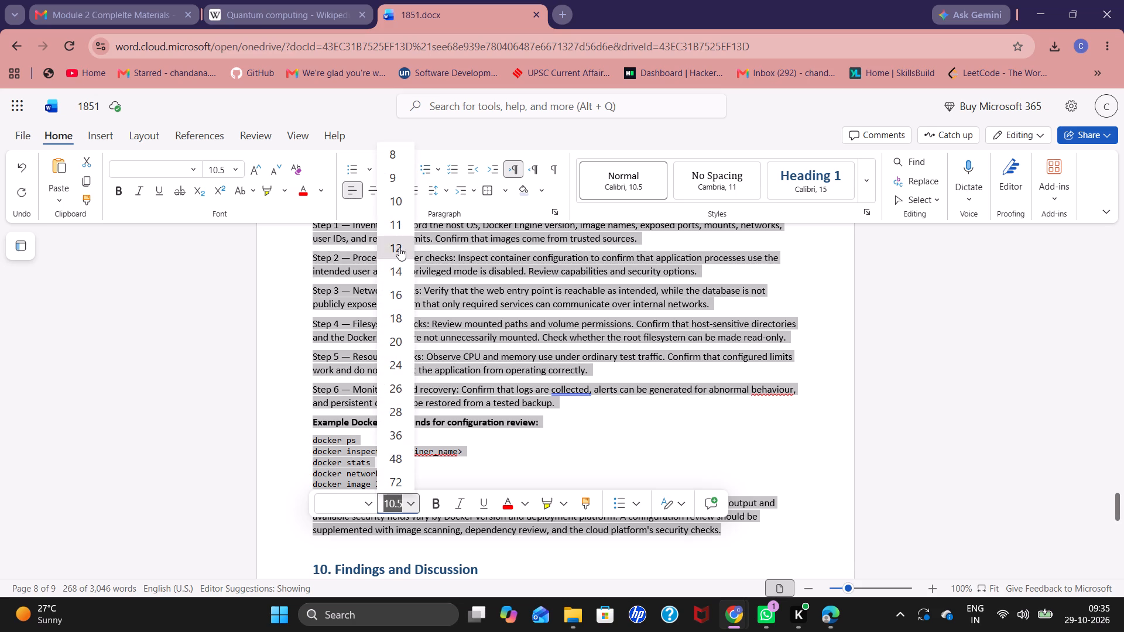
left_click(693, 434)
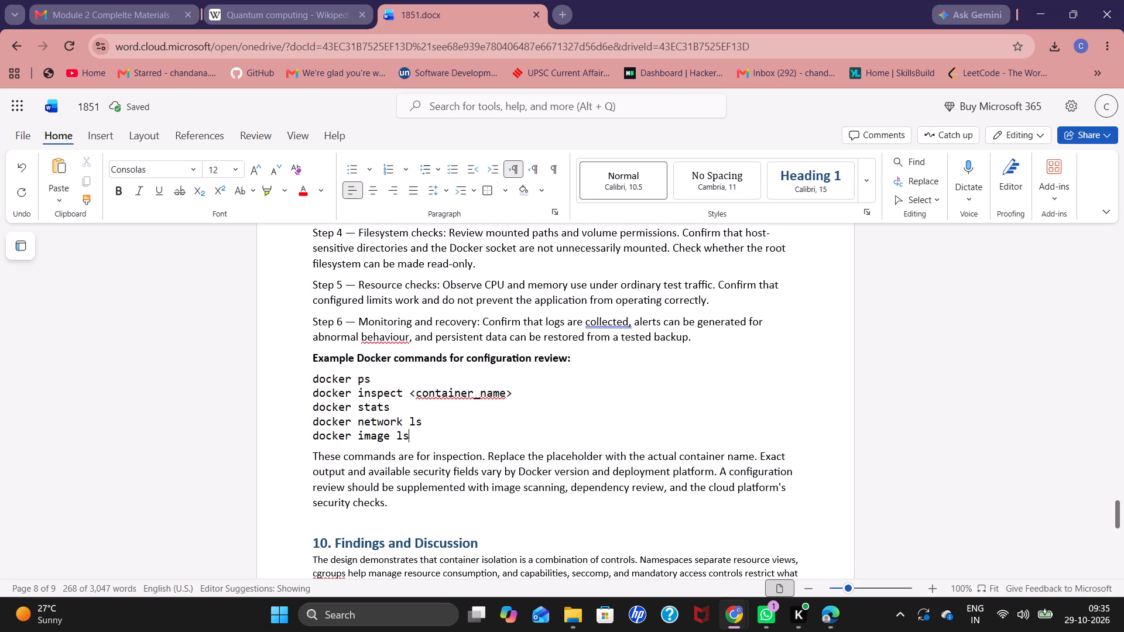
Set the "10. Findings and Discussion" heading to font size 16.
scroll(693, 434, "down", 3)
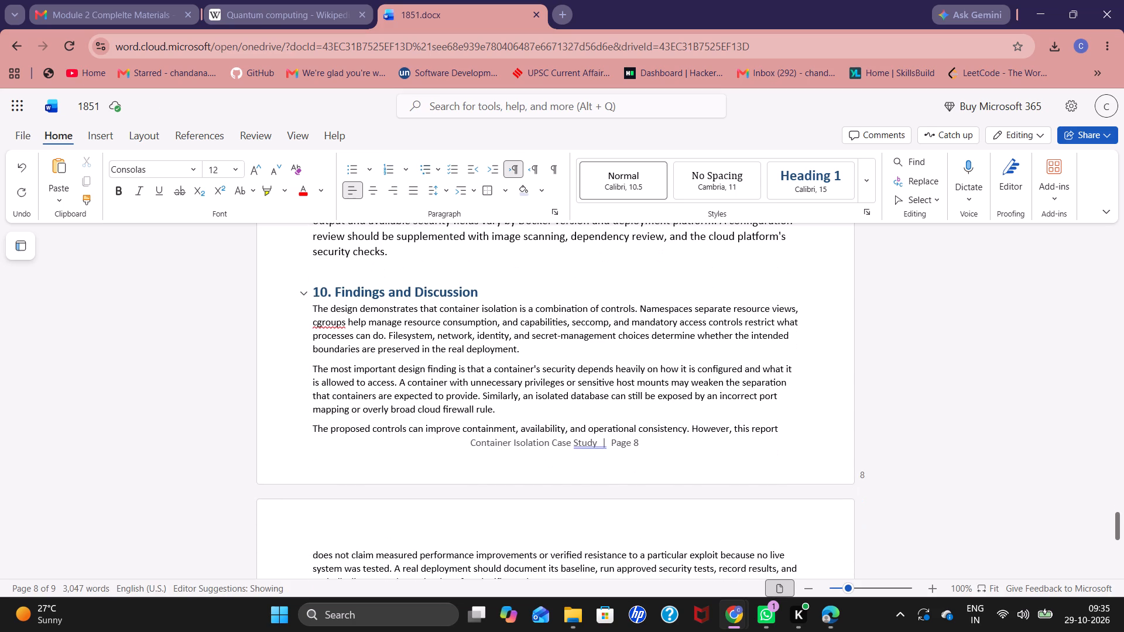
left_click_drag(310, 288, 492, 302)
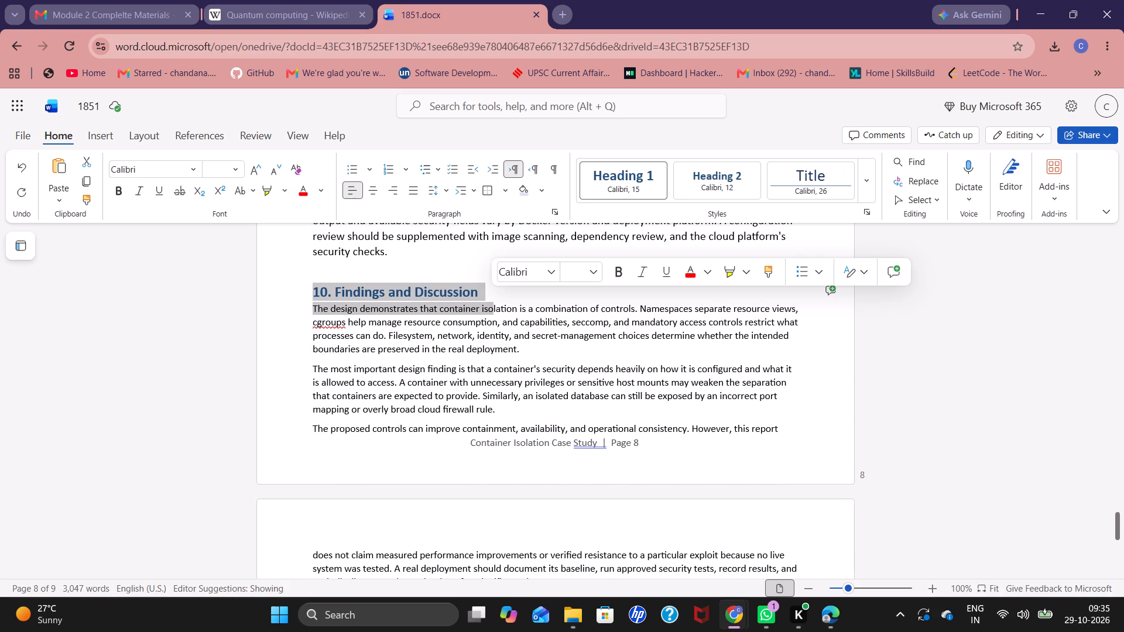
left_click_drag(518, 292, 314, 290)
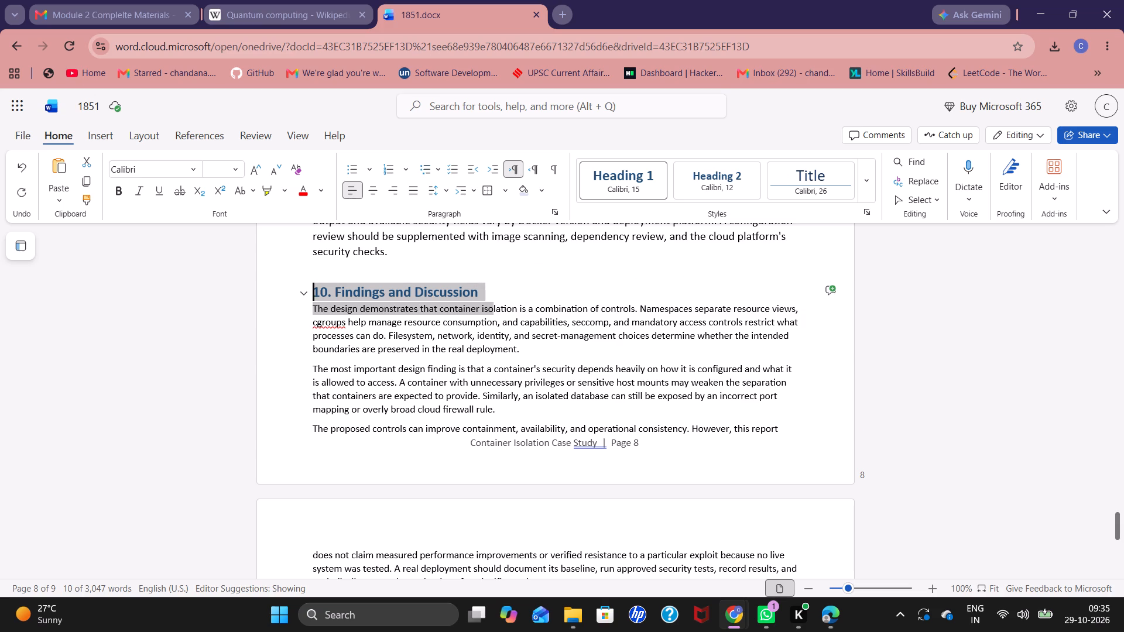
left_click_drag(314, 290, 510, 287)
left_click(510, 287)
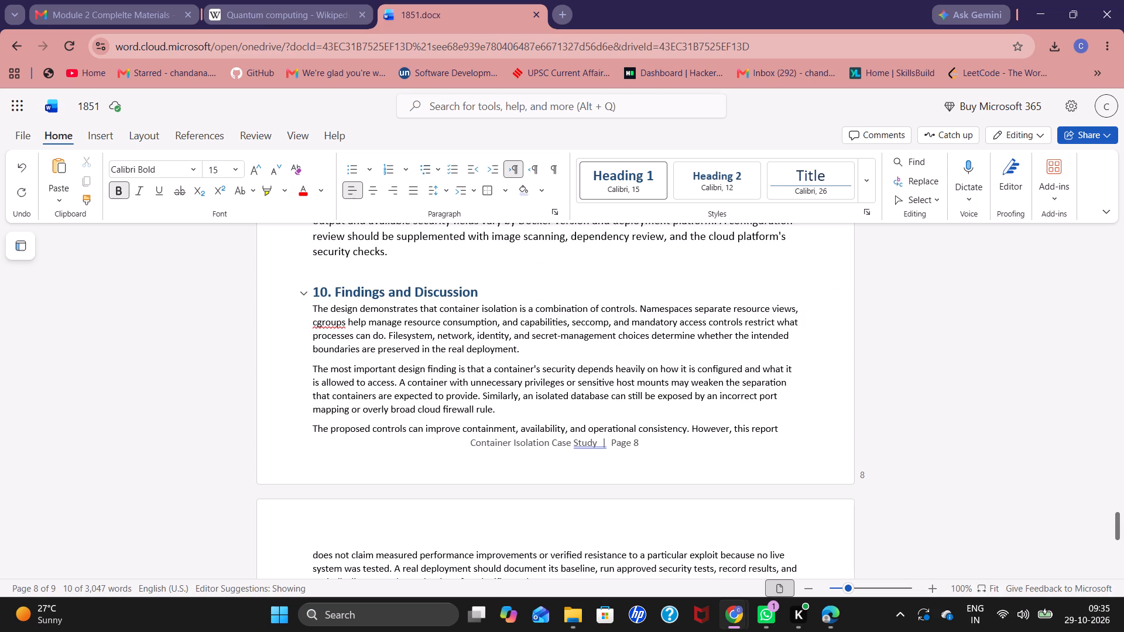
left_click_drag(316, 290, 352, 290)
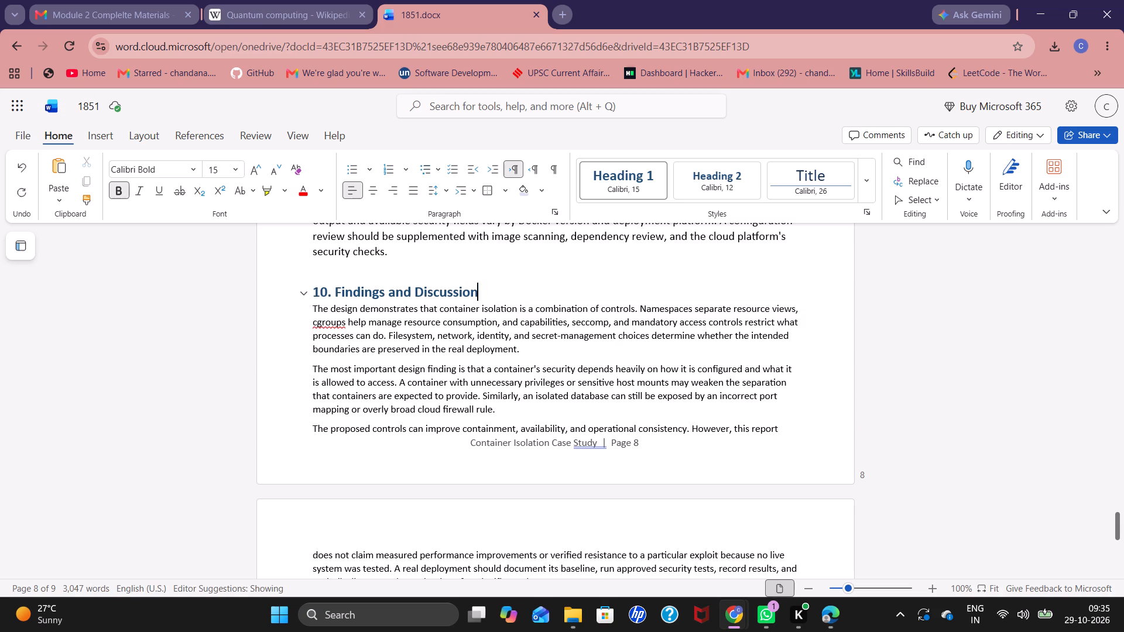
left_click_drag(352, 290, 477, 295)
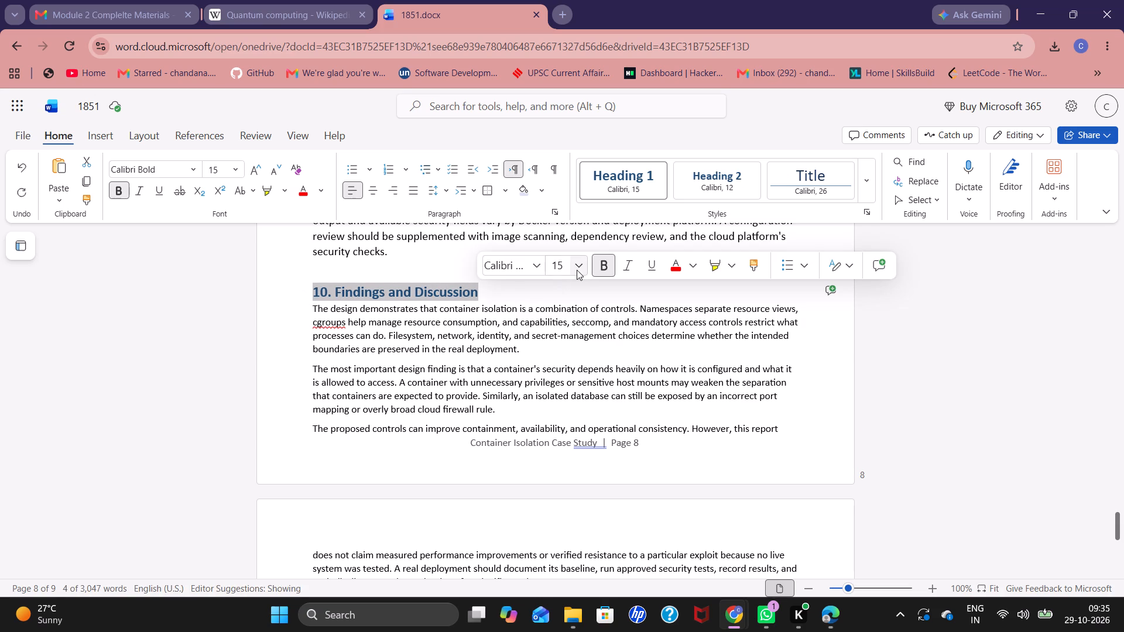
left_click(577, 270)
left_click(605, 397)
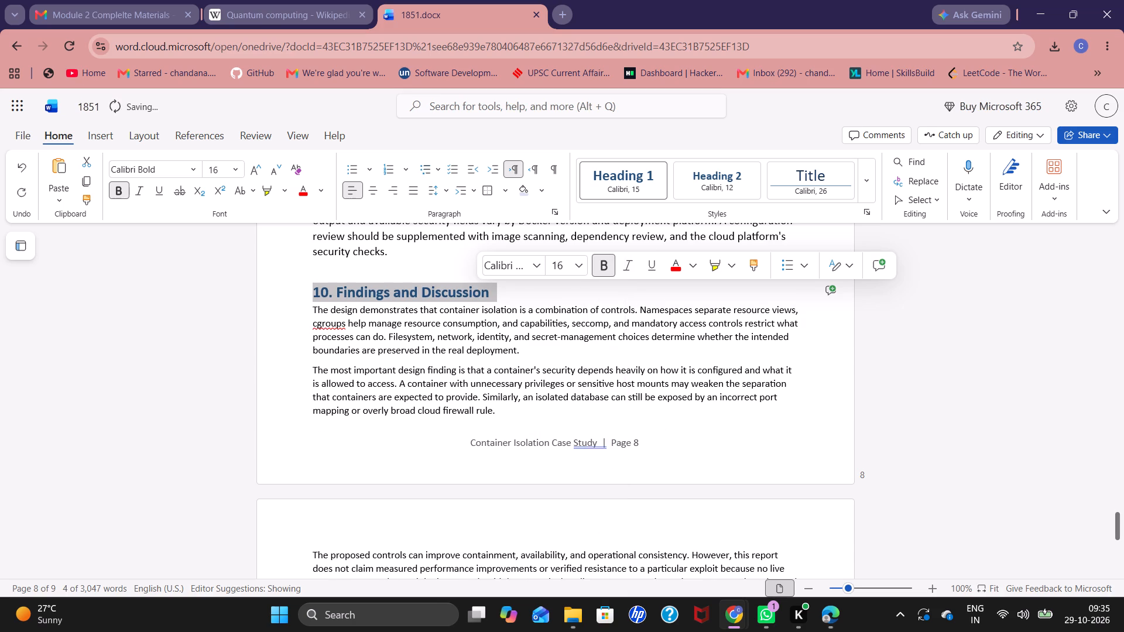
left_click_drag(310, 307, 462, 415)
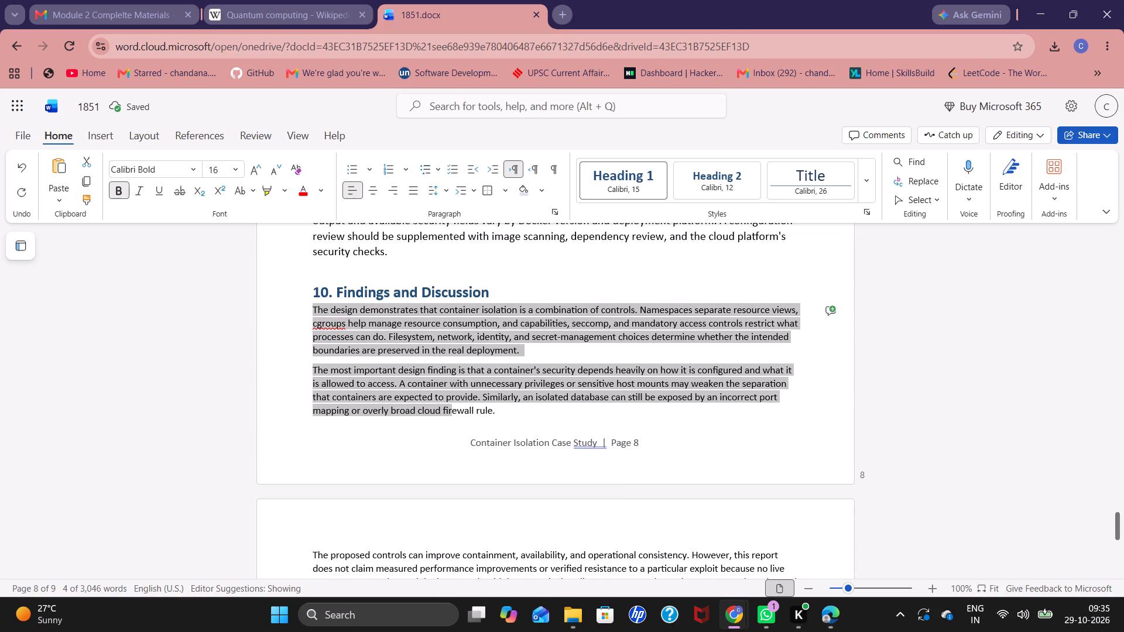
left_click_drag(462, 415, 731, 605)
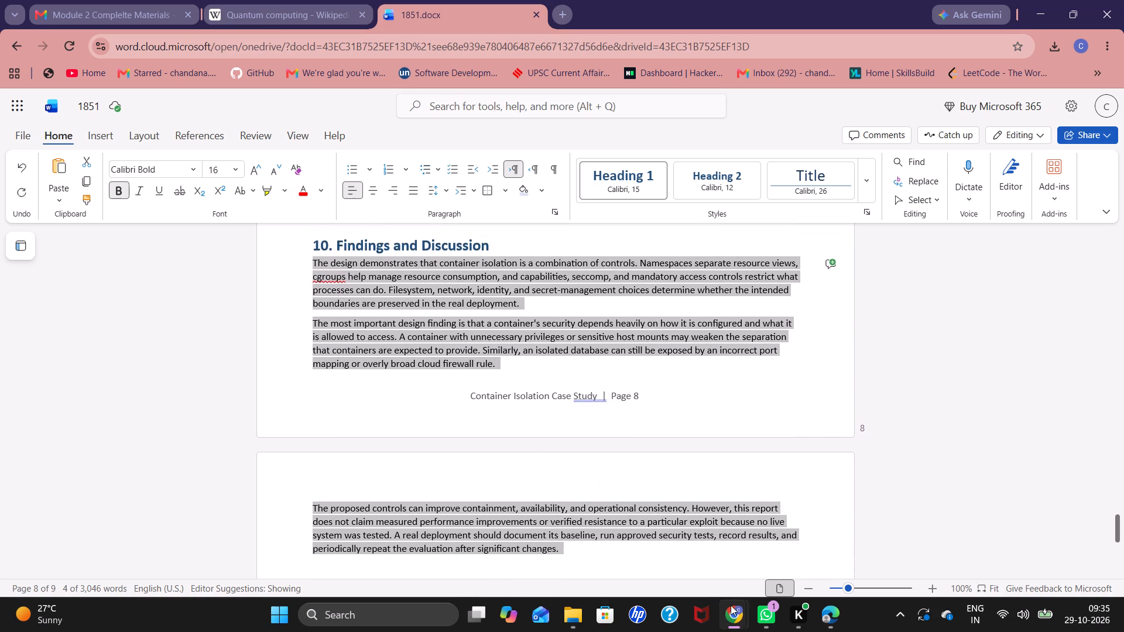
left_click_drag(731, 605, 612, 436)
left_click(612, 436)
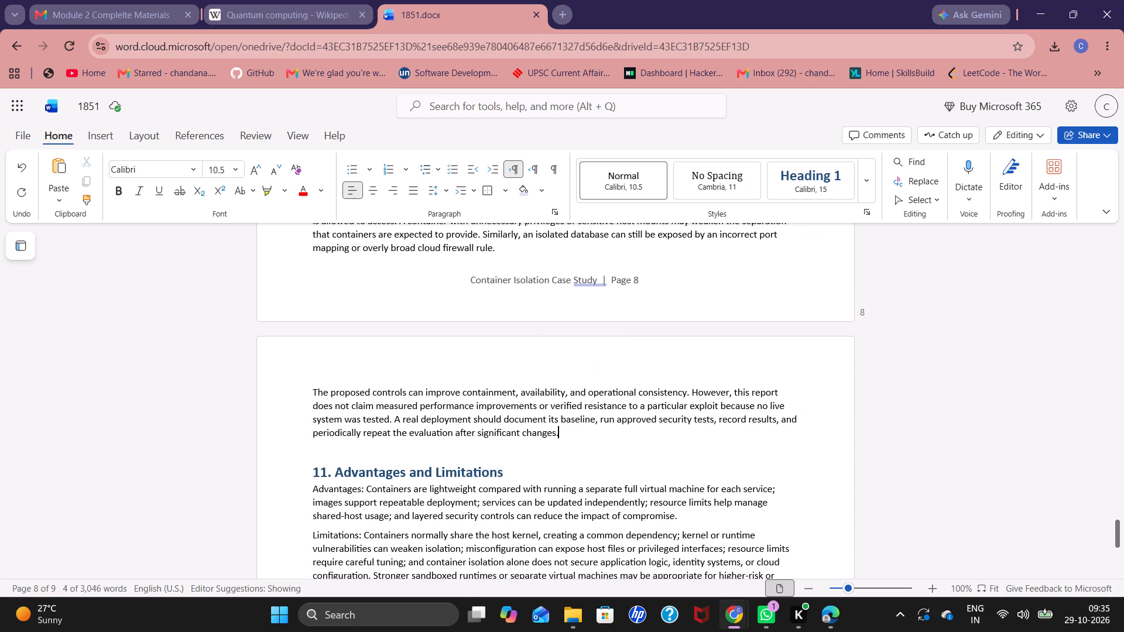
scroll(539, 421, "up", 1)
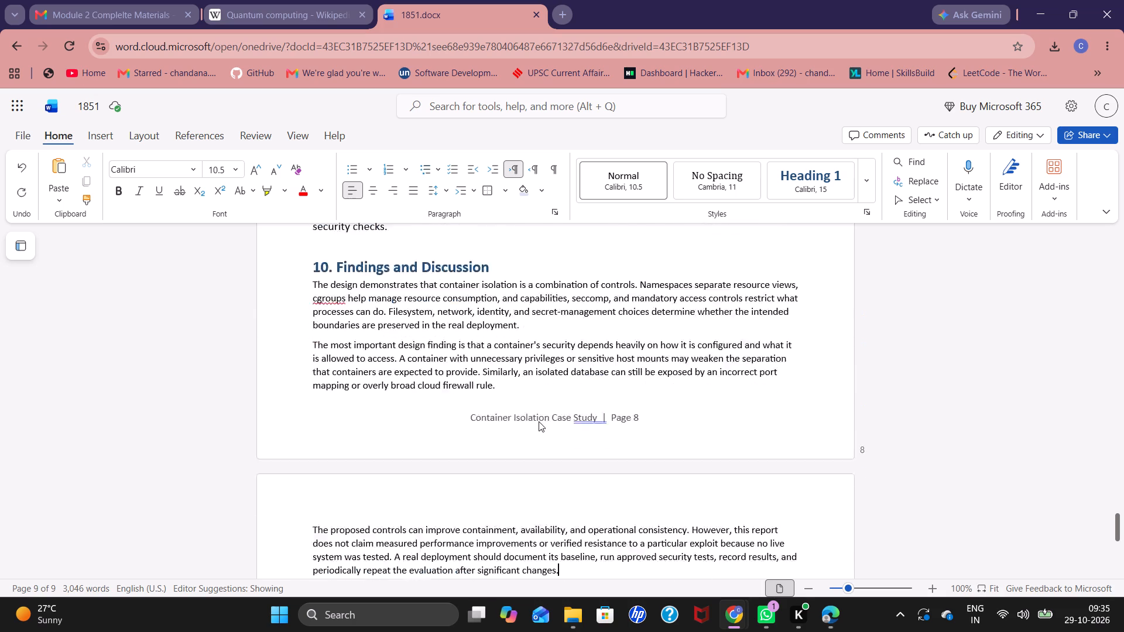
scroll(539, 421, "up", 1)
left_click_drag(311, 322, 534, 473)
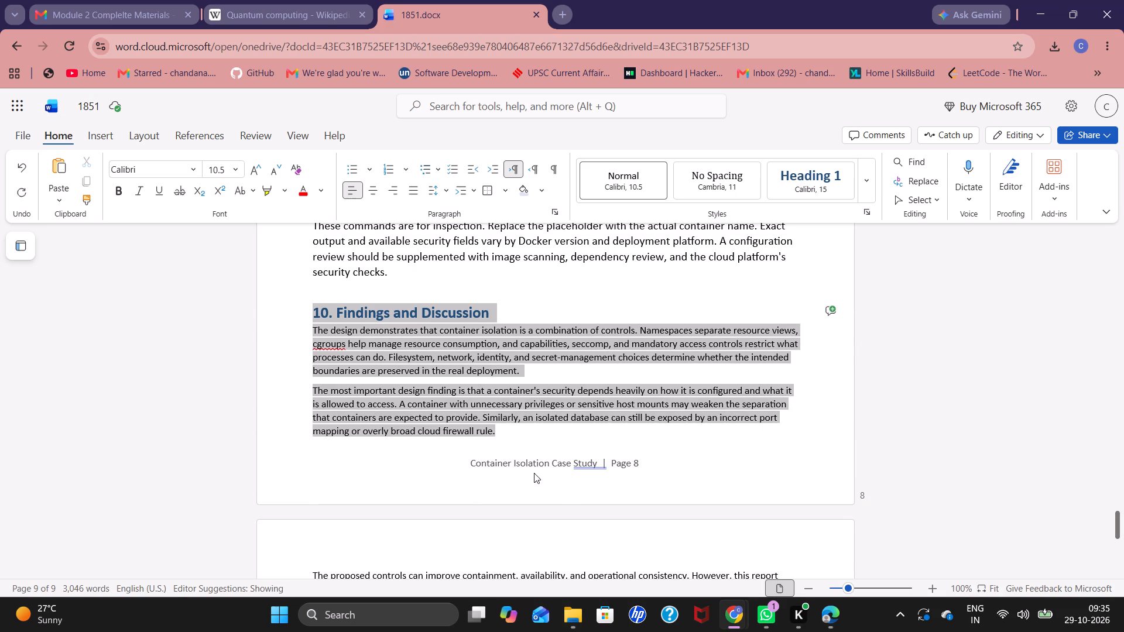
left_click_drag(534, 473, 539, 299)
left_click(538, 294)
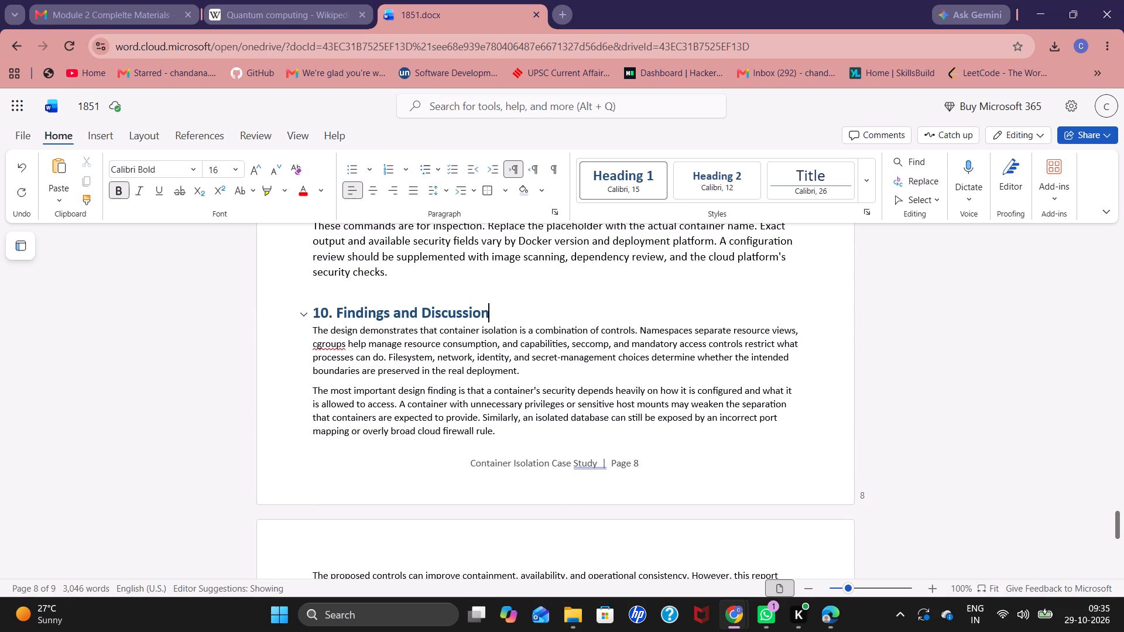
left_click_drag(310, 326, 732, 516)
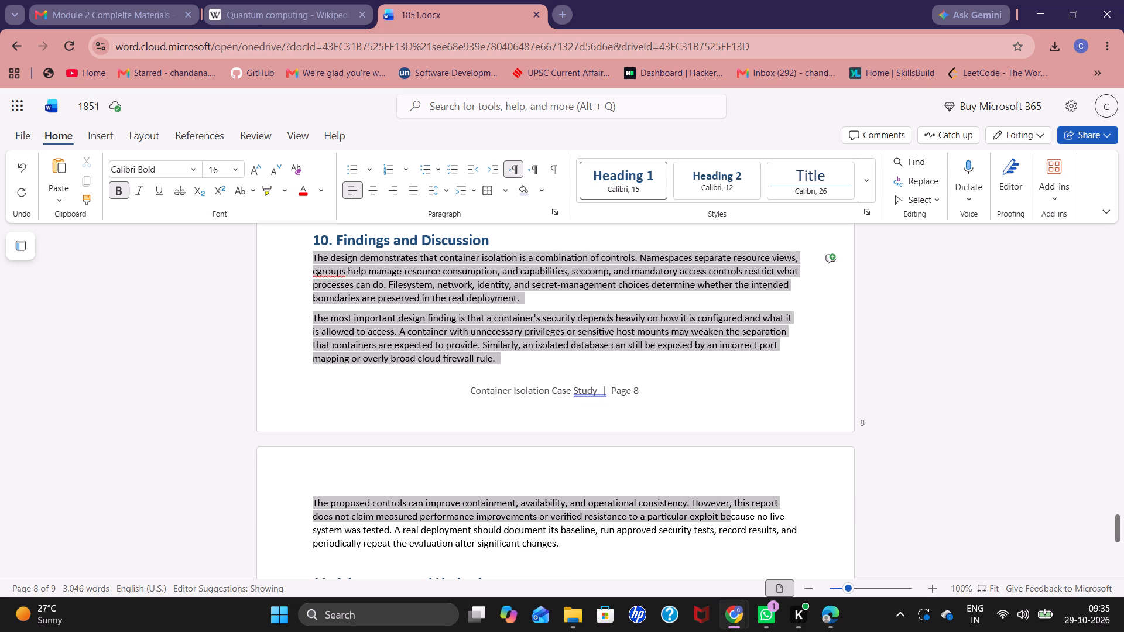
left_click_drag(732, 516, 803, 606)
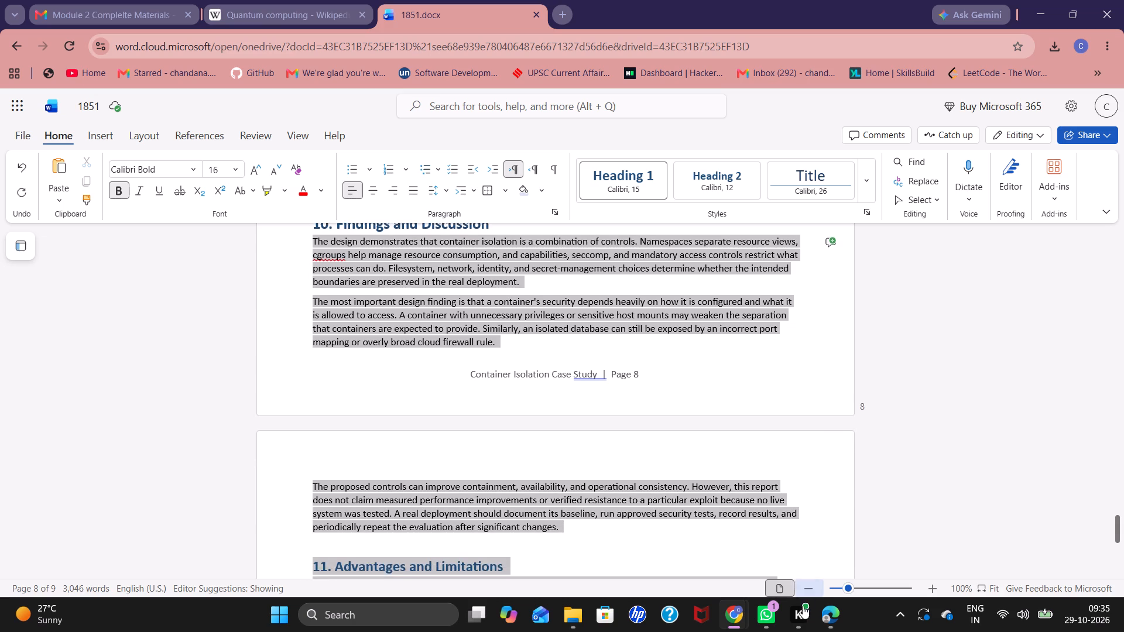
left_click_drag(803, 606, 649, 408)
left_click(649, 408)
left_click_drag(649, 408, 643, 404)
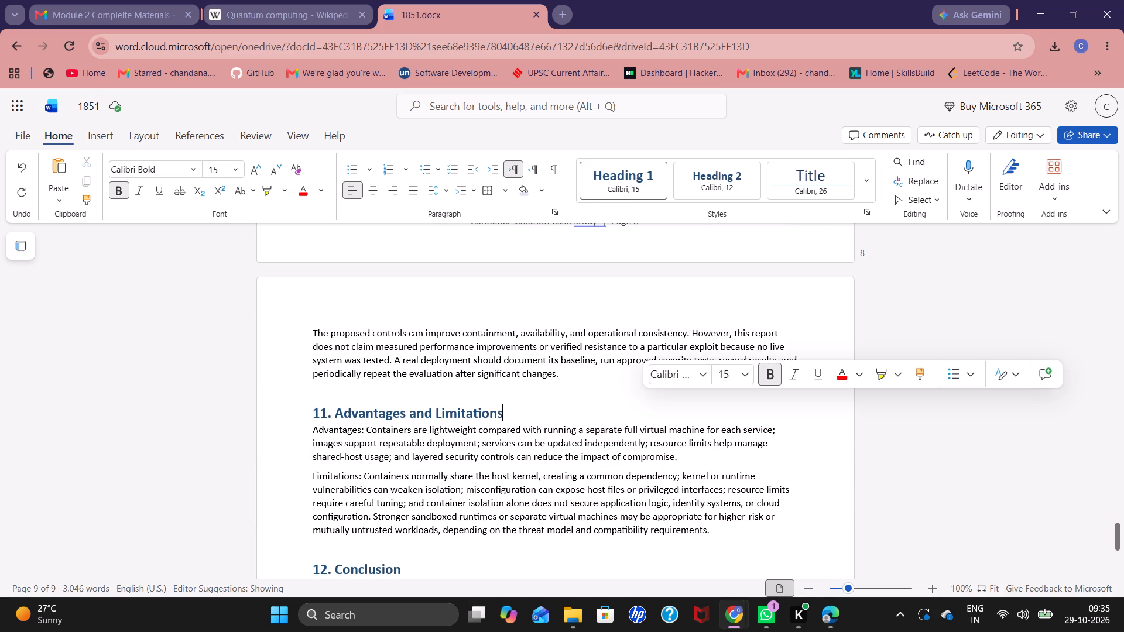
Set the three body paragraphs of section 10, Findings and Discussion, to font size 12.
scroll(576, 384, "up", 2)
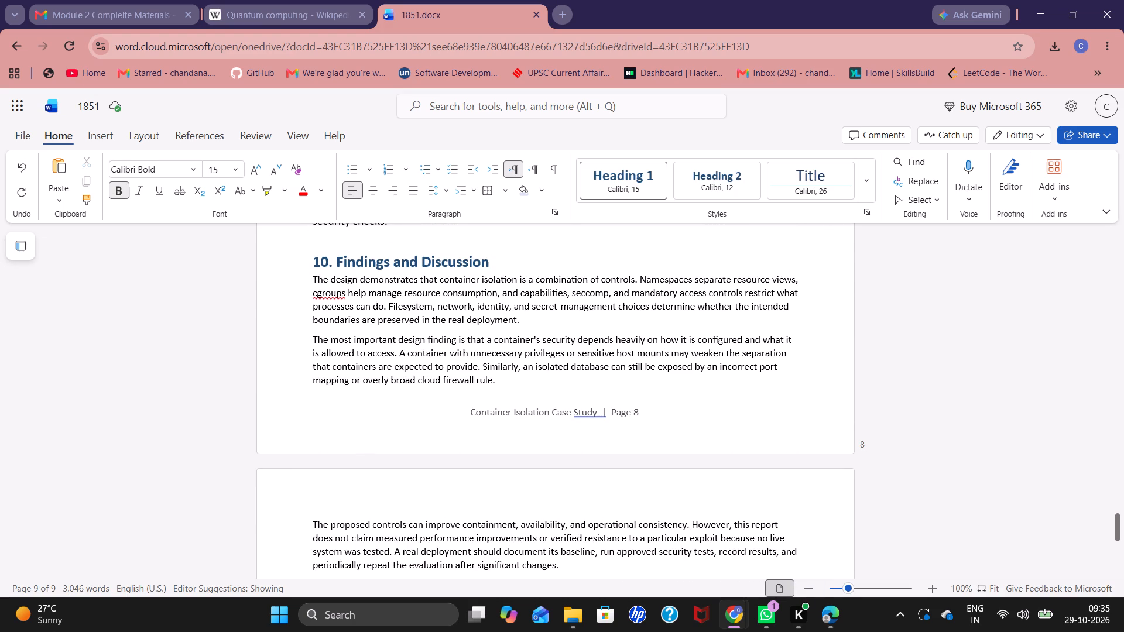
left_click_drag(310, 276, 578, 602)
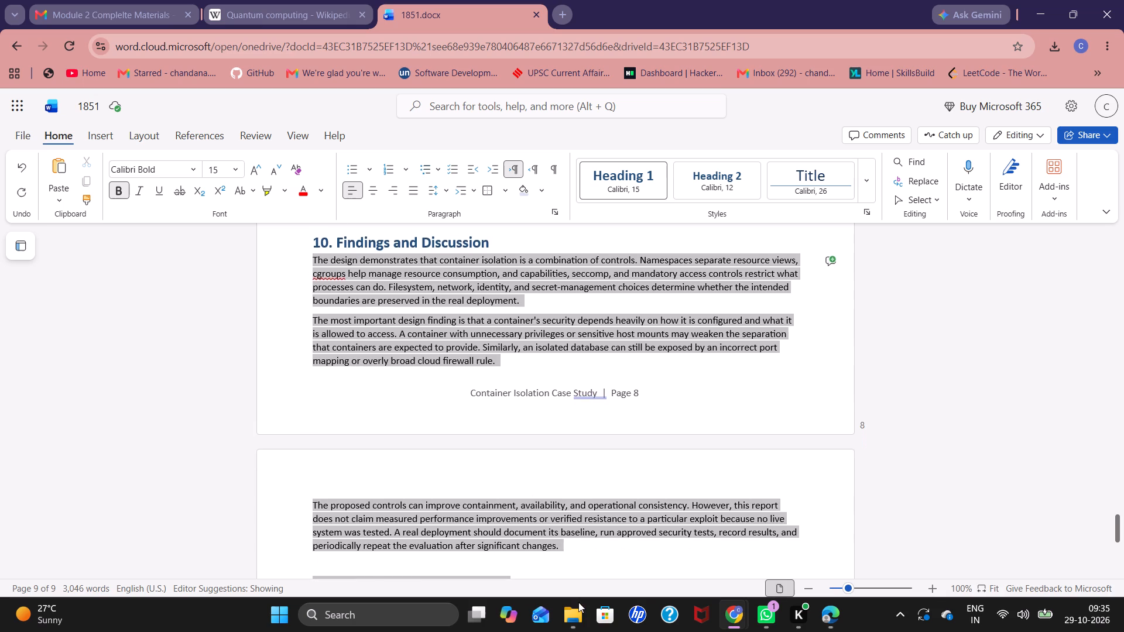
left_click_drag(578, 602, 558, 449)
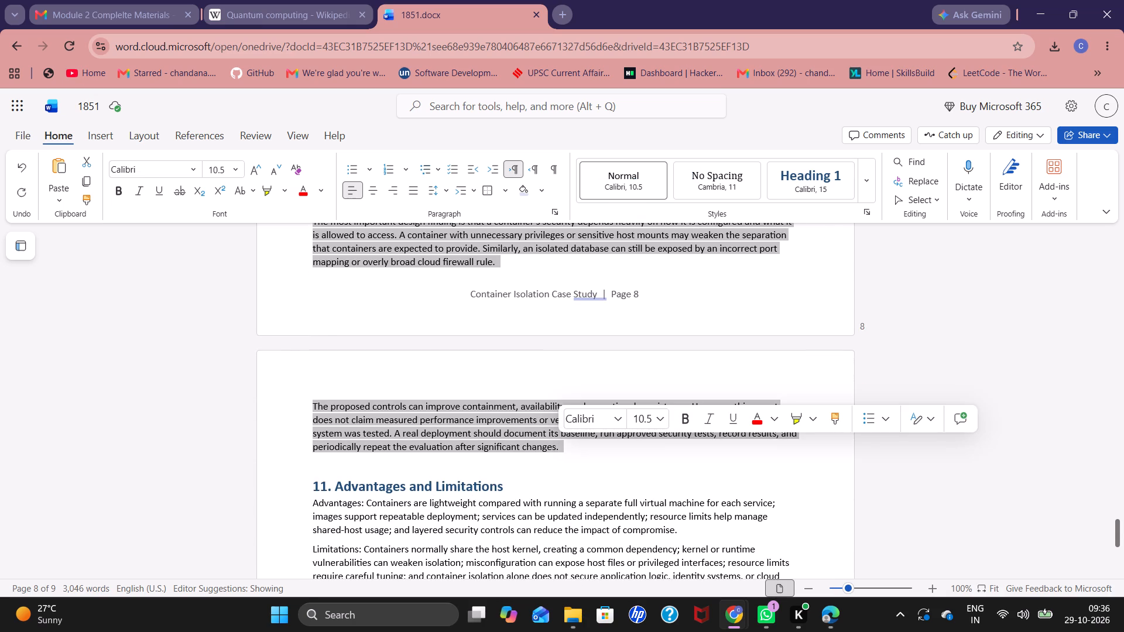
left_click(656, 421)
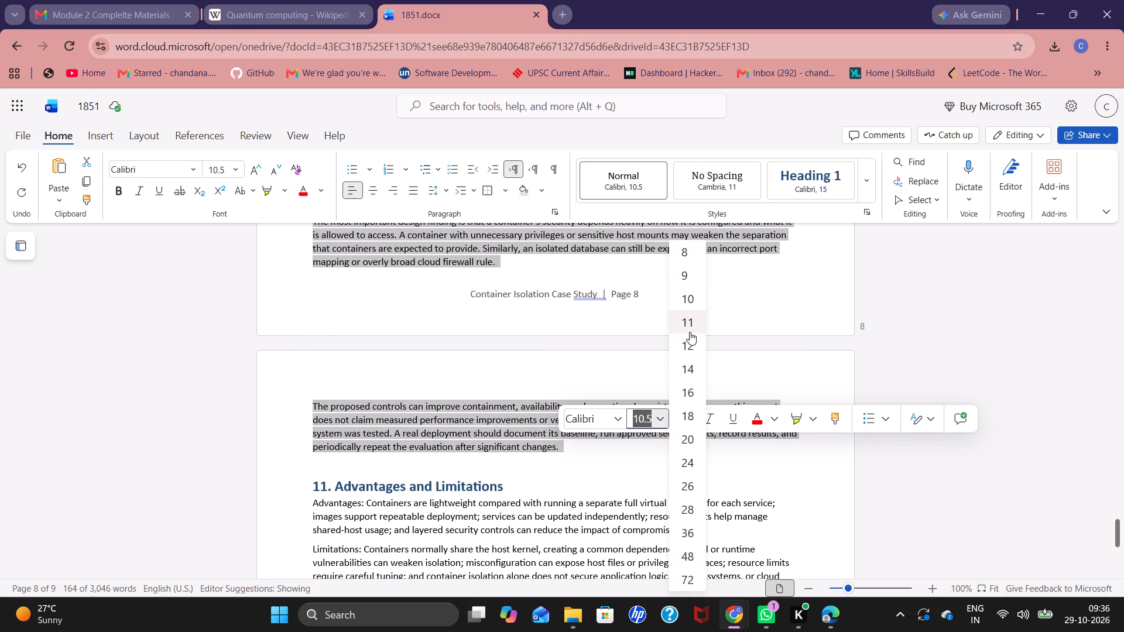
left_click(685, 353)
left_click(527, 499)
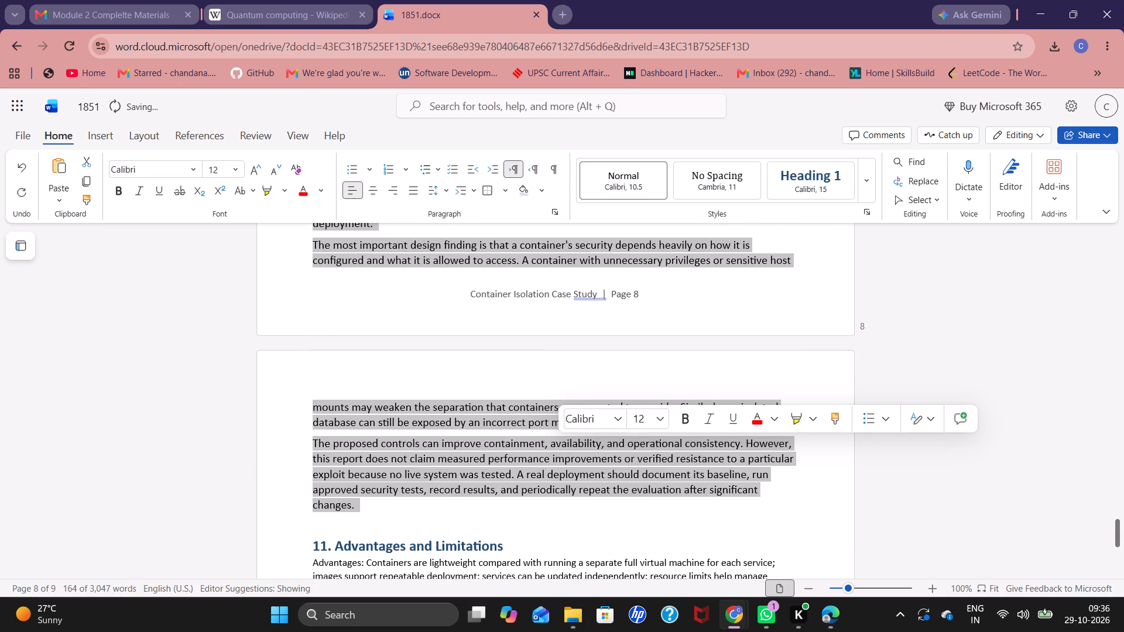
Set the "11. Advantages and Limitations" heading to font size 16.
scroll(527, 499, "down", 4)
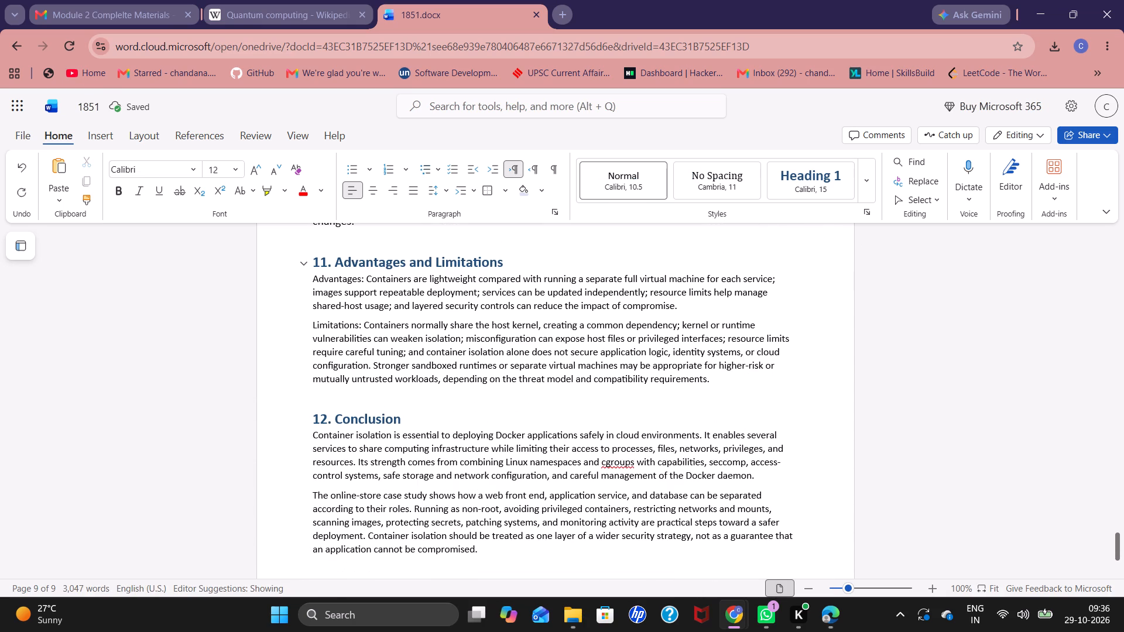
left_click_drag(316, 263, 472, 265)
left_click(481, 266)
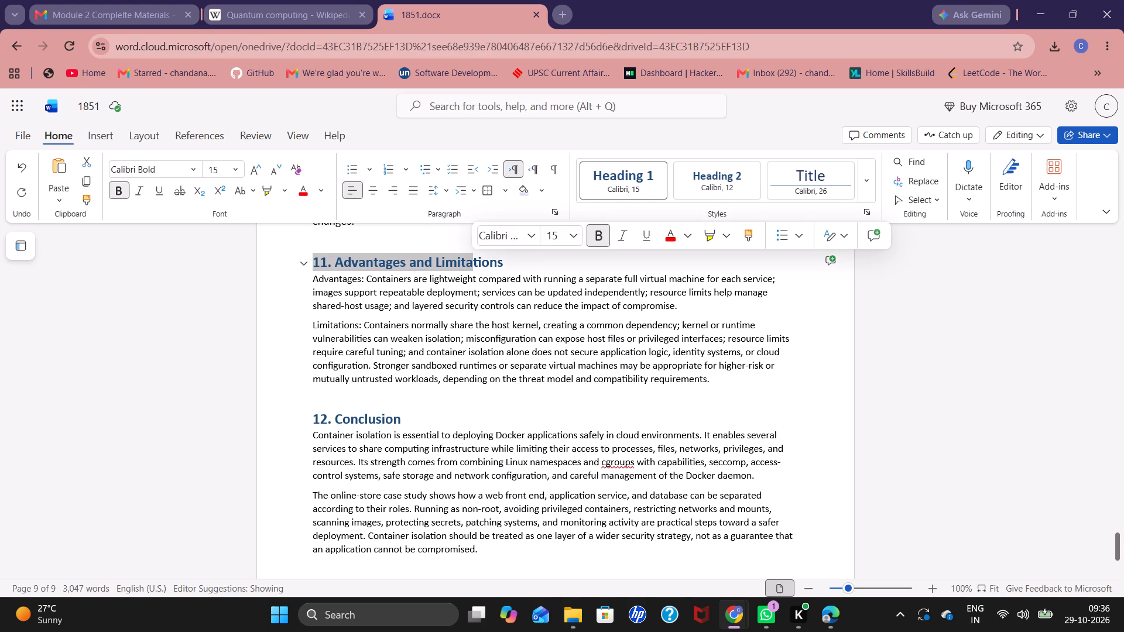
left_click_drag(503, 261, 349, 258)
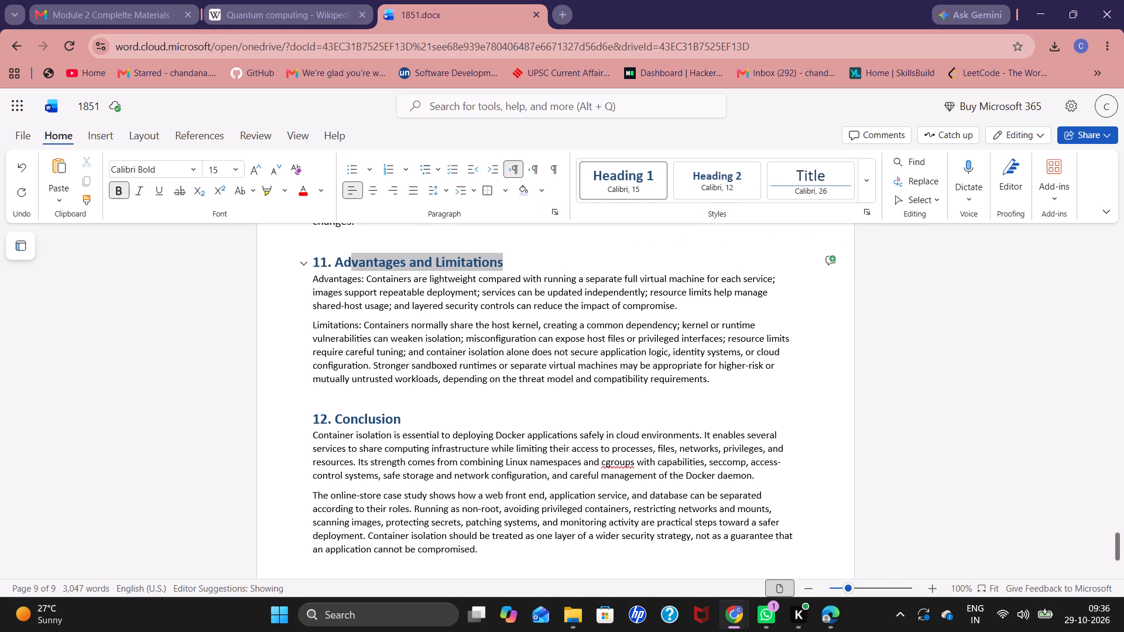
left_click_drag(349, 258, 312, 257)
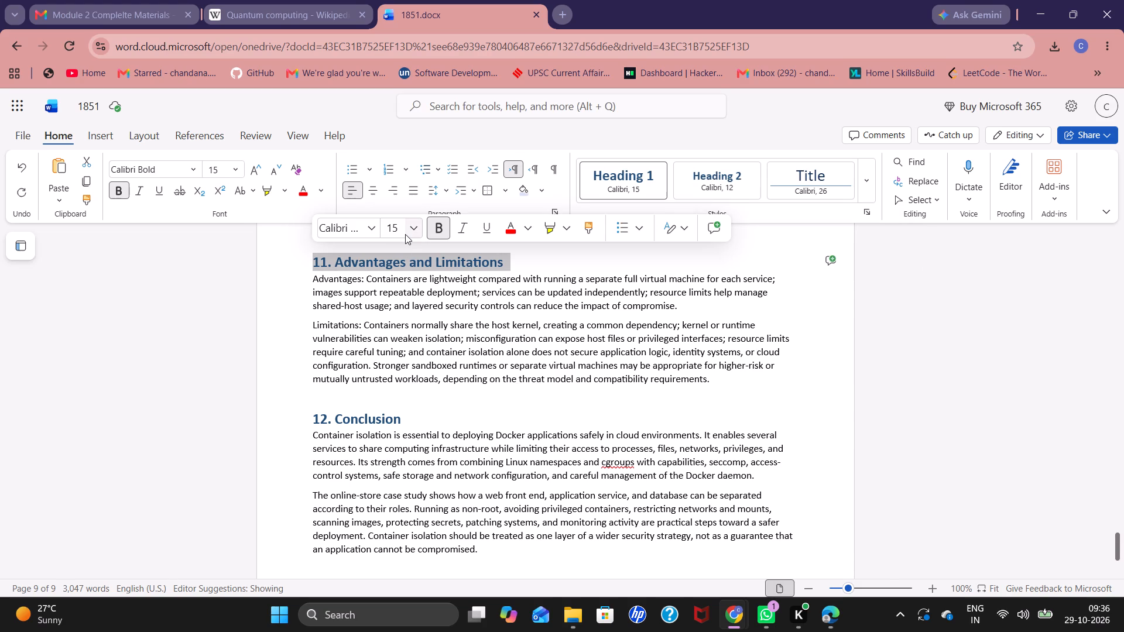
left_click(405, 234)
left_click(386, 383)
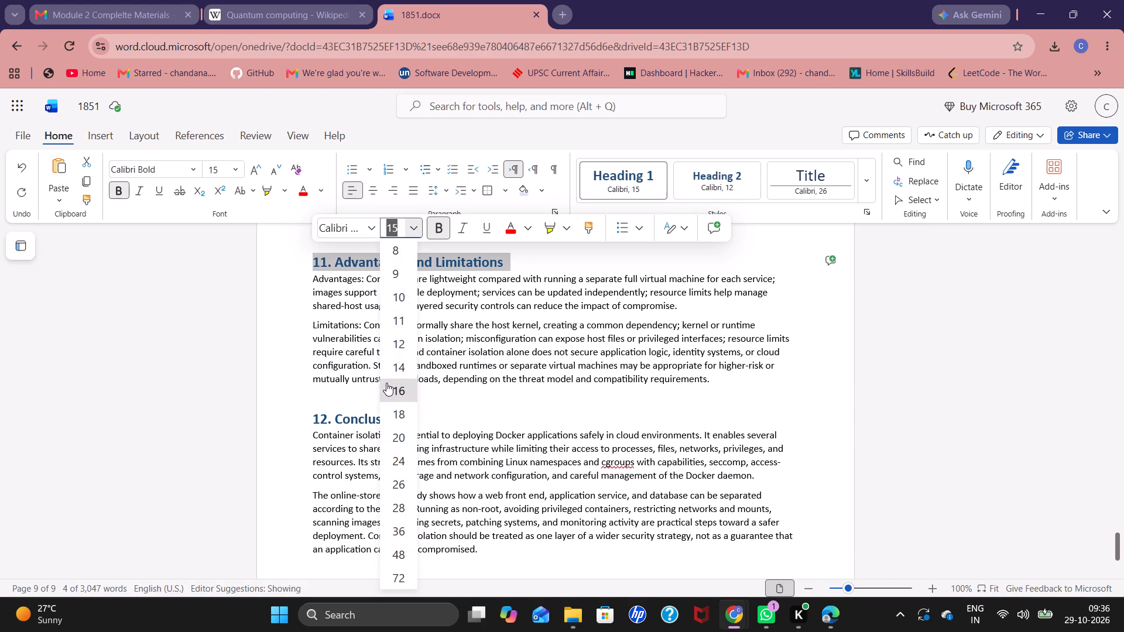
Set the Advantages and Limitations paragraphs below the section 11 heading to font size 12.
left_click_drag(309, 280, 366, 330)
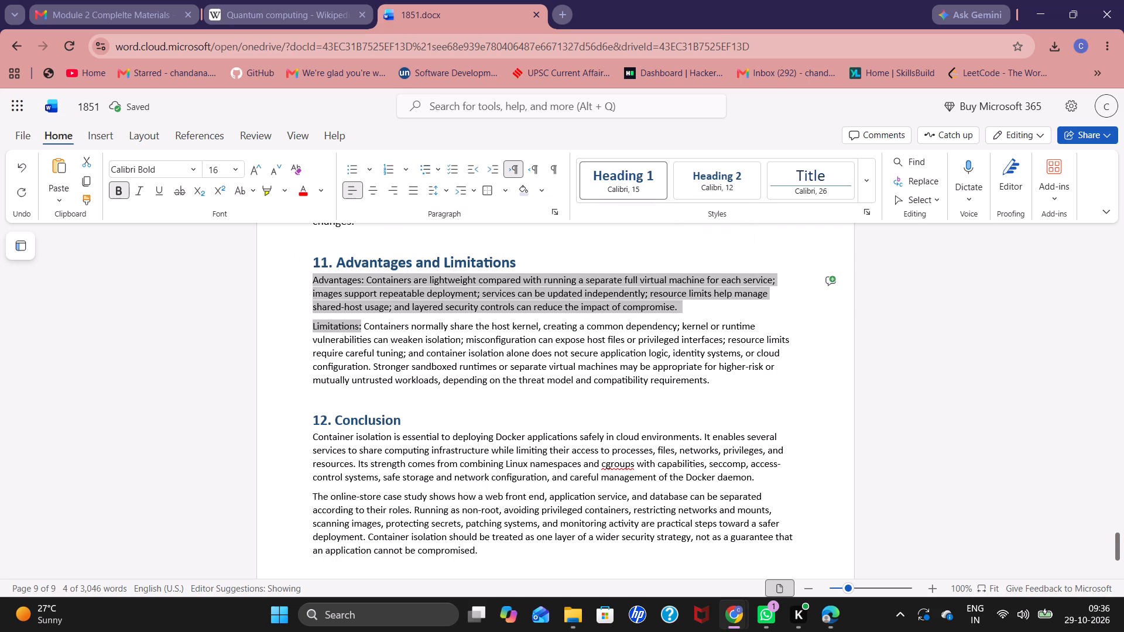
left_click_drag(366, 330, 706, 387)
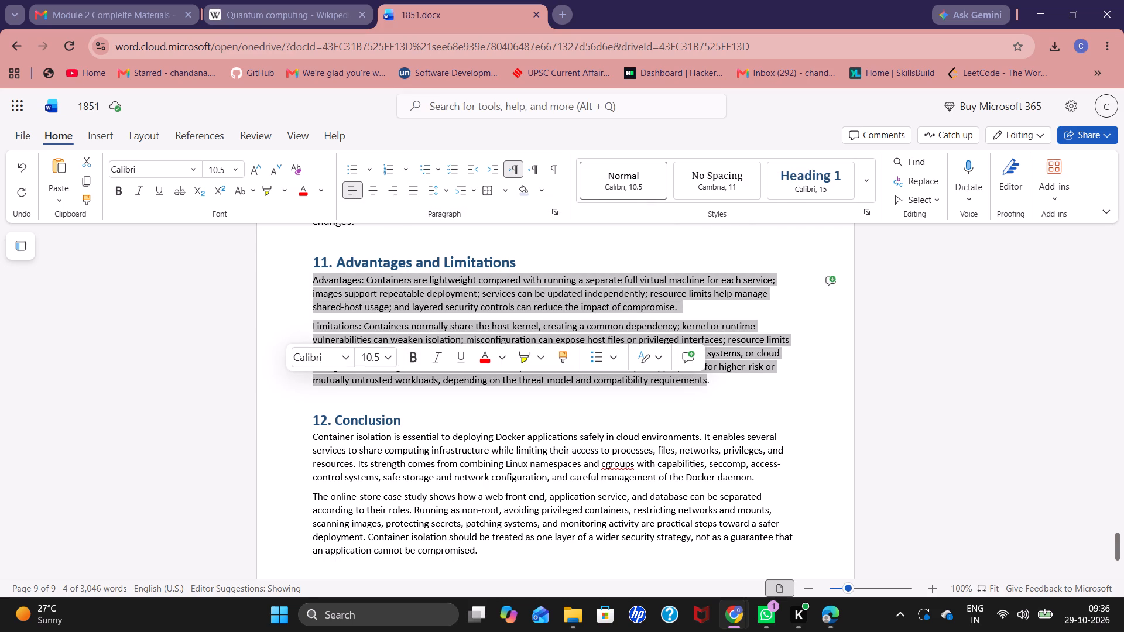
left_click(378, 365)
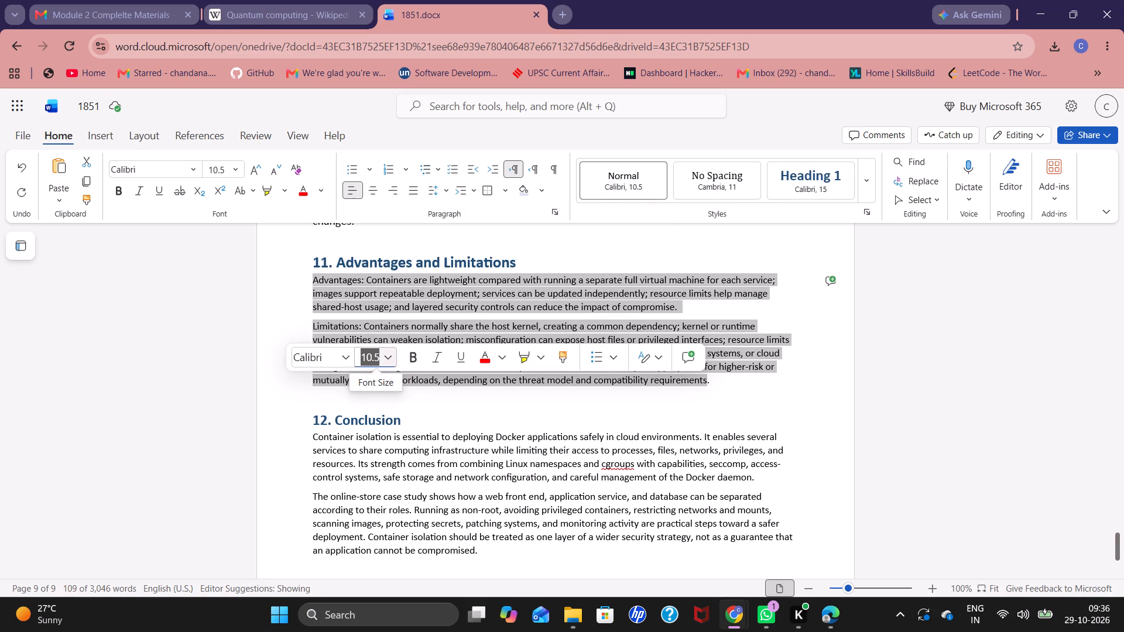
left_click(389, 362)
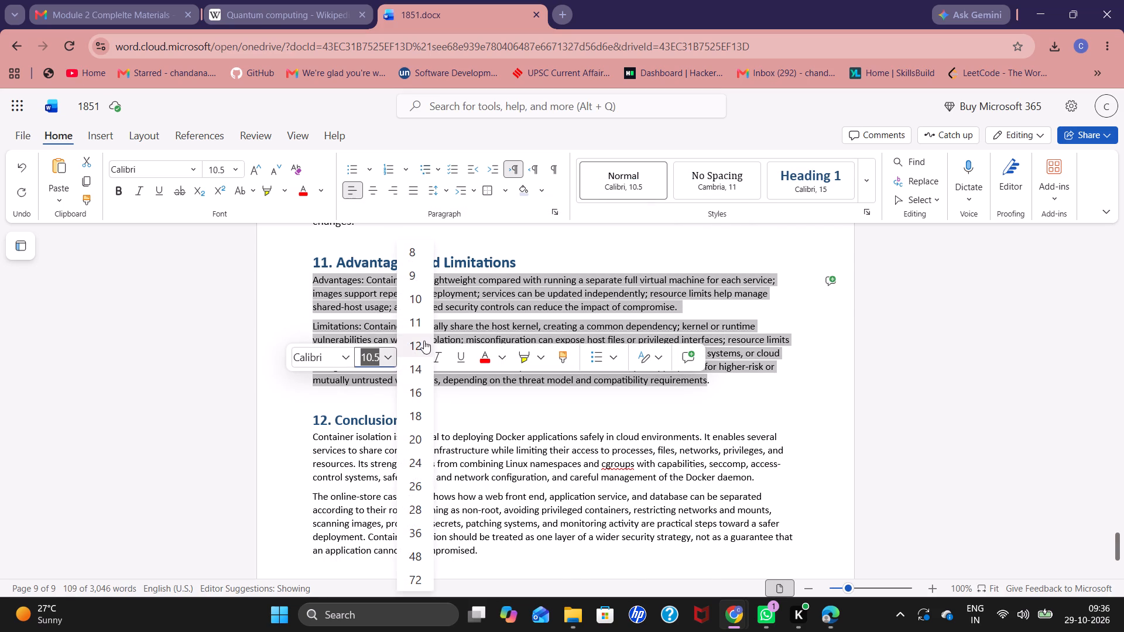
left_click(424, 341)
left_click(438, 454)
Set the "12. Conclusion" heading to font size 16.
scroll(438, 454, "down", 1)
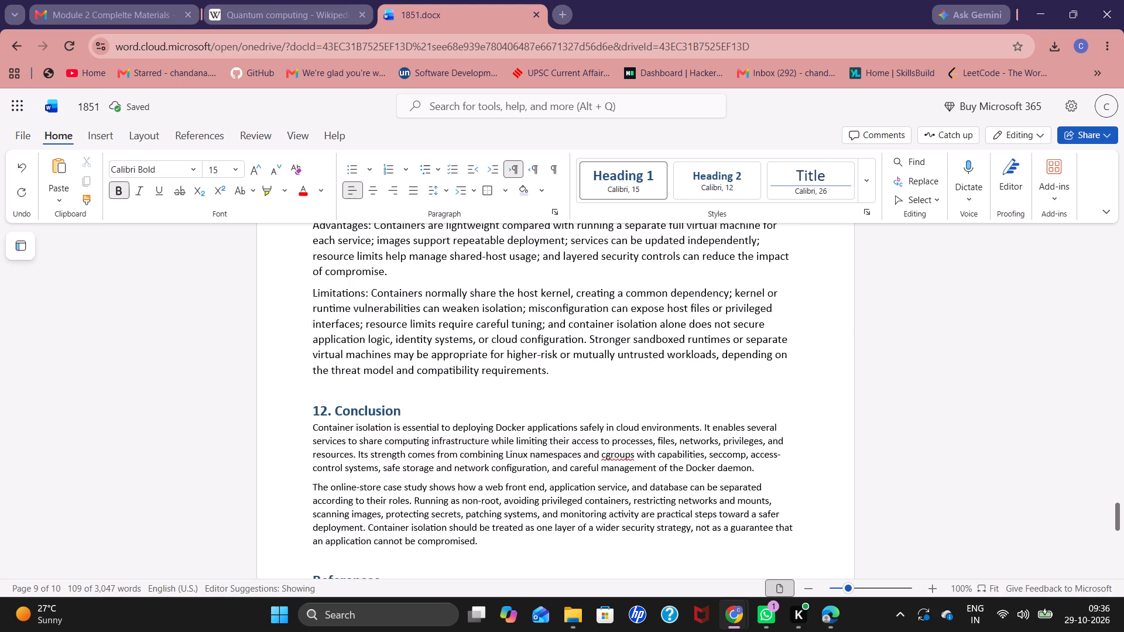
scroll(438, 454, "down", 2)
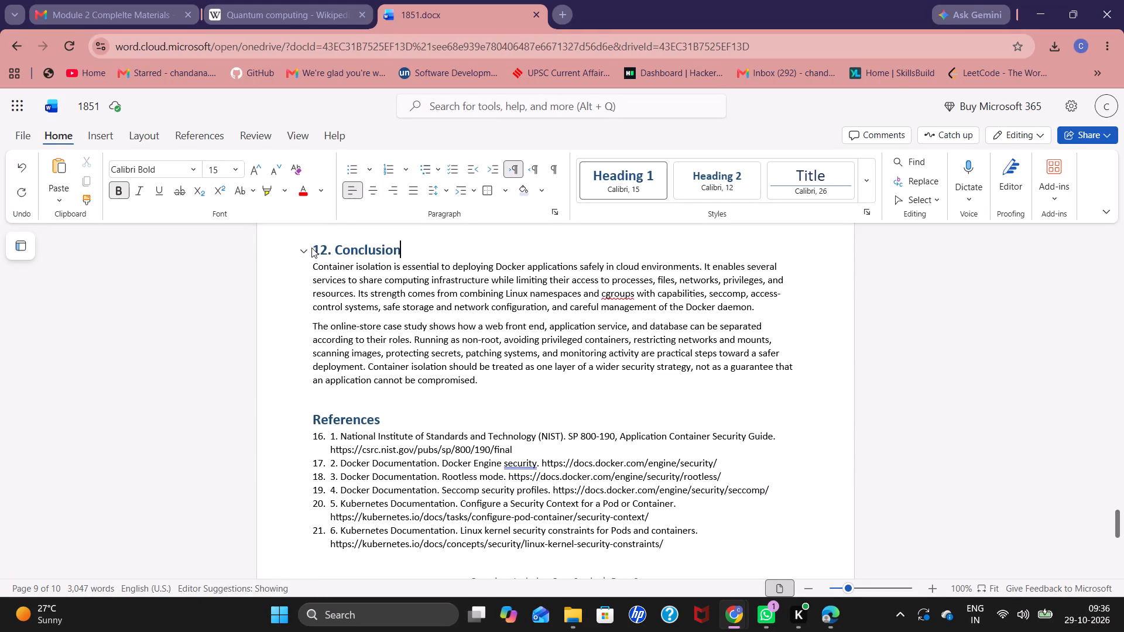
left_click_drag(312, 246, 430, 248)
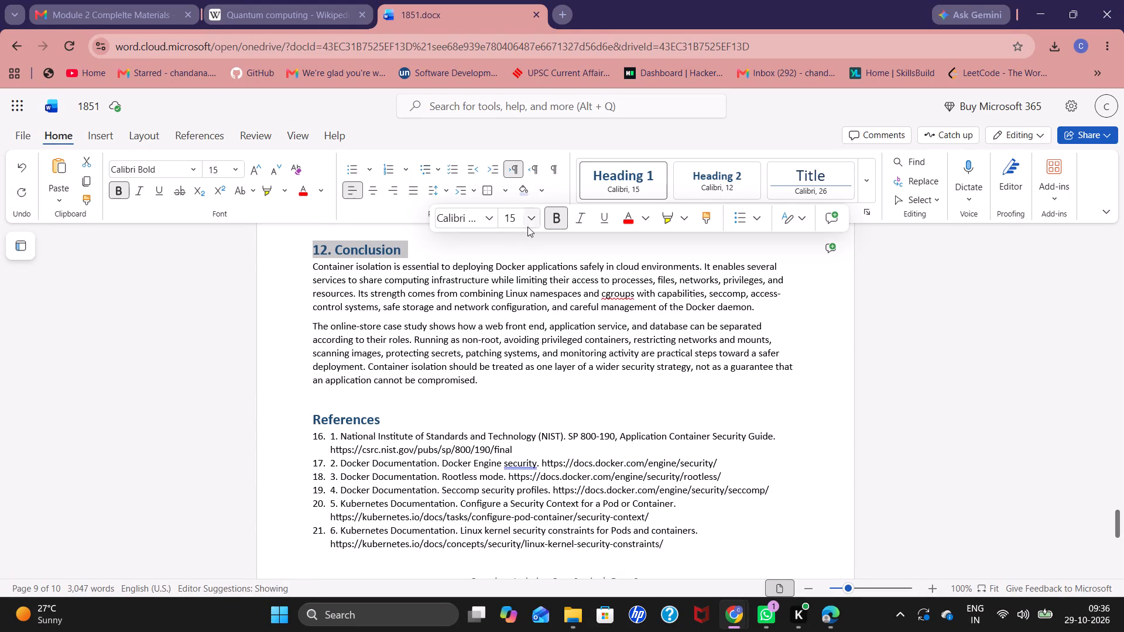
left_click(534, 221)
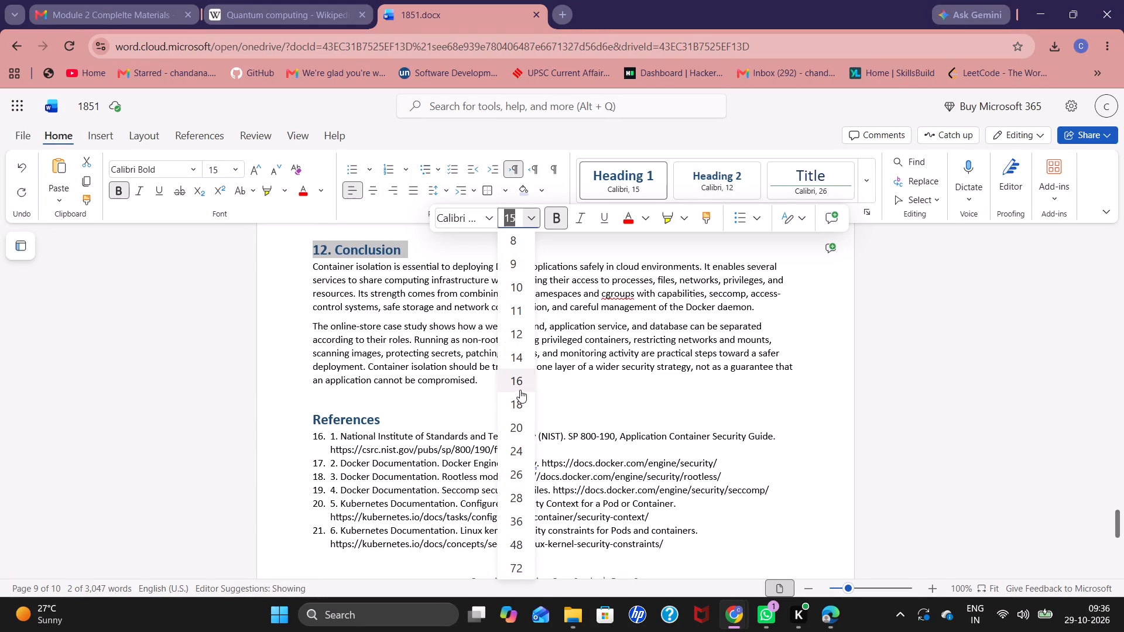
left_click(520, 390)
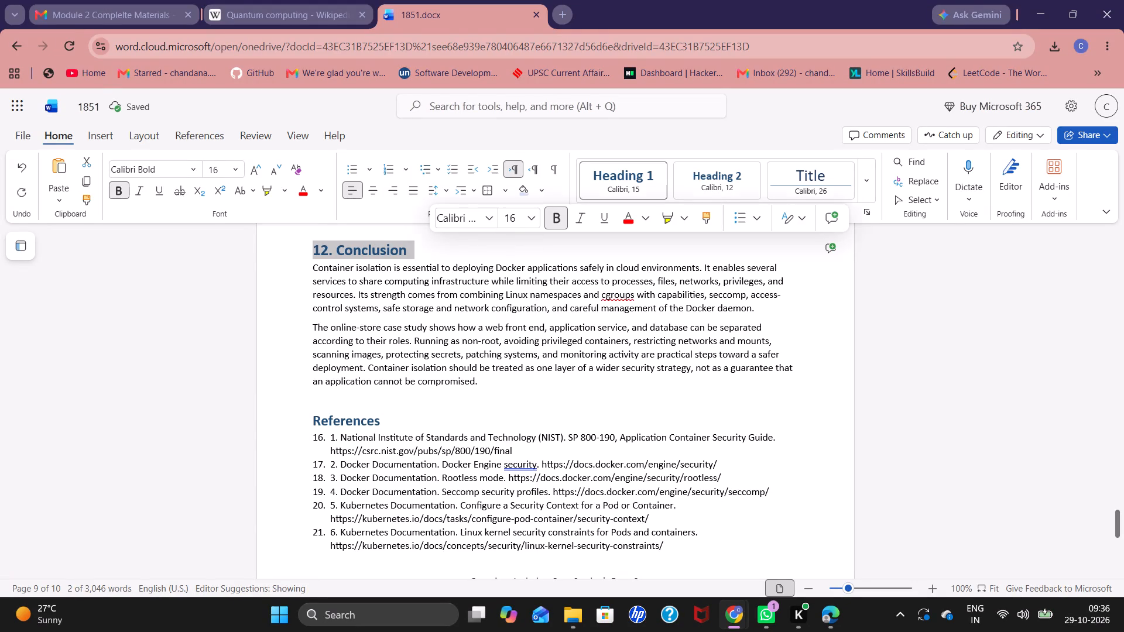
Set both Conclusion paragraphs below the section 12 heading to font size 12.
left_click_drag(310, 267, 485, 389)
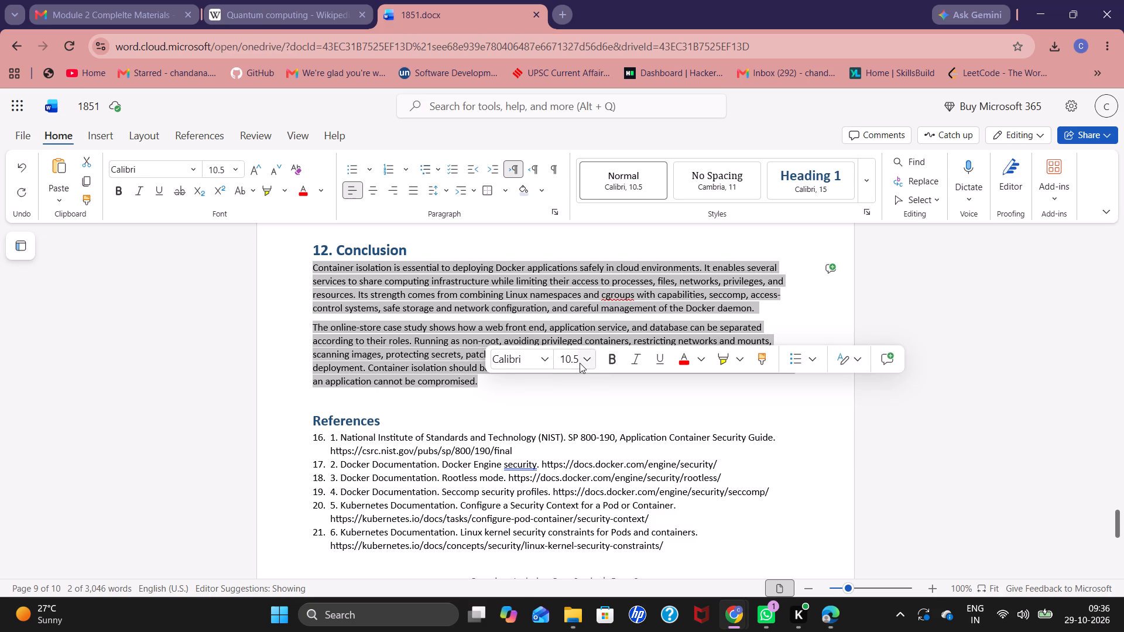
left_click(580, 363)
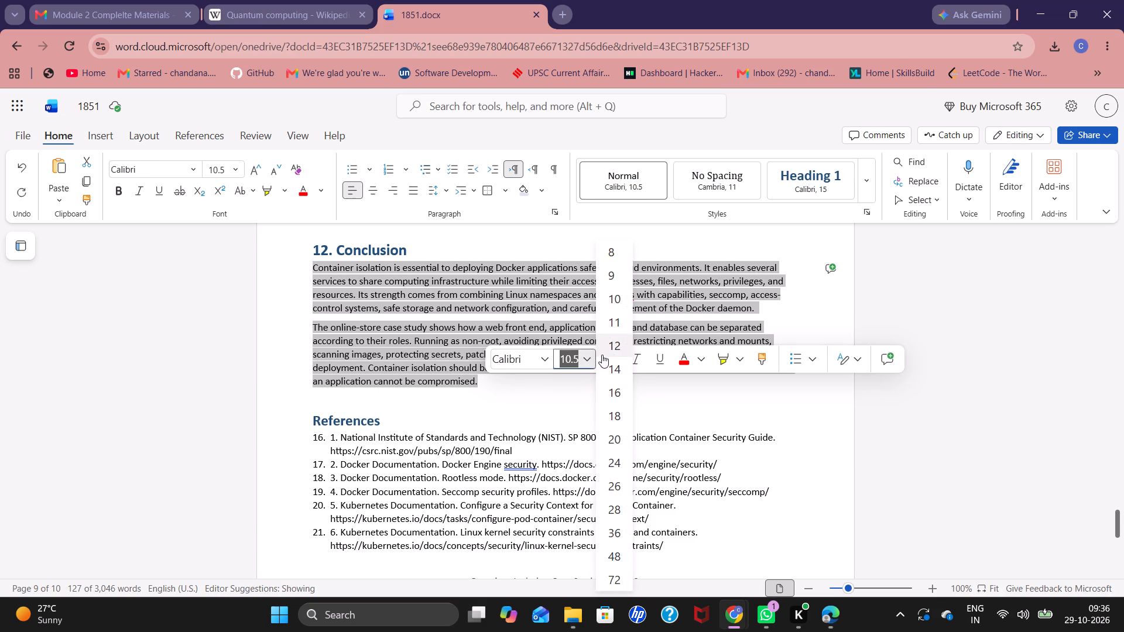
left_click(602, 354)
left_click(514, 465)
Set the "References" heading to font size 16.
scroll(514, 465, "down", 2)
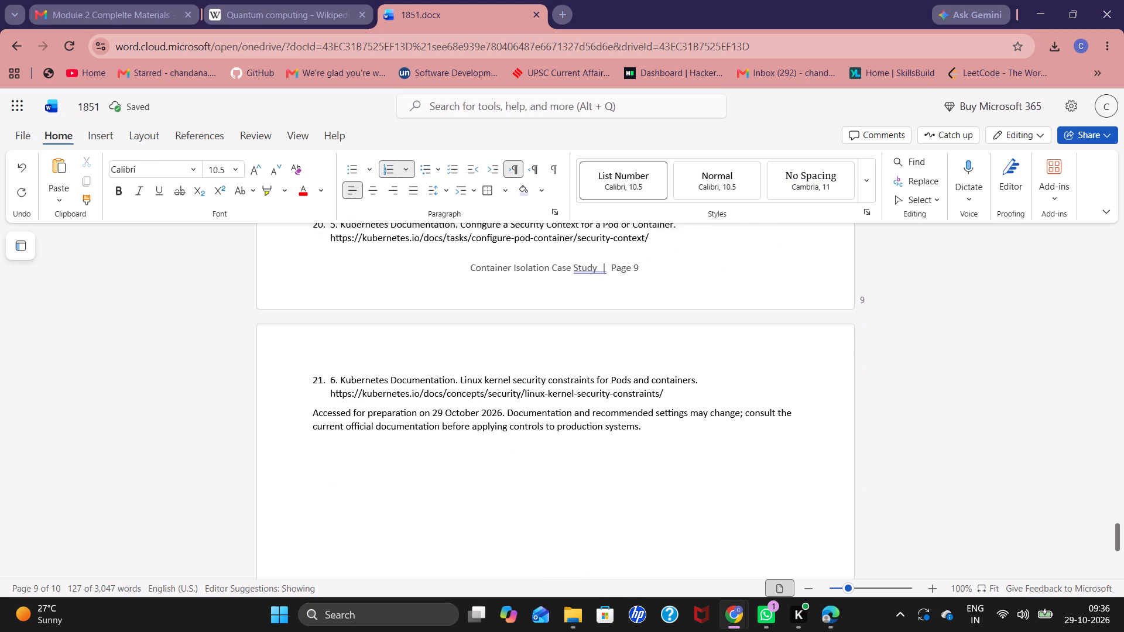
scroll(514, 465, "down", 1)
scroll(416, 422, "up", 2)
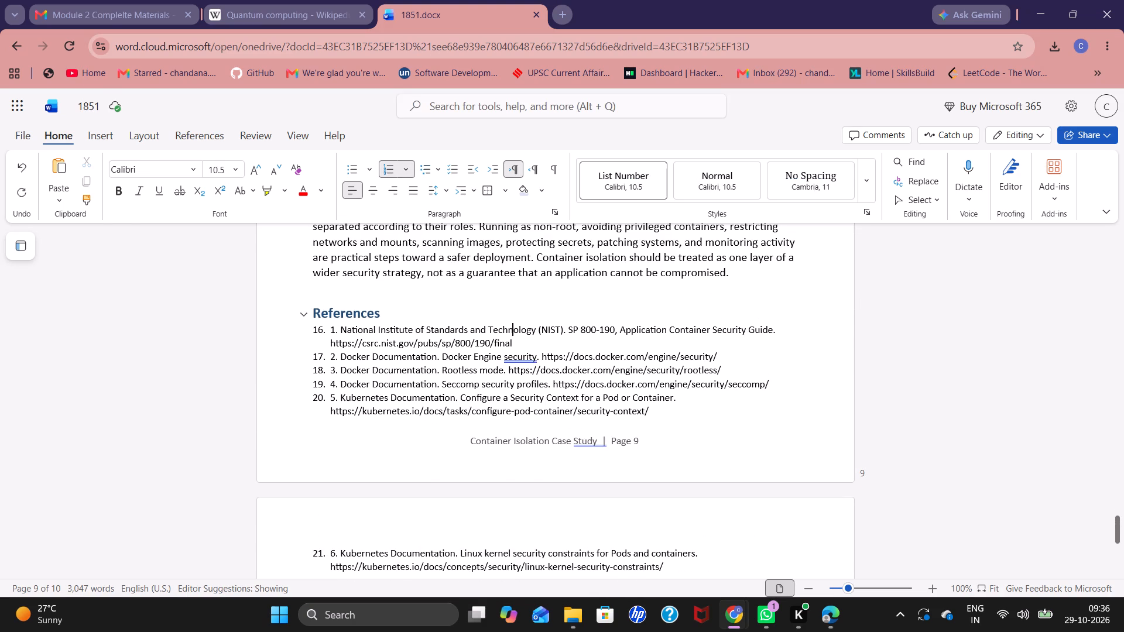
left_click_drag(313, 312, 398, 309)
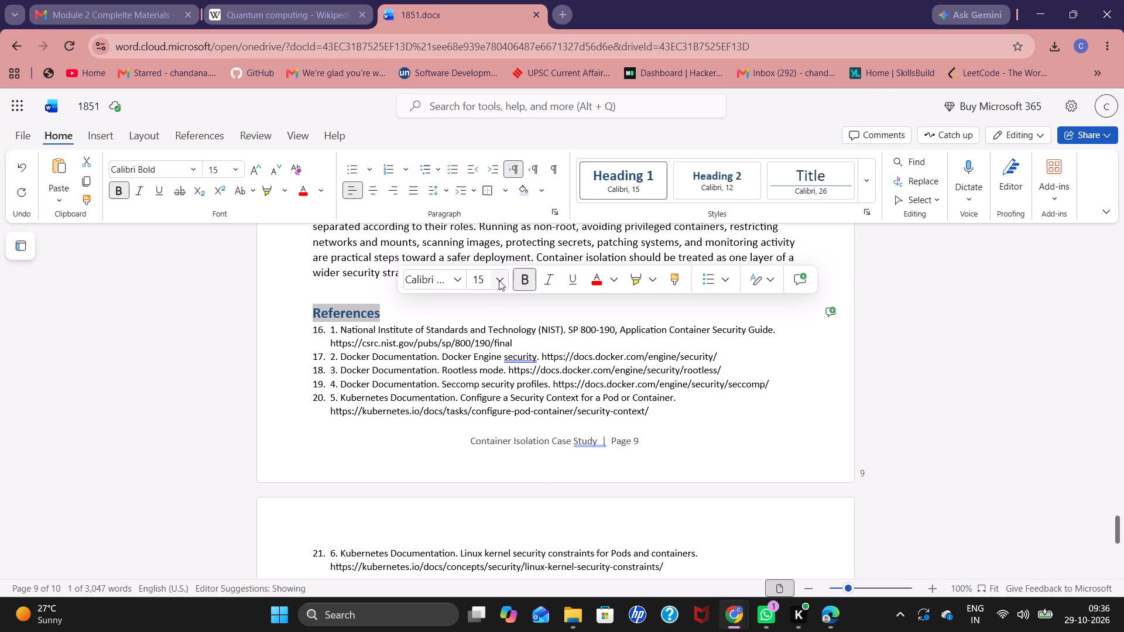
left_click(499, 280)
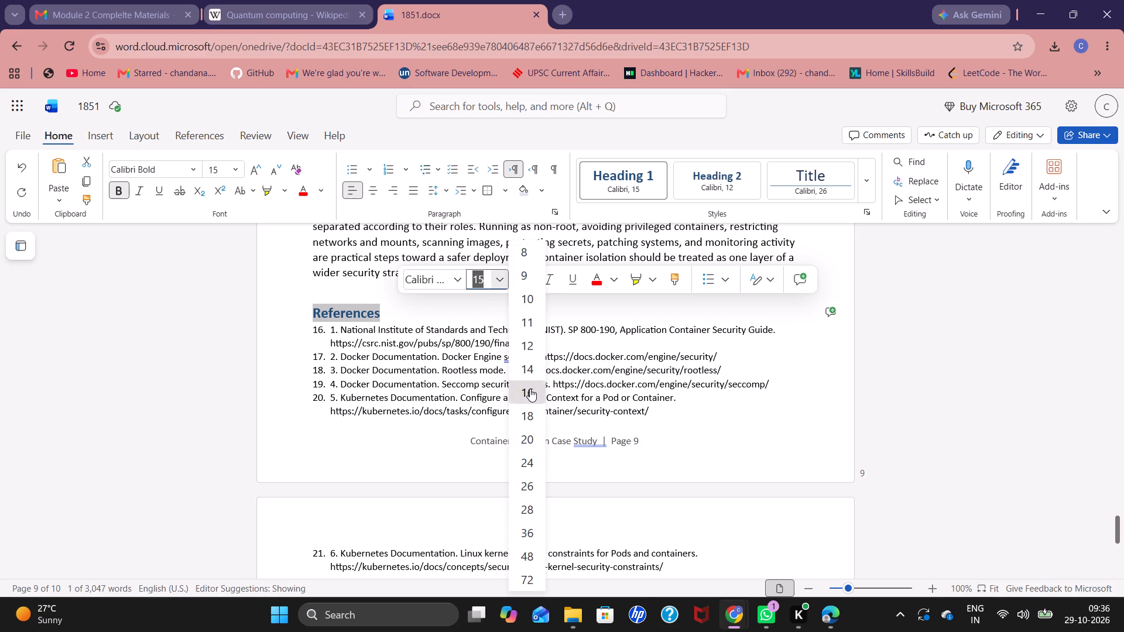
left_click(530, 389)
Set all six reference entries and the "Accessed for preparation" note below the References heading to font size 12.
left_click_drag(311, 332, 350, 356)
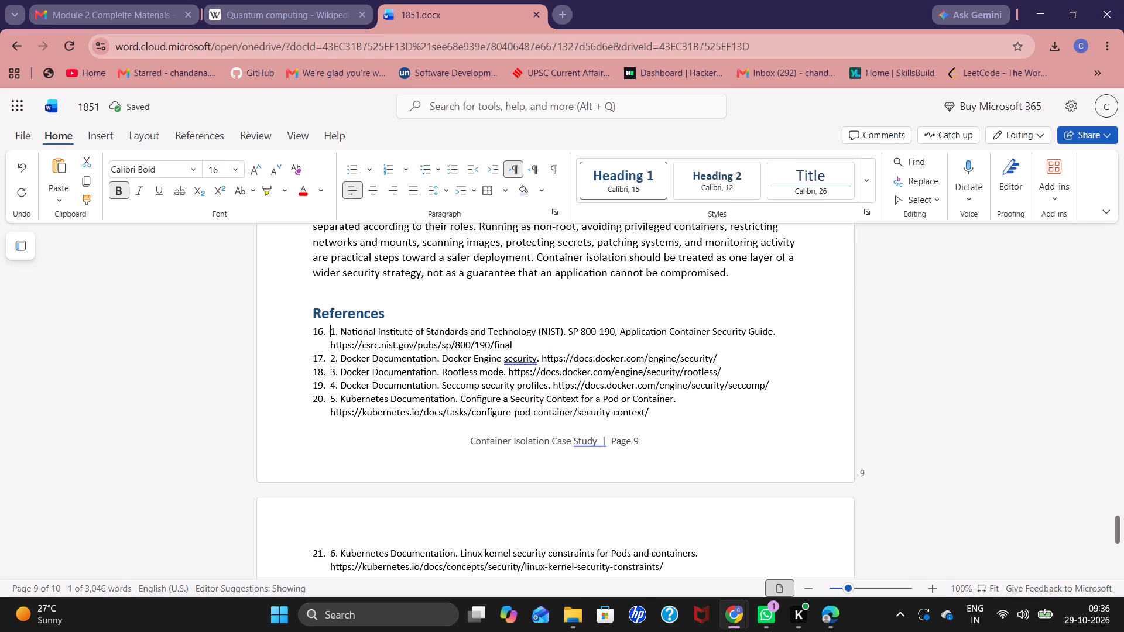
left_click_drag(350, 356, 574, 623)
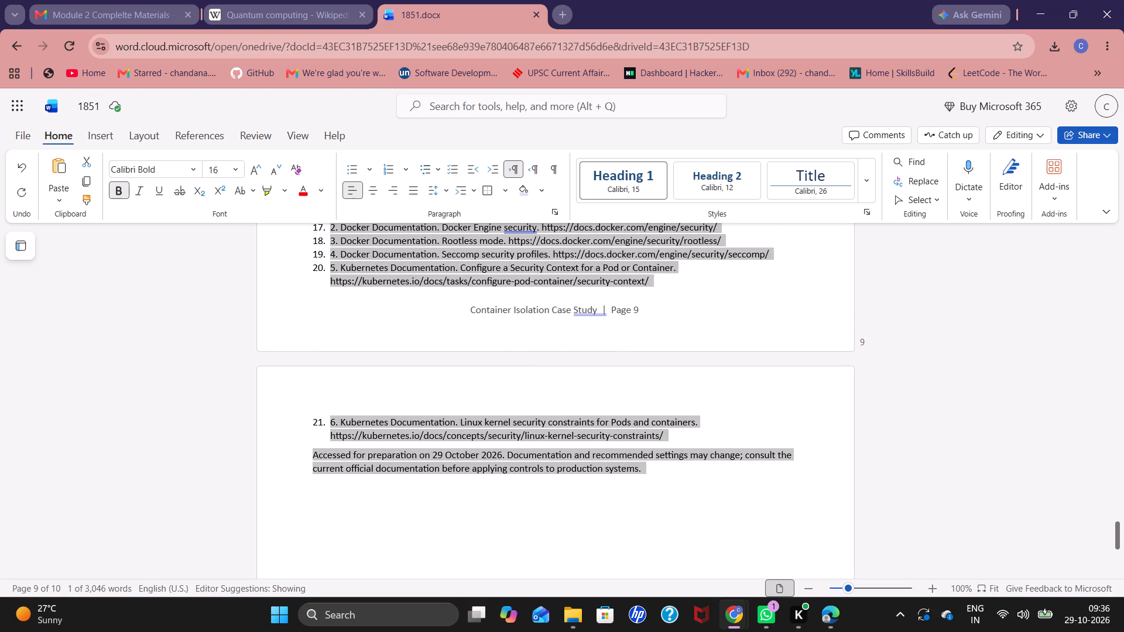
left_click(705, 467)
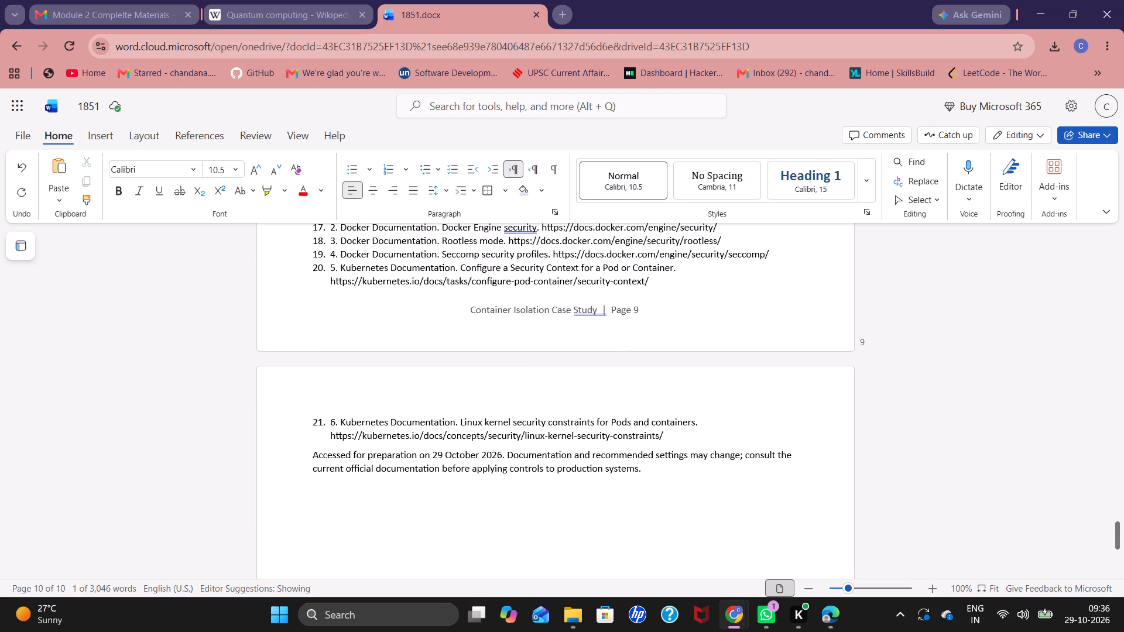
scroll(501, 364, "up", 2)
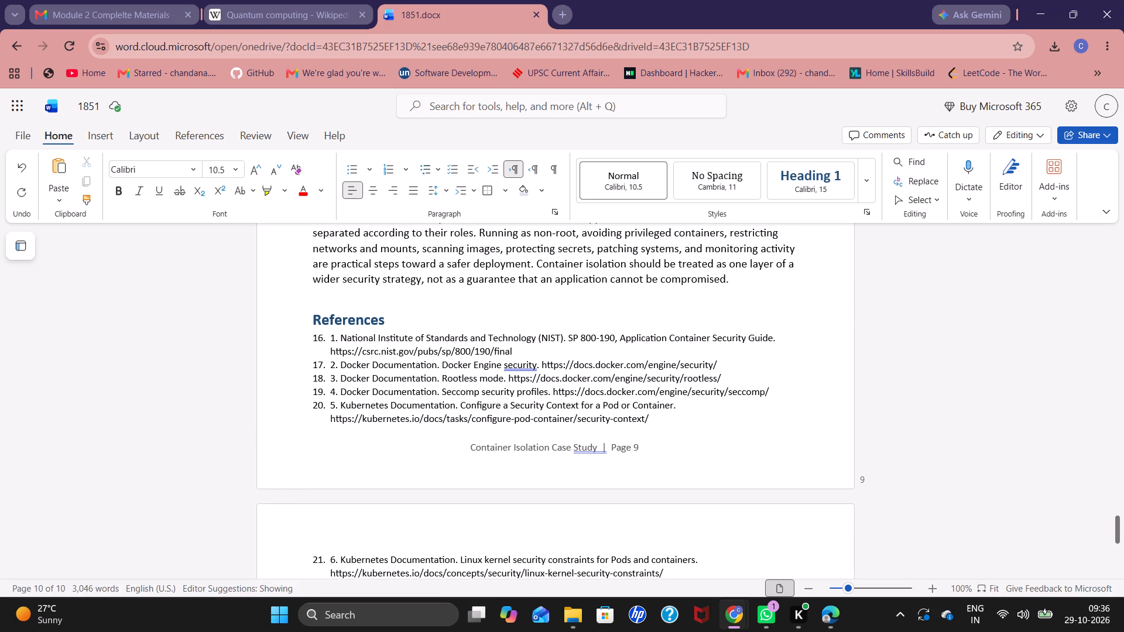
left_click_drag(313, 338, 625, 565)
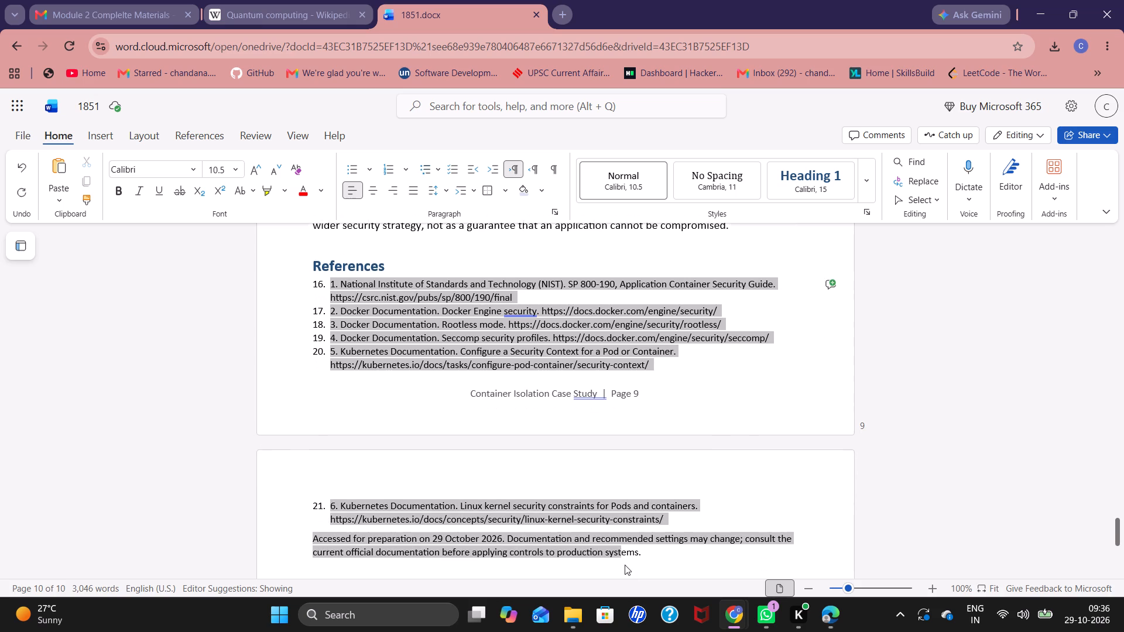
left_click_drag(625, 565, 654, 543)
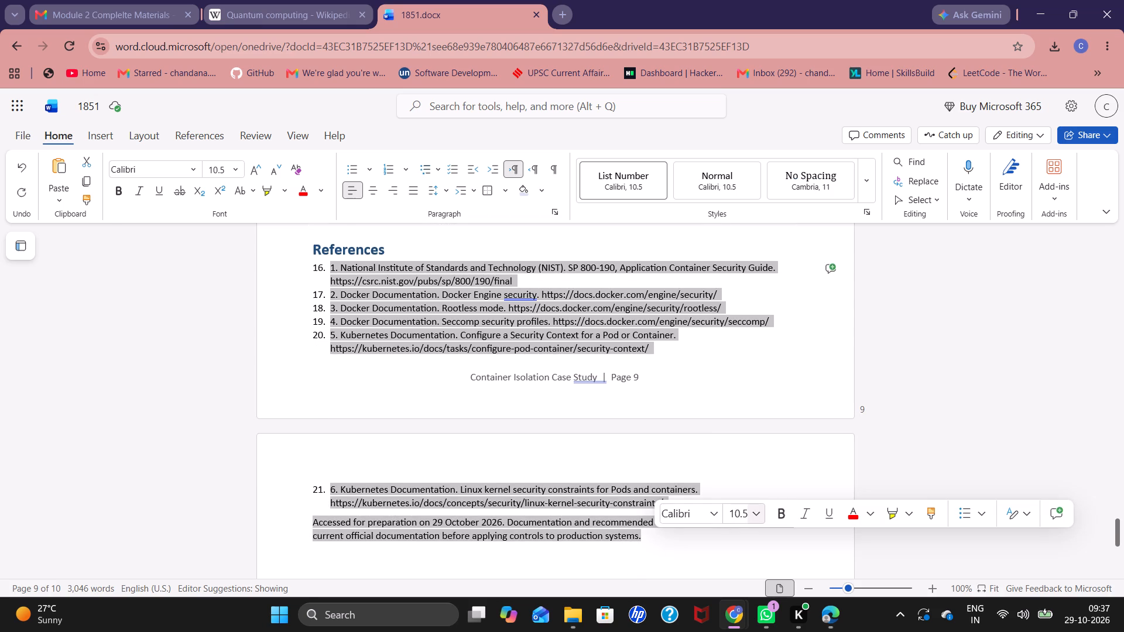
left_click(748, 516)
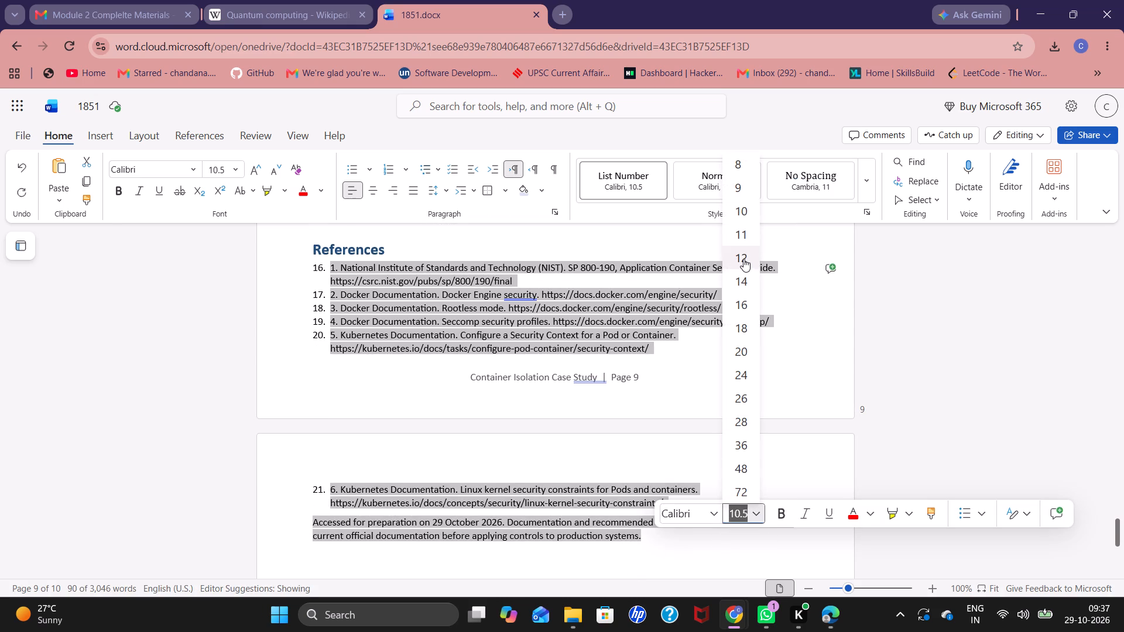
left_click(743, 259)
left_click(732, 390)
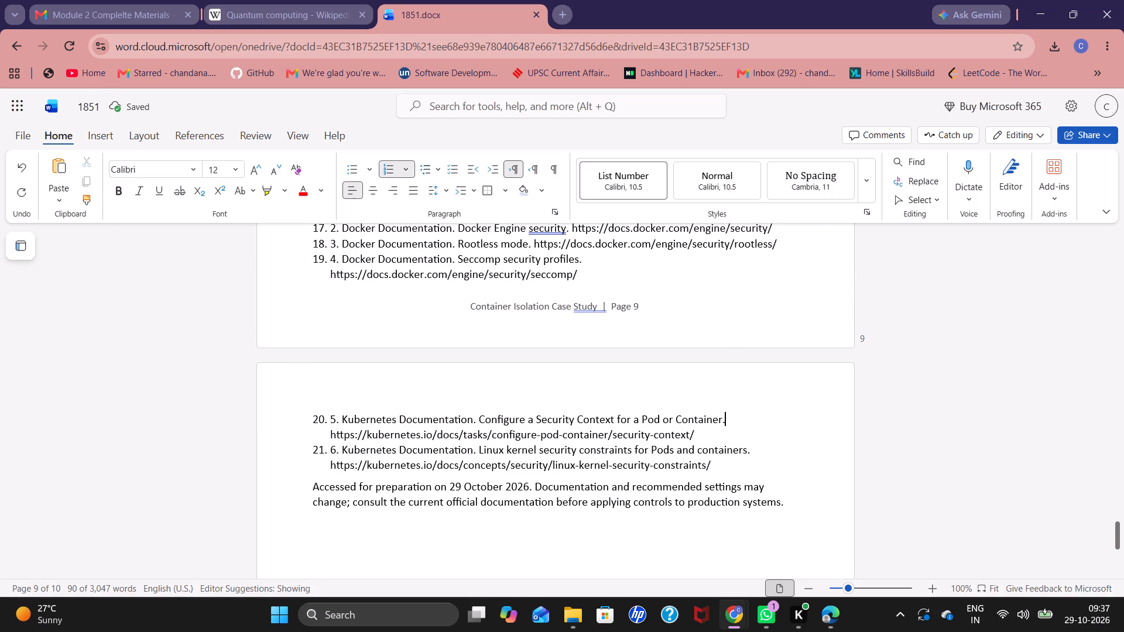
Review the formatting of the report from the cover page and table of contents through the opening sections.
scroll(732, 390, "up", 17)
scroll(732, 390, "up", 11)
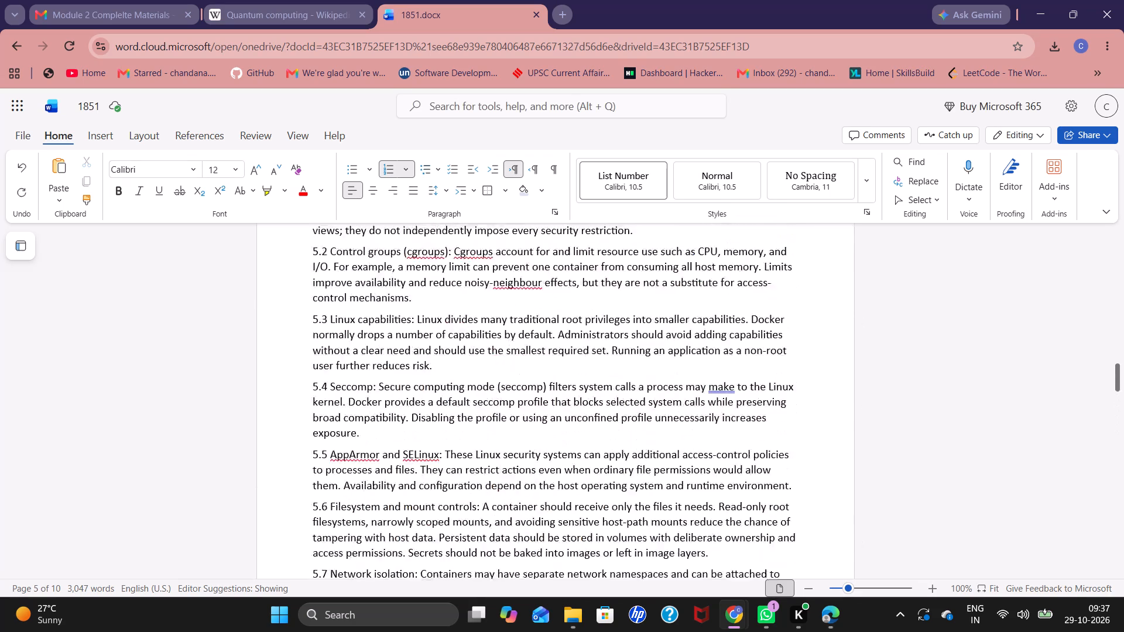
scroll(732, 390, "up", 2)
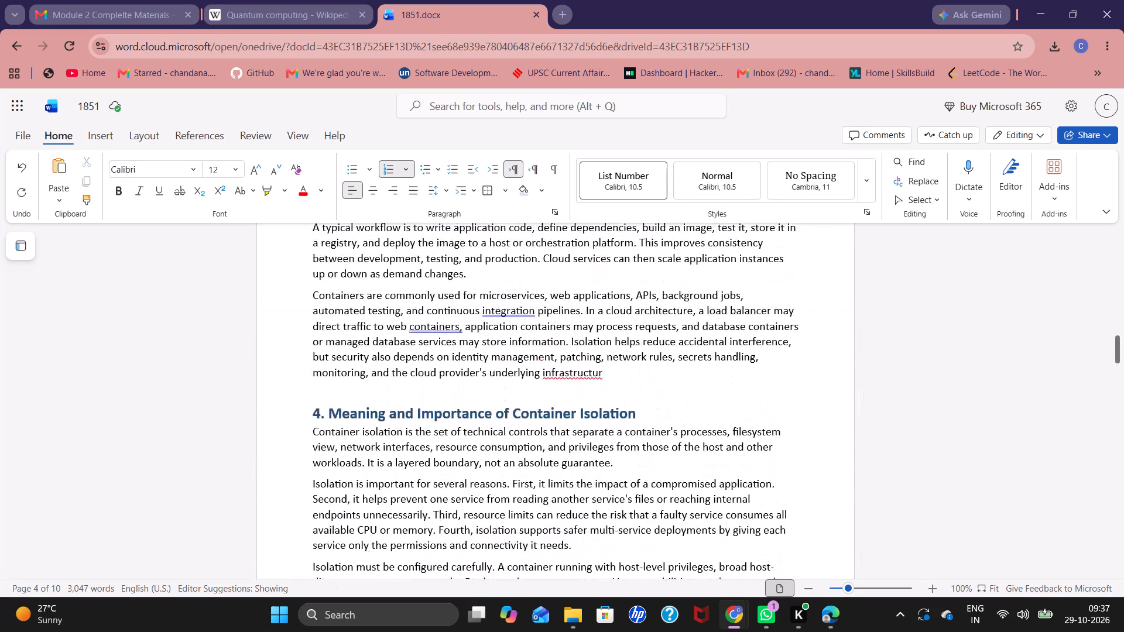
scroll(732, 390, "up", 13)
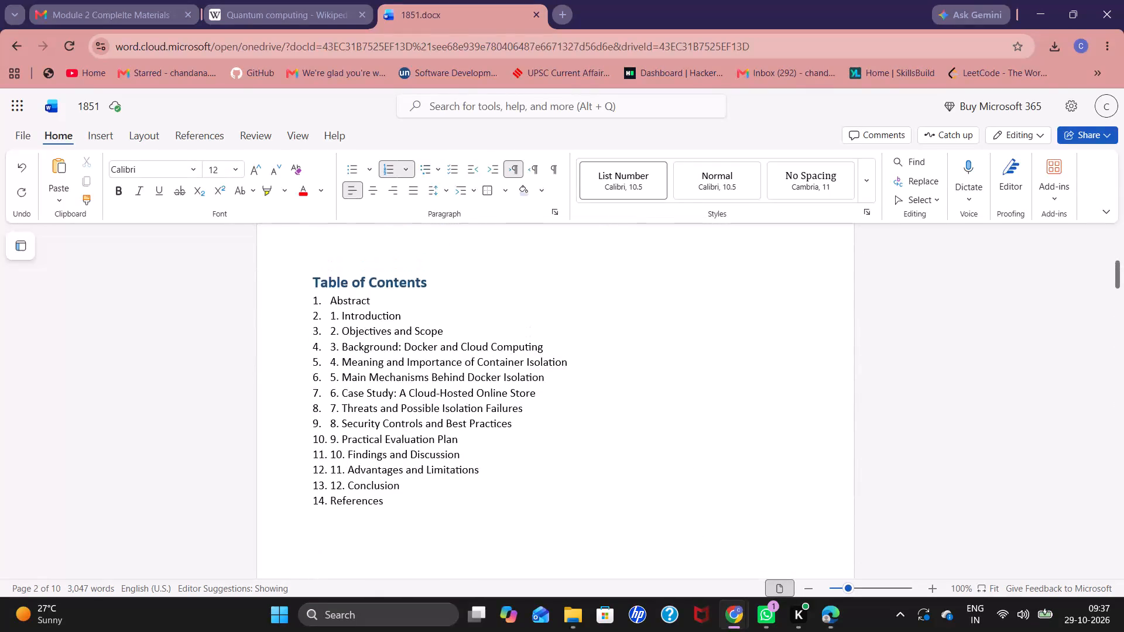
scroll(732, 390, "up", 15)
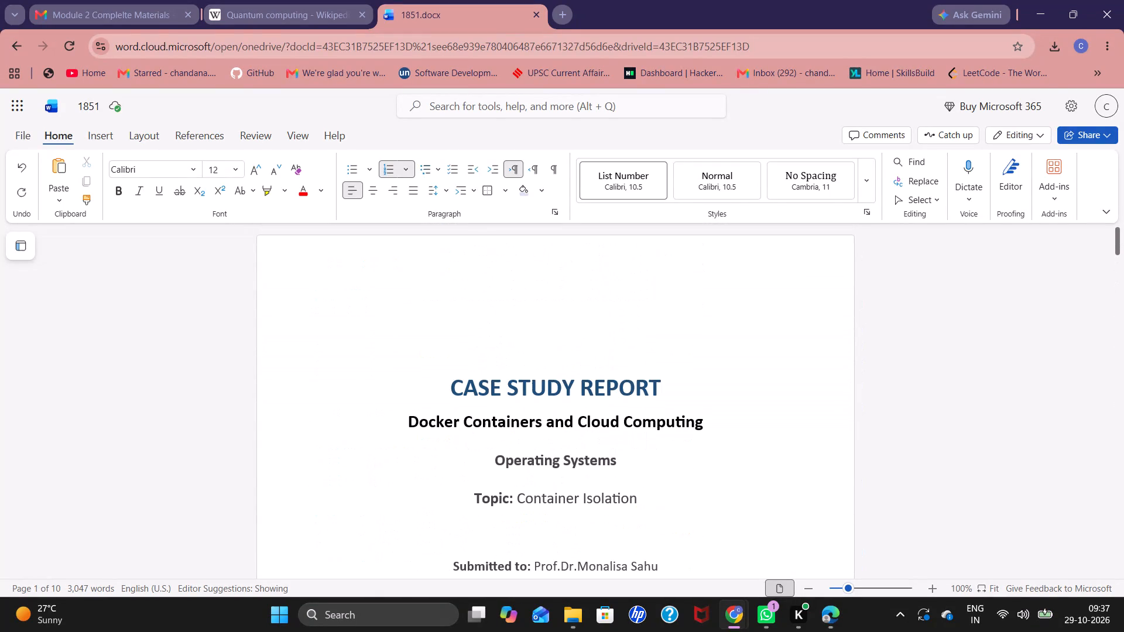
scroll(732, 390, "down", 14)
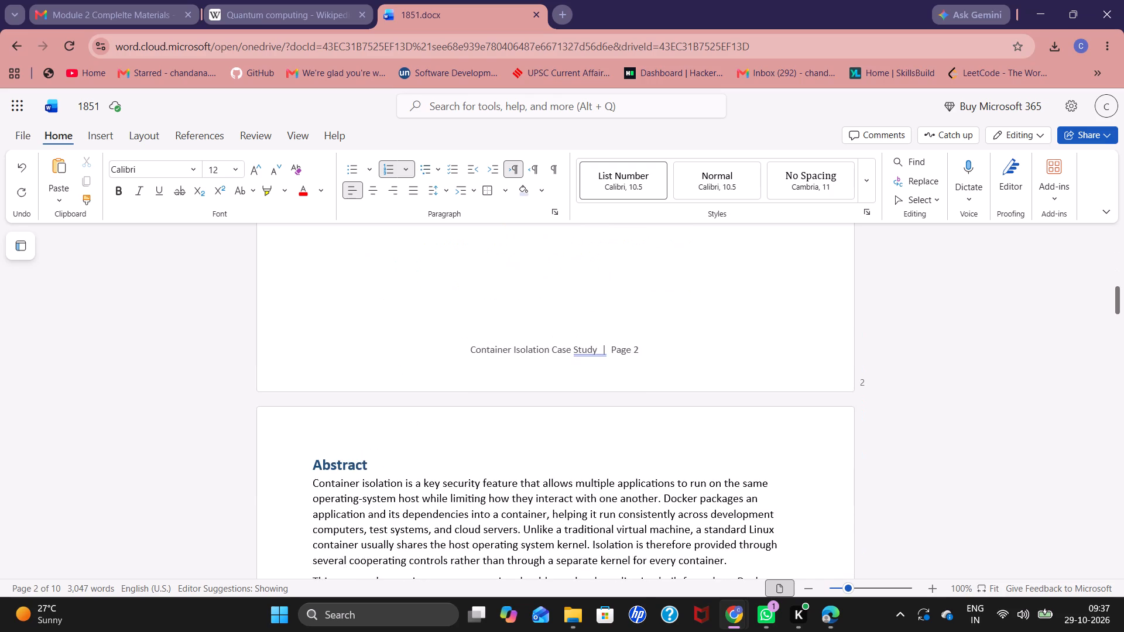
scroll(732, 390, "down", 3)
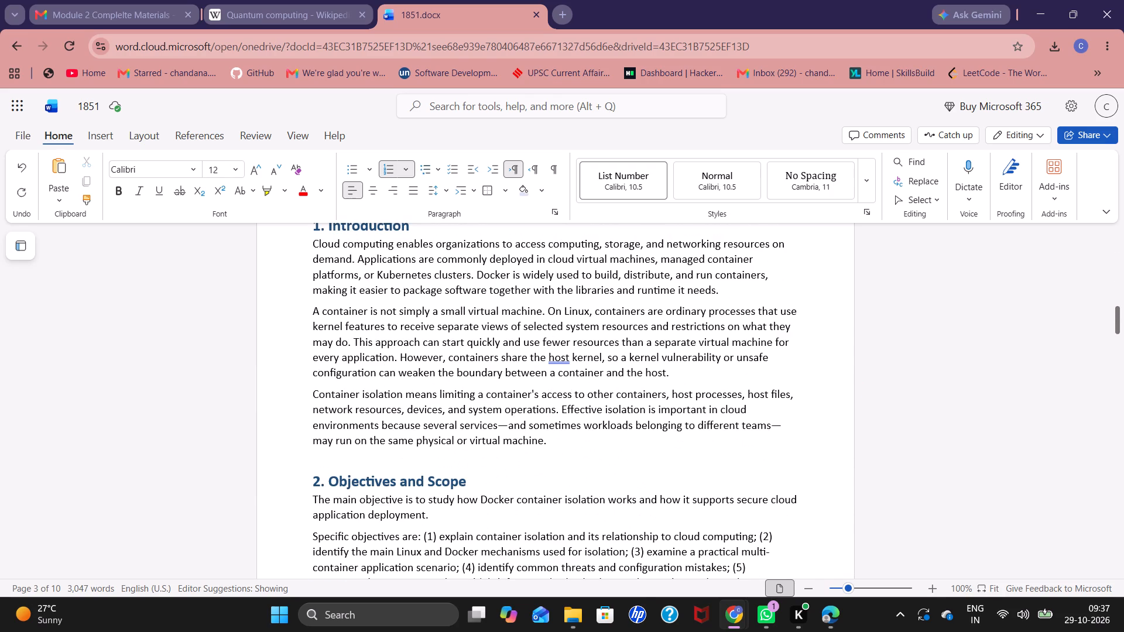
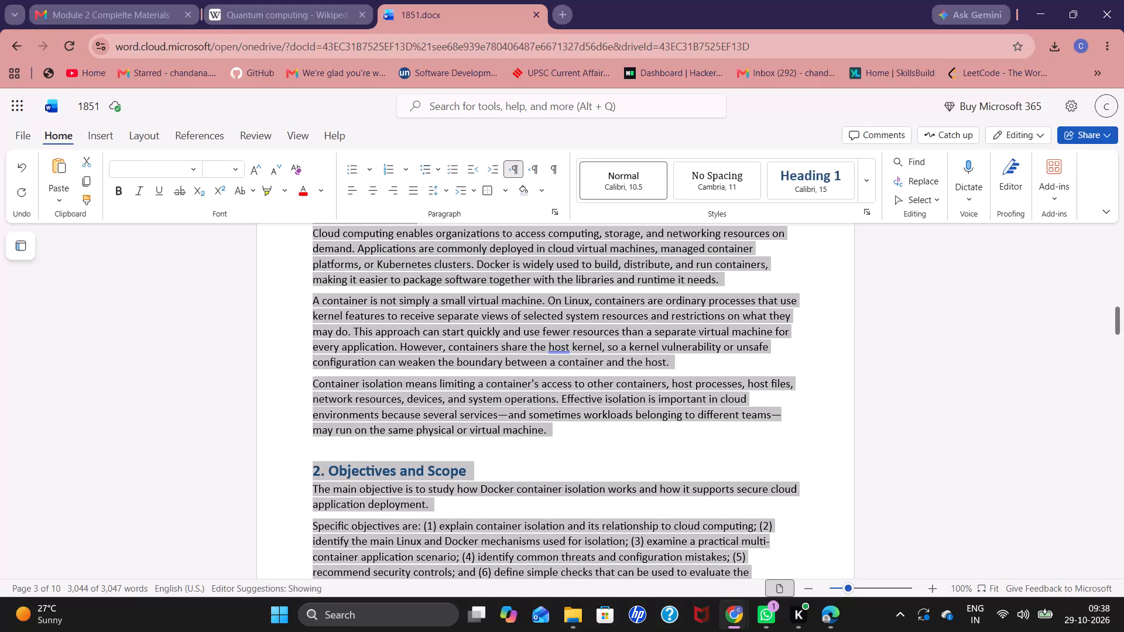
Justify the text of the entire selected report.
key("ctrl+j")
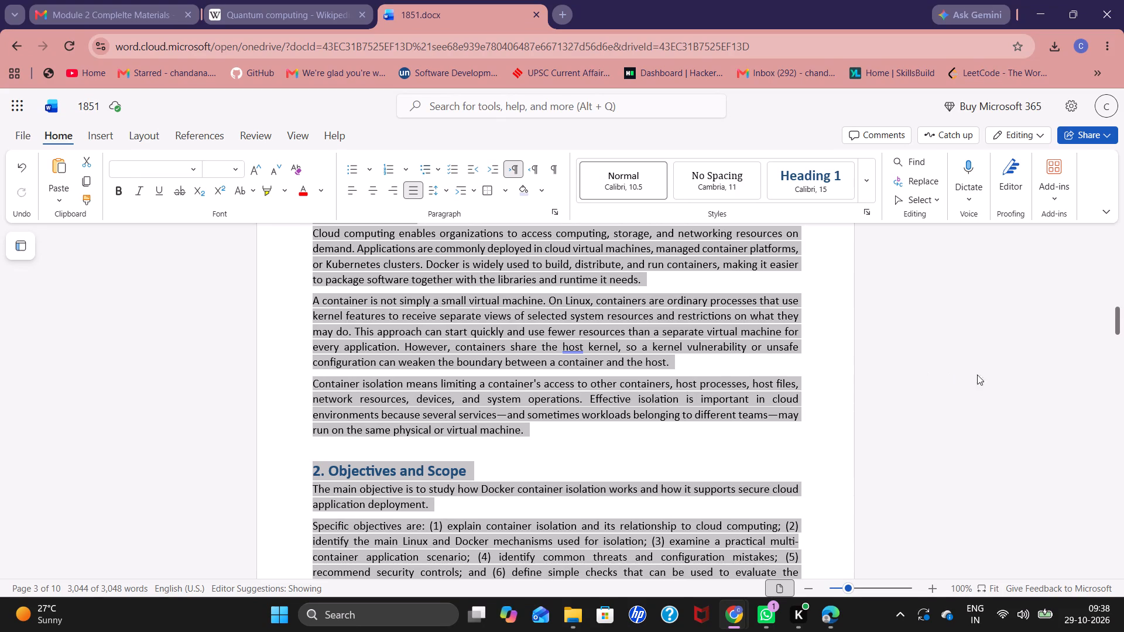
left_click(837, 382)
Review the paragraph alignment across the report's sections, through Security Controls and Best Practices and back to the cover page.
scroll(837, 382, "up", 14)
scroll(837, 382, "down", 10)
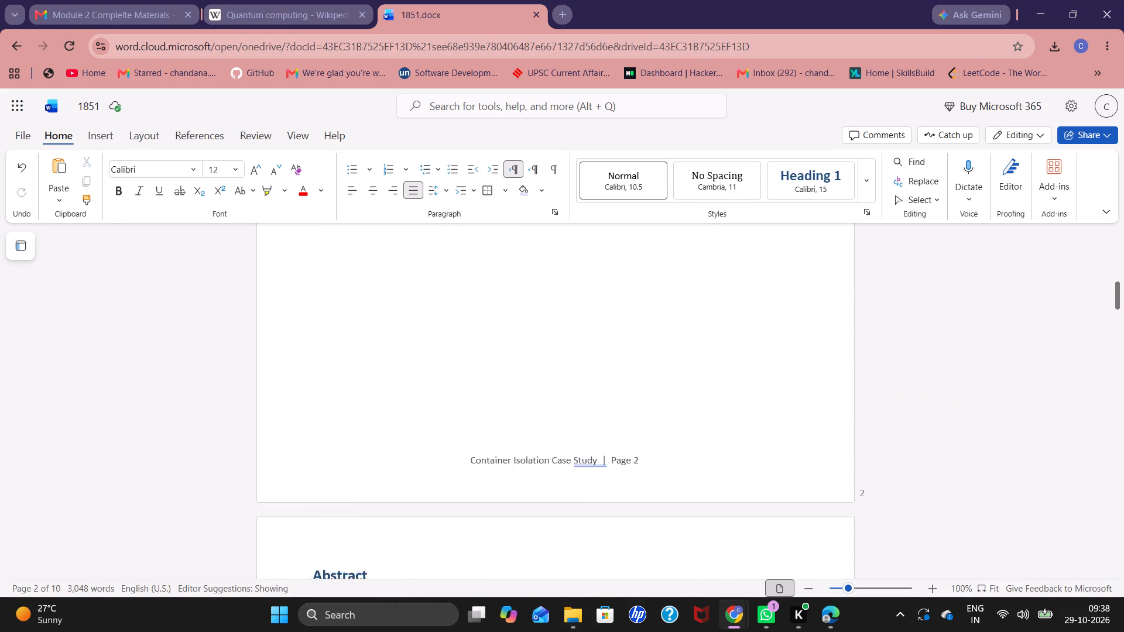
scroll(837, 382, "down", 11)
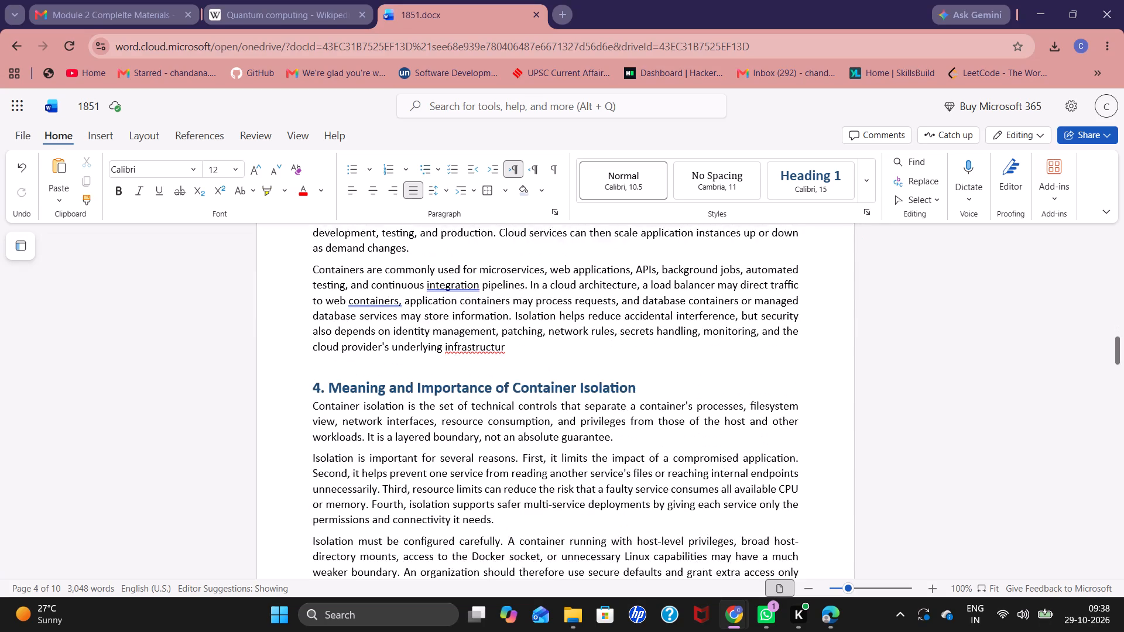
scroll(837, 382, "down", 9)
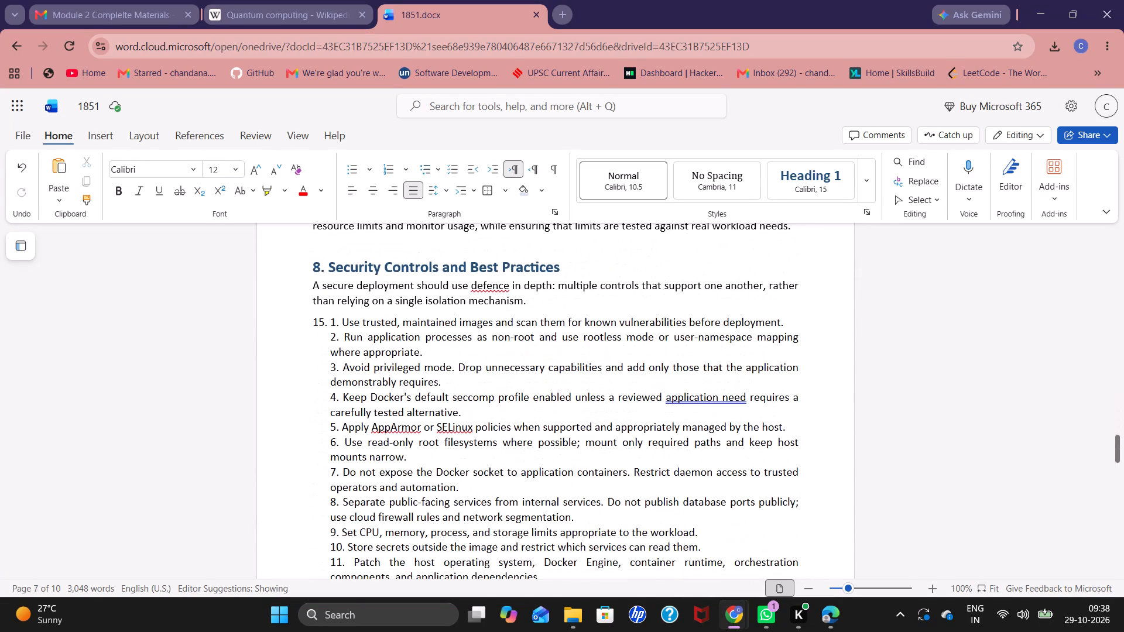
scroll(837, 382, "down", 1)
scroll(837, 382, "up", 10)
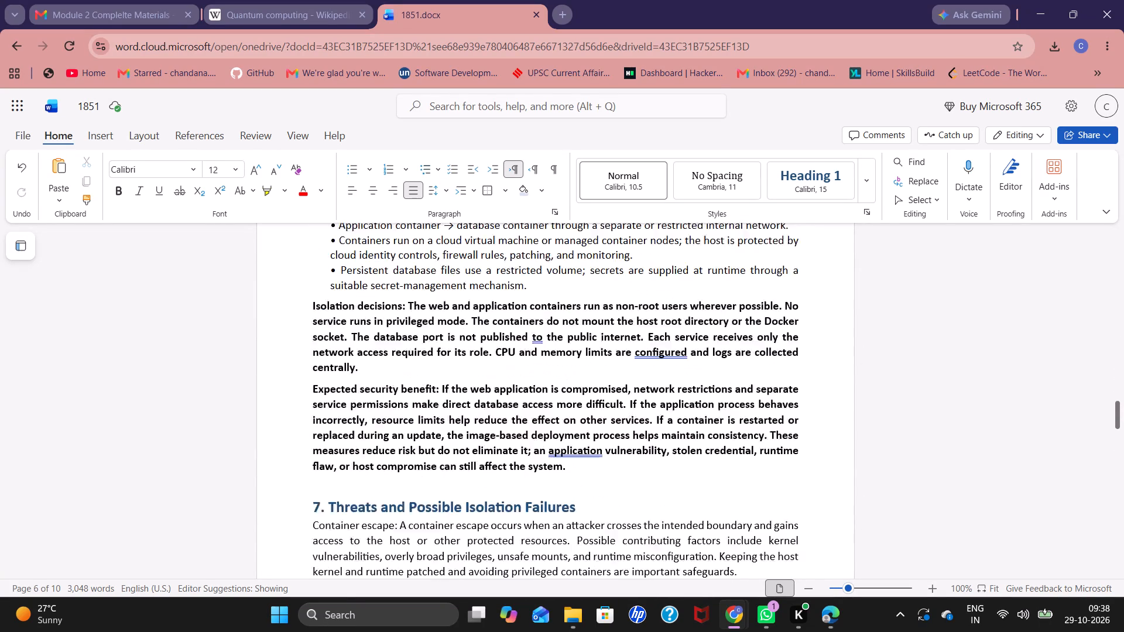
scroll(837, 382, "up", 12)
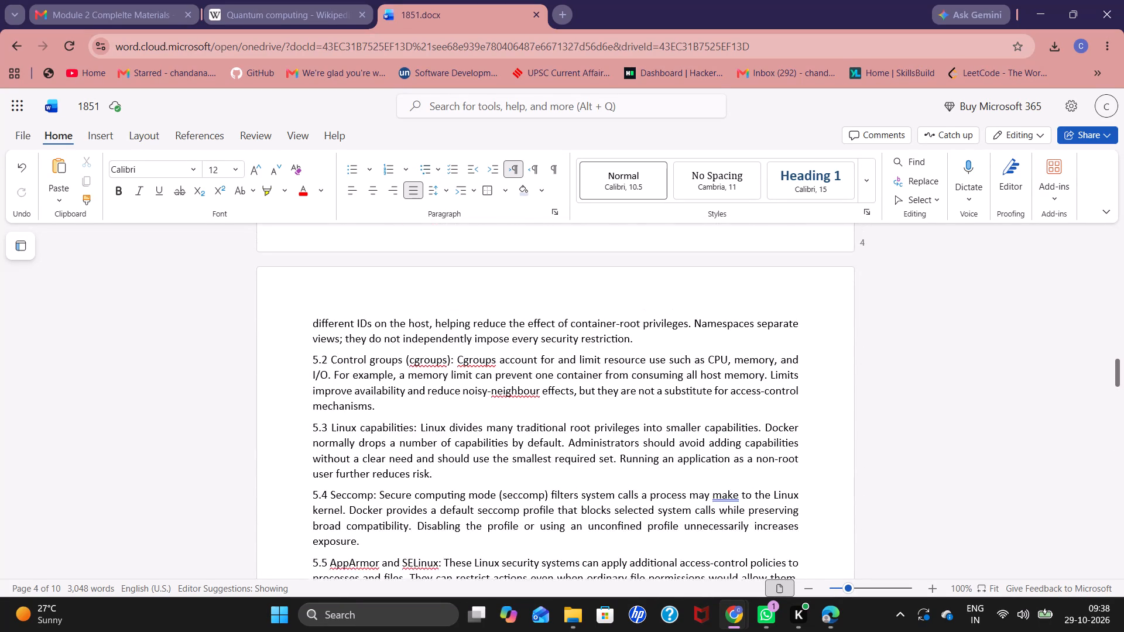
scroll(837, 382, "up", 10)
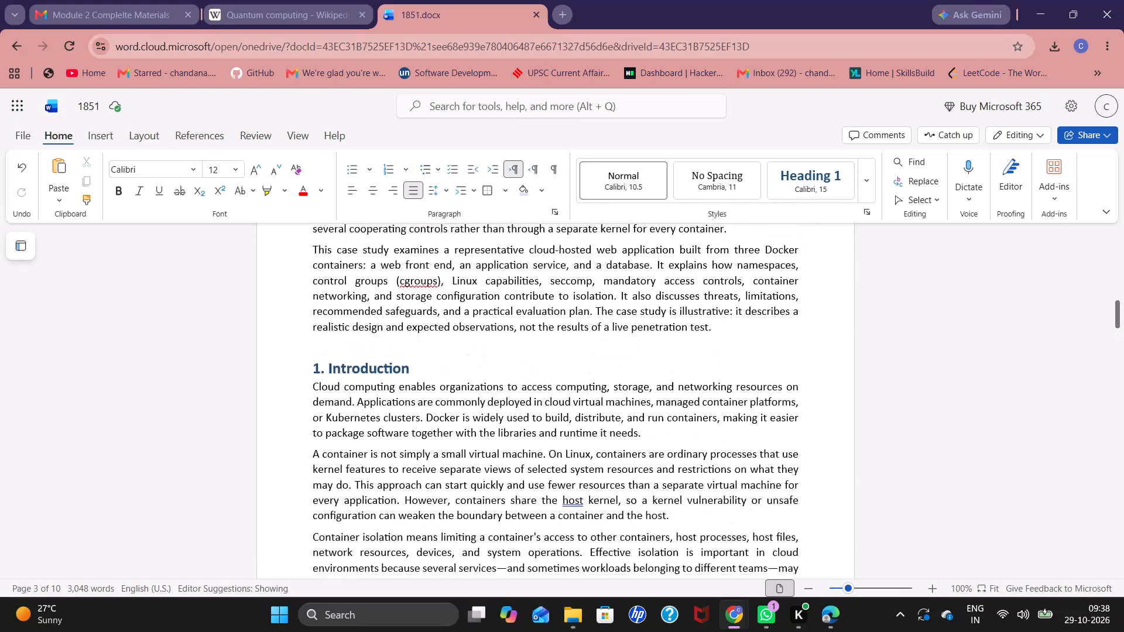
scroll(837, 382, "up", 12)
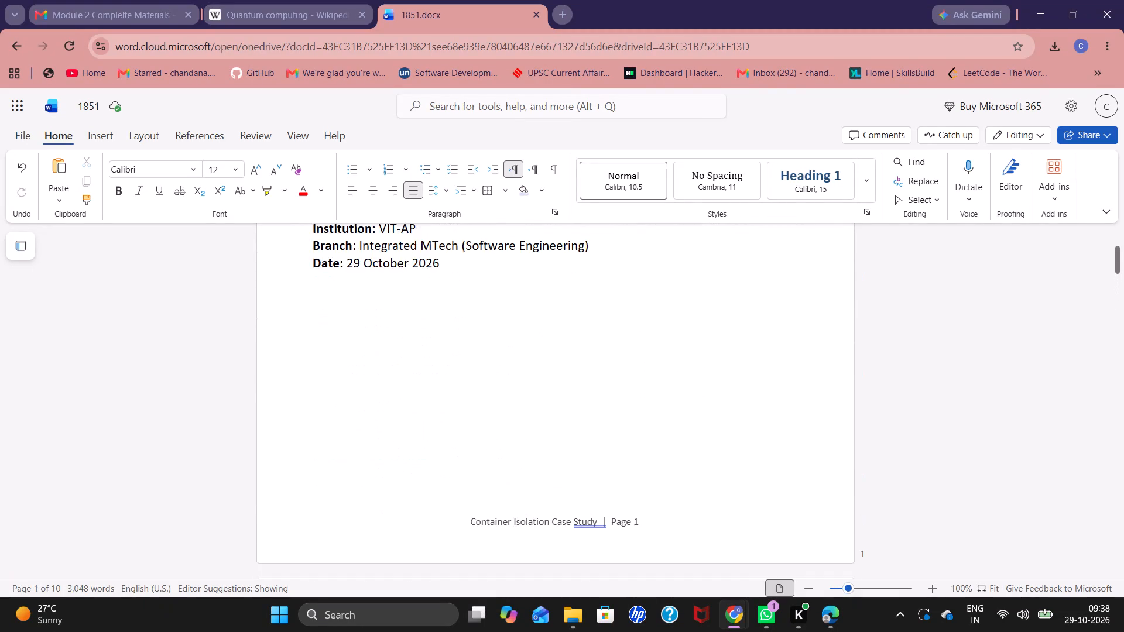
scroll(837, 382, "up", 3)
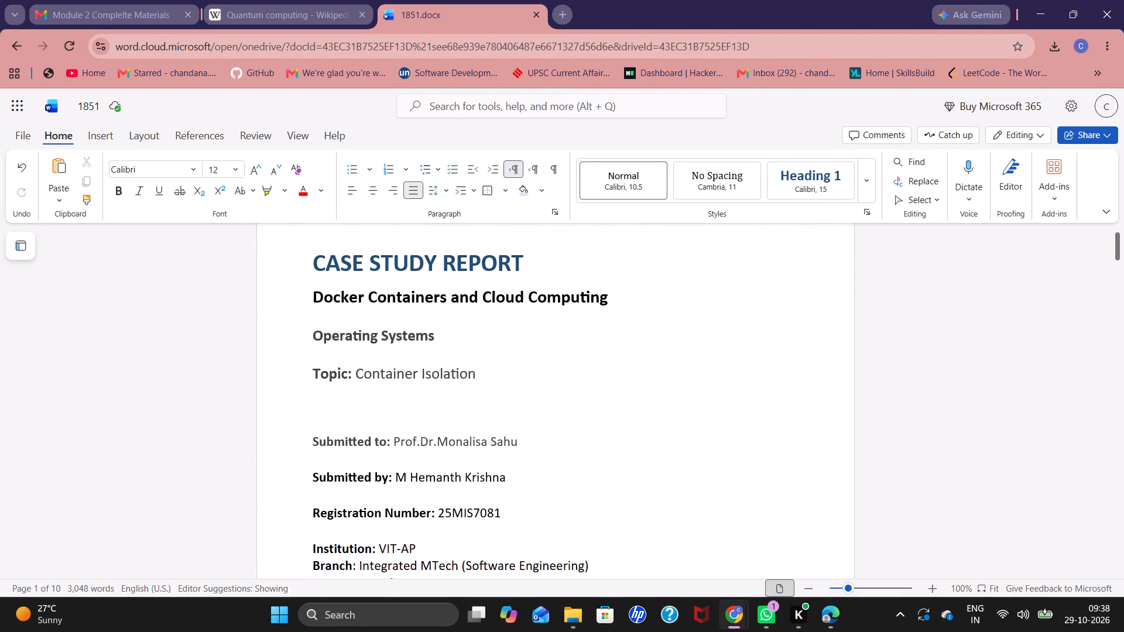
scroll(837, 382, "up", 1)
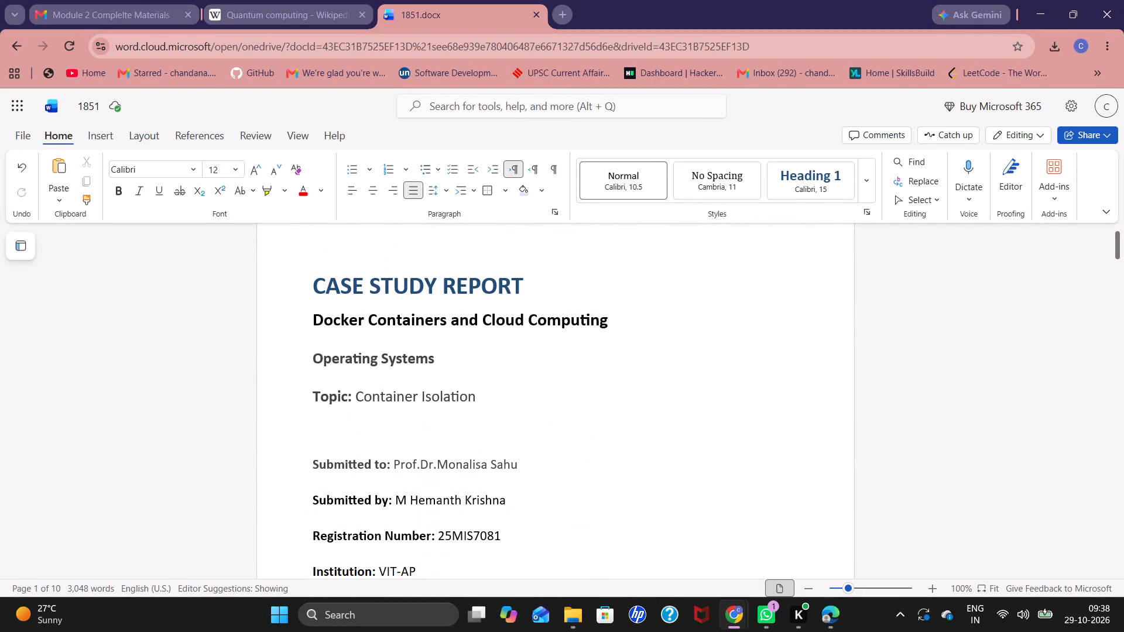
Shift the cover title "CASE STUDY REPORT" to roughly the middle of its line with leading spaces.
left_click(310, 286)
key("space")
key("space")
key("space")
key("space")
key("space")
key("space")
key("space")
key("space")
key("space")
key("space")
key("space")
key("space")
key("space")
key("space")
key("space")
key("space")
key("space")
key("space")
key("space")
key("space")
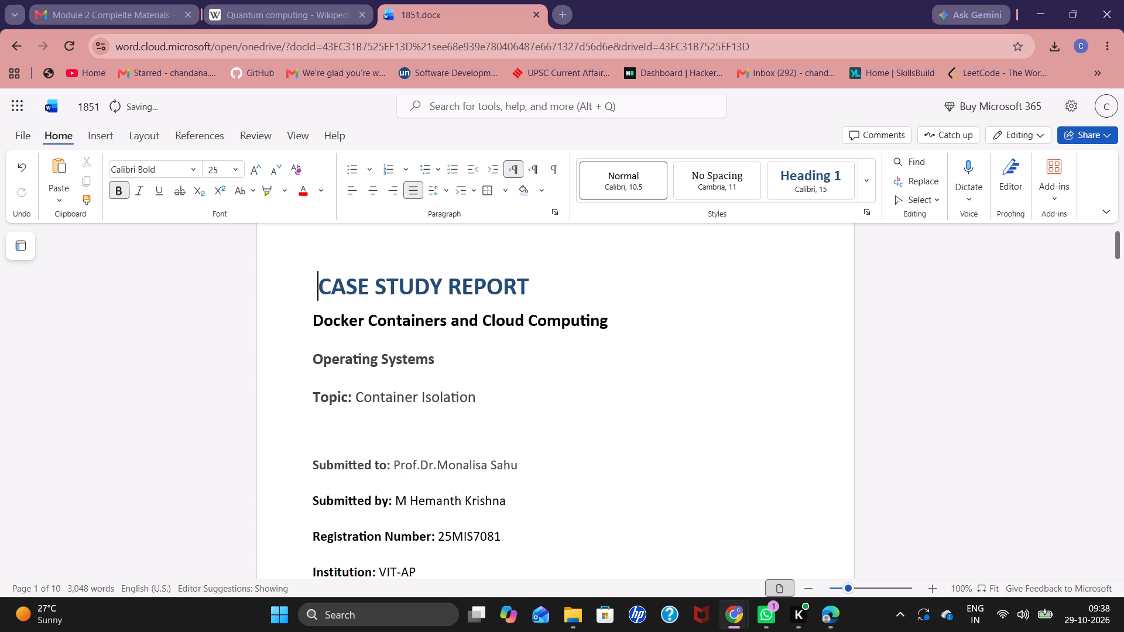
key("BackSpace")
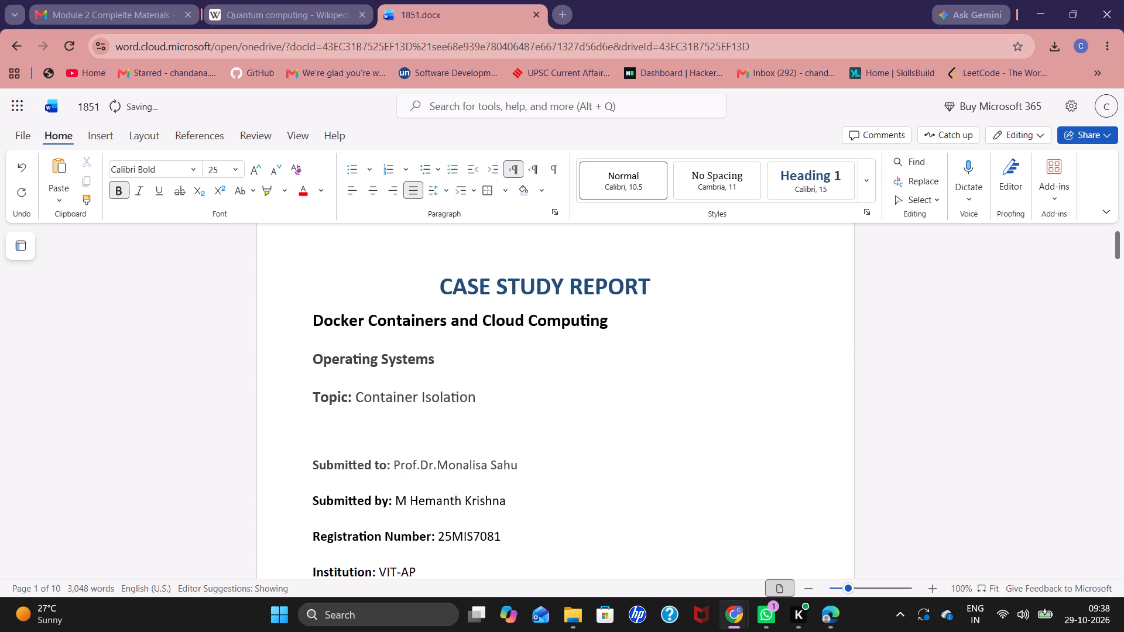
key("BackSpace")
key("BackSpace")
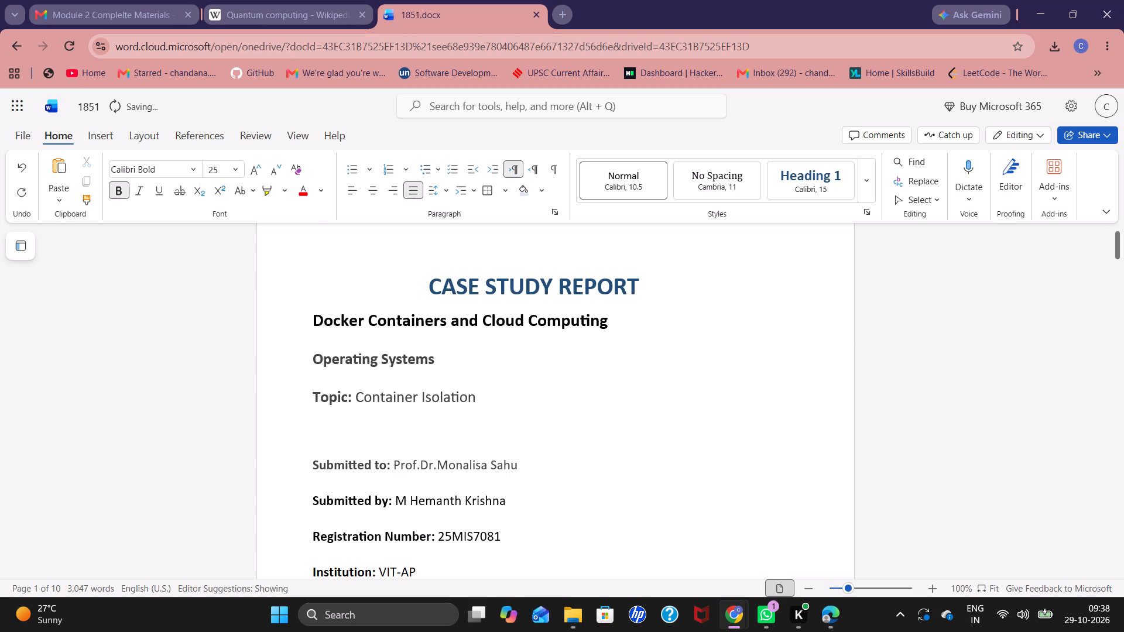
Shift the subtitle "Docker Containers and Cloud Computing" with leading spaces so it sits roughly centred under the cover title.
left_click(310, 320)
key("space")
key("space")
key("space")
key("space")
key("space")
key("space")
key("space")
key("space")
key("space")
key("space")
key("space")
key("space")
key("space")
key("space")
key("space")
key("space")
key("space")
key("space")
key("space")
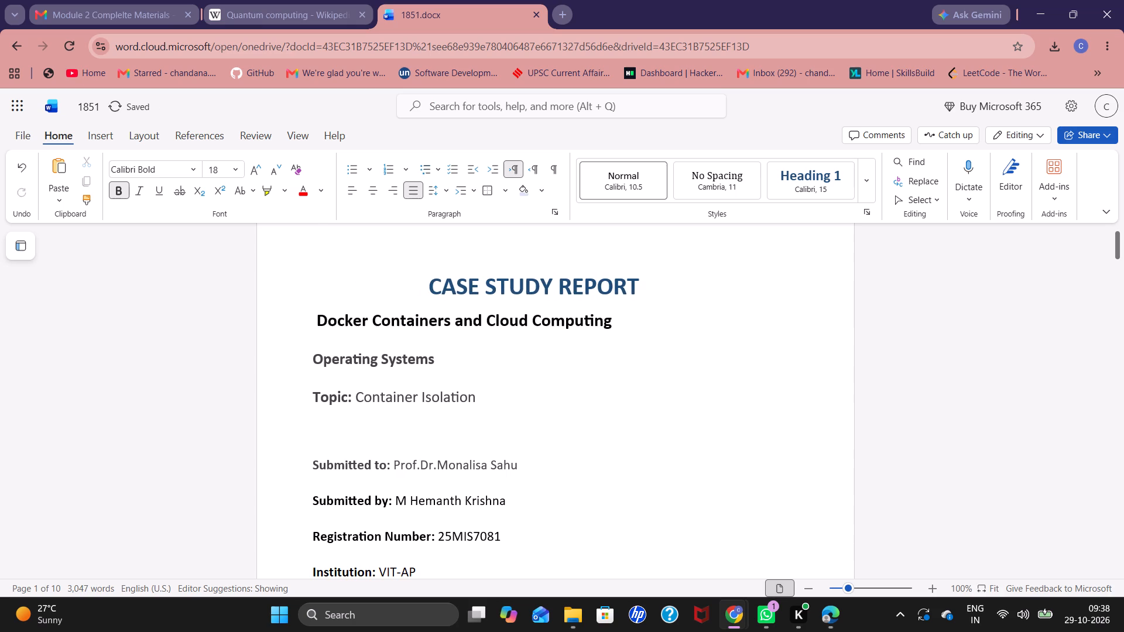
key("space")
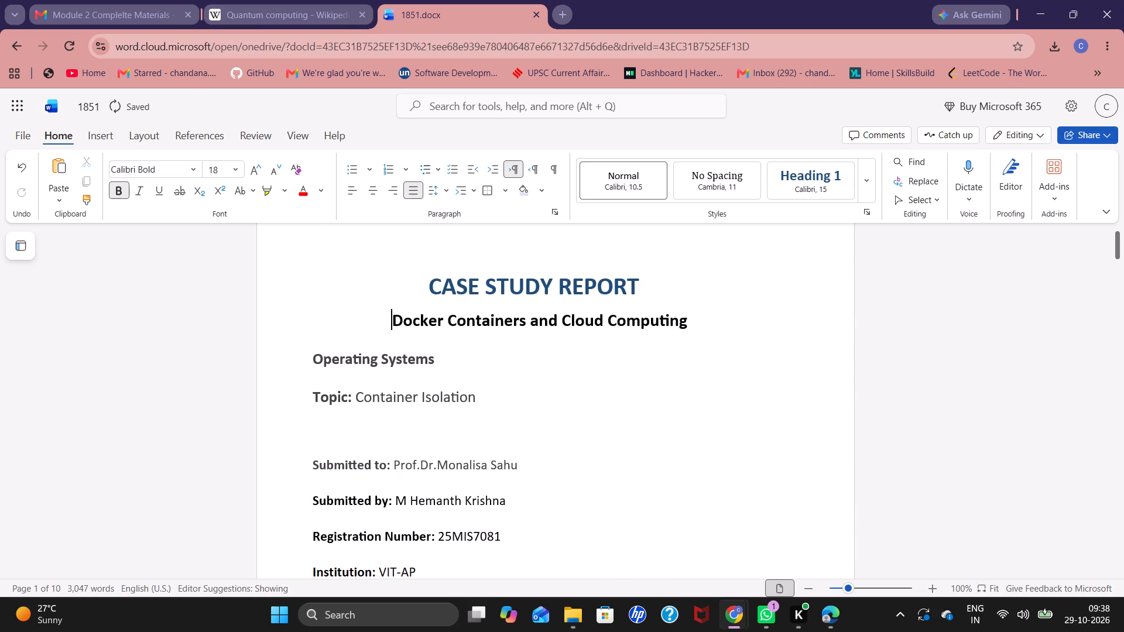
Add one more leading space to both the "CASE STUDY REPORT" title and the subtitle below it.
left_click(423, 286)
key("space")
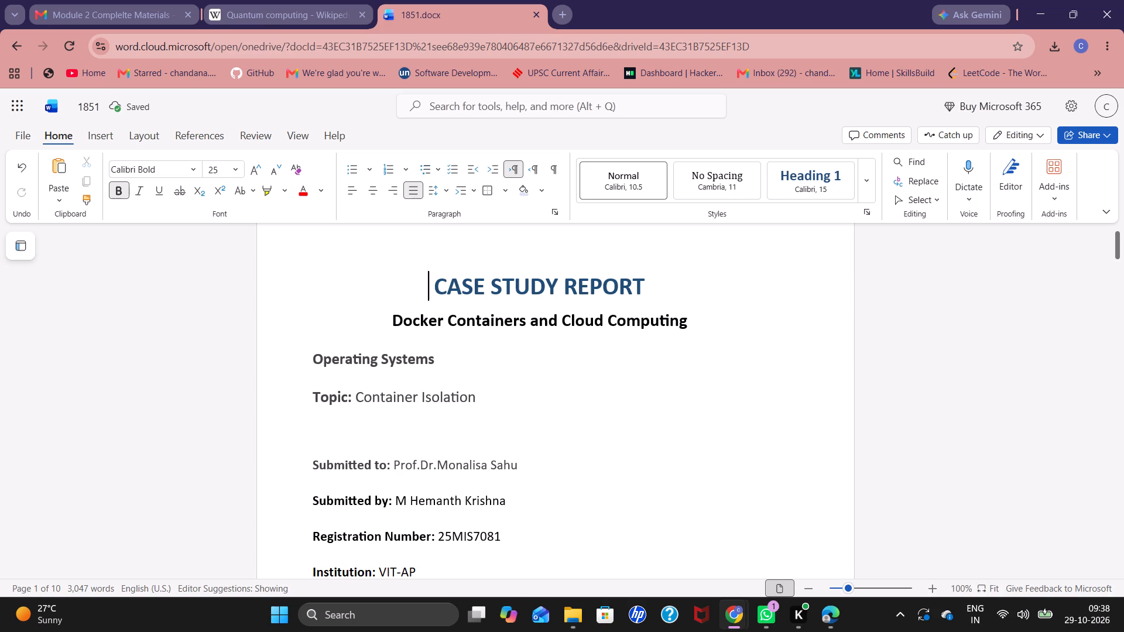
left_click(389, 320)
key("space")
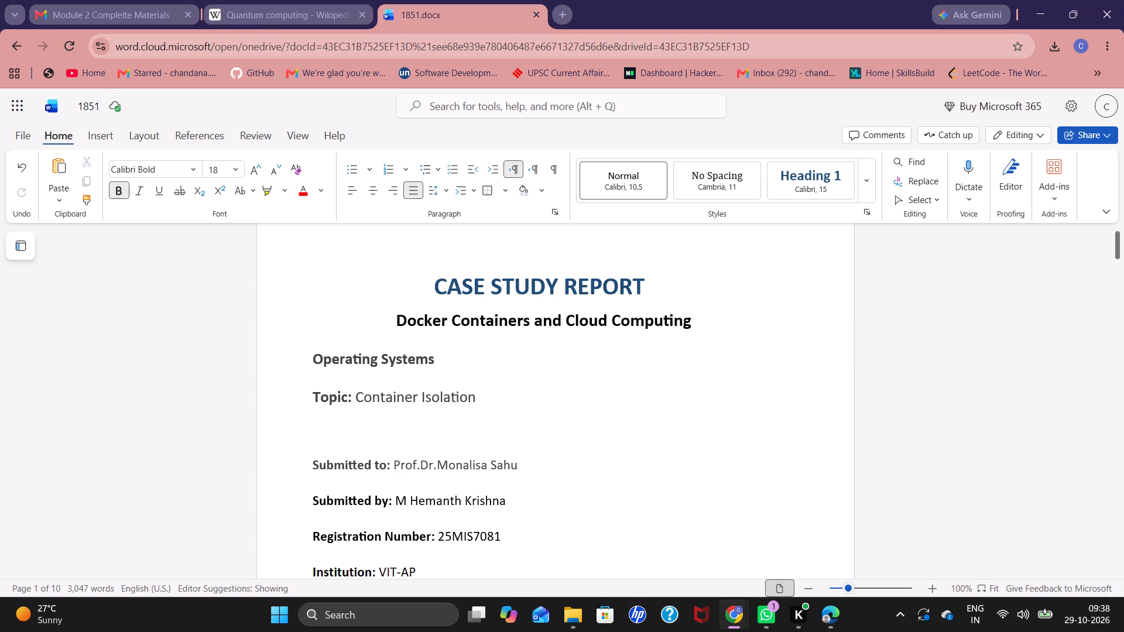
Shift the "Operating Systems" line on the cover with leading spaces so it sits roughly centred under the subtitle.
left_click(313, 360)
key("space")
key("space")
key("space")
key("space")
key("space")
key("space")
key("space")
key("space")
key("space")
key("space")
key("space")
key("space")
key("space")
key("space")
key("space")
key("space")
key("space")
key("space")
key("space")
key("space")
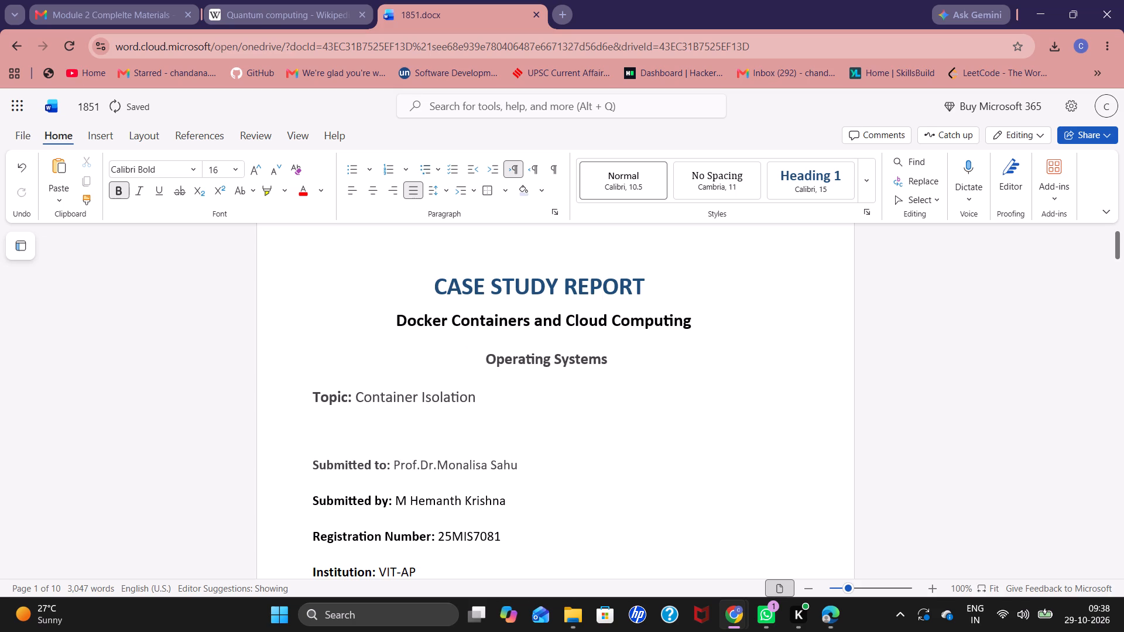
key("BackSpace")
key("BackSpace")
key("BackSpace")
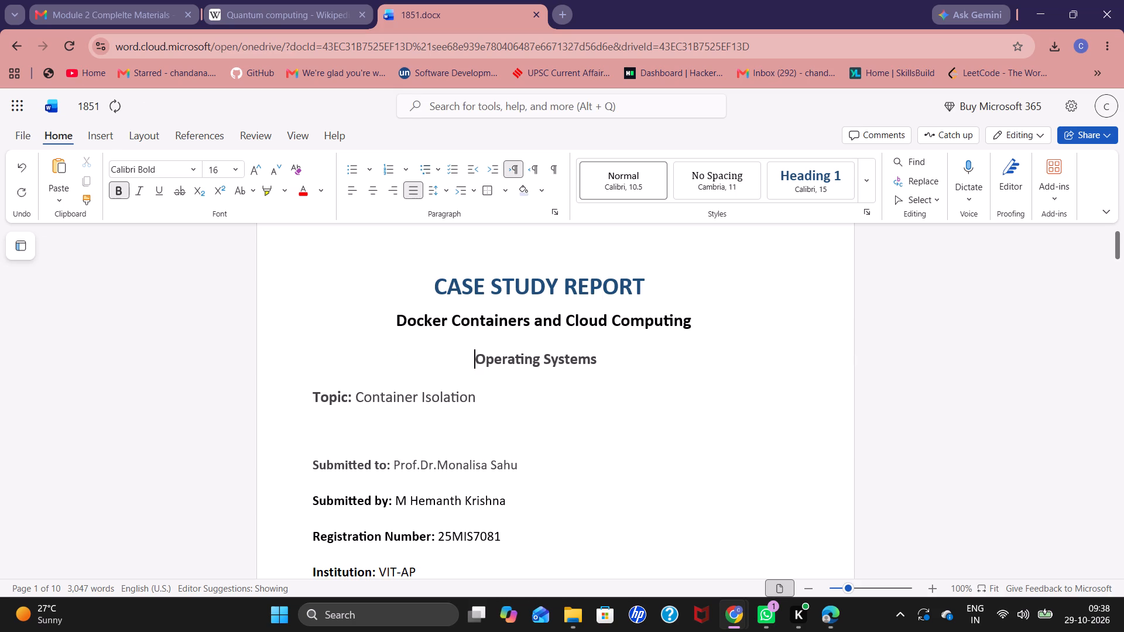
Shift the "Topic: Container Isolation" line on the cover with leading spaces so it sits roughly centred under "Operating Systems".
left_click(311, 394)
key("space")
key("space")
key("space")
key("space")
key("space")
key("space")
key("space")
key("space")
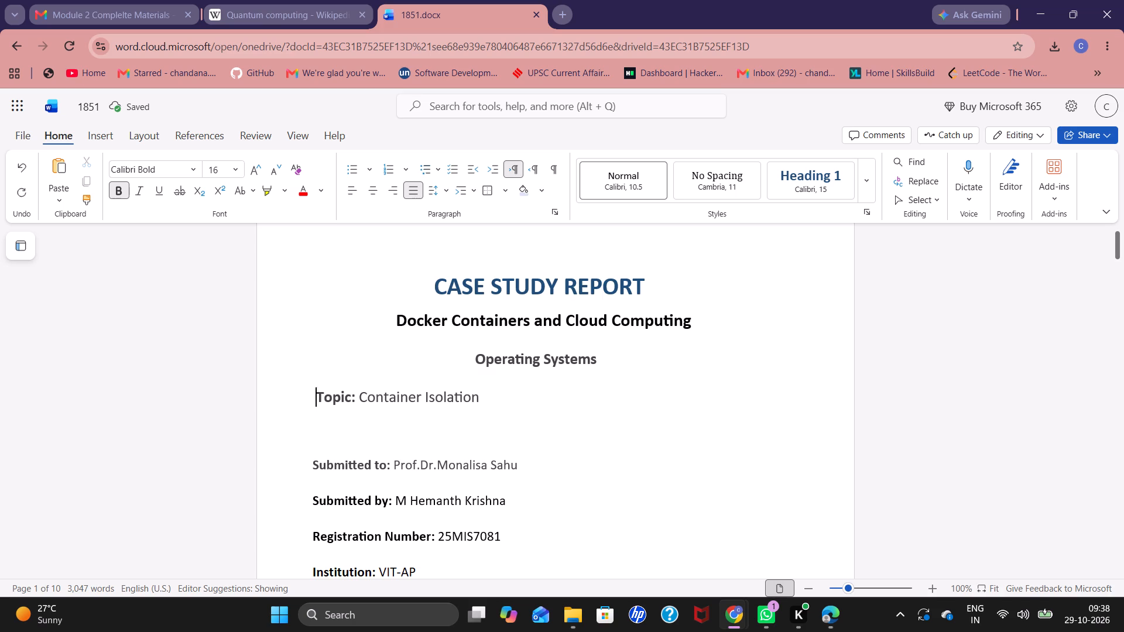
key("space")
key("space")
key("space")
key("space")
key("space")
key("space")
key("space")
key("space")
key("space")
key("space")
key("space")
key("space")
key("space")
key("space")
key("space")
key("space")
key("space")
key("space")
key("space")
key("space")
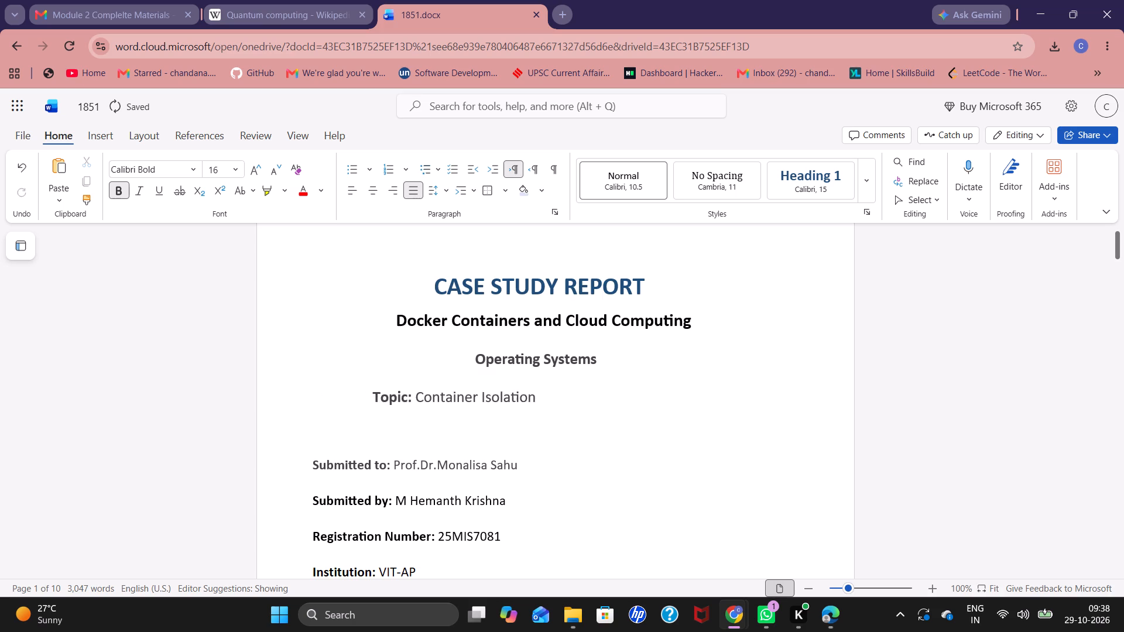
key("BackSpace")
key("BackSpace")
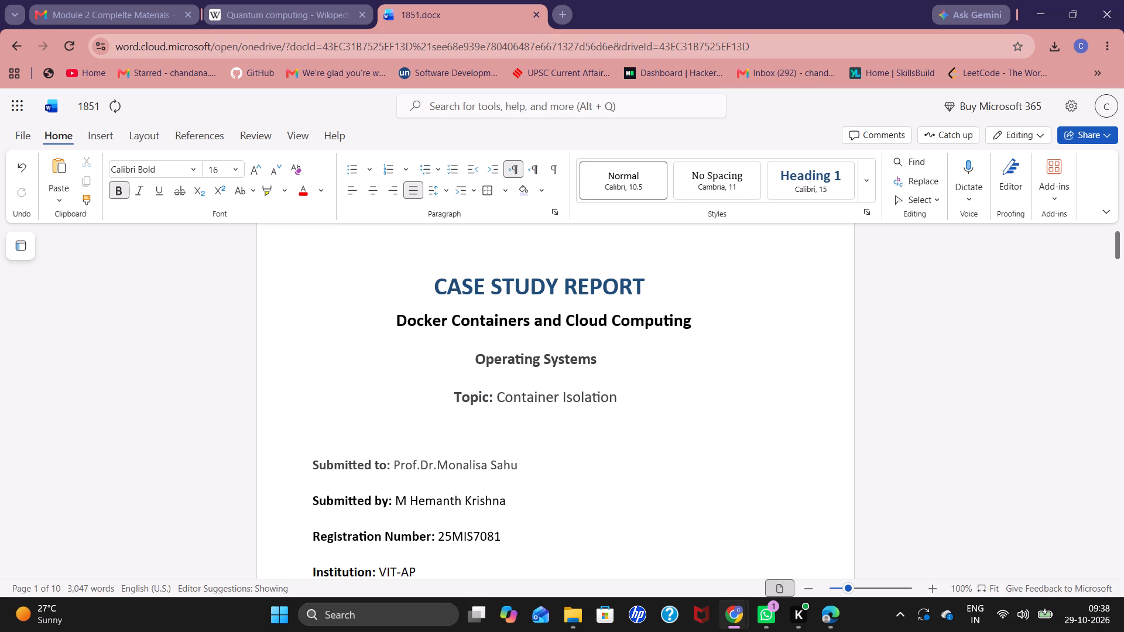
left_click(311, 394)
Export the report as a PDF and download the converted file.
scroll(522, 481, "down", 3)
scroll(522, 481, "up", 4)
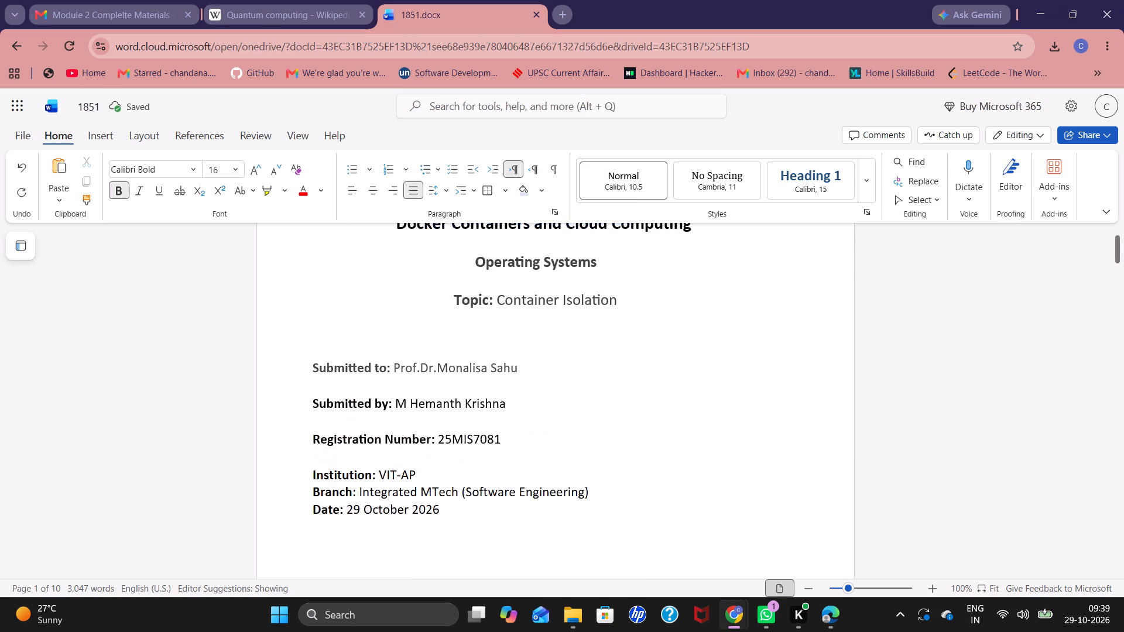
scroll(522, 481, "up", 1)
scroll(522, 481, "down", 1)
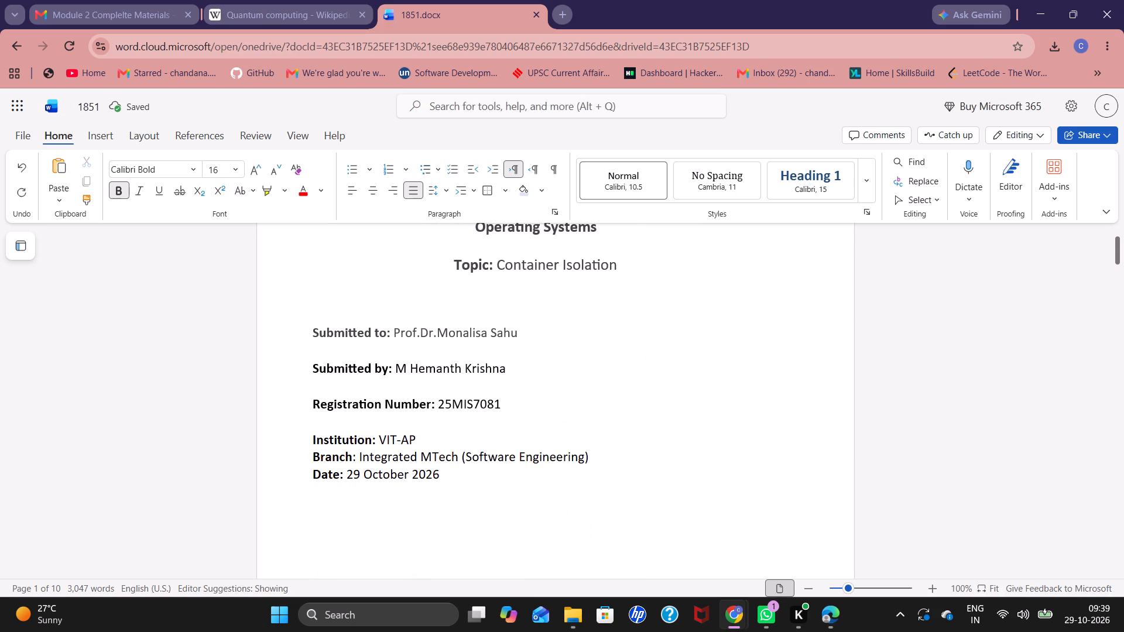
scroll(522, 481, "down", 1)
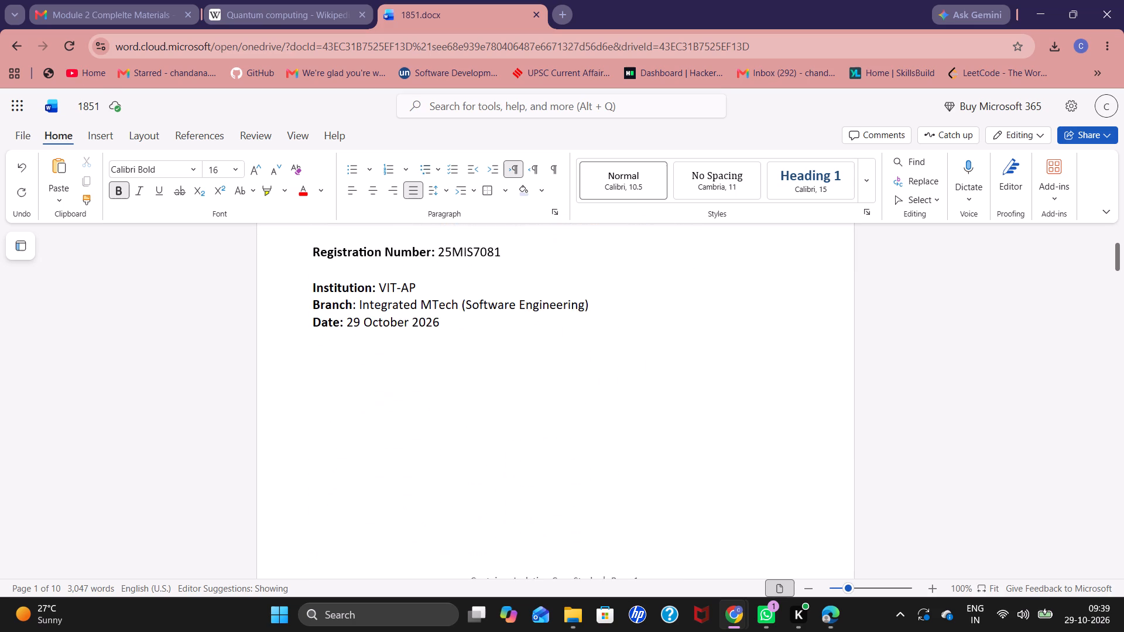
scroll(522, 481, "up", 1)
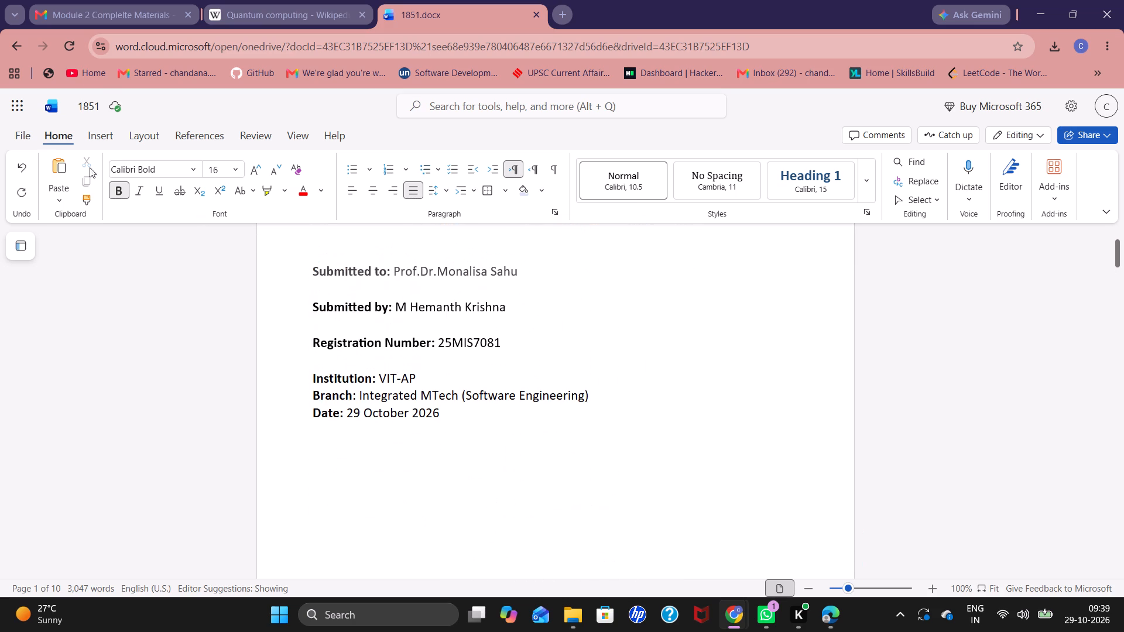
left_click(25, 140)
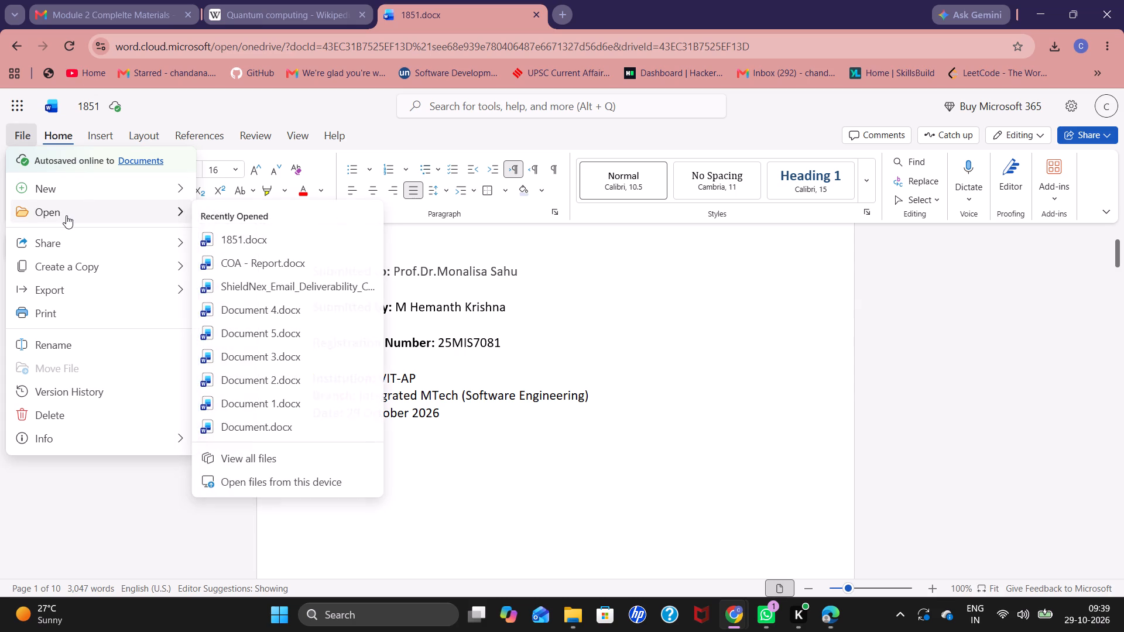
left_click(77, 198)
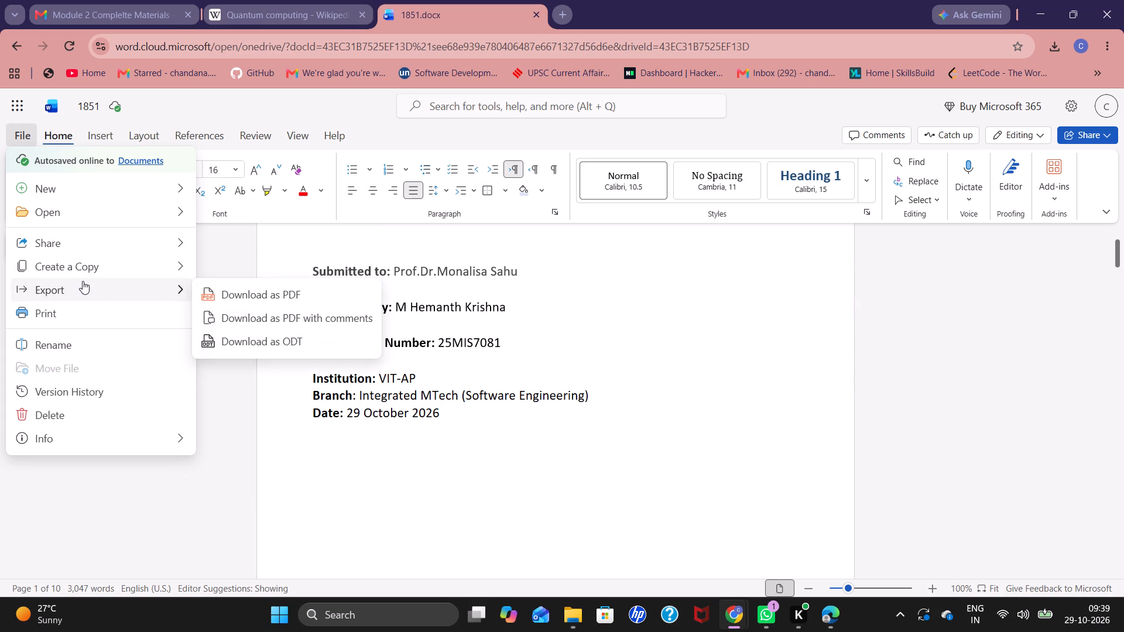
left_click(232, 293)
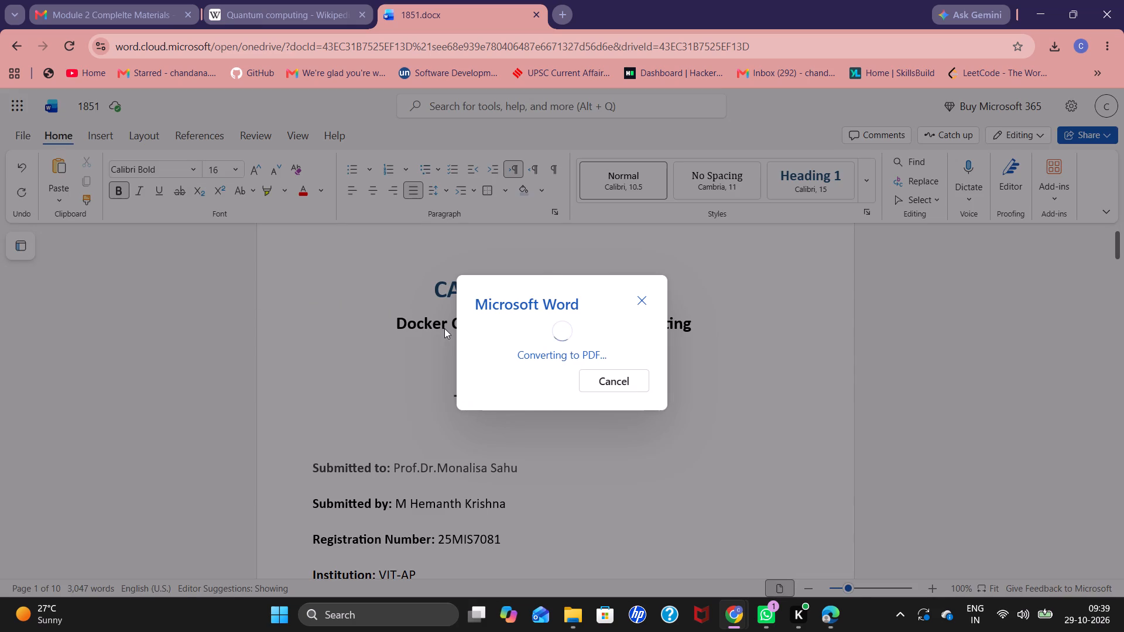
left_click(553, 379)
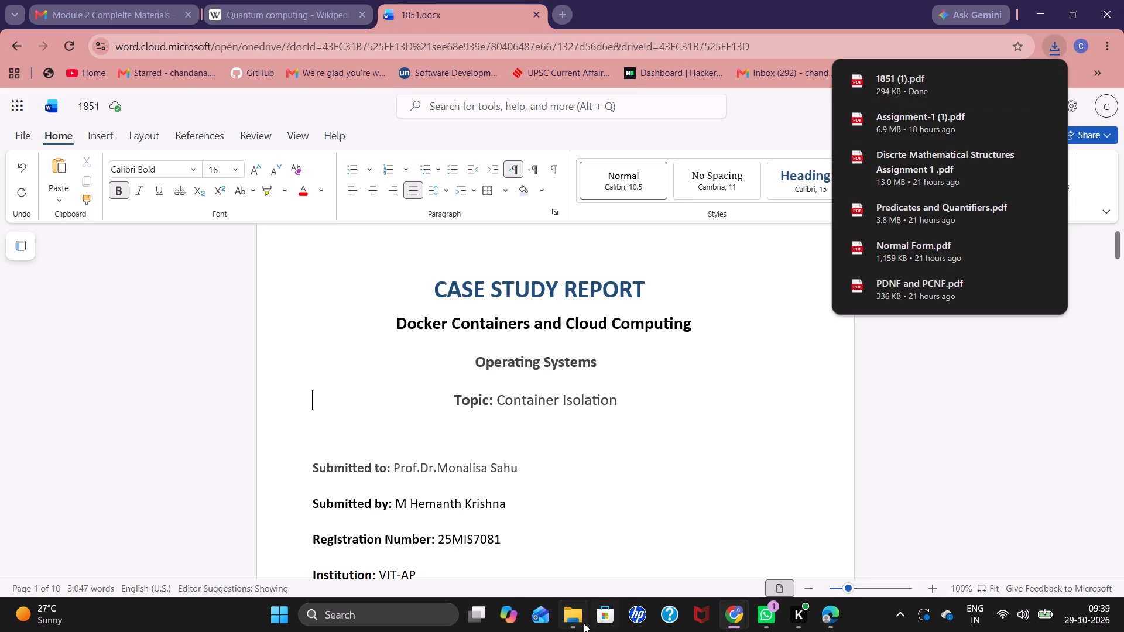
Open the downloaded 1851 (1).pdf from the Downloads folder, check its cover page layout and close the viewer.
left_click(566, 557)
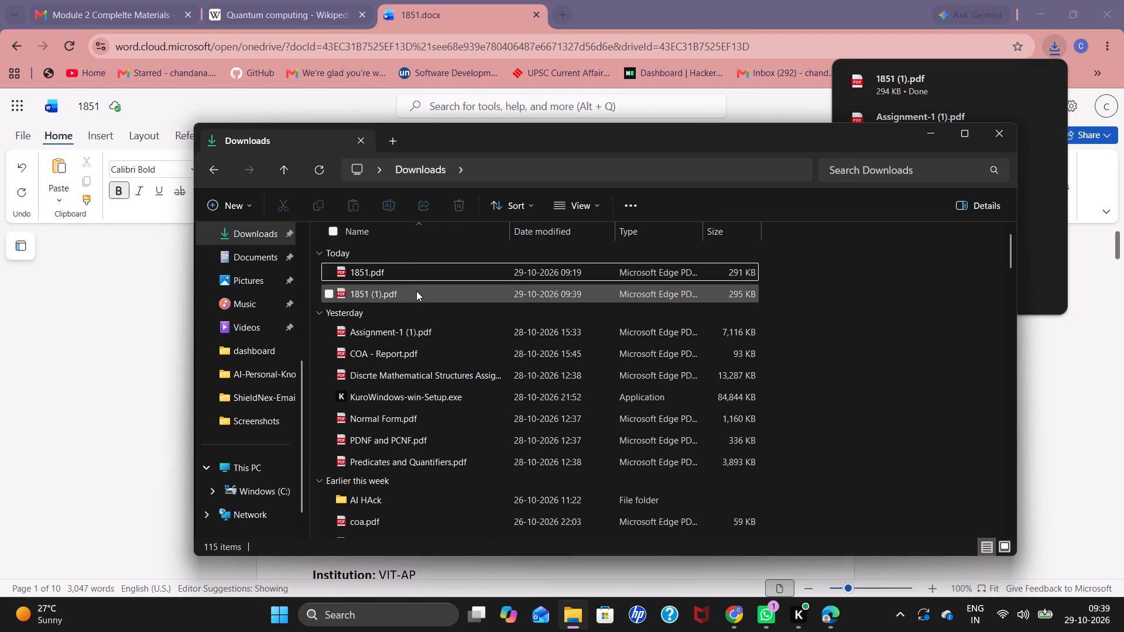
double_click(416, 291)
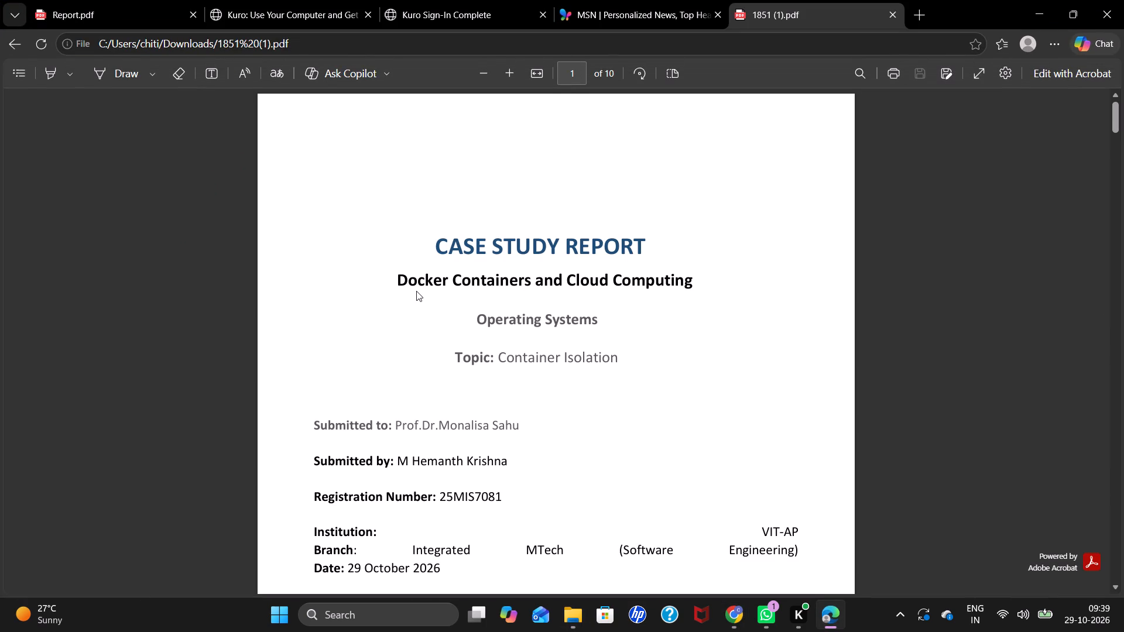
scroll(416, 291, "down", 3)
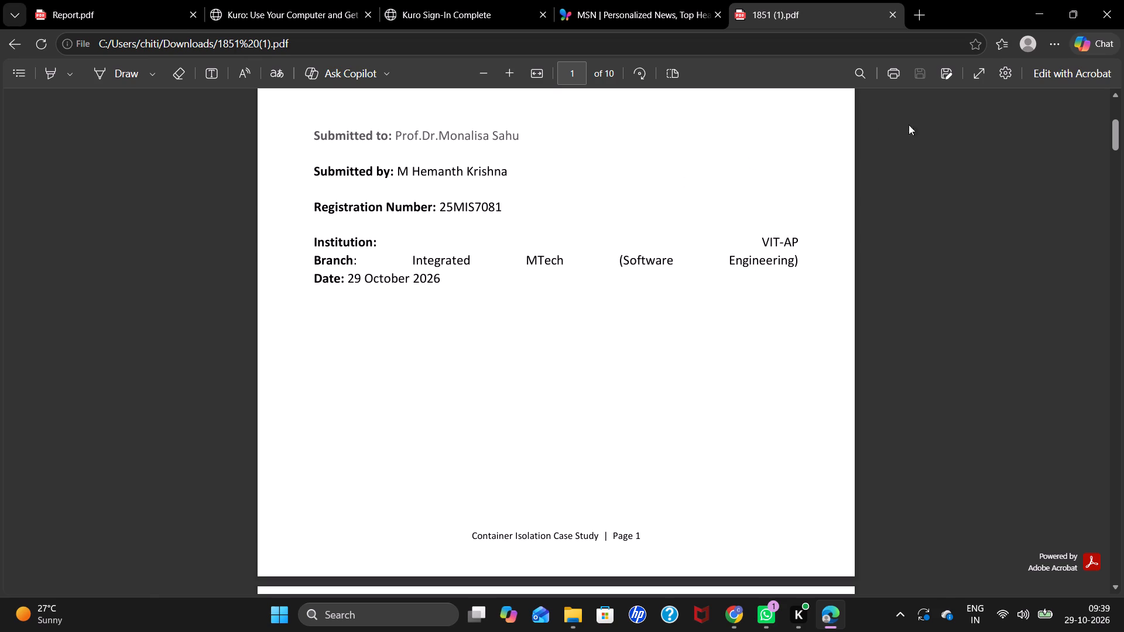
left_click(1105, 3)
Close the PDF viewer and the Downloads folder window to return to the report document.
left_click(1111, 21)
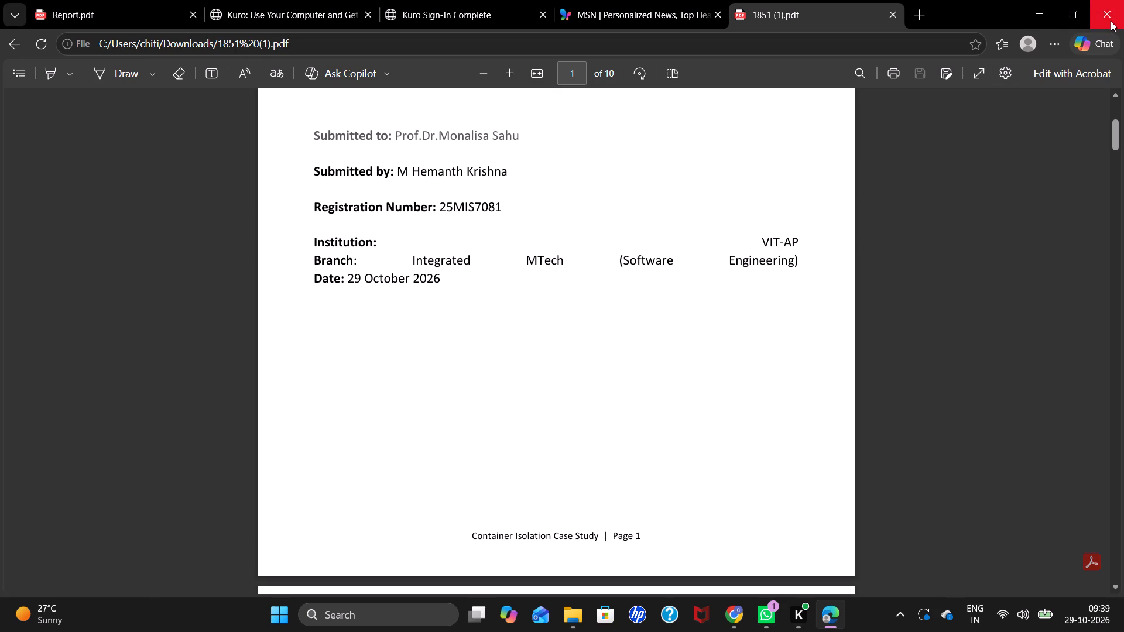
double_click(1111, 21)
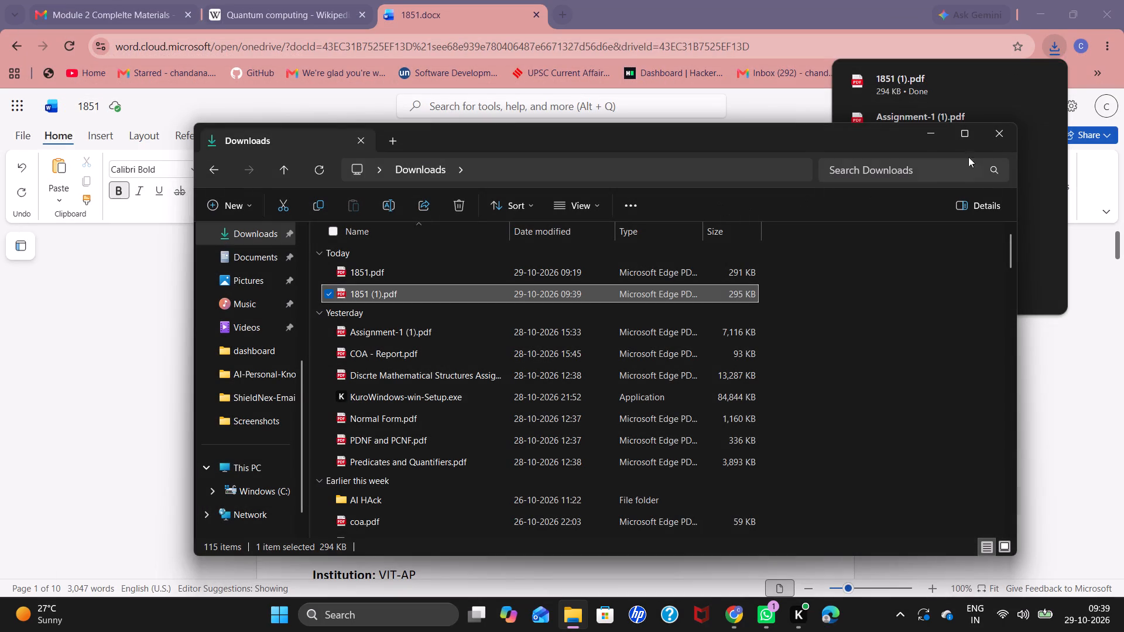
left_click(1004, 133)
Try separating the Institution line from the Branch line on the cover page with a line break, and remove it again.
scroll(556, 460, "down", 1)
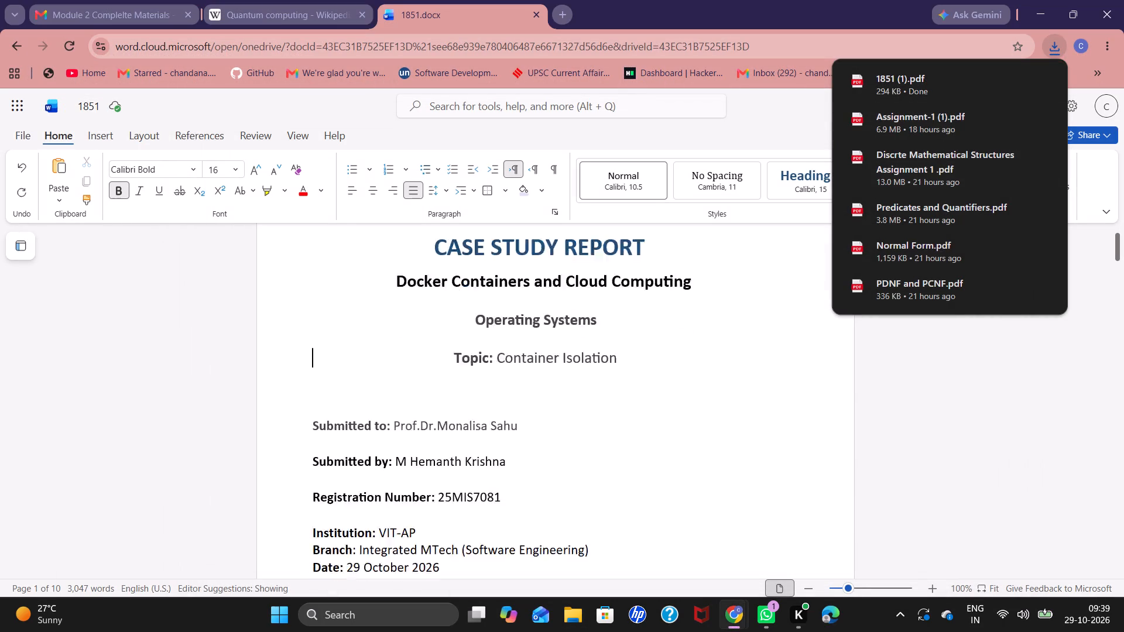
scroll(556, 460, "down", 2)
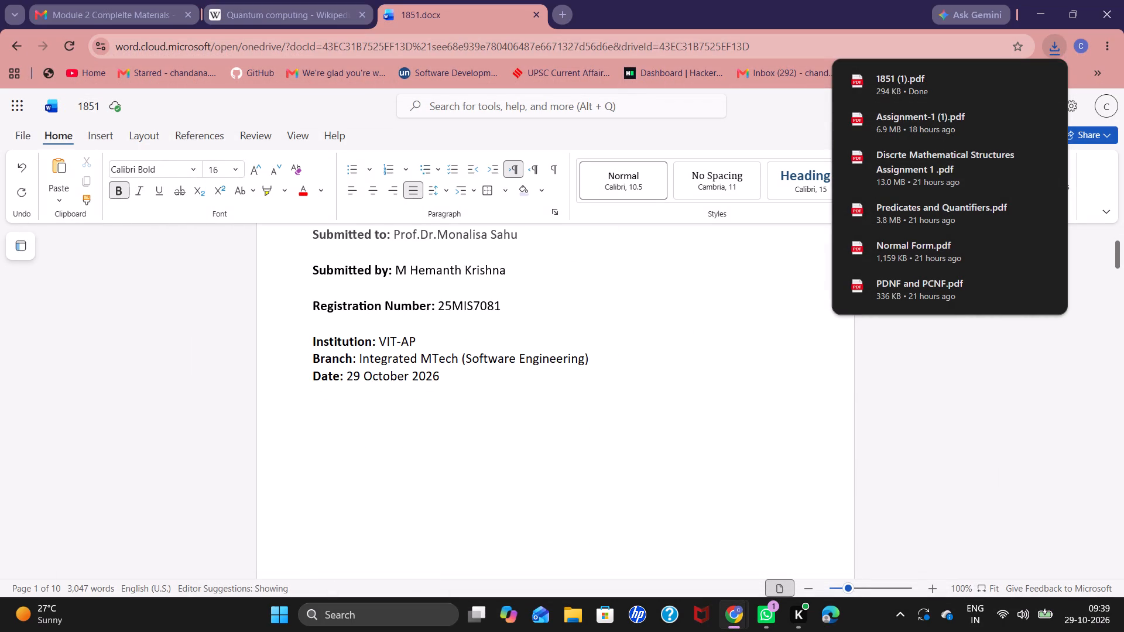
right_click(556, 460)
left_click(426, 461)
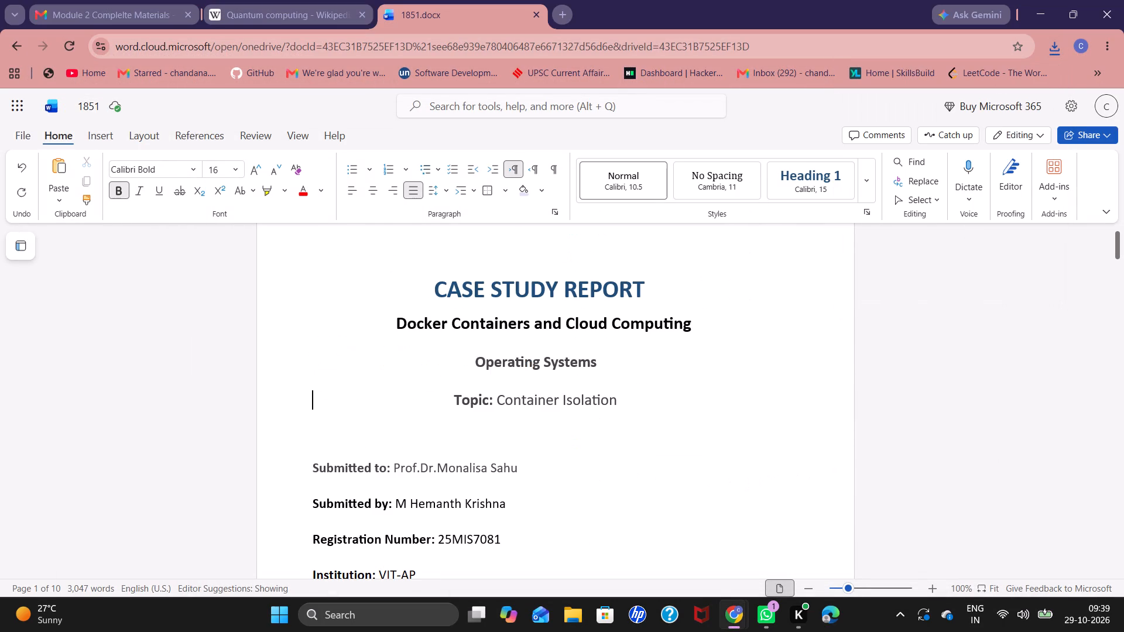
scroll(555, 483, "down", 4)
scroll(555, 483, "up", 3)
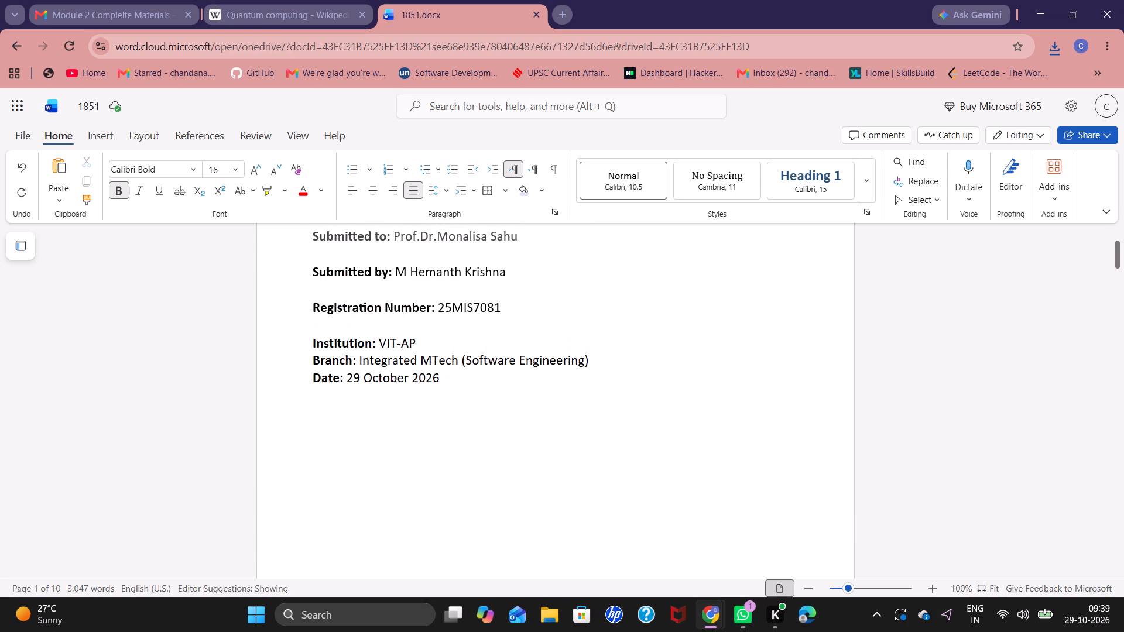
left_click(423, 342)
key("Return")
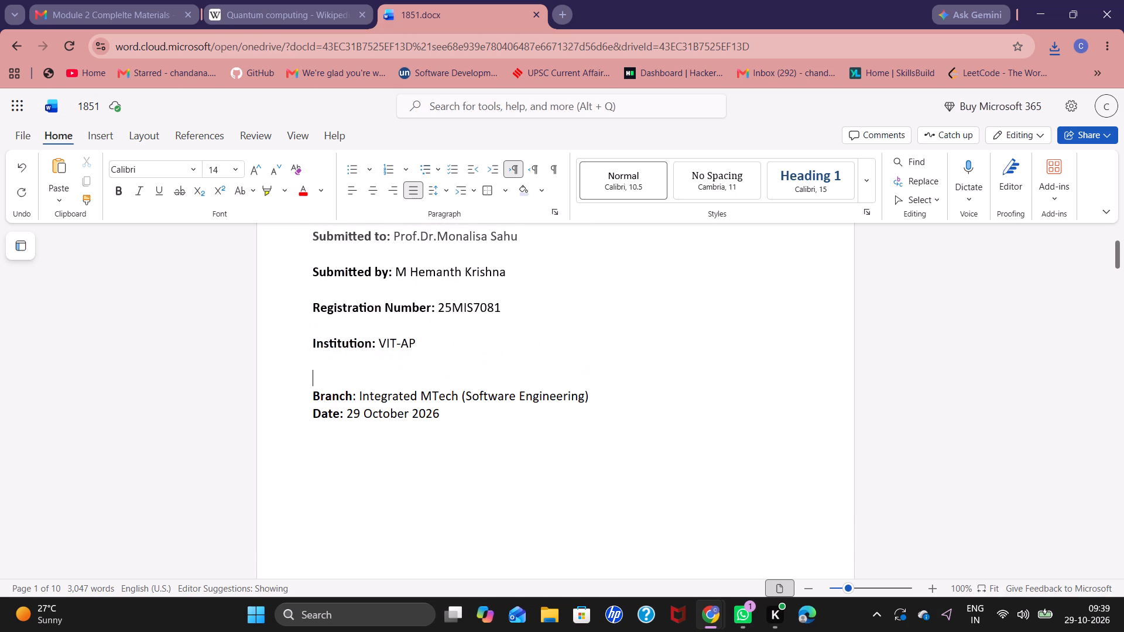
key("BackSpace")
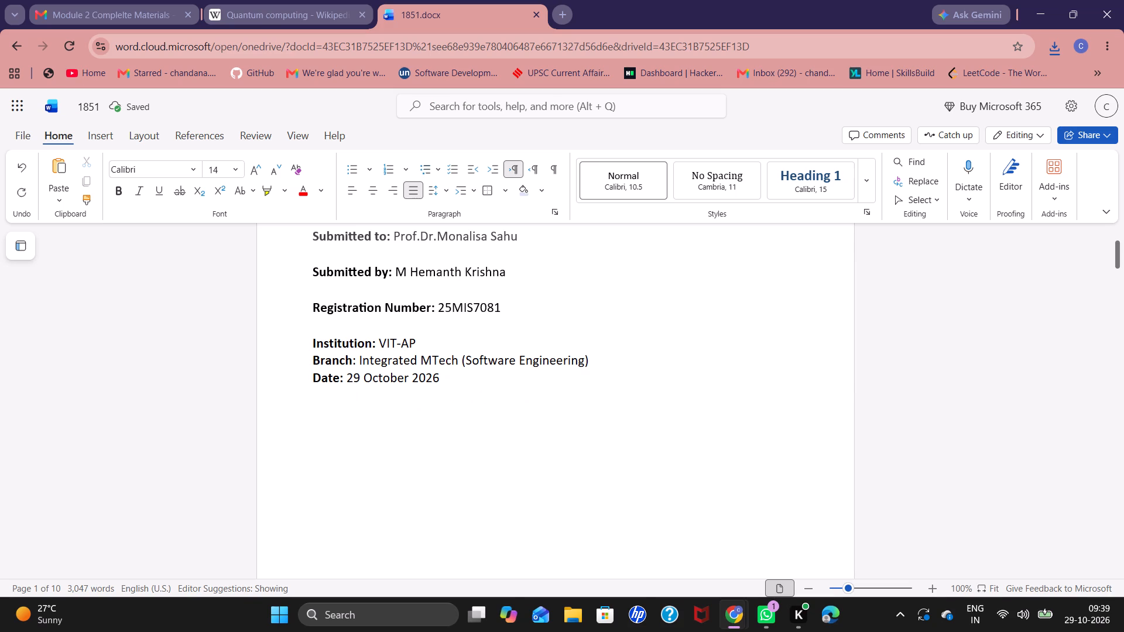
Delete the text after "Branch:" on the cover page.
scroll(606, 387, "down", 1)
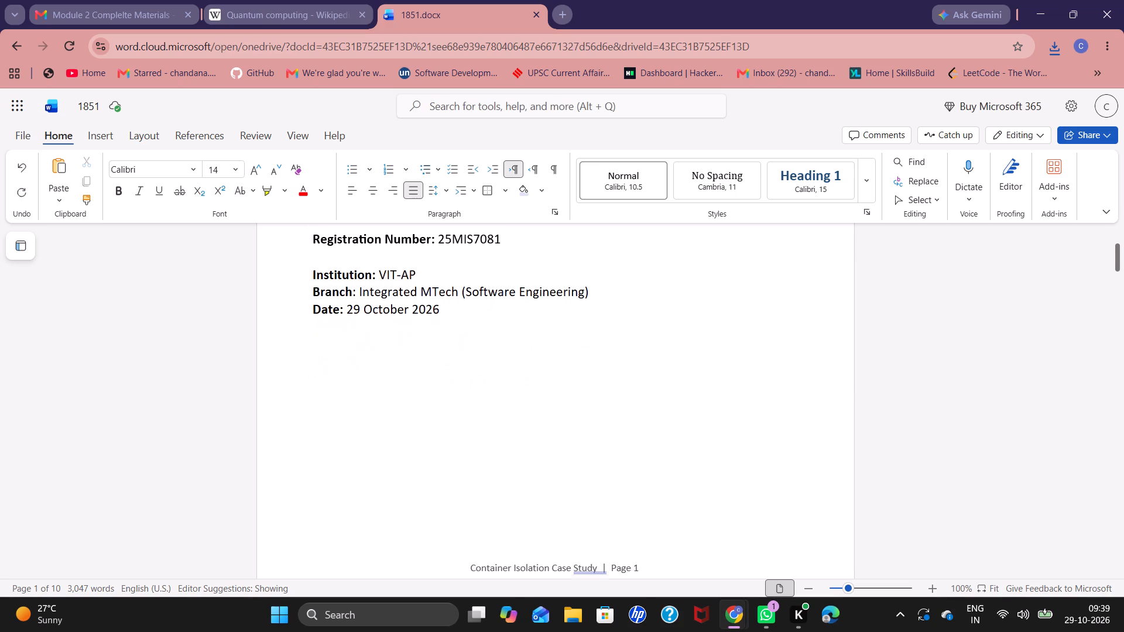
scroll(606, 387, "down", 2)
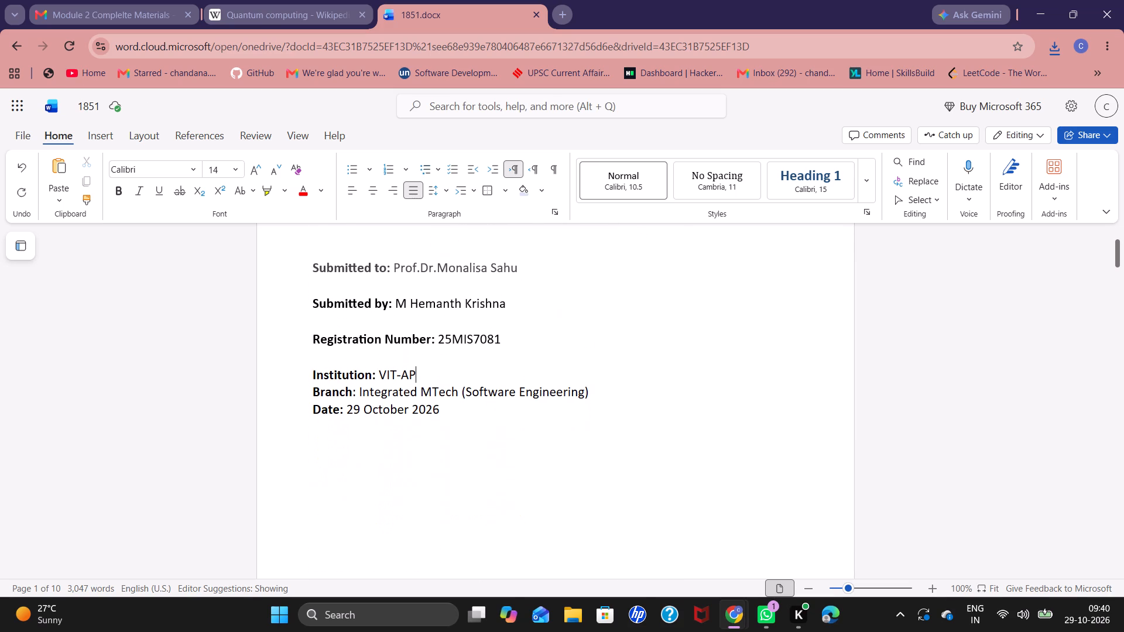
left_click(592, 393)
key("BackSpace")
key("BackSpace")
key("BackSpace")
key("BackSpace")
key("BackSpace")
key("BackSpace")
key("BackSpace")
key("BackSpace")
key("BackSpace")
key("BackSpace")
key("BackSpace")
key("BackSpace")
key("BackSpace")
key("BackSpace")
key("BackSpace")
key("BackSpace")
key("BackSpace")
key("BackSpace")
key("BackSpace")
key("BackSpace")
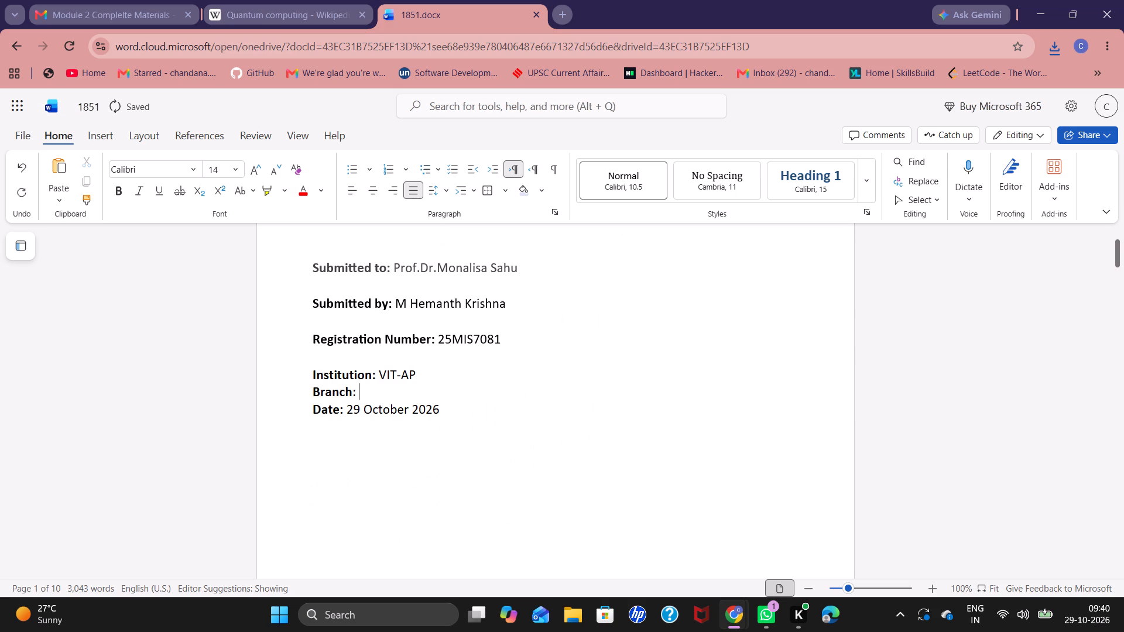
Replace the text after "Institution:" on the cover page with "VIT-AP UNIVERSITY".
left_click(431, 384)
left_click(422, 372)
key("BackSpace")
key("BackSpace")
key("BackSpace")
key("BackSpace")
key("BackSpace")
key("BackSpace")
type("VIT")
type("-AP")
key("space")
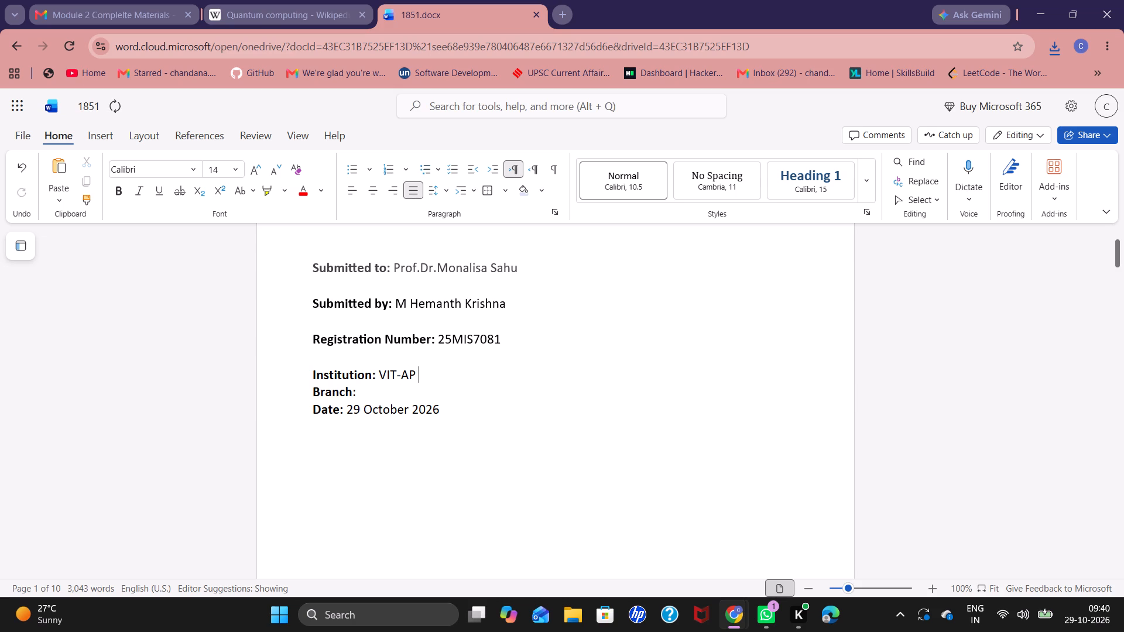
type("UNIVERSITY")
Enter "Integrated MTech (Software Engineering)" after "Branch:" on the cover page, applying the suggested spelling and spacing corrections.
left_click(372, 396)
key("i")
type("nteg")
type("rated")
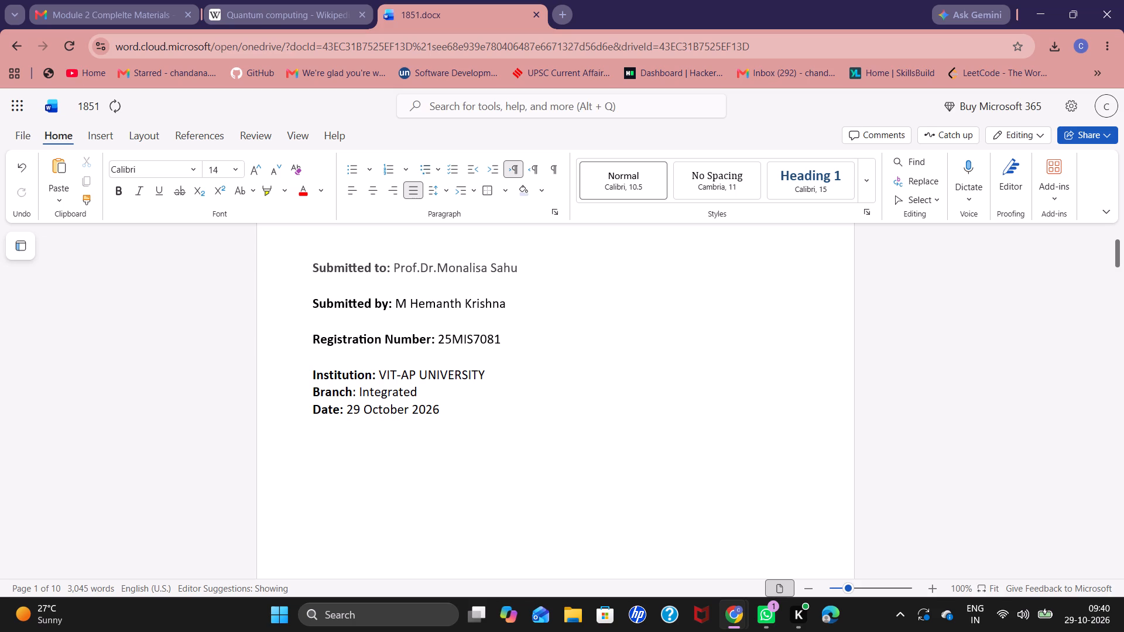
key("space")
type("MT")
type("ech")
key("shift+parenleft")
type("SO=")
key("BackSpace")
key("BackSpace")
type("oftwe")
key("BackSpace")
type("are")
key("space")
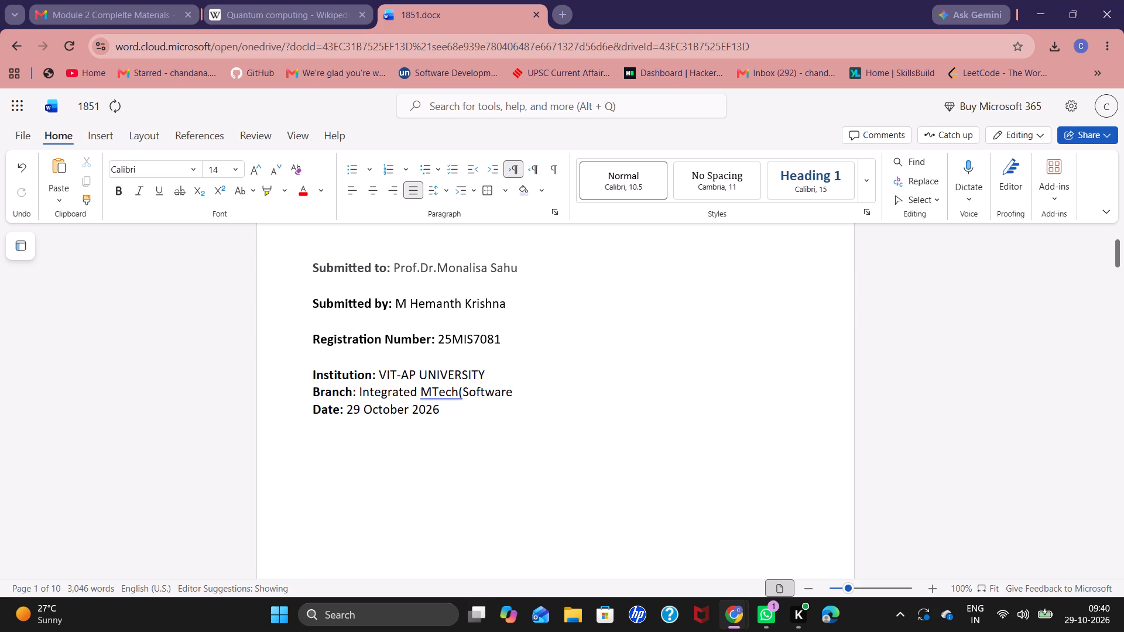
key("e")
type("nigineering")
key("shift+parenright")
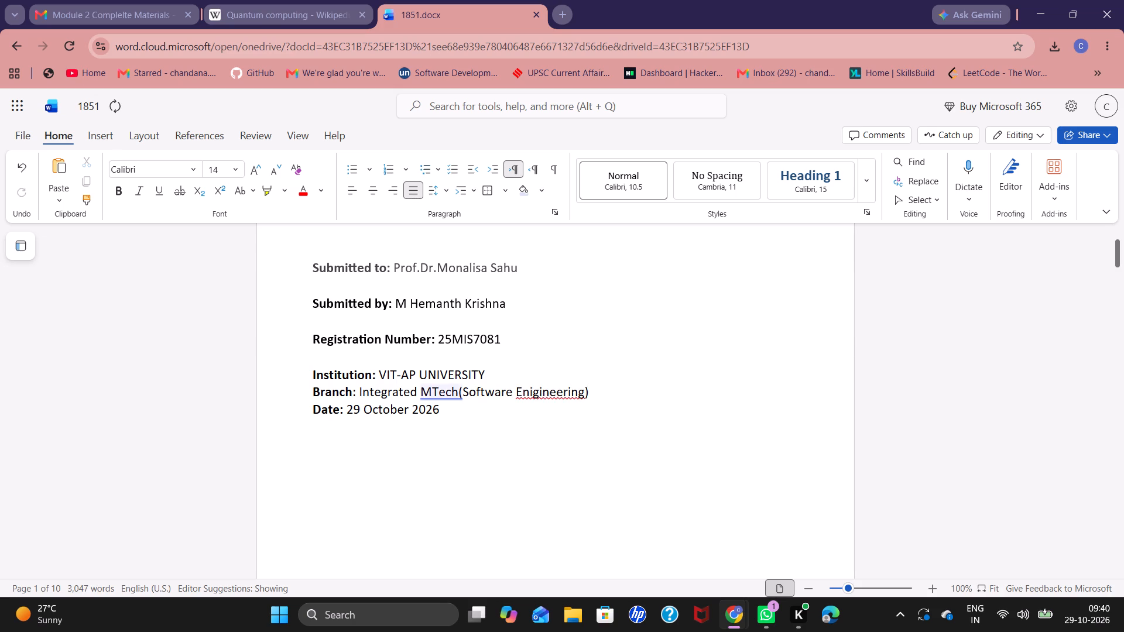
left_click(515, 390)
left_click(556, 431)
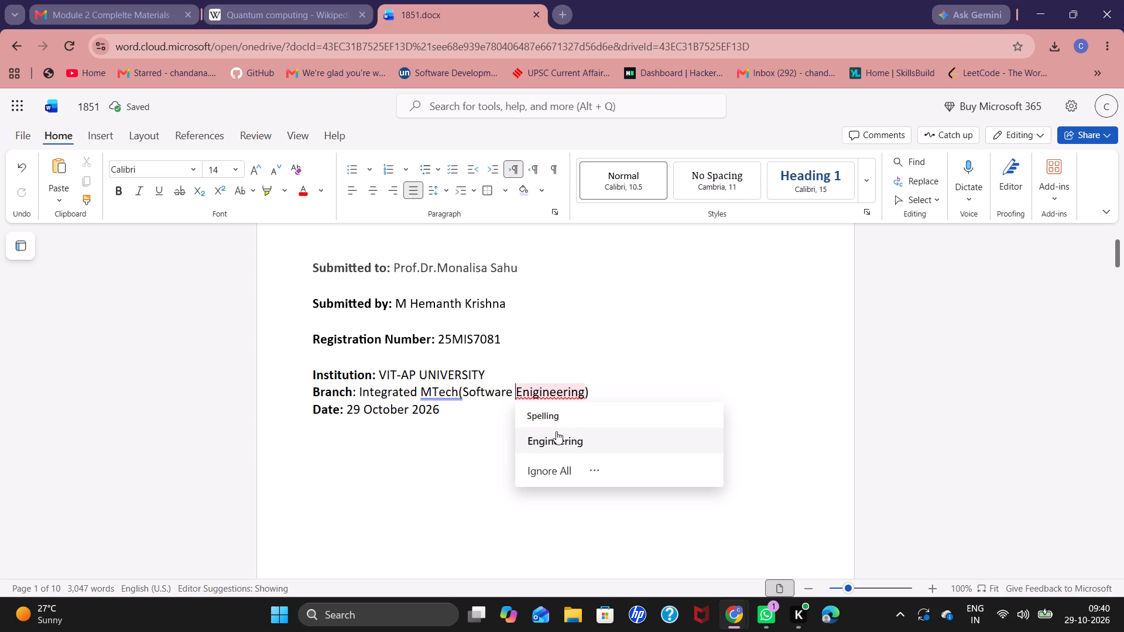
left_click(439, 389)
left_click(451, 445)
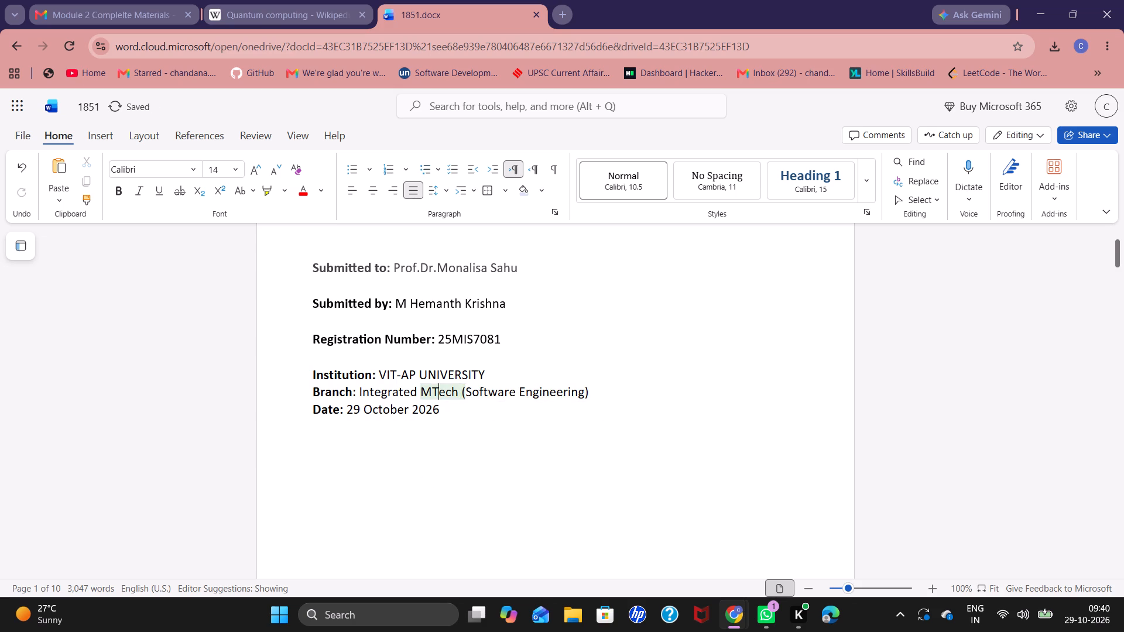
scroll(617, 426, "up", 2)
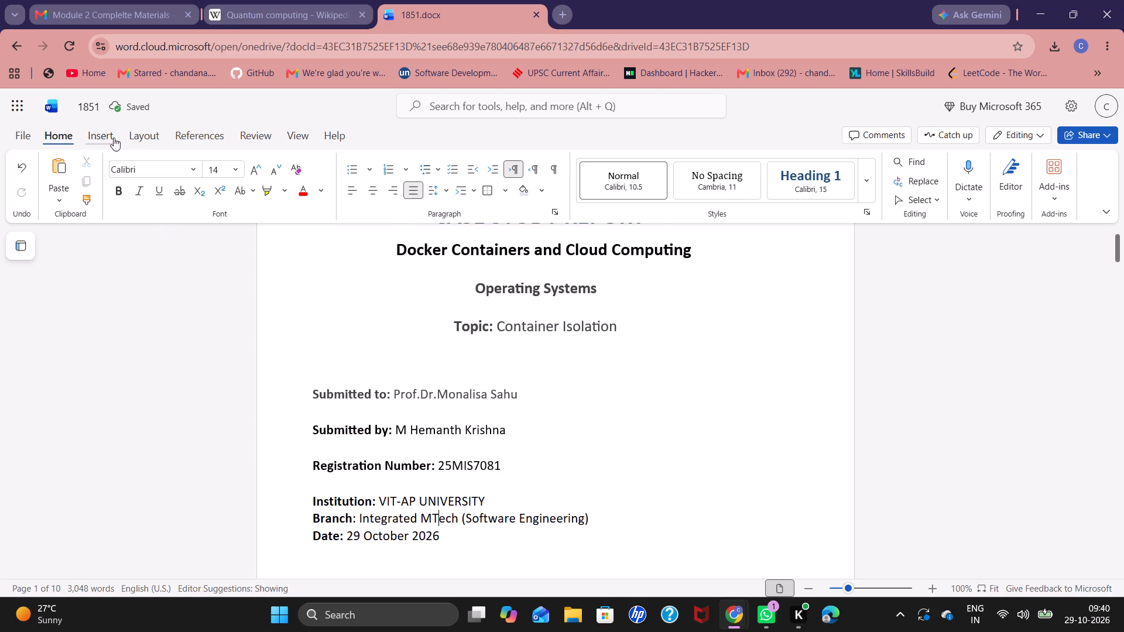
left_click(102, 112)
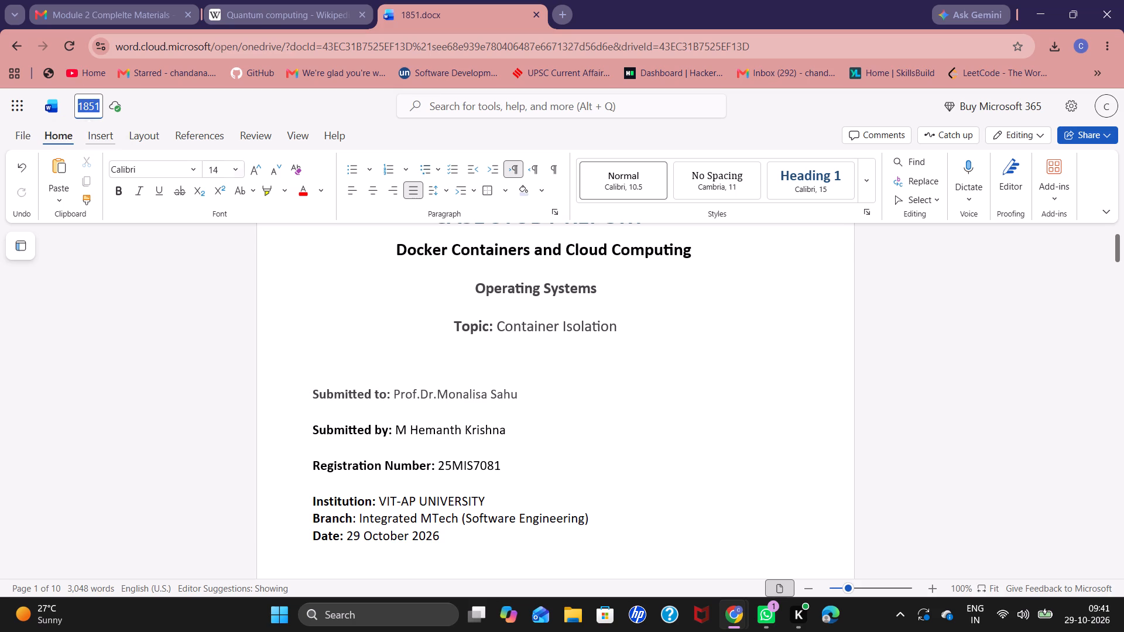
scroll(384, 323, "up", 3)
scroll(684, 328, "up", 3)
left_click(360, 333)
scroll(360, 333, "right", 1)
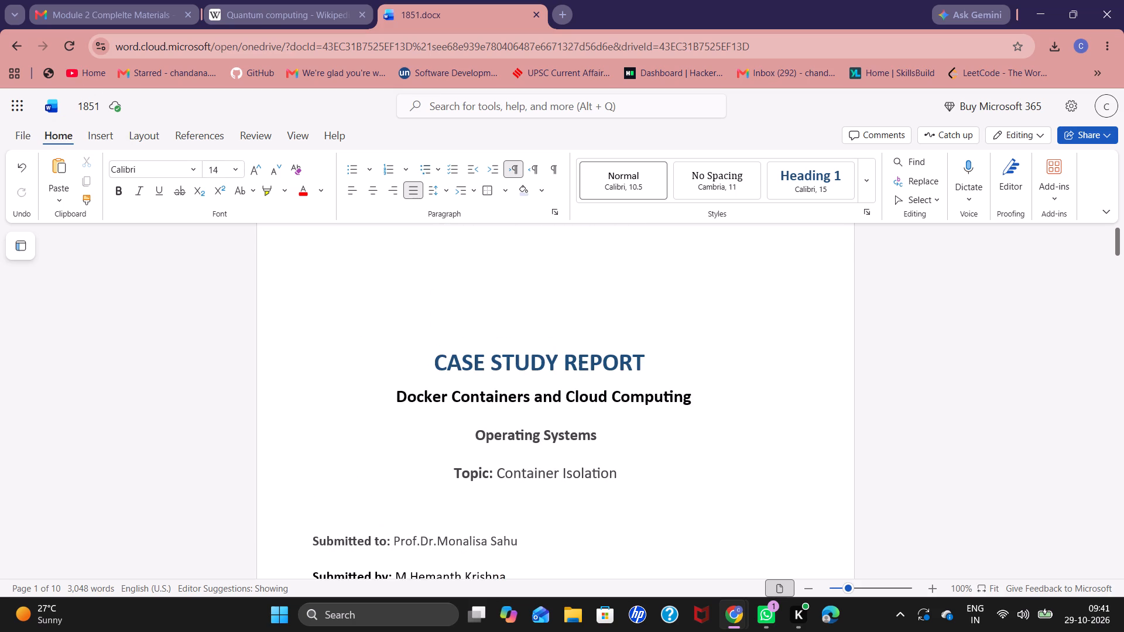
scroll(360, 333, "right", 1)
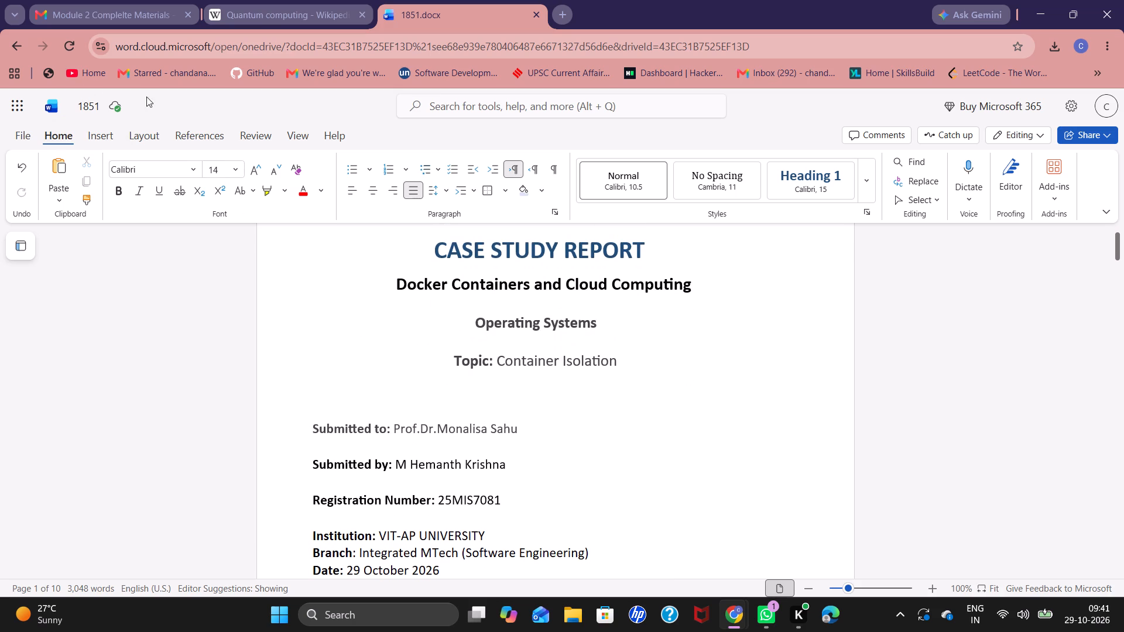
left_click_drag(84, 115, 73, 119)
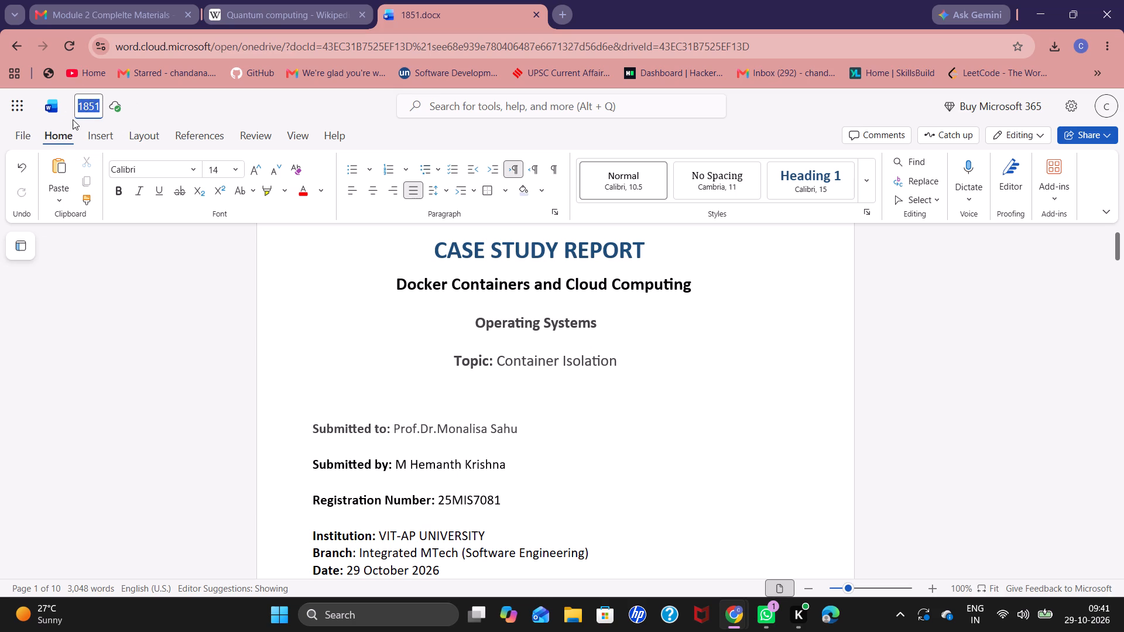
In File Explorer, remove 1851 (1).pdf from the recent files list and minimise the window.
left_click(581, 614)
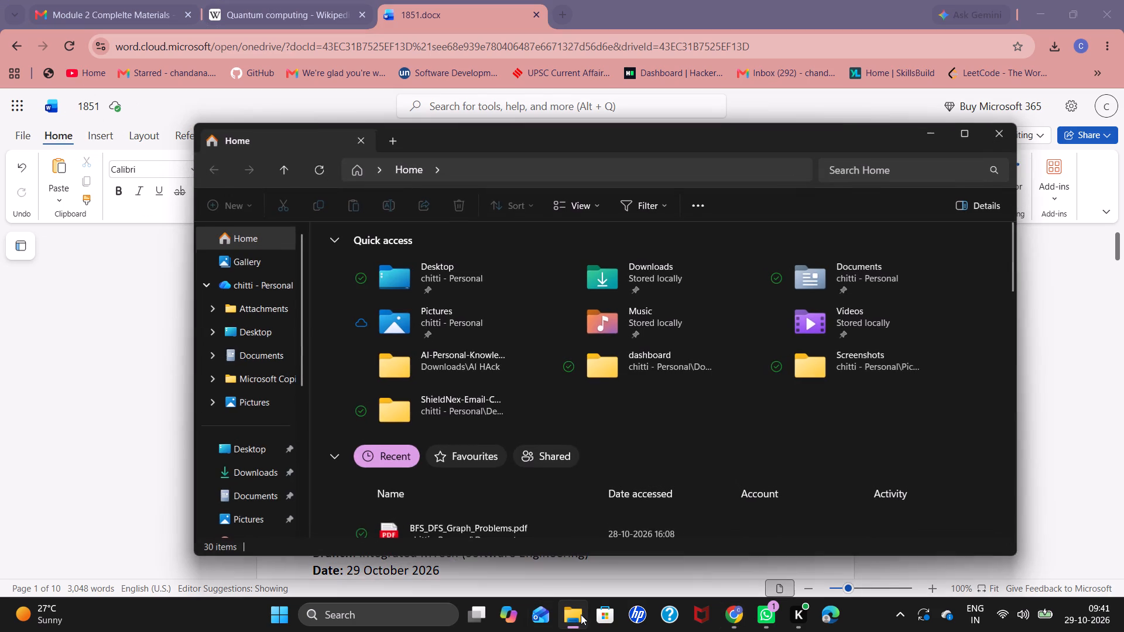
scroll(436, 503, "down", 2)
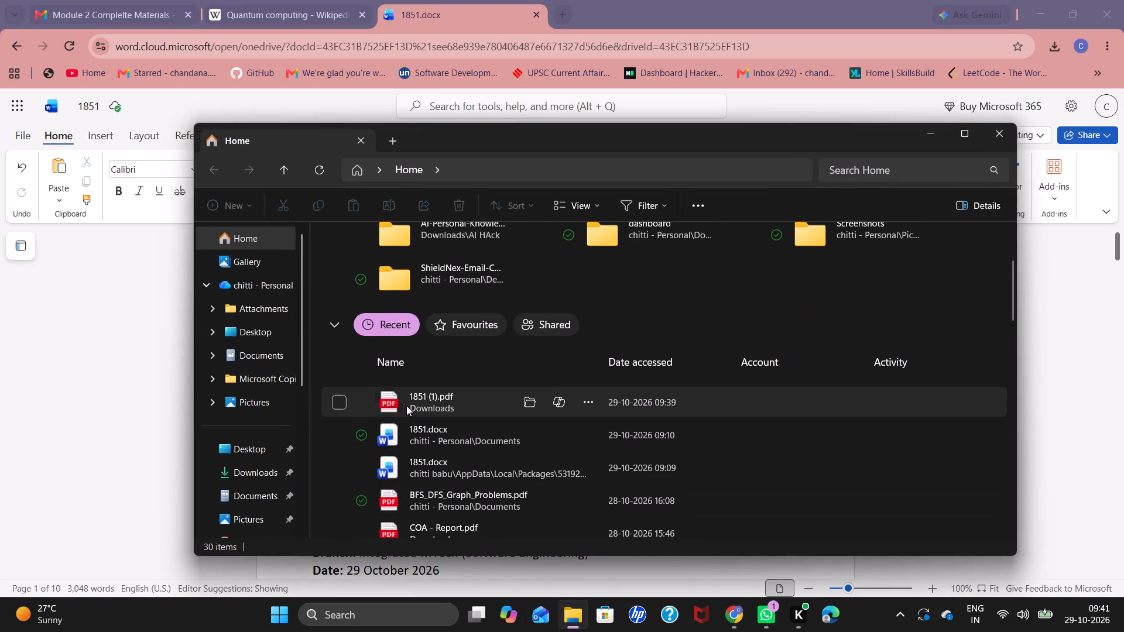
left_click(406, 405)
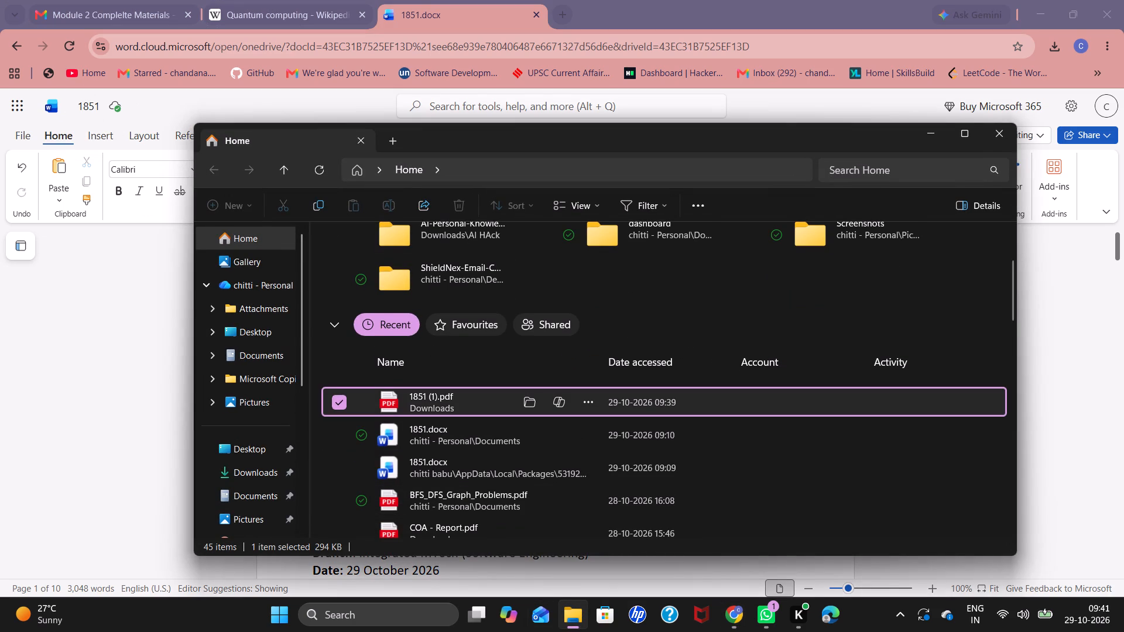
left_click(452, 208)
left_click(587, 403)
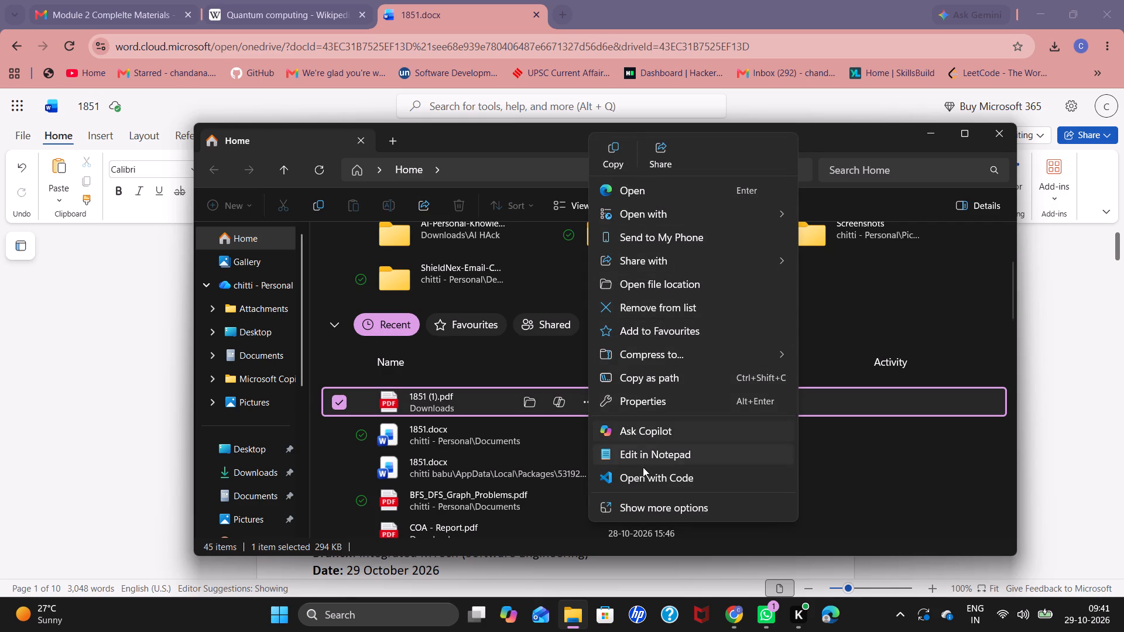
left_click(634, 304)
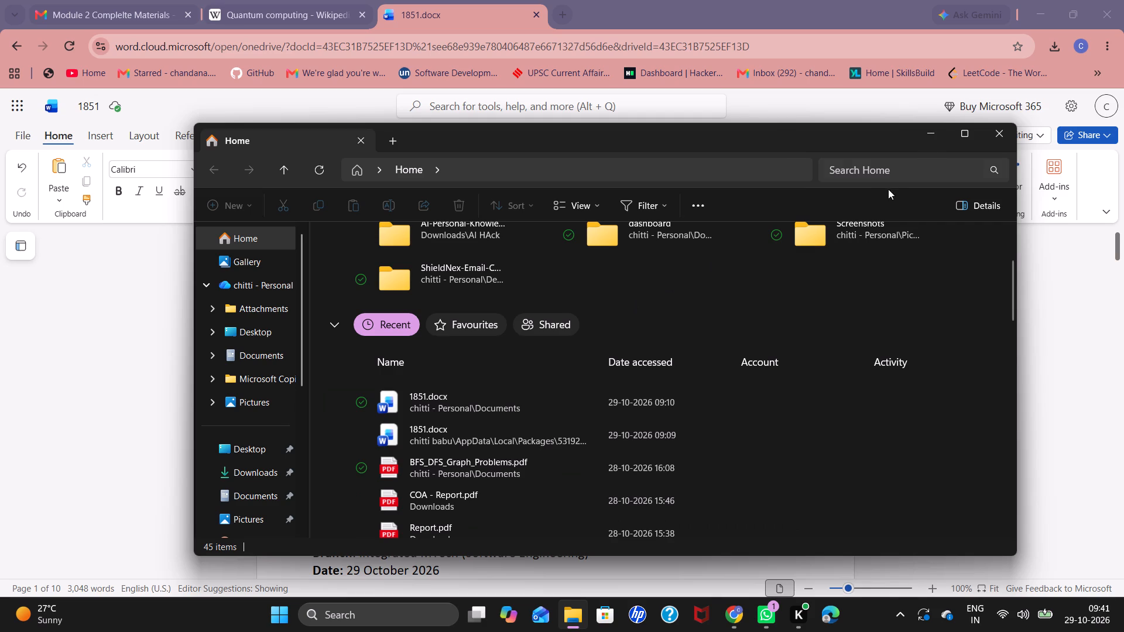
left_click(926, 132)
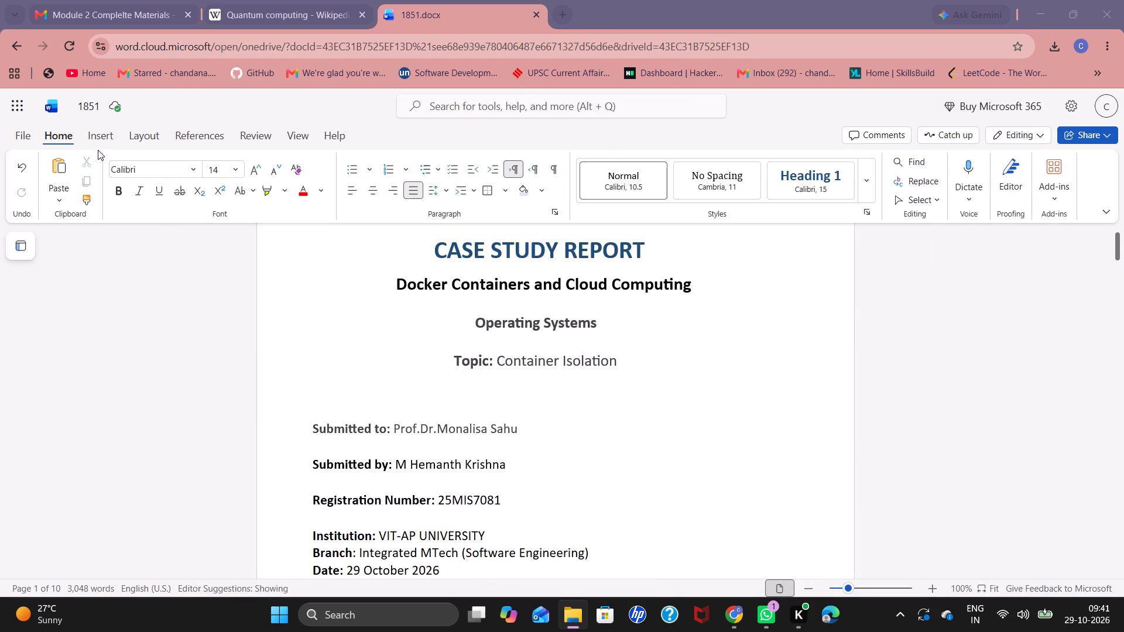
Download the 1851 document as a PDF.
left_click(26, 142)
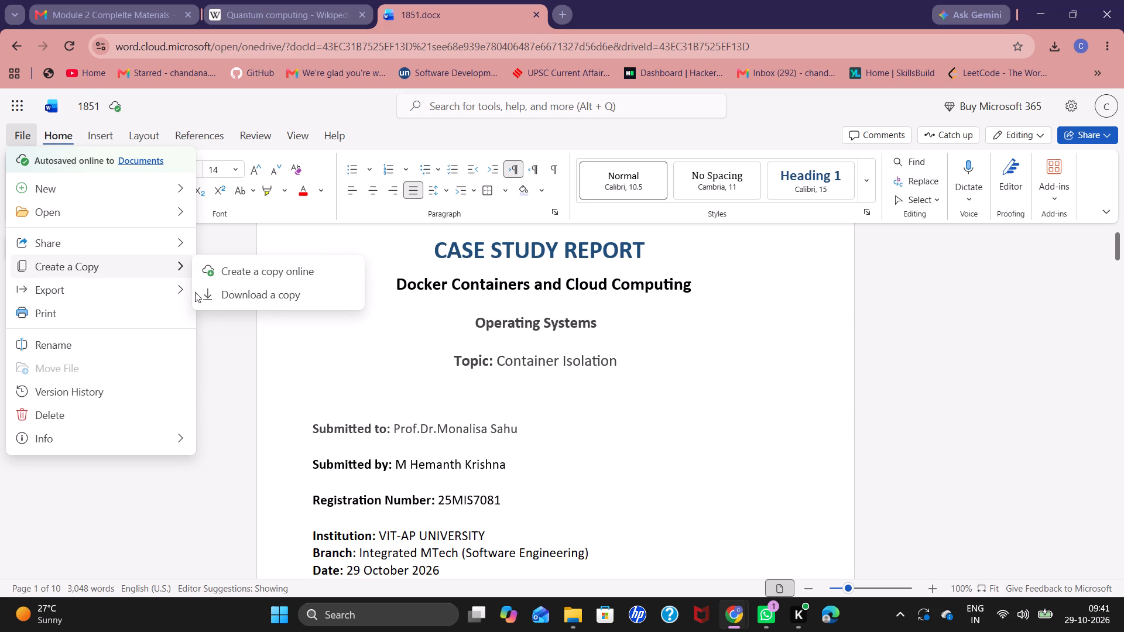
left_click(238, 294)
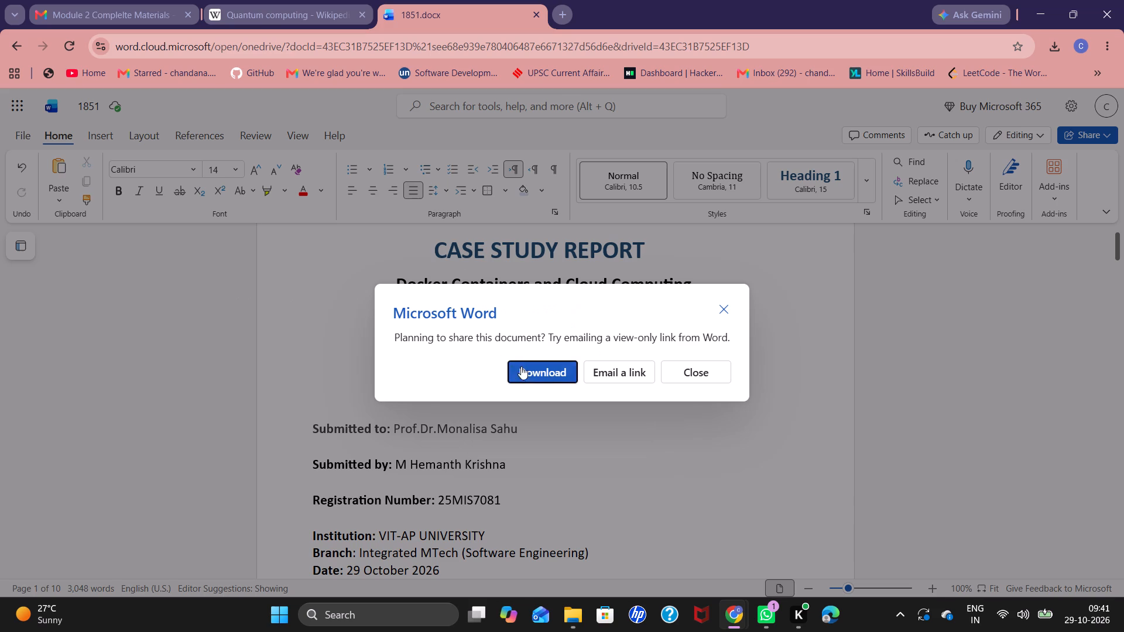
left_click(533, 368)
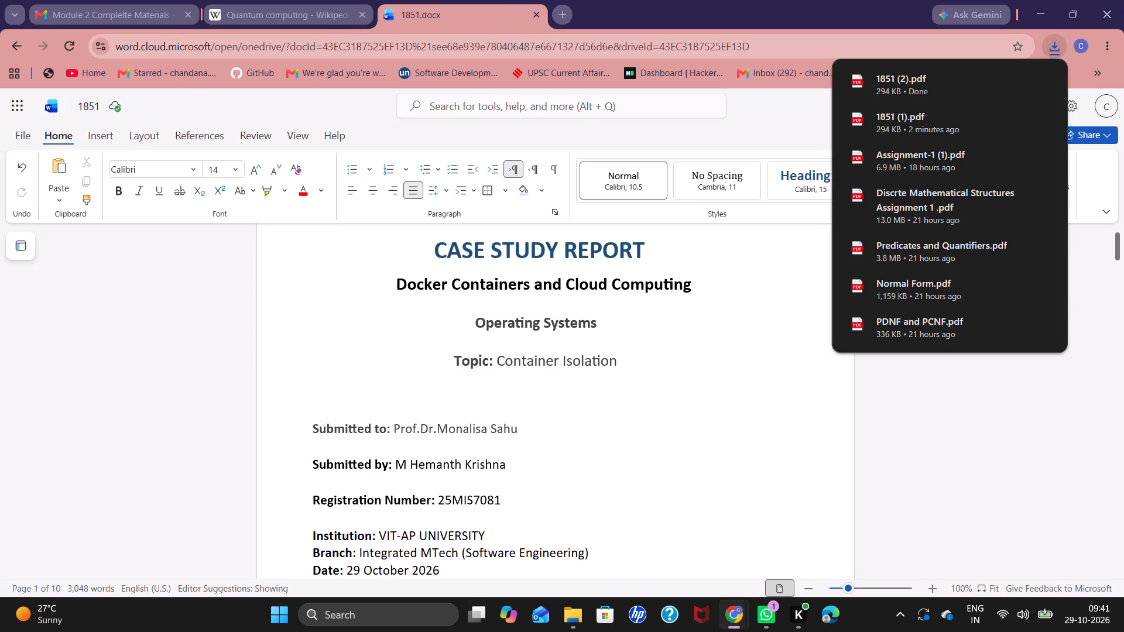
Open the downloaded 1851 (2).pdf and check the layout of the Institution and Branch lines on its cover page.
left_click(882, 74)
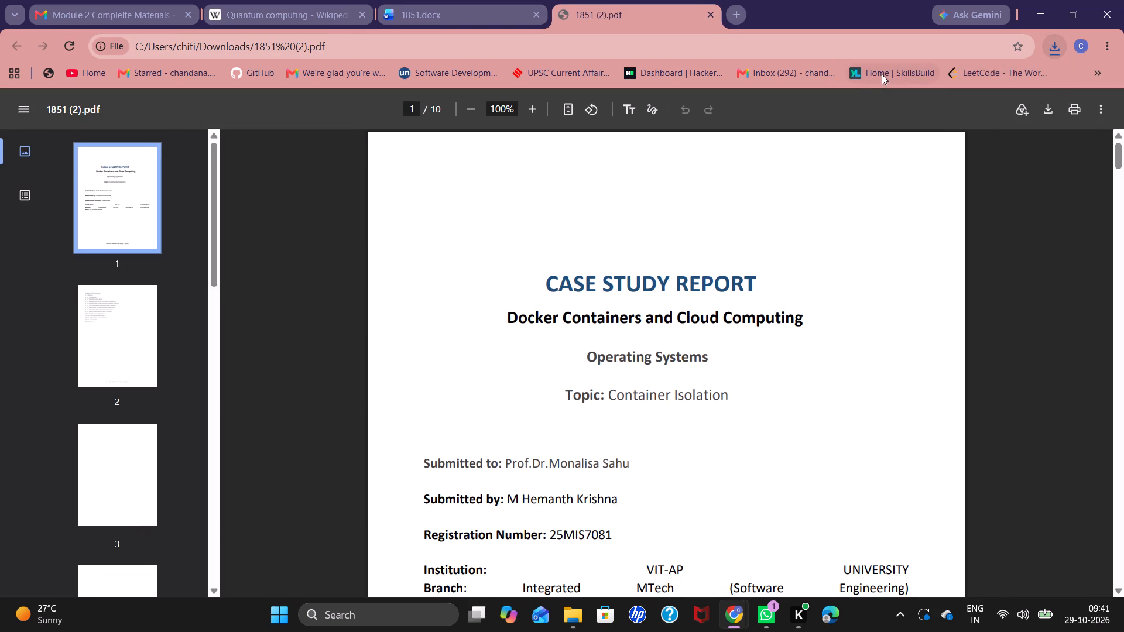
scroll(652, 462, "down", 3)
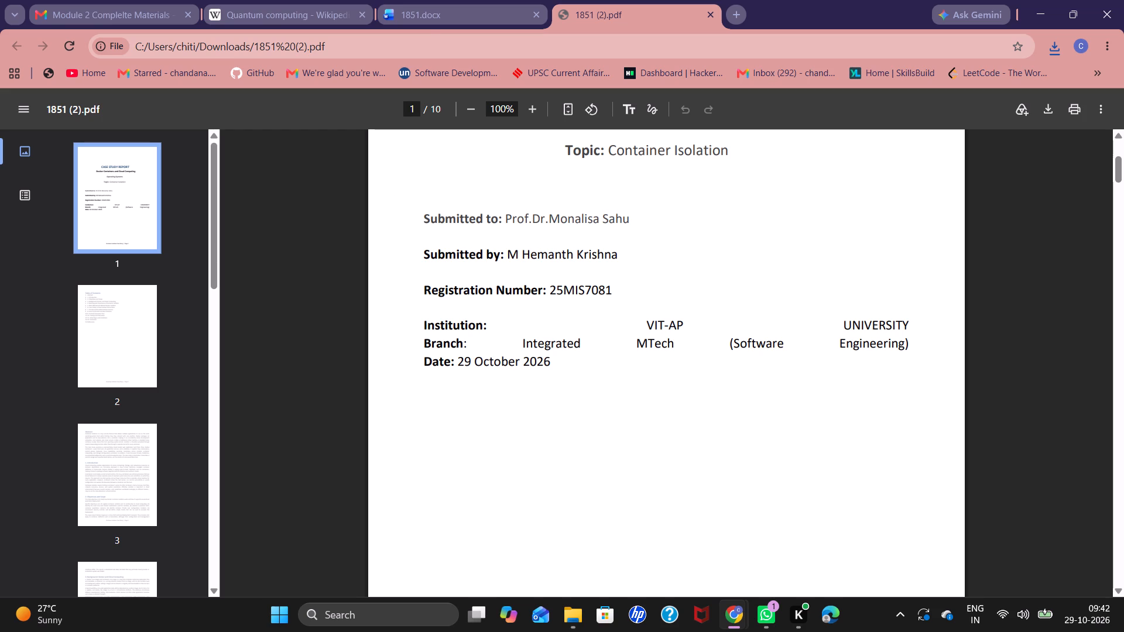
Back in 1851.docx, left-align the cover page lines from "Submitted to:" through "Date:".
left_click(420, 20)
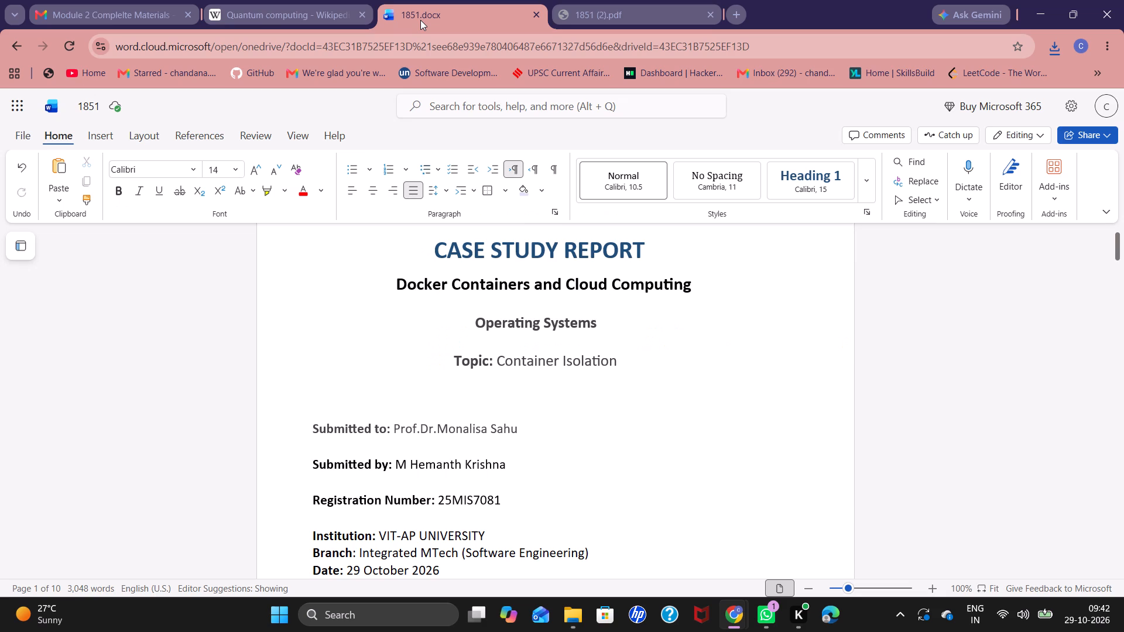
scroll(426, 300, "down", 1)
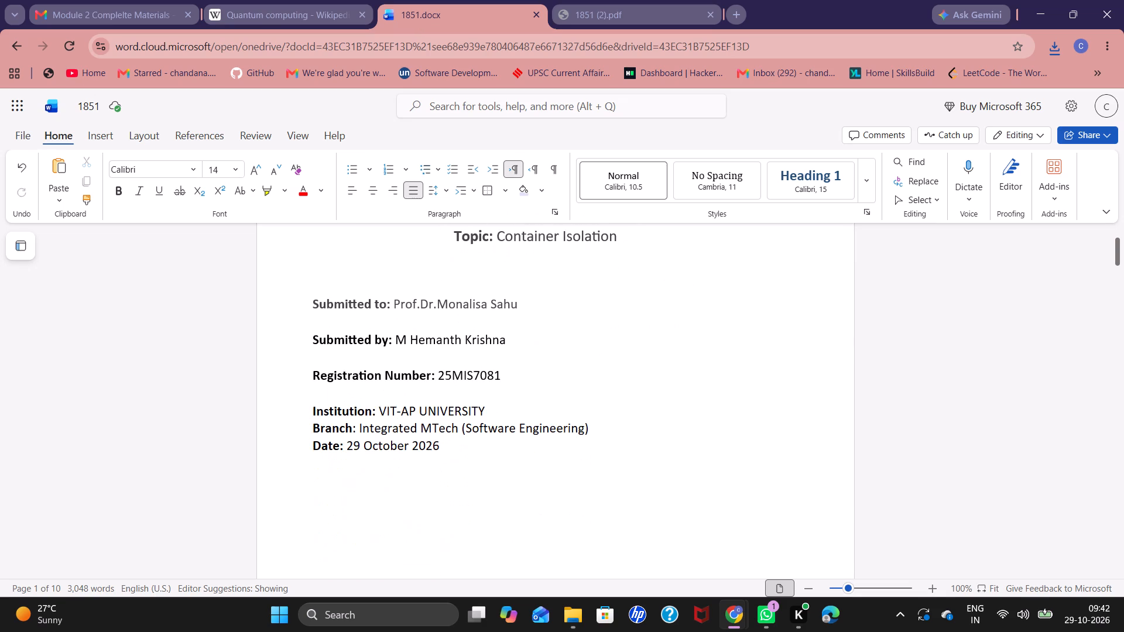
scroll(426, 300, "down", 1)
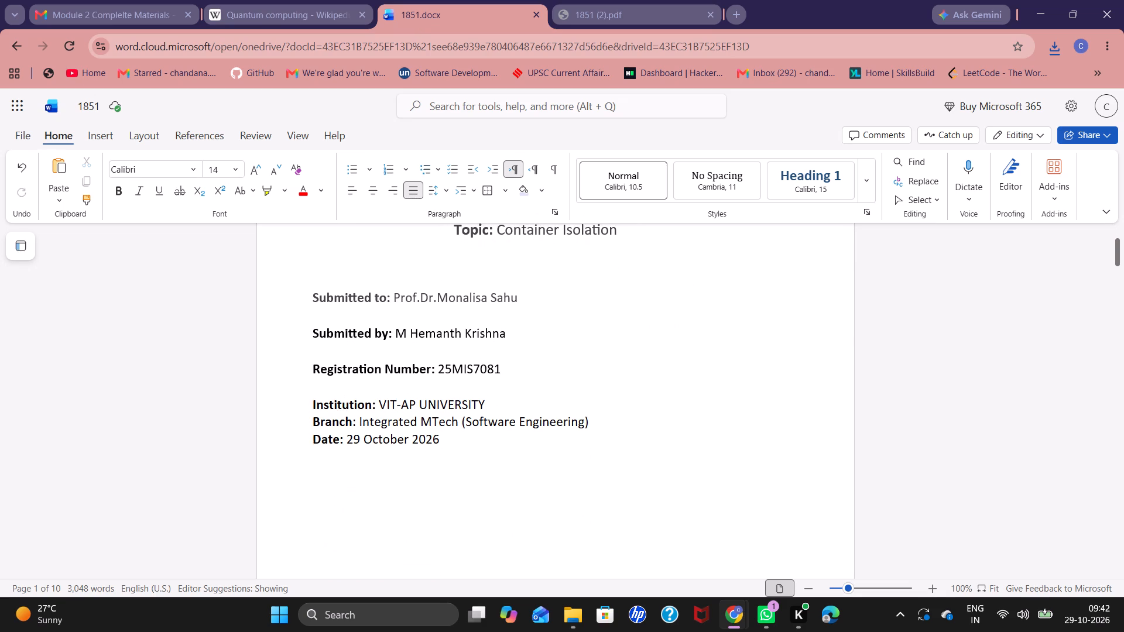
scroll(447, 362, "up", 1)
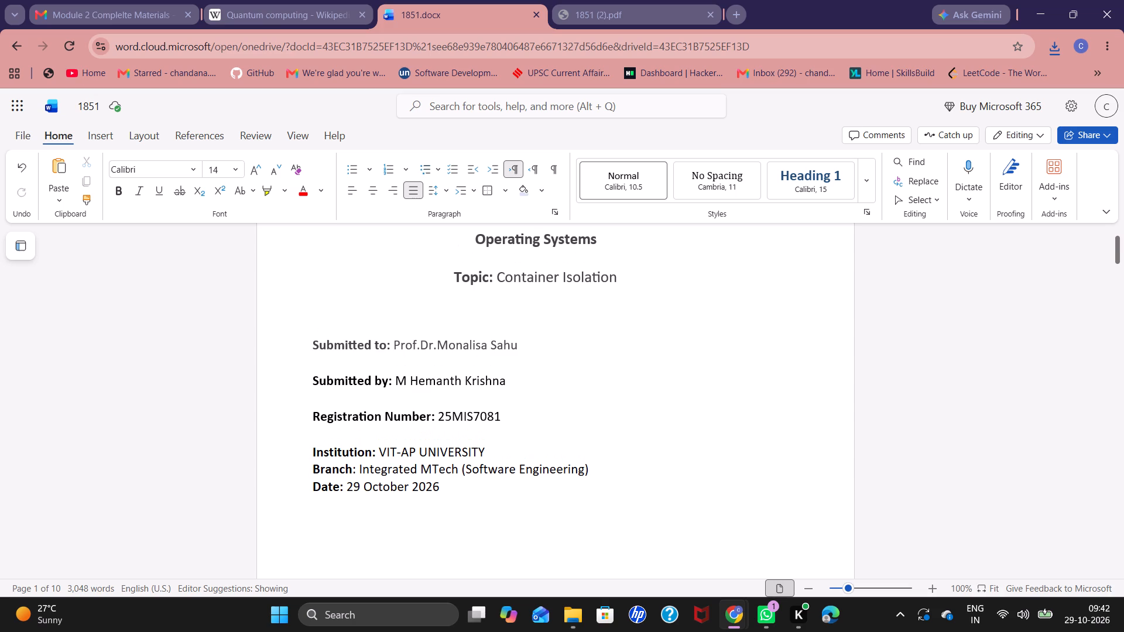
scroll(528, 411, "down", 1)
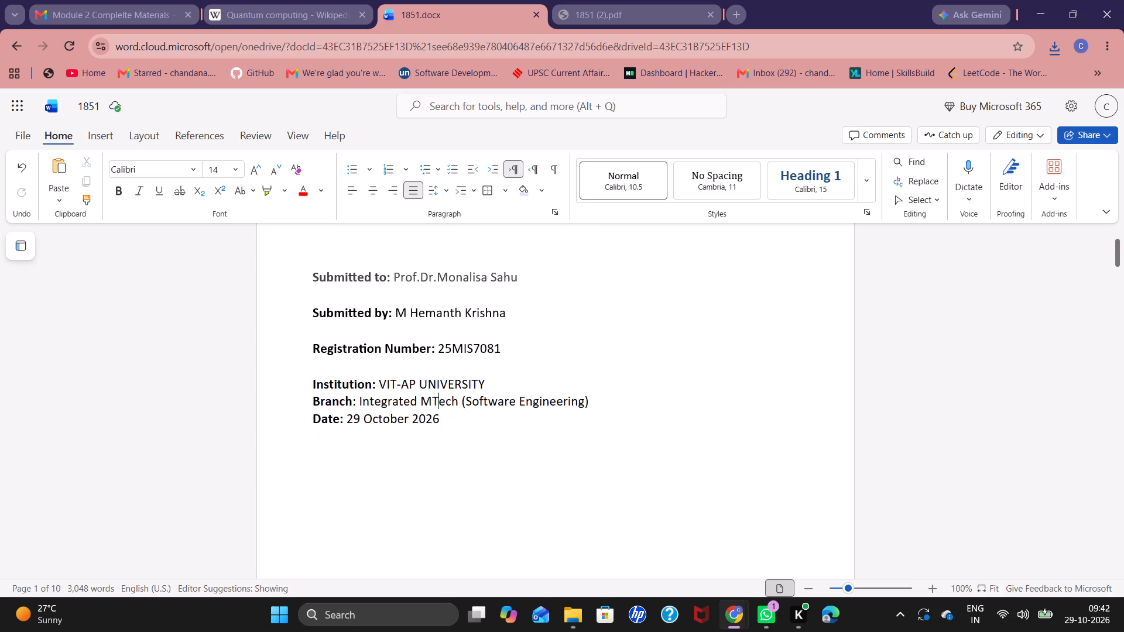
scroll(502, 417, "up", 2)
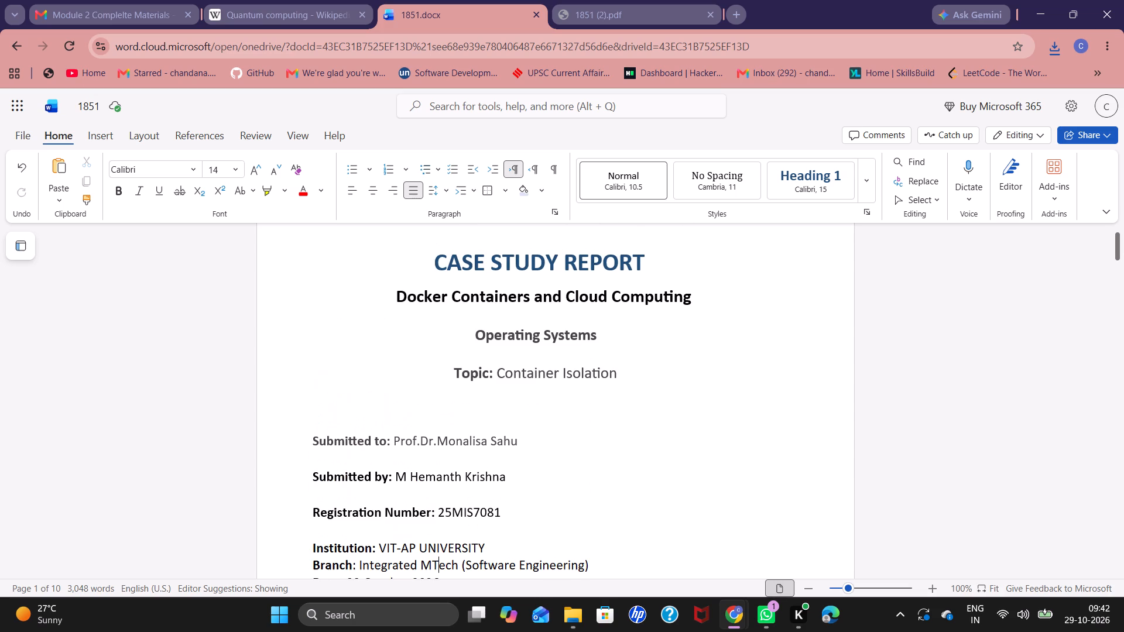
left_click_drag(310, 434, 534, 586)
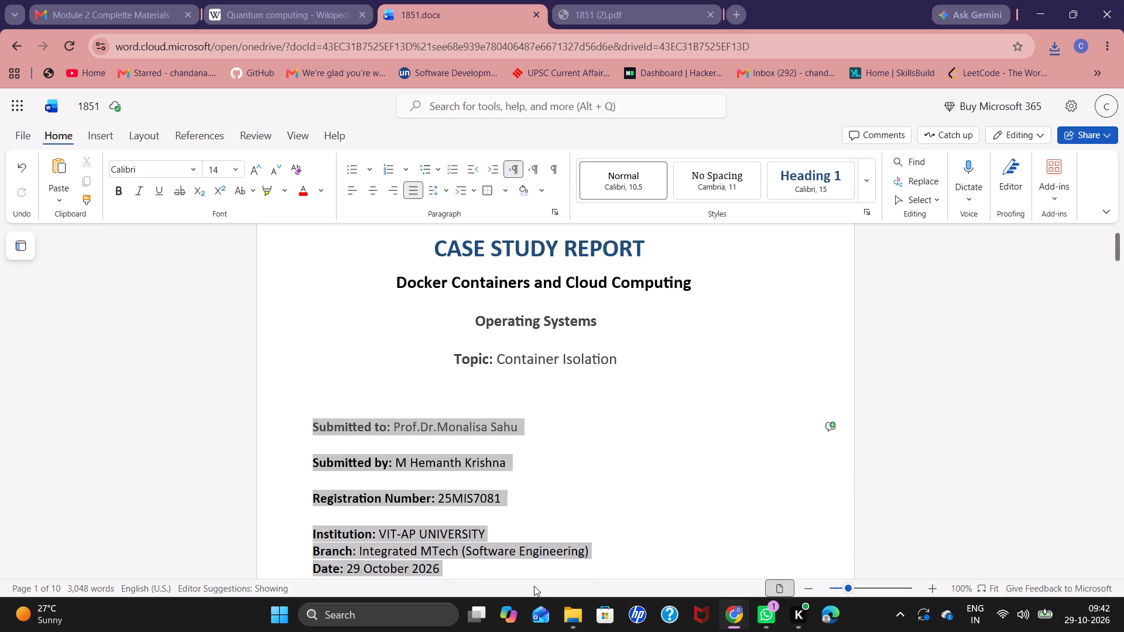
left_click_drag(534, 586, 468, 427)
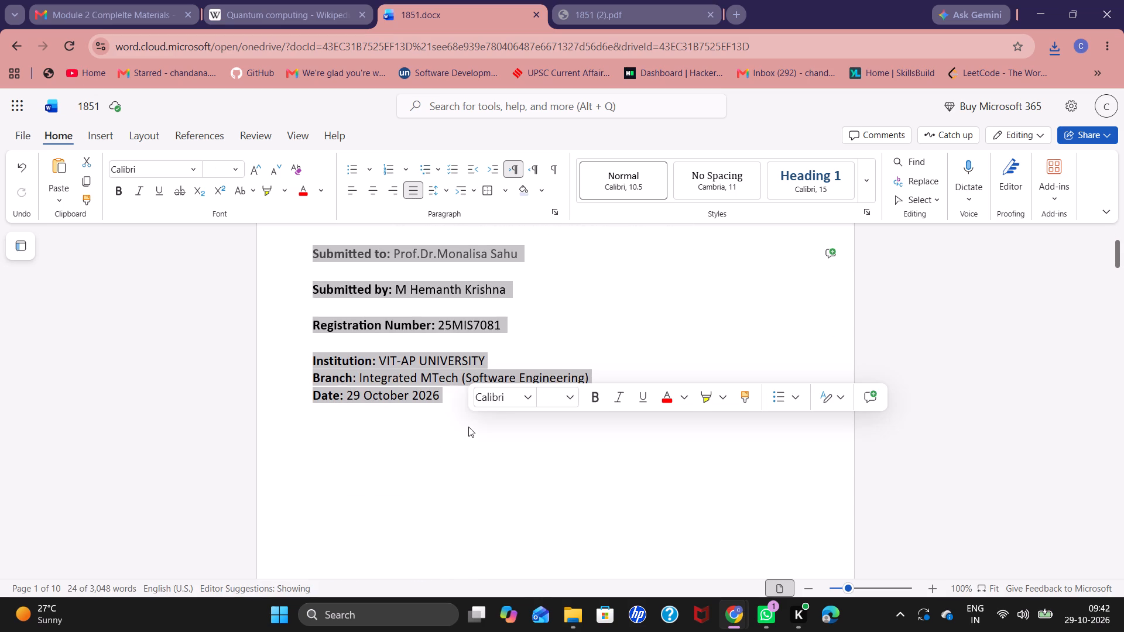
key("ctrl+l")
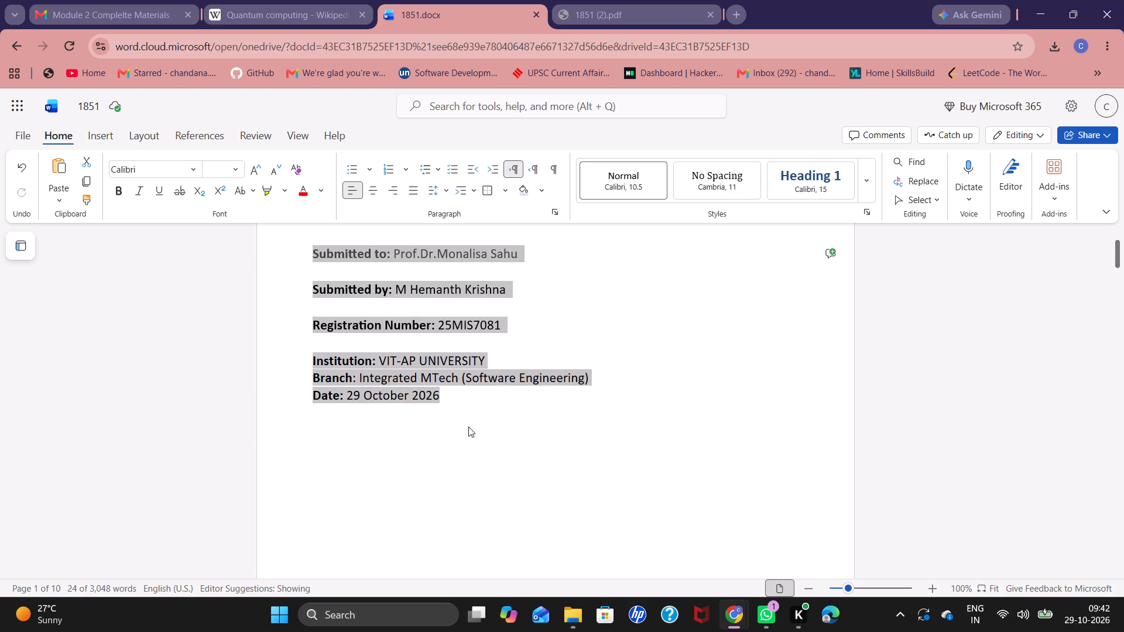
Show the formatting marks in the document.
scroll(468, 427, "up", 3)
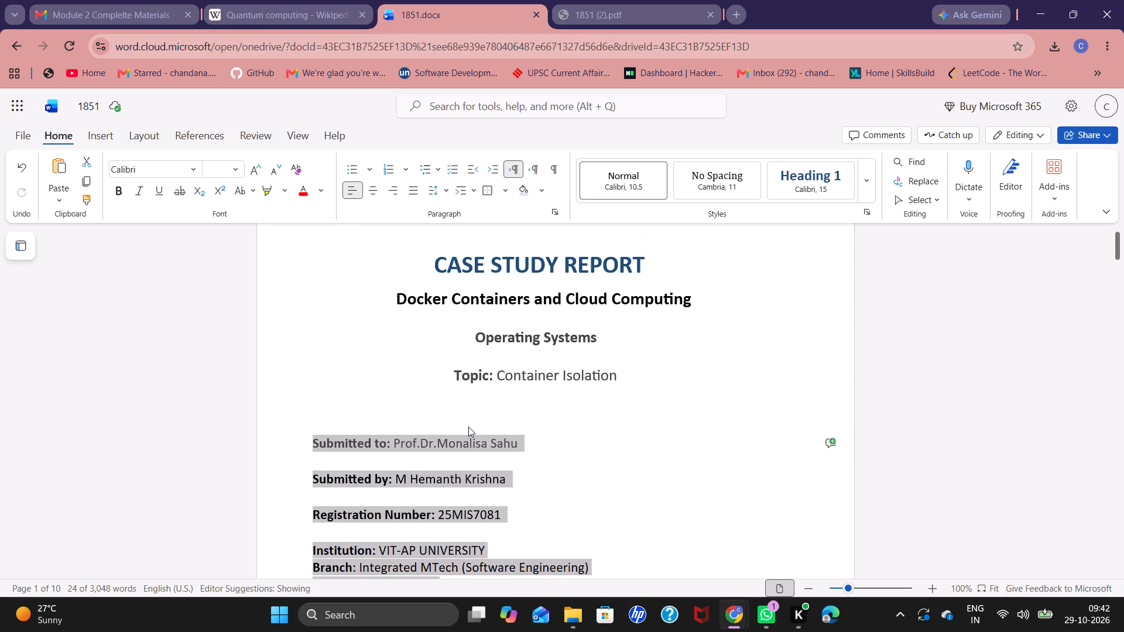
scroll(468, 427, "up", 1)
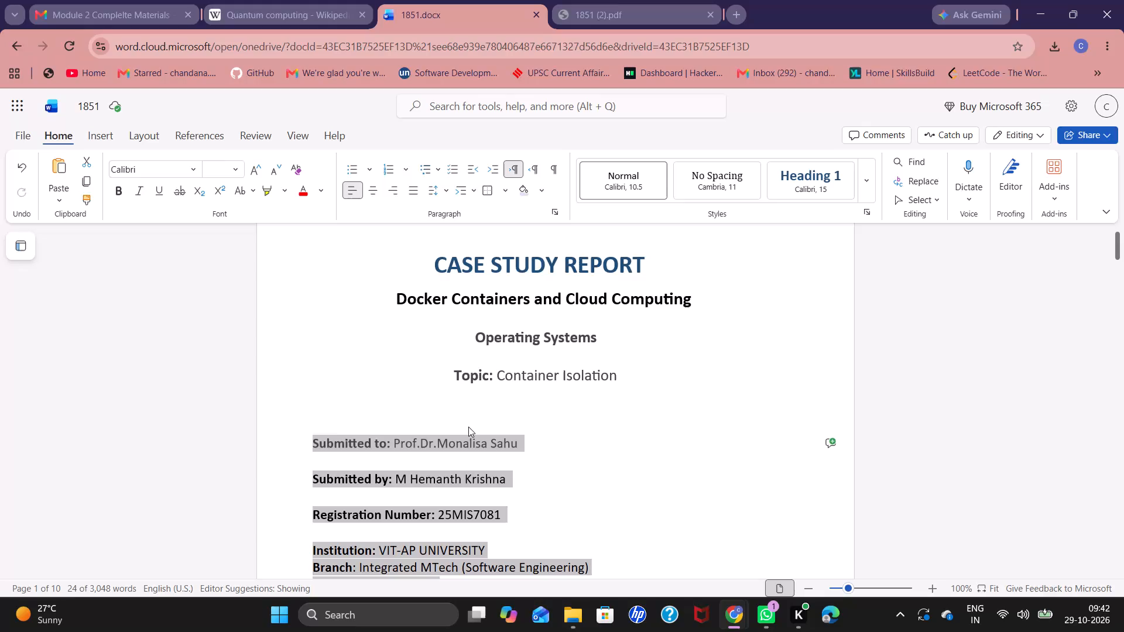
key("ctrl+shift+8")
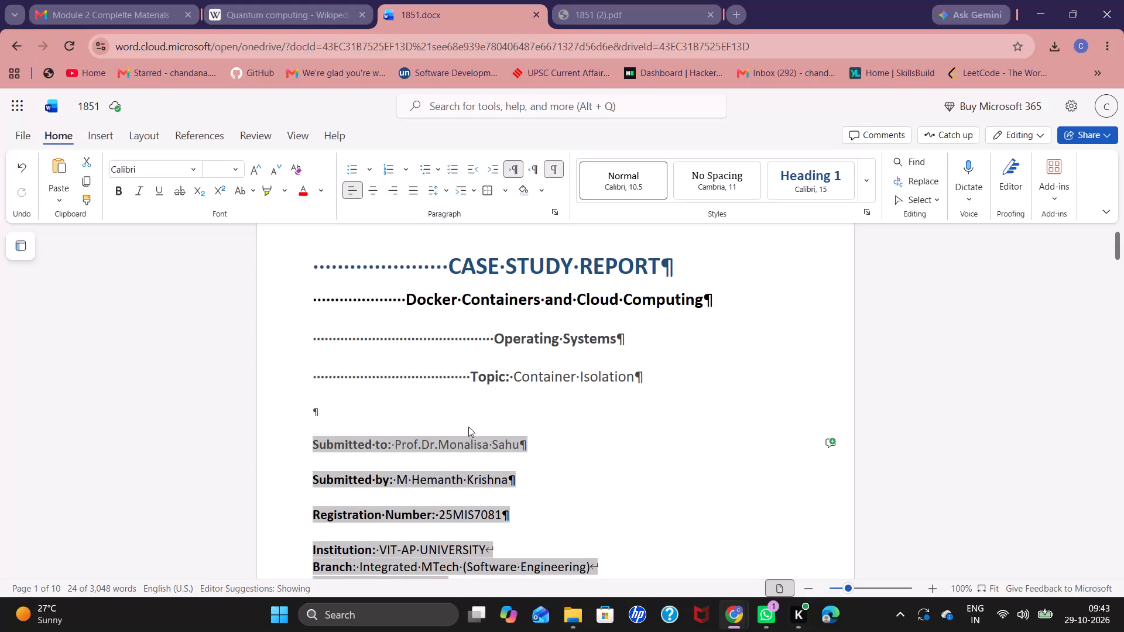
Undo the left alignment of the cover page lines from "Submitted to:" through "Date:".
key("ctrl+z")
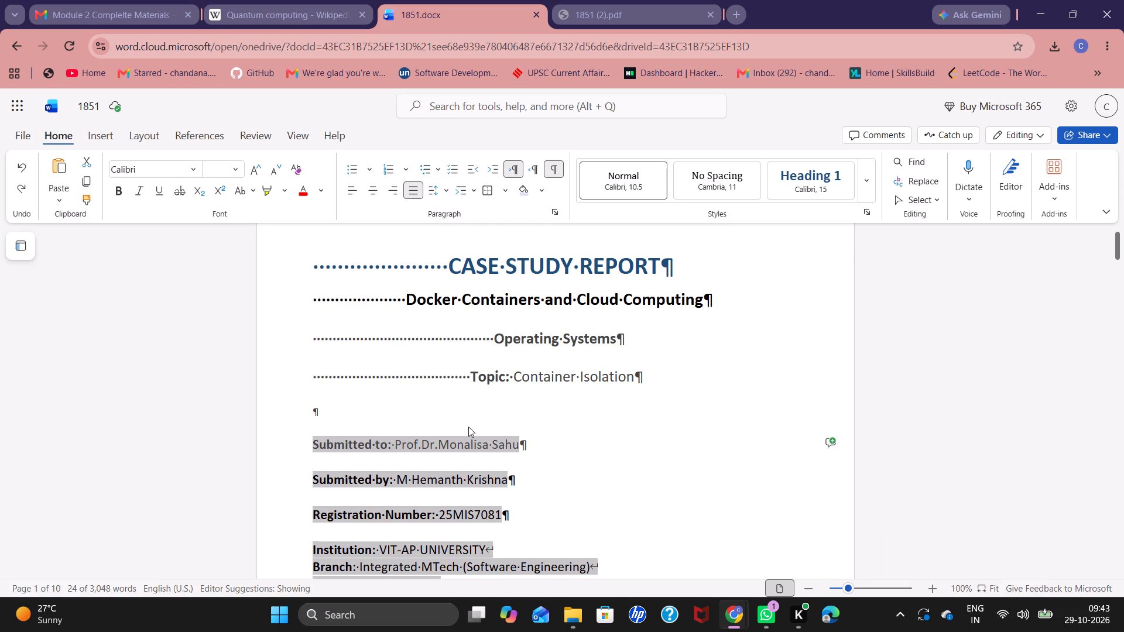
Examine the space, paragraph and line-break marks on the cover page, from the title down to the page break.
scroll(468, 427, "down", 2)
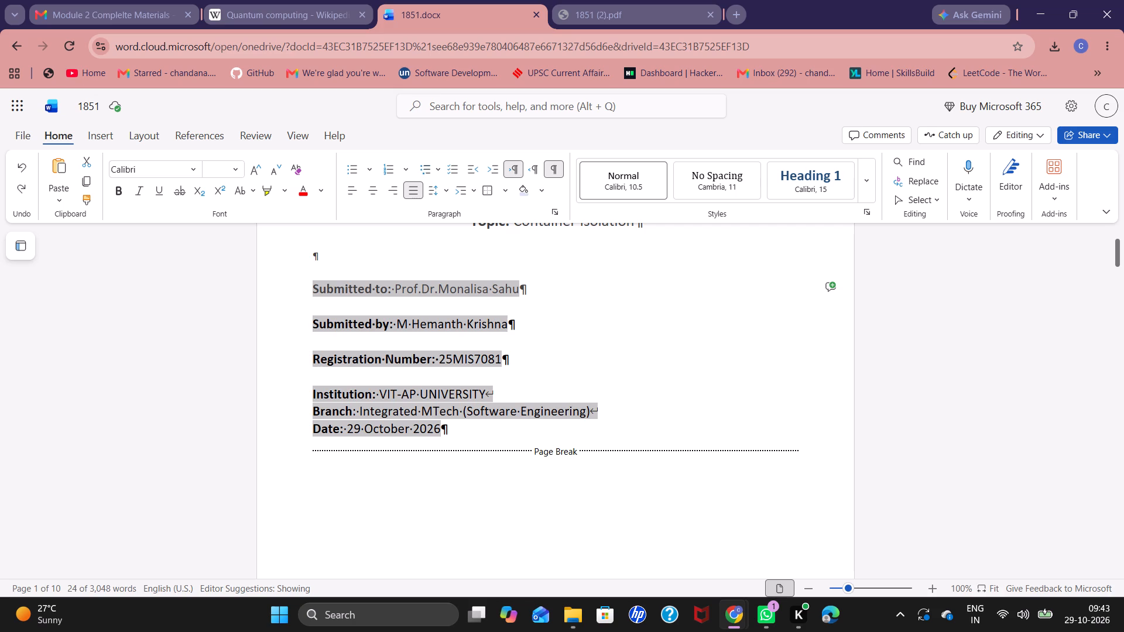
scroll(515, 454, "up", 3)
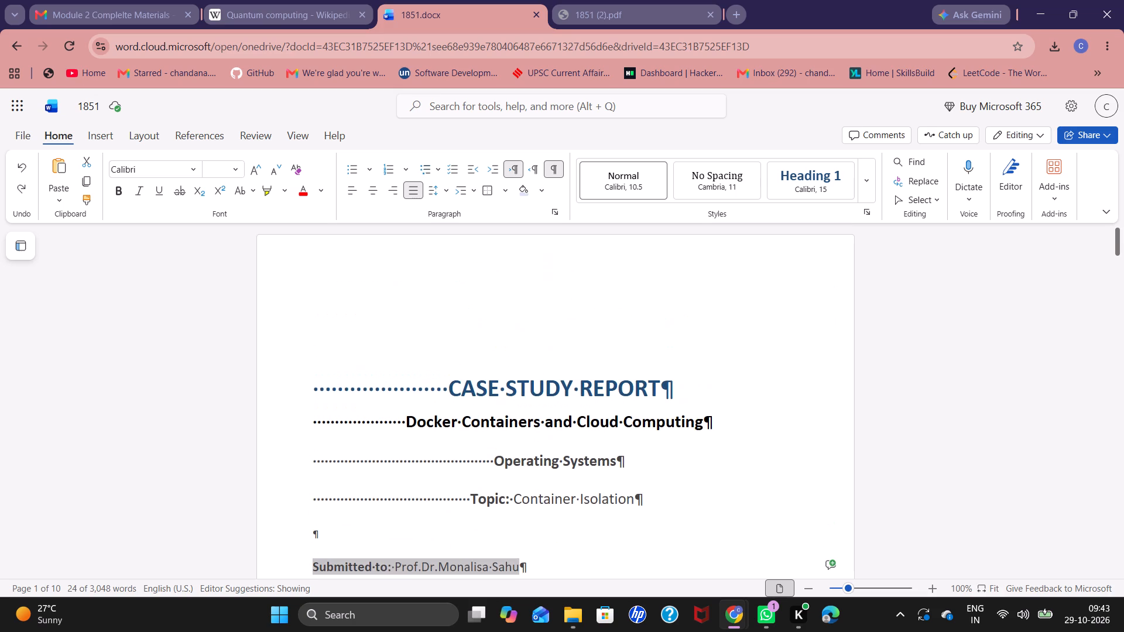
scroll(515, 454, "down", 2)
left_click(691, 280)
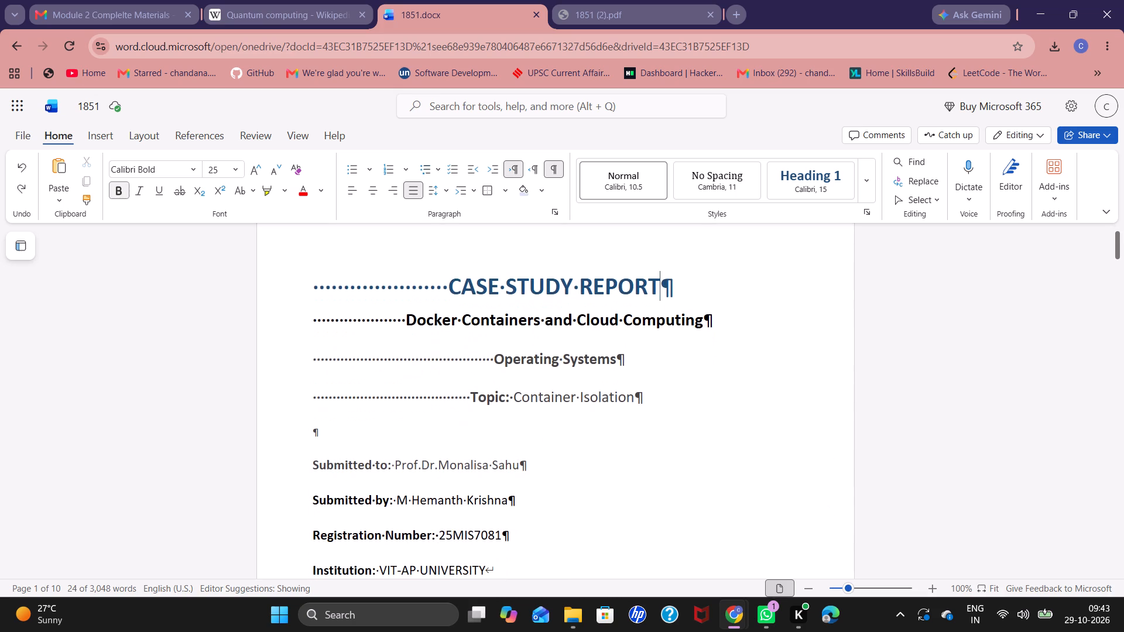
left_click(447, 286)
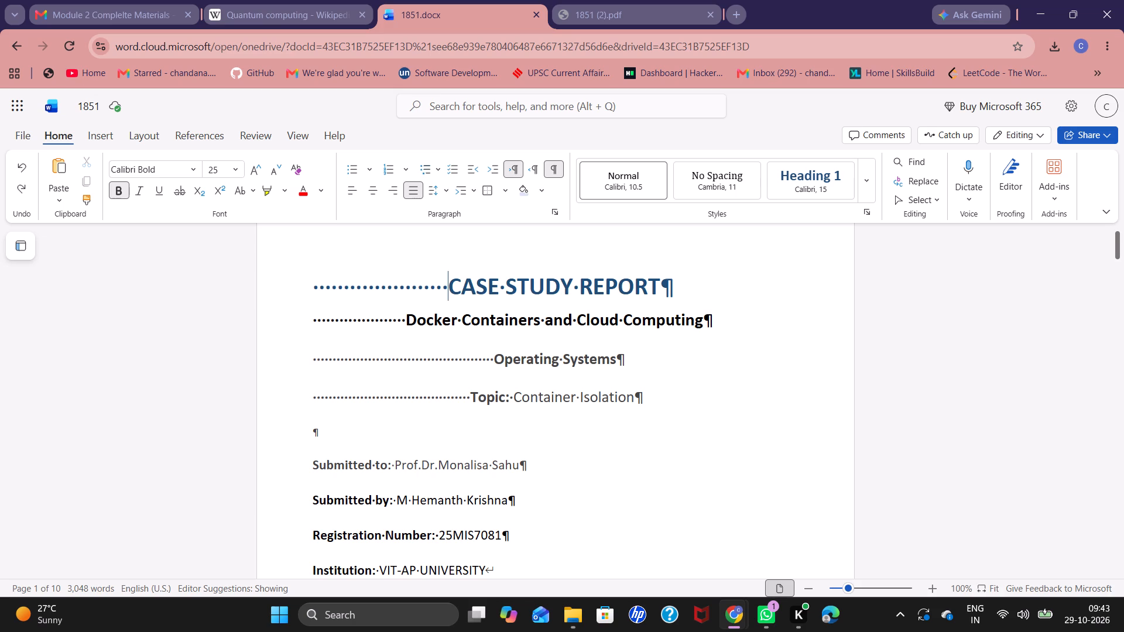
scroll(491, 425, "down", 2)
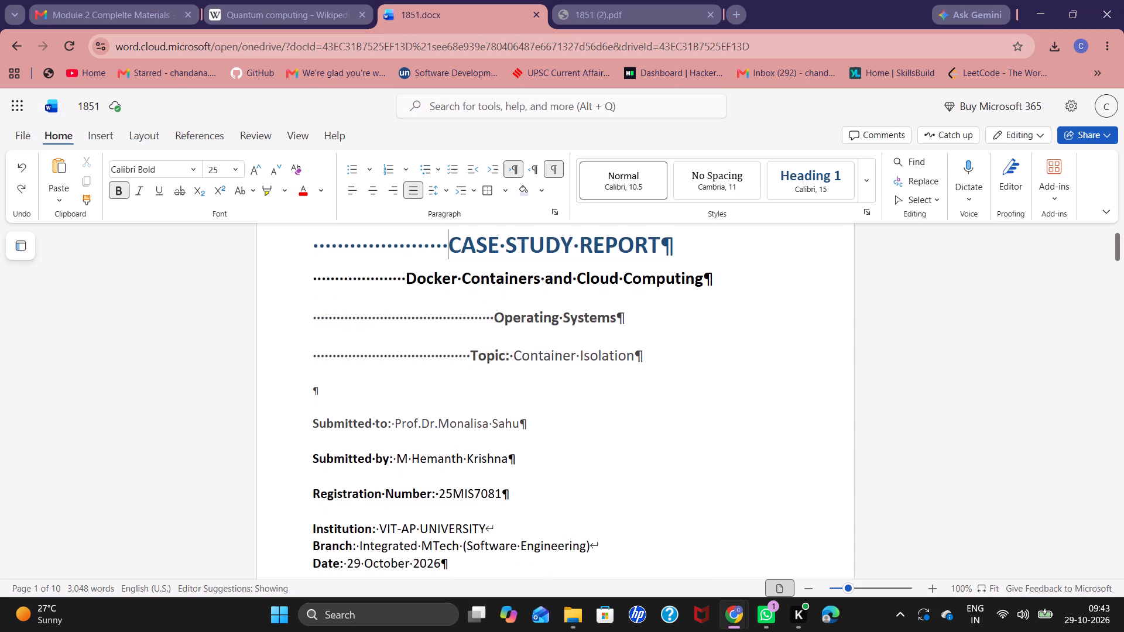
scroll(491, 425, "right", 2)
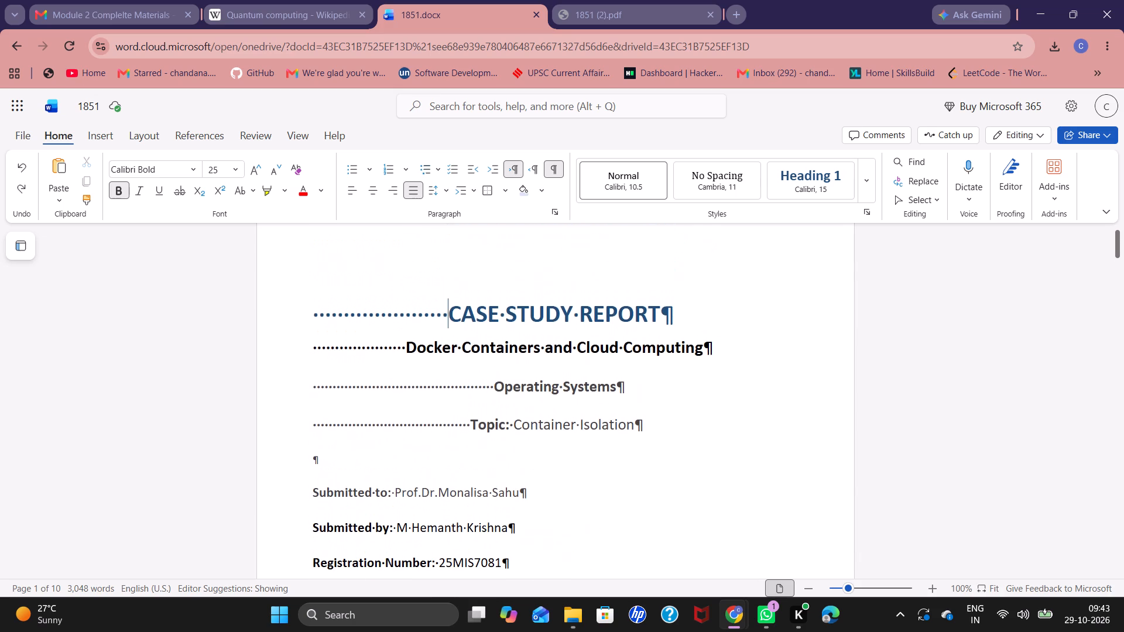
scroll(491, 425, "right", 1)
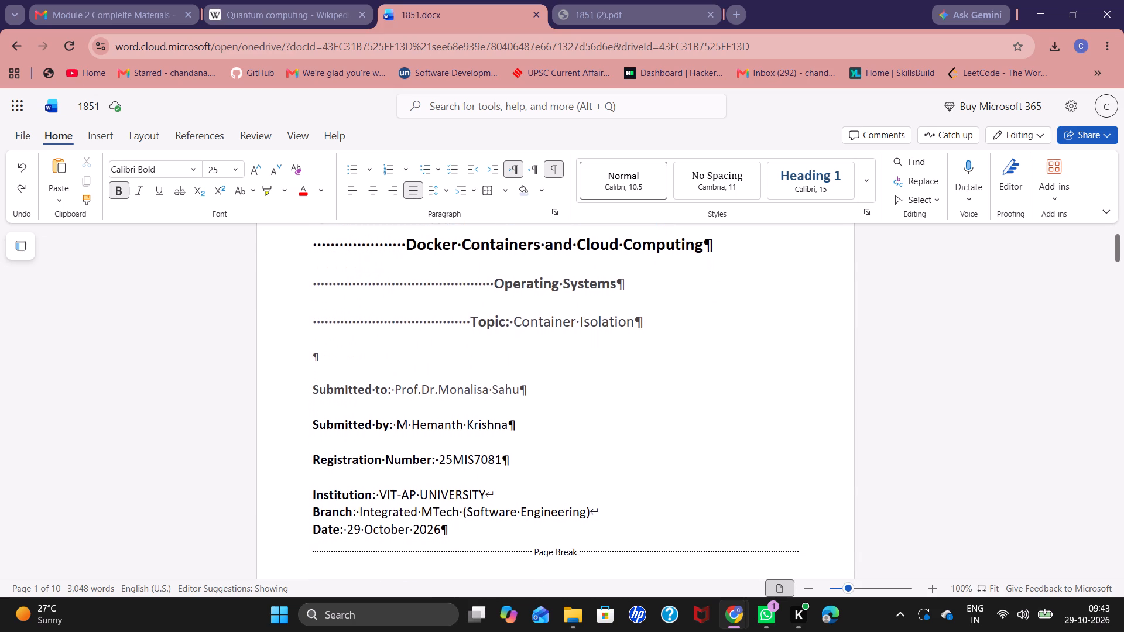
scroll(491, 425, "right", 1)
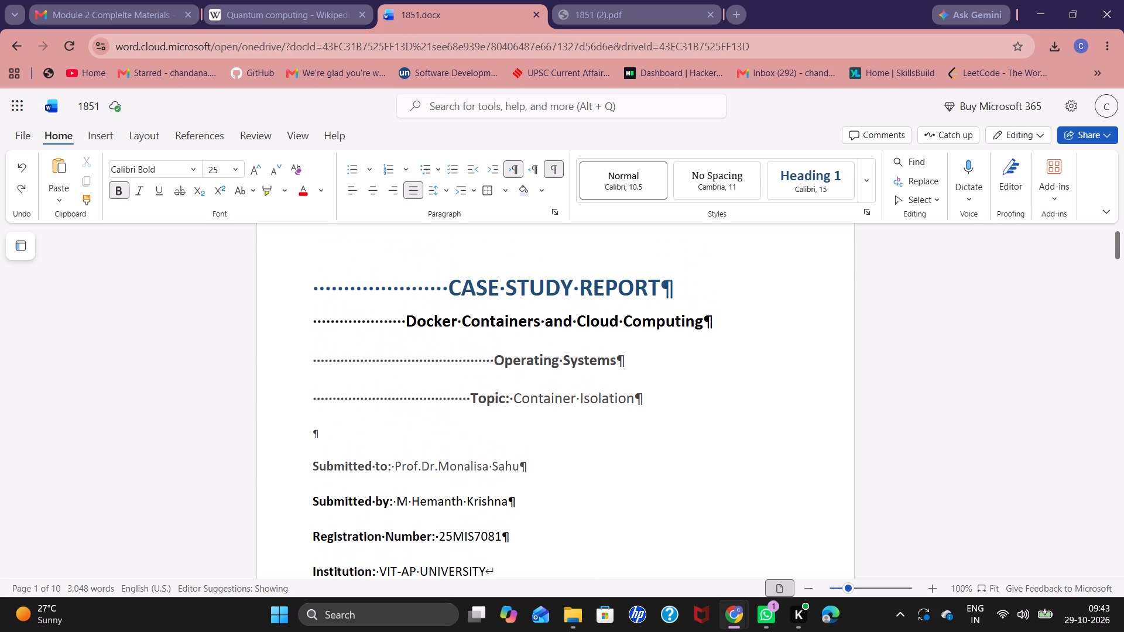
scroll(491, 425, "right", 1)
Delete the empty paragraph between the Topic and Submitted to lines on the cover page and insert a fresh one.
right_click(591, 442)
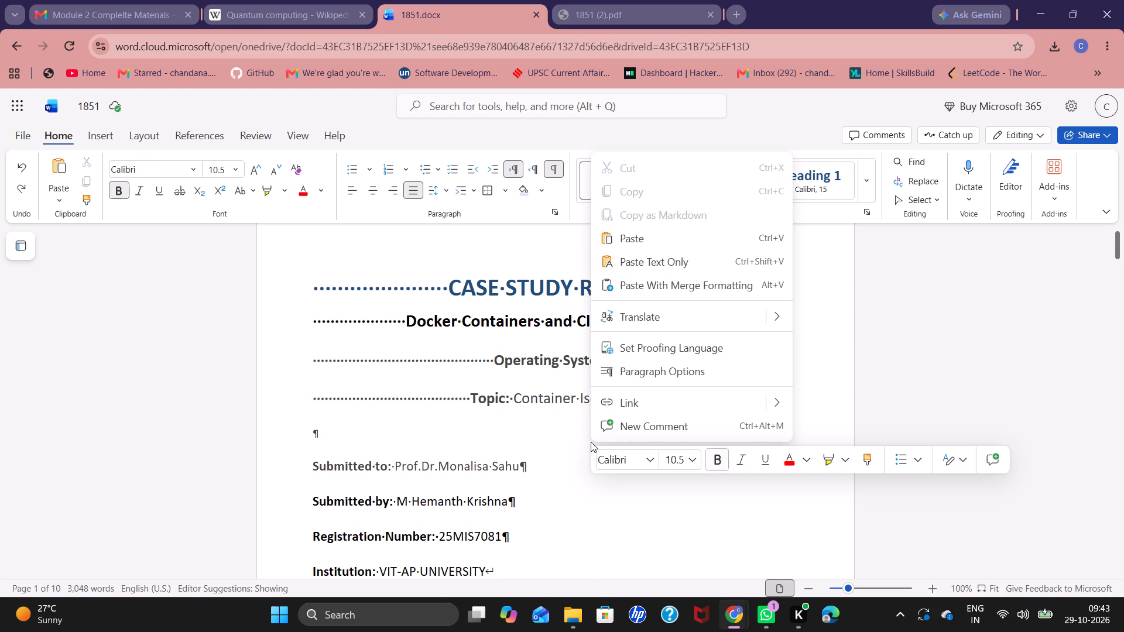
left_click(621, 554)
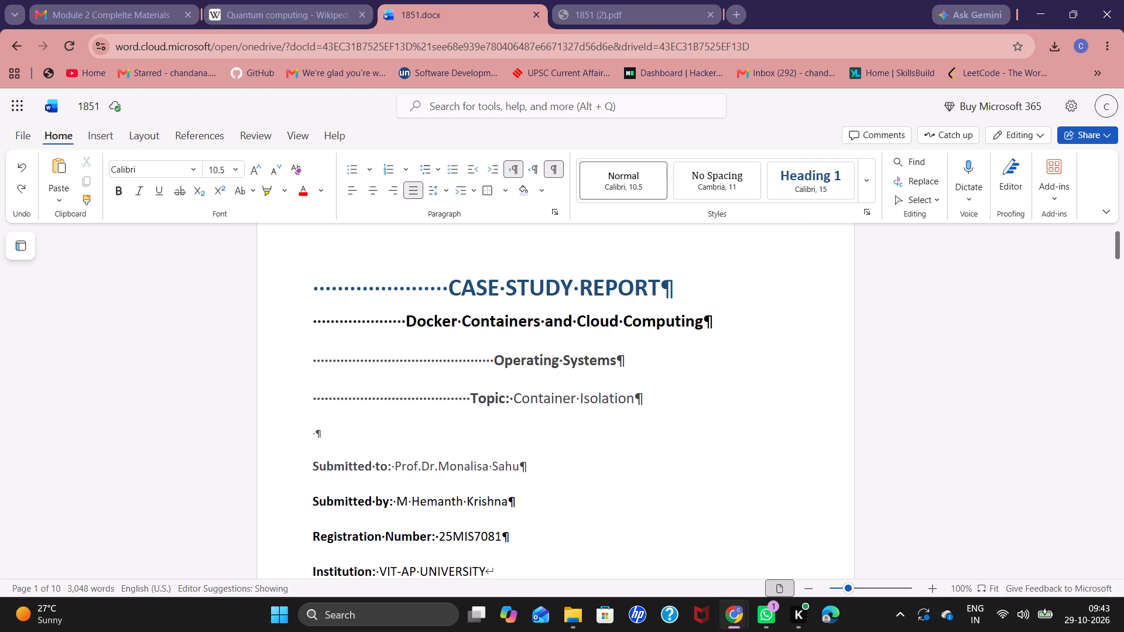
left_click(344, 433)
key("BackSpace")
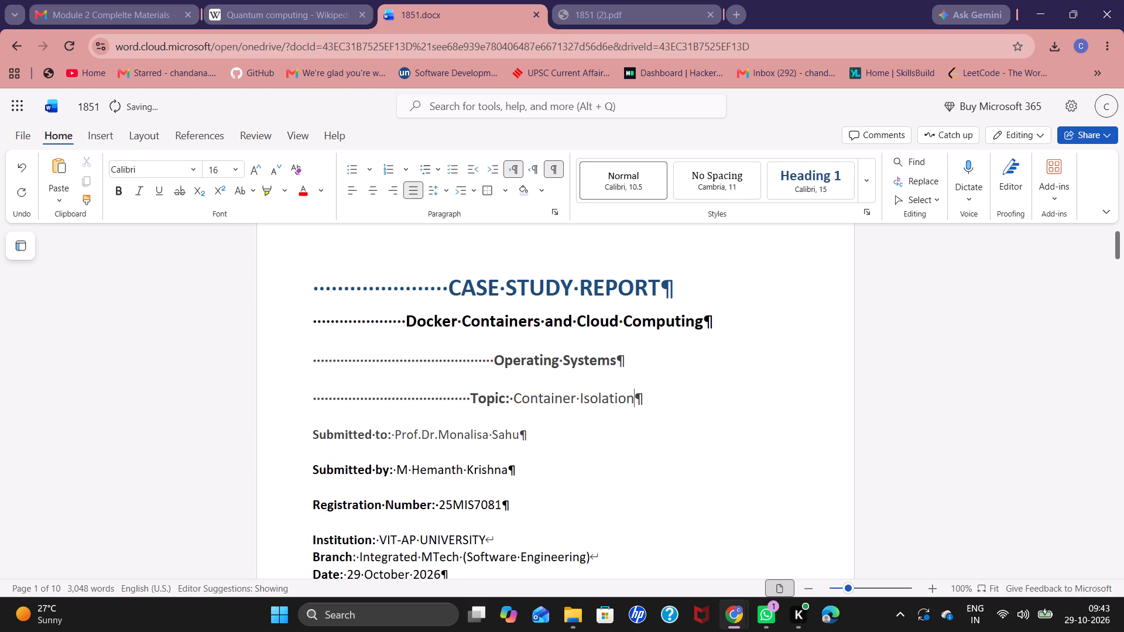
key("Return")
Examine the spacing and the paragraph and line-break marks at the ends of the Registration Number, Institution, Branch and Date lines.
scroll(344, 433, "down", 1)
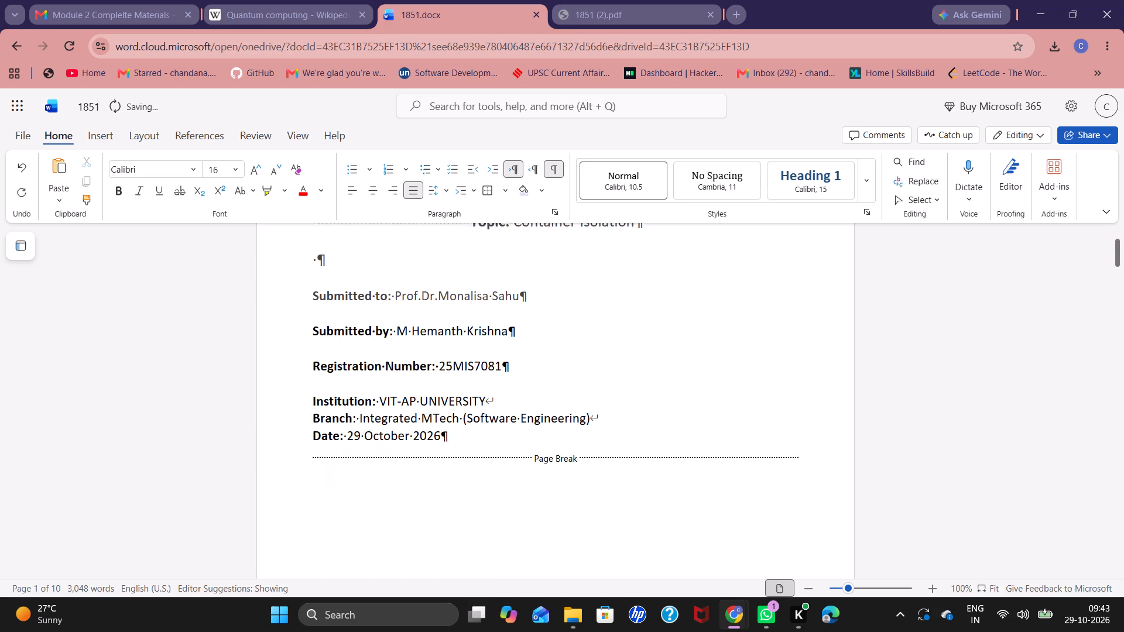
scroll(344, 433, "down", 1)
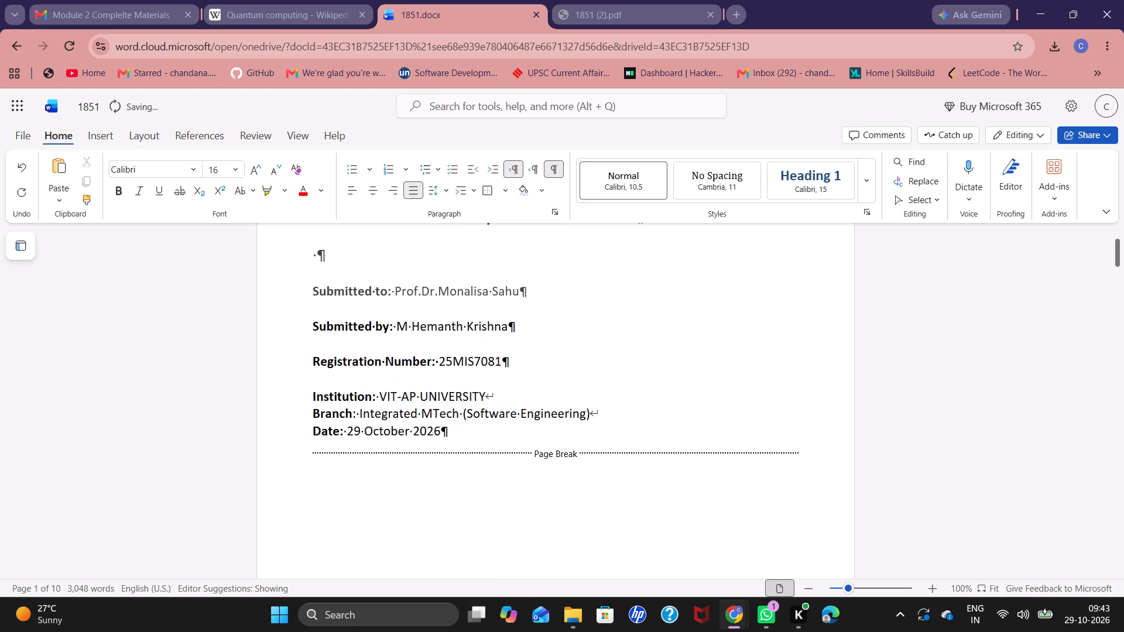
left_click(603, 413)
scroll(603, 413, "right", 1)
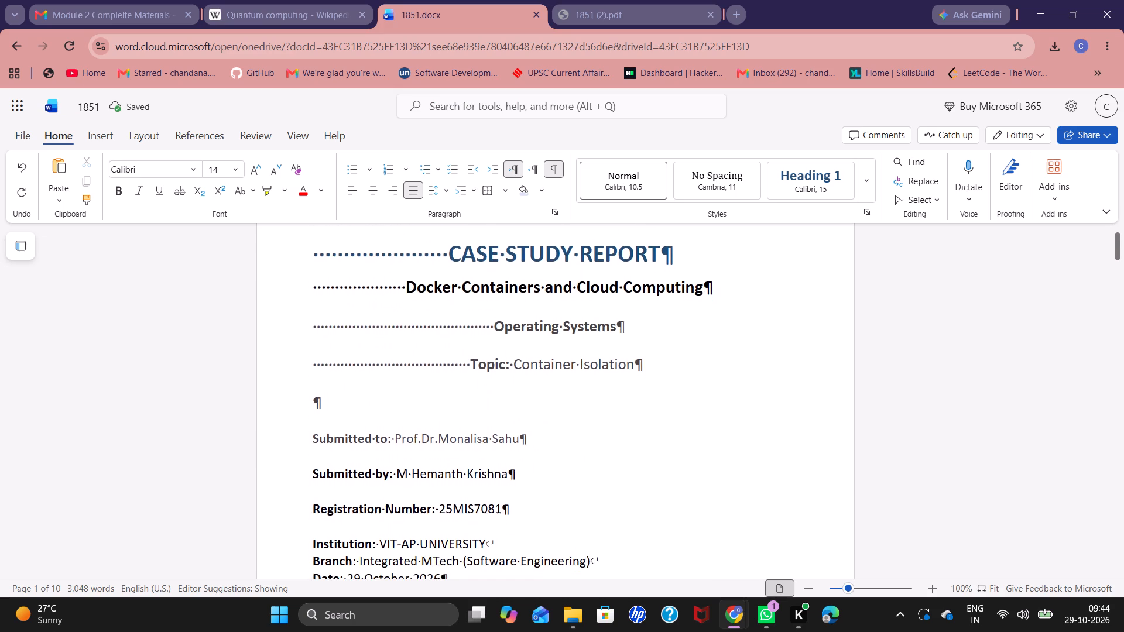
scroll(603, 413, "right", 1)
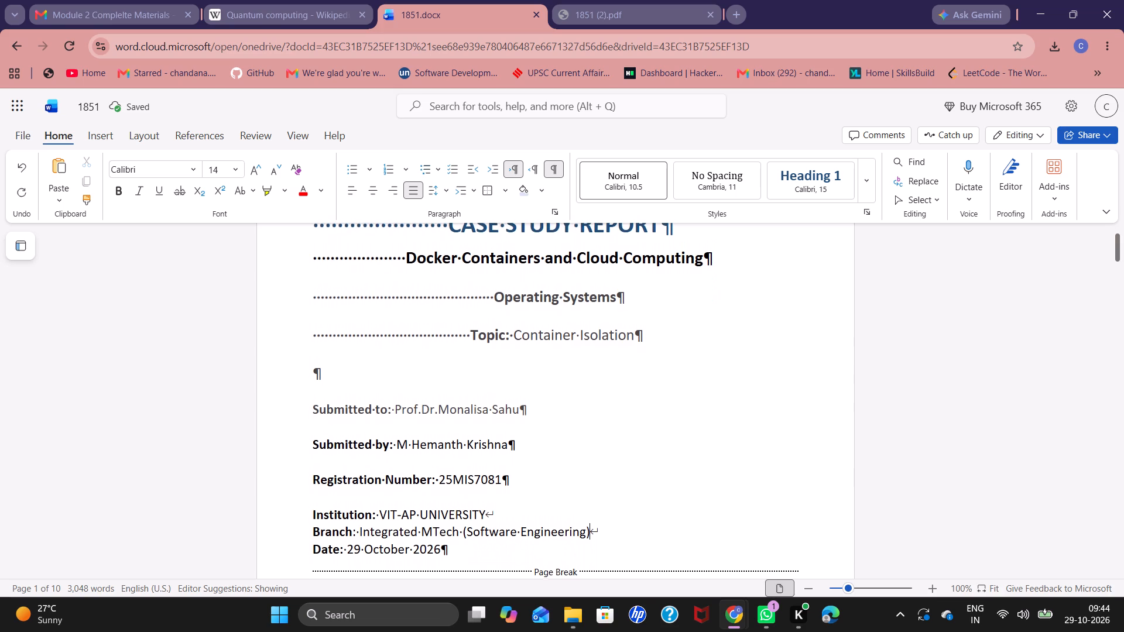
scroll(603, 413, "right", 1)
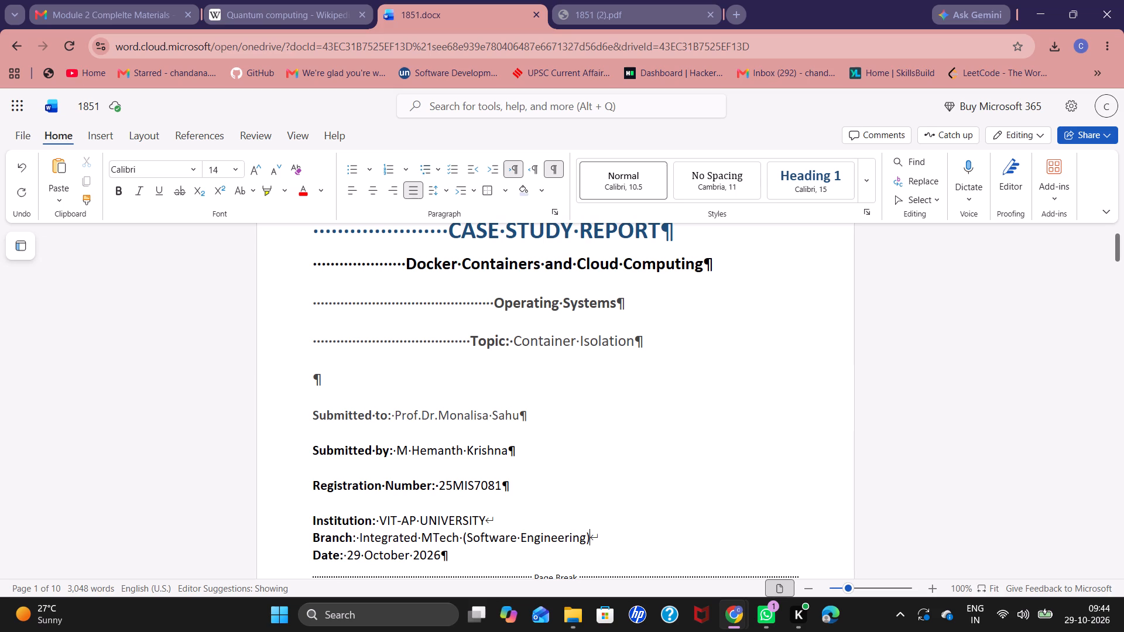
left_click(505, 488)
left_click(506, 487)
scroll(506, 487, "right", 2)
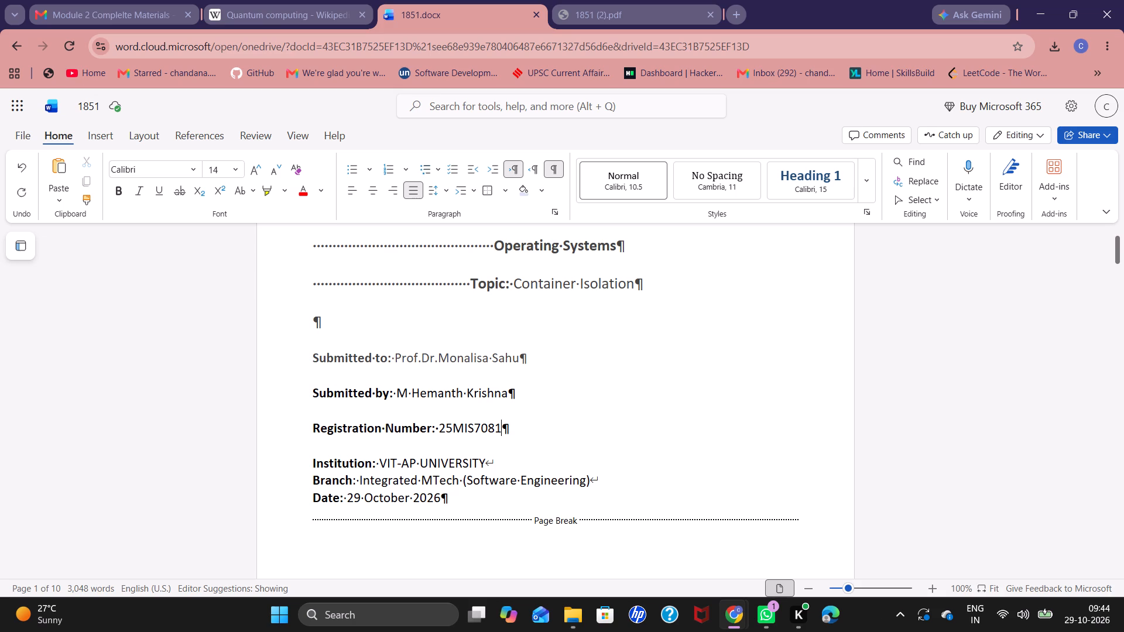
scroll(506, 487, "up", 1)
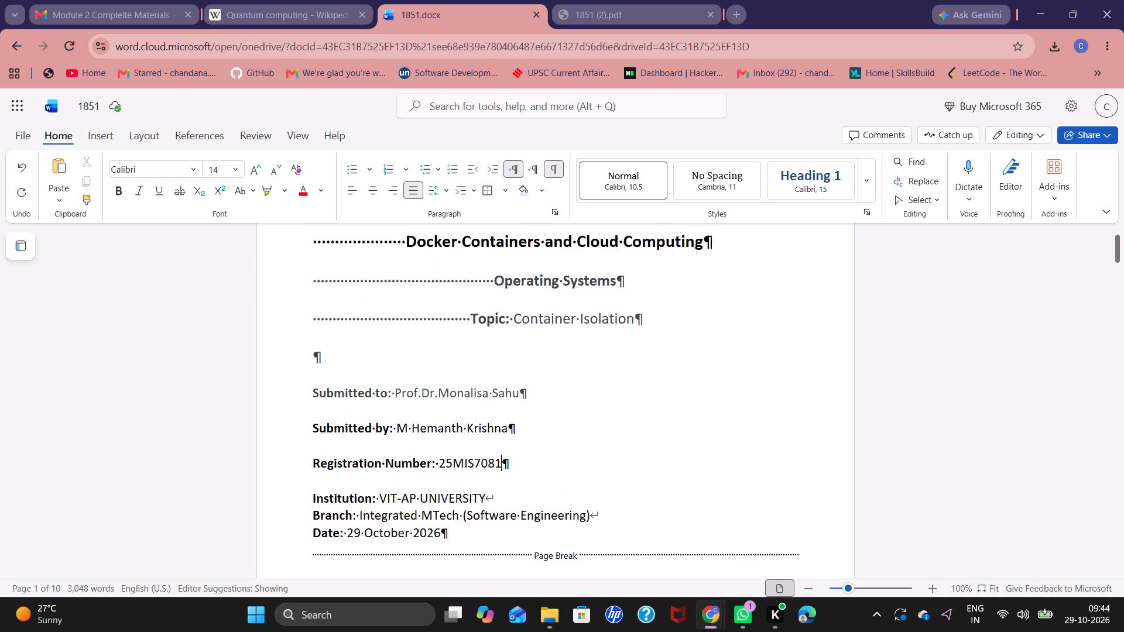
scroll(506, 487, "up", 1)
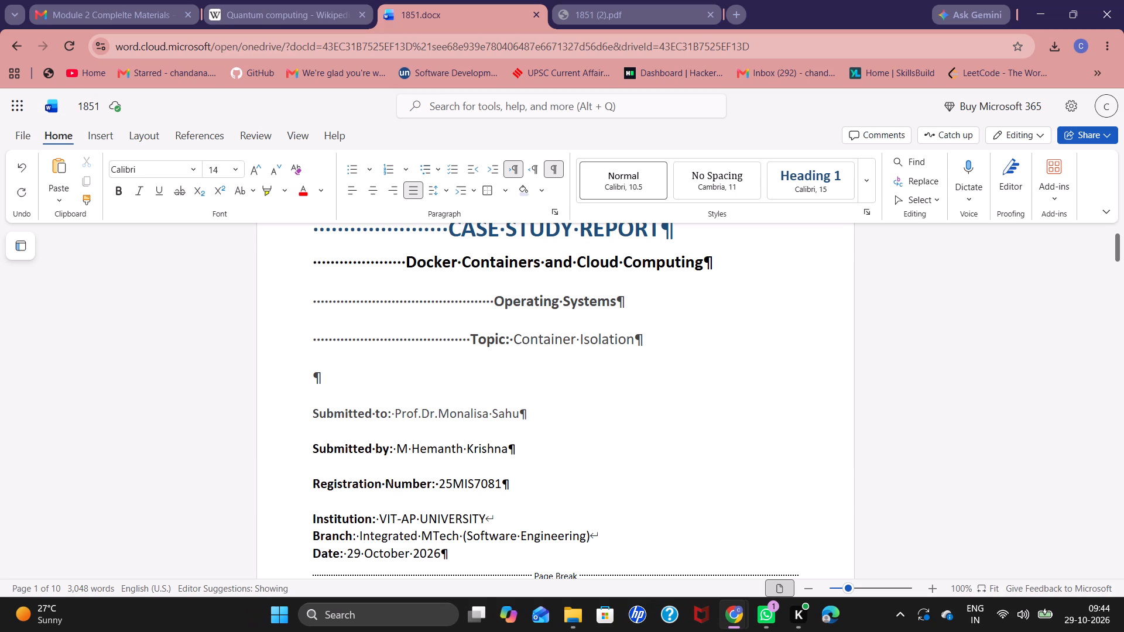
Remove the spaces before and after "MTech" on the cover page's Branch line.
left_click(420, 536)
key("BackSpace")
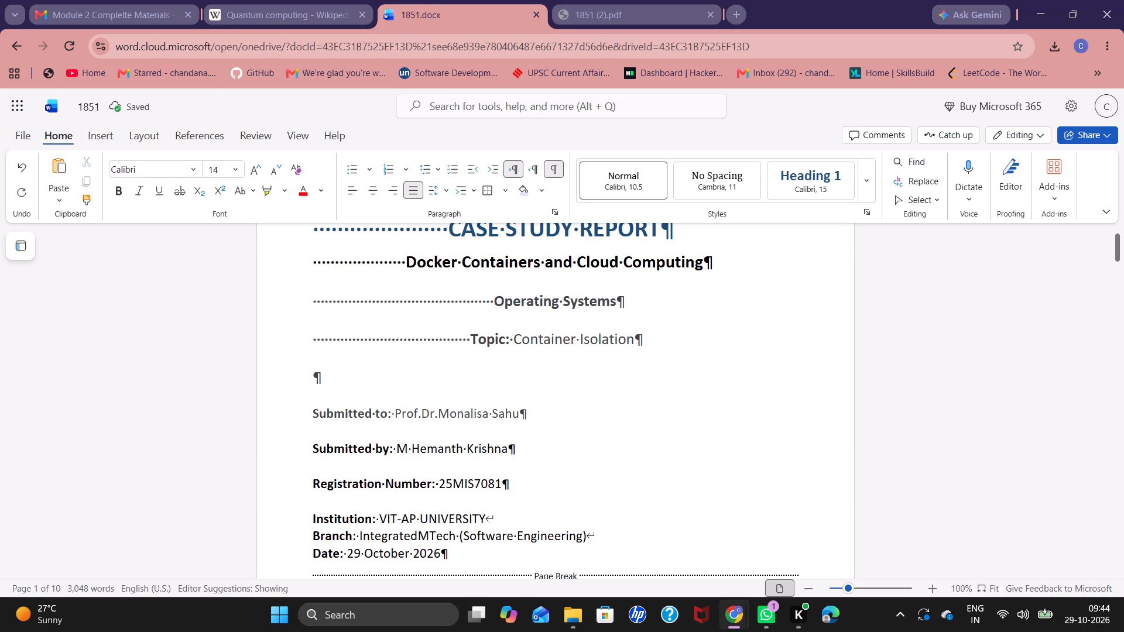
left_click(458, 535)
key("BackSpace")
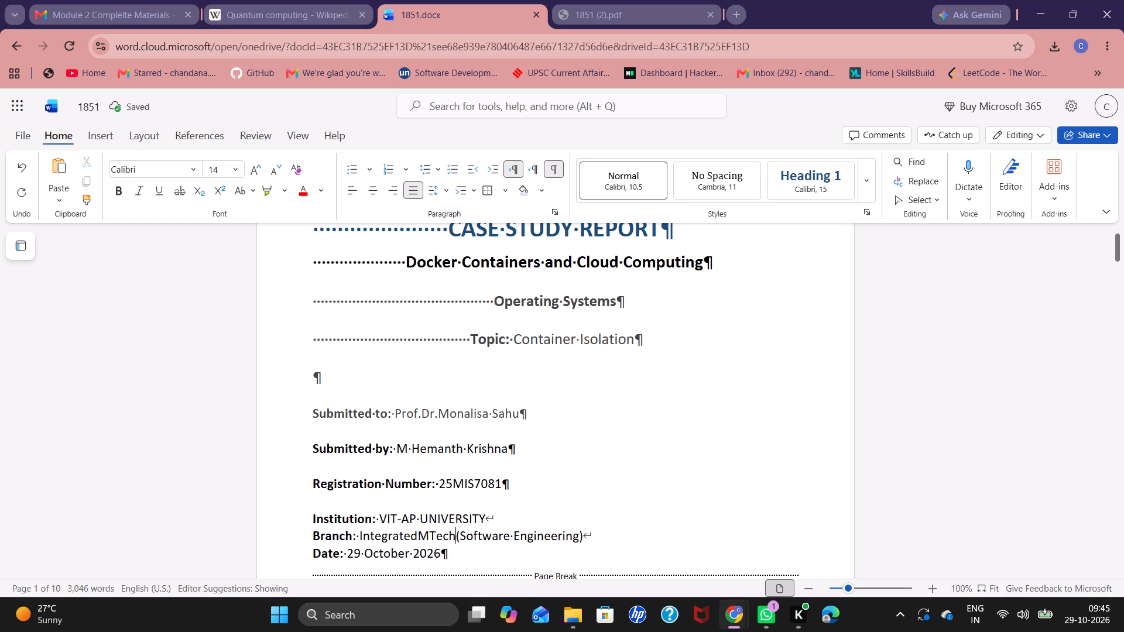
Add a period after the "M" on the Branch line so the text reads "IntegratedM.Tech(Software Engineering)".
left_click(418, 536)
key("space")
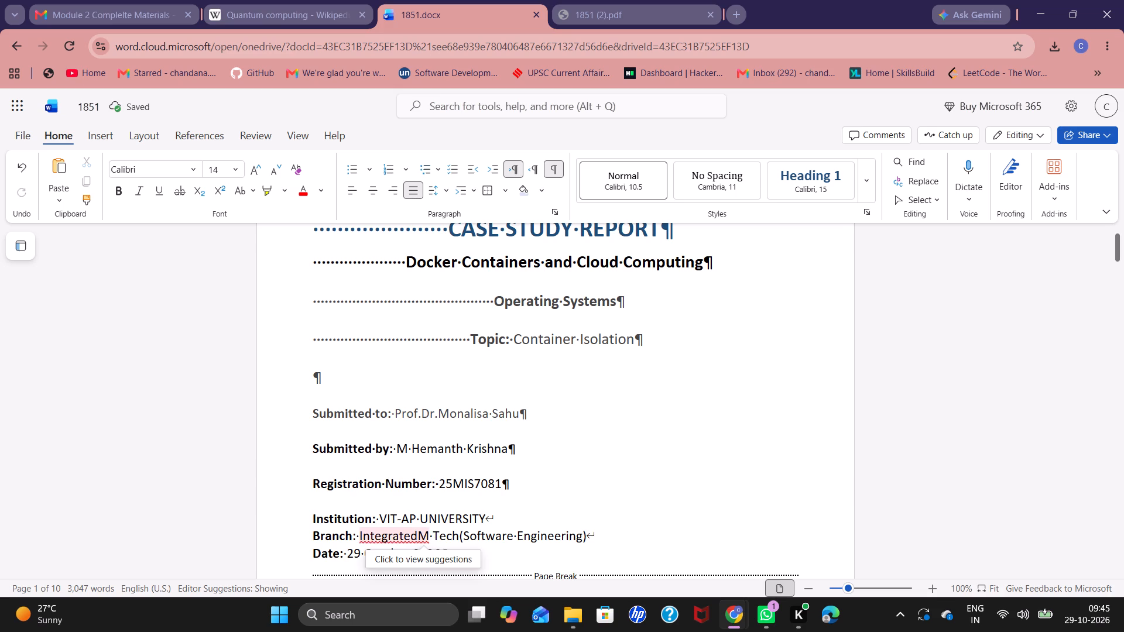
key("BackSpace")
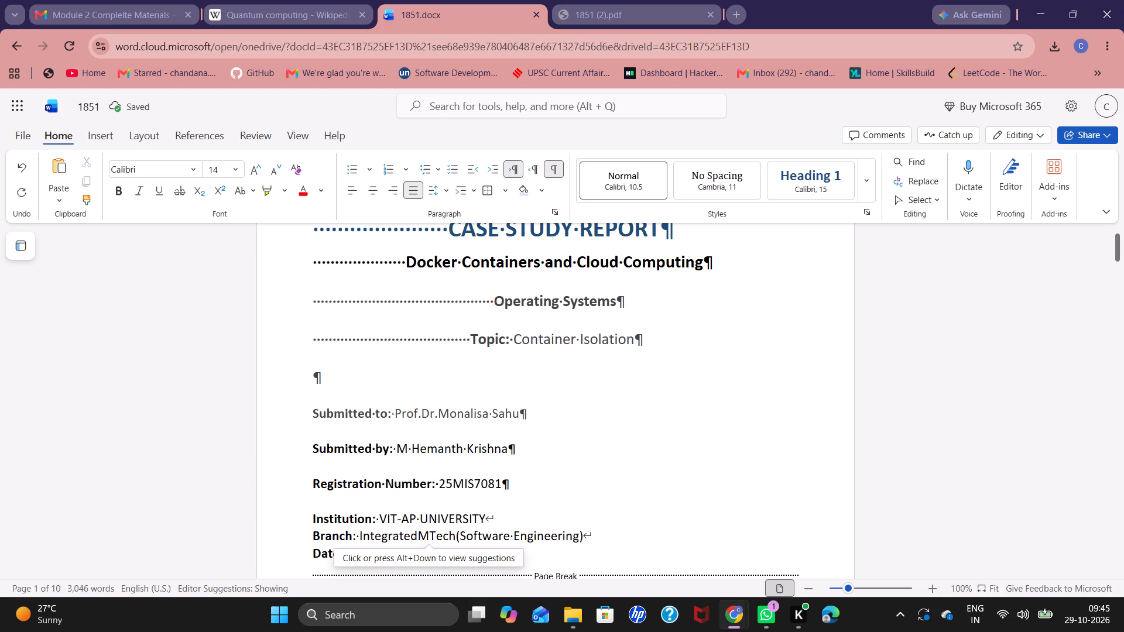
key("period")
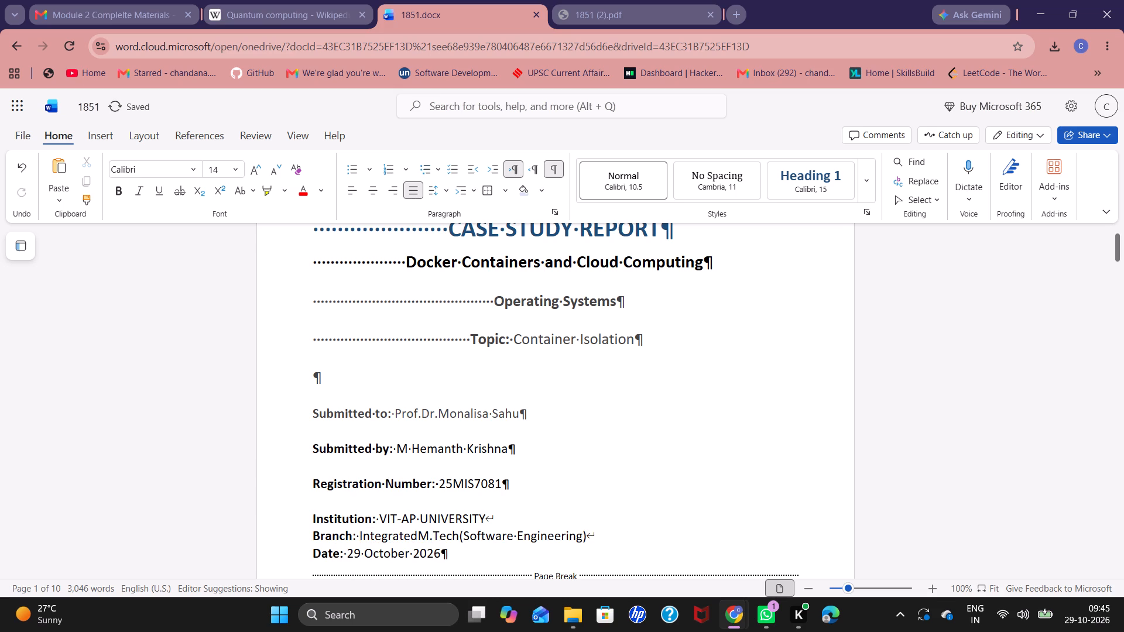
left_click(419, 535)
key("Left")
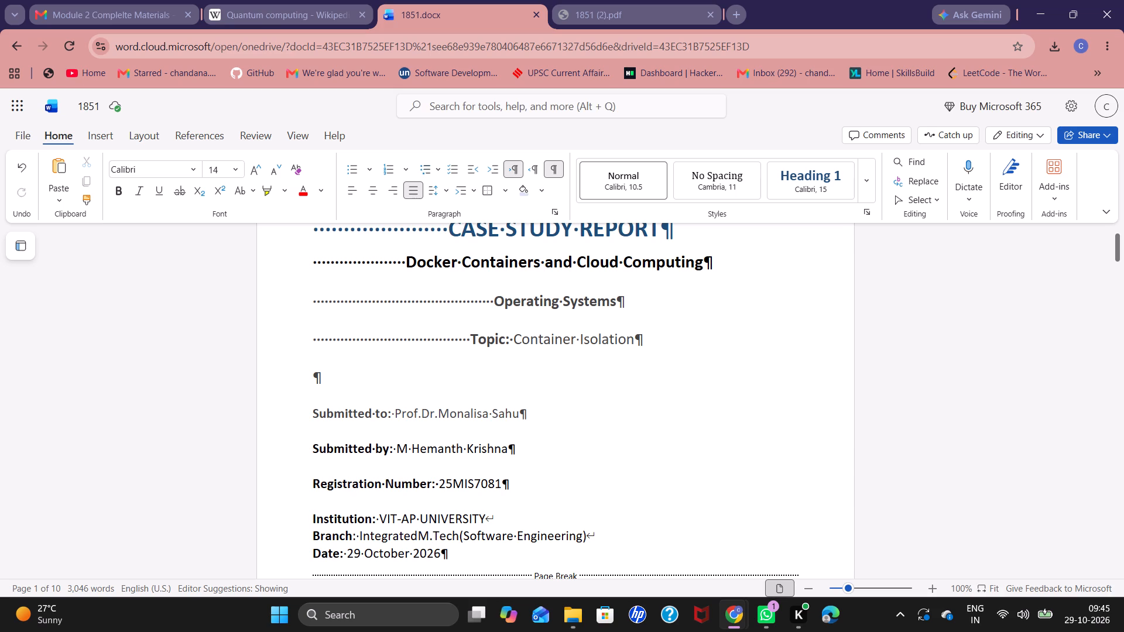
key("space")
key("BackSpace")
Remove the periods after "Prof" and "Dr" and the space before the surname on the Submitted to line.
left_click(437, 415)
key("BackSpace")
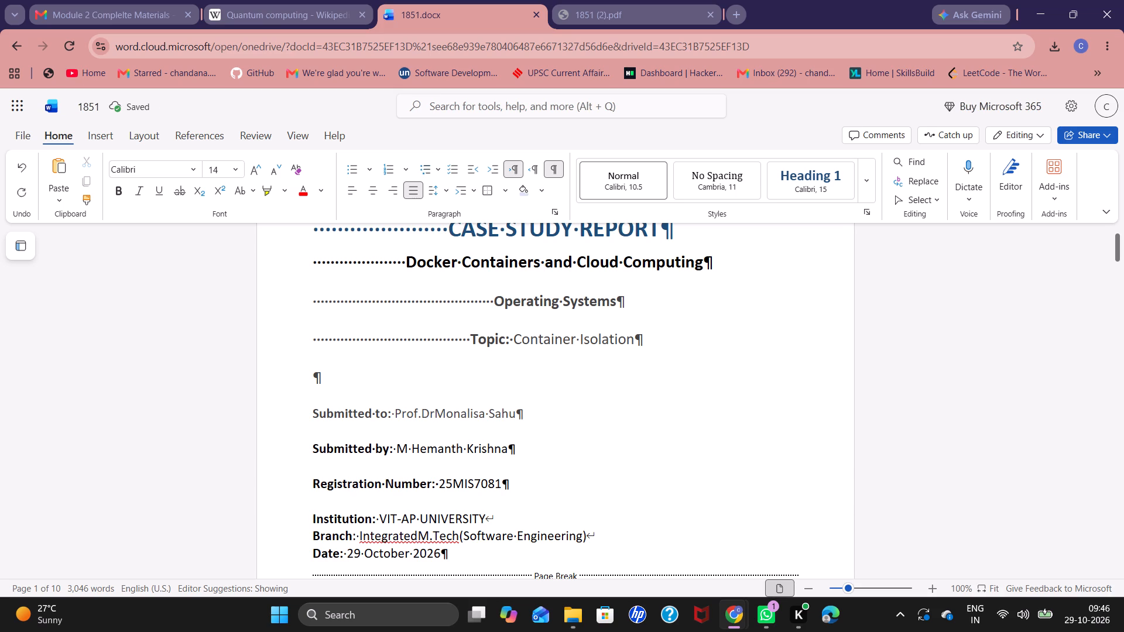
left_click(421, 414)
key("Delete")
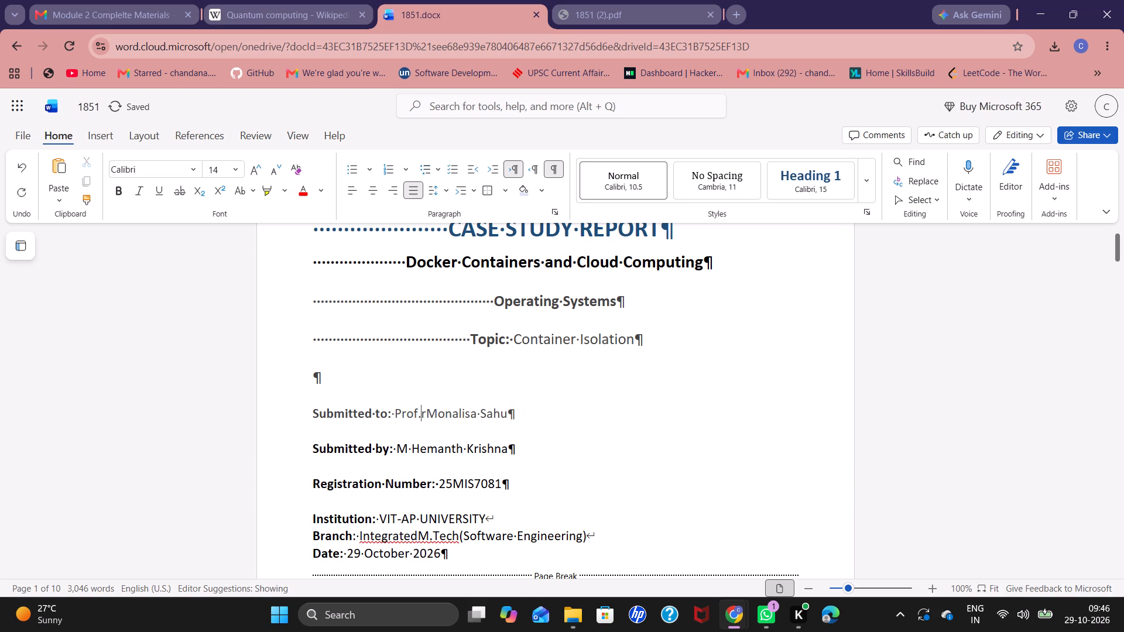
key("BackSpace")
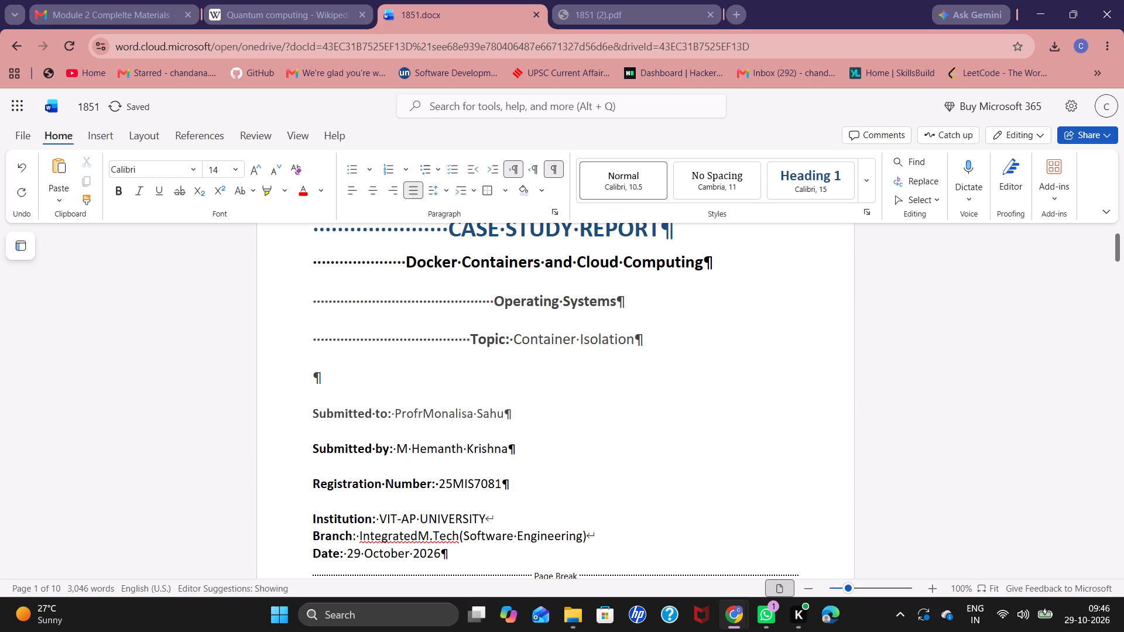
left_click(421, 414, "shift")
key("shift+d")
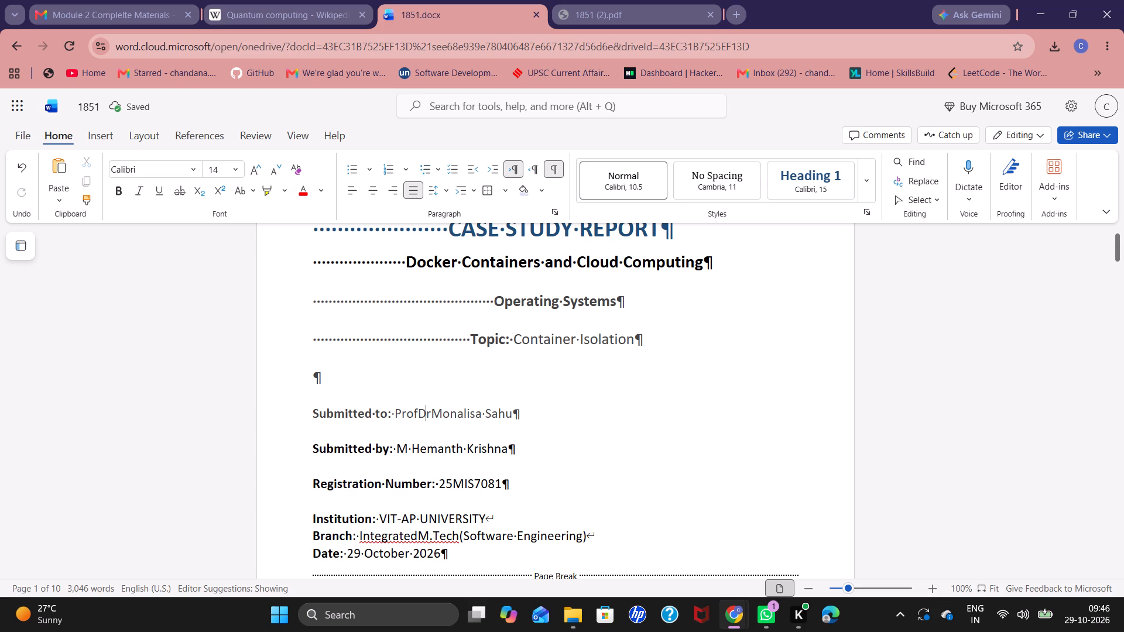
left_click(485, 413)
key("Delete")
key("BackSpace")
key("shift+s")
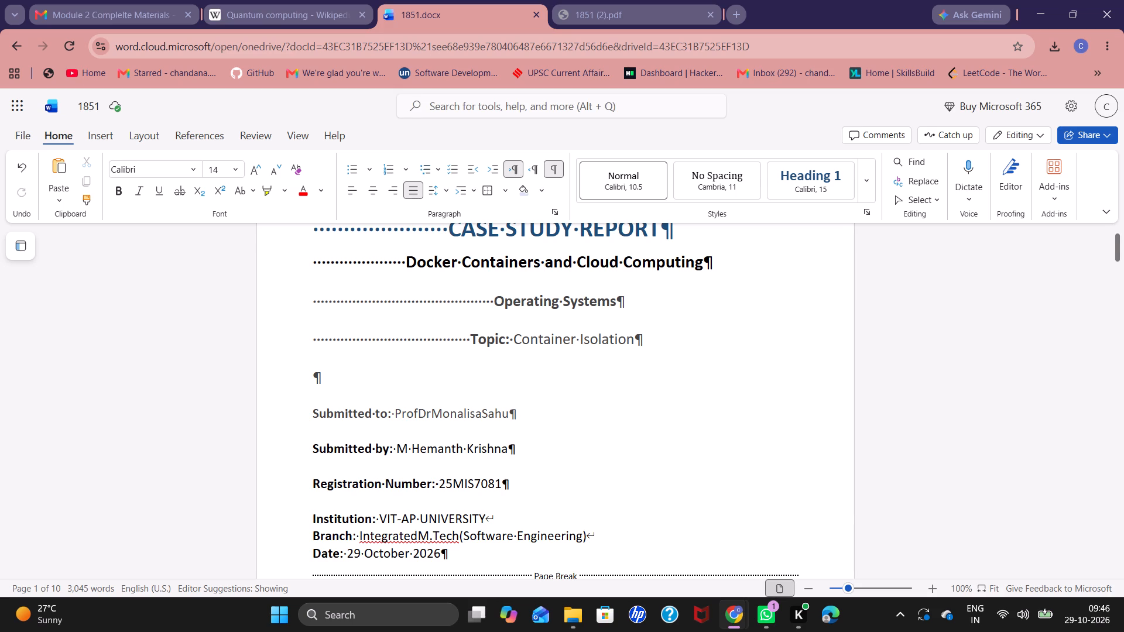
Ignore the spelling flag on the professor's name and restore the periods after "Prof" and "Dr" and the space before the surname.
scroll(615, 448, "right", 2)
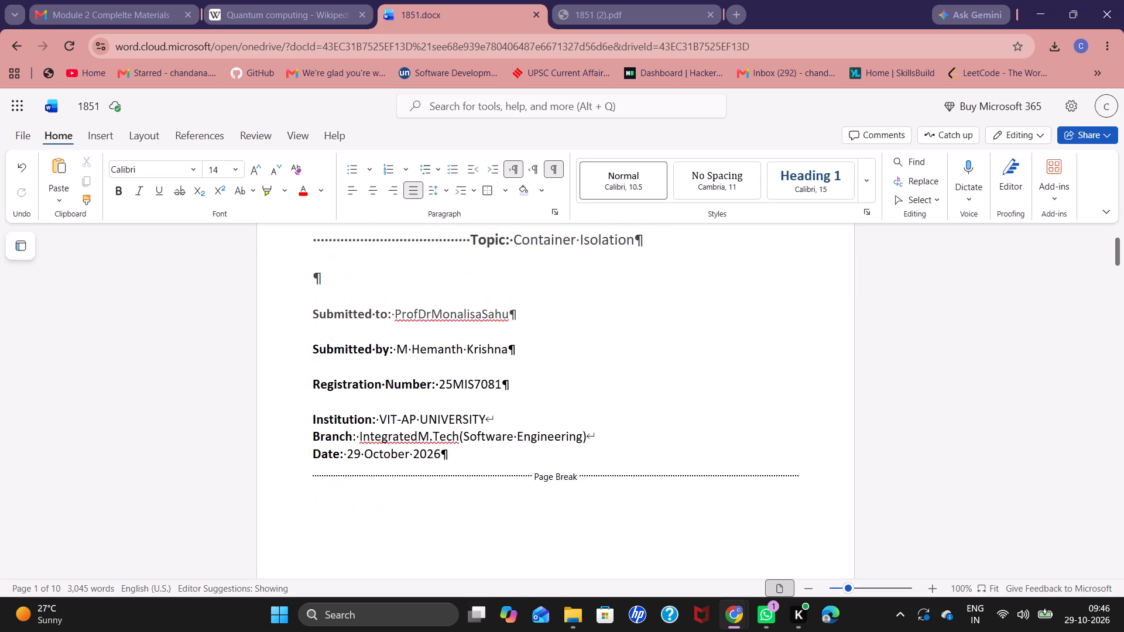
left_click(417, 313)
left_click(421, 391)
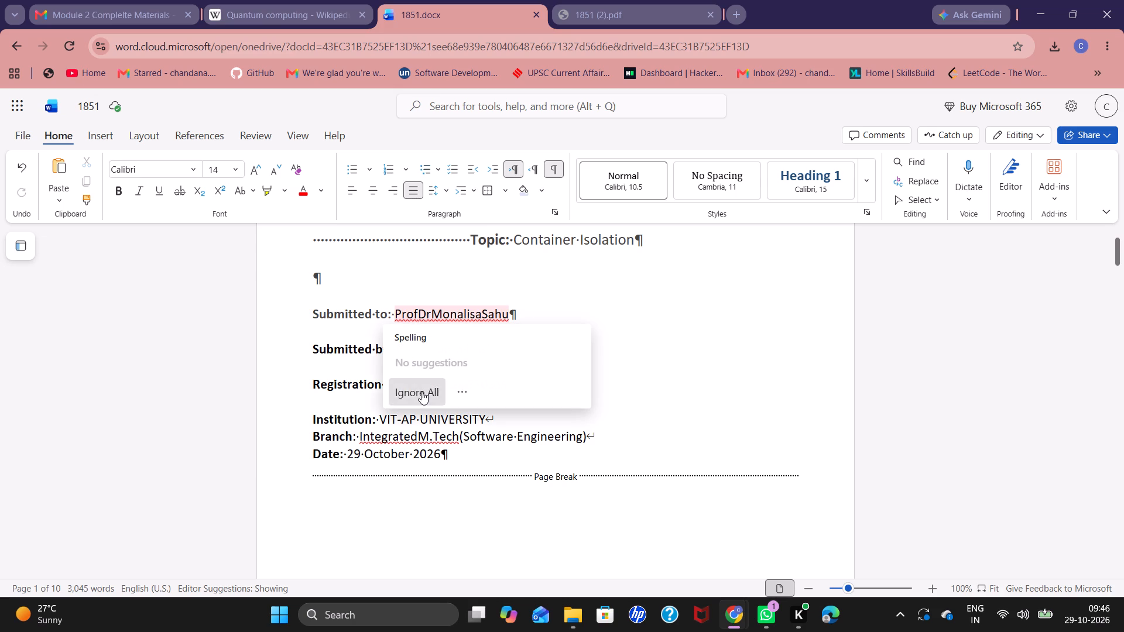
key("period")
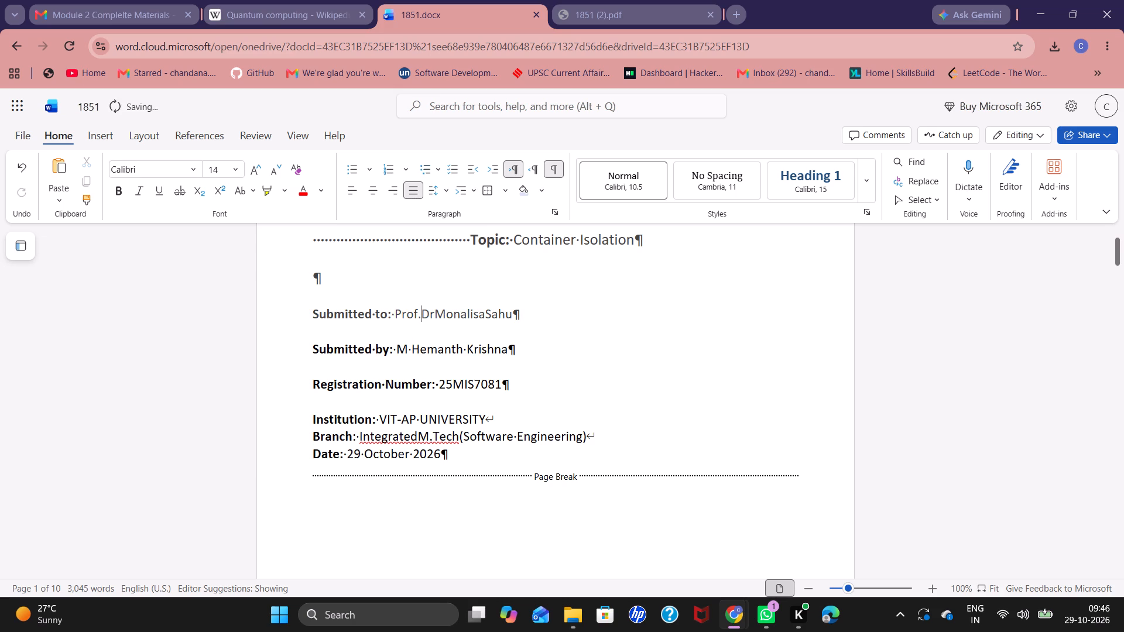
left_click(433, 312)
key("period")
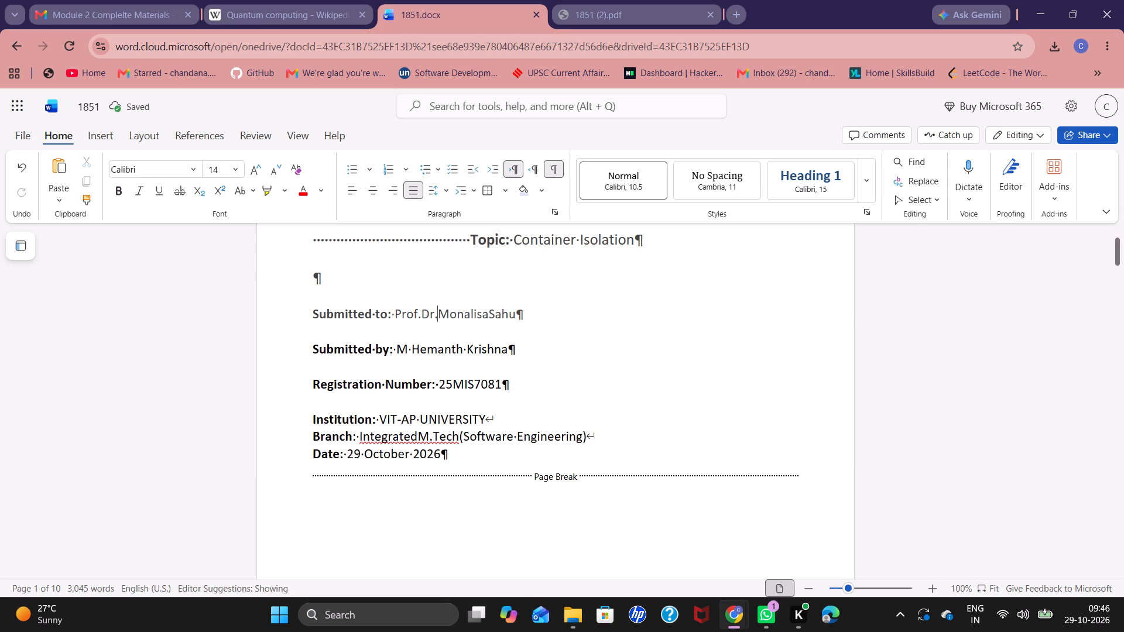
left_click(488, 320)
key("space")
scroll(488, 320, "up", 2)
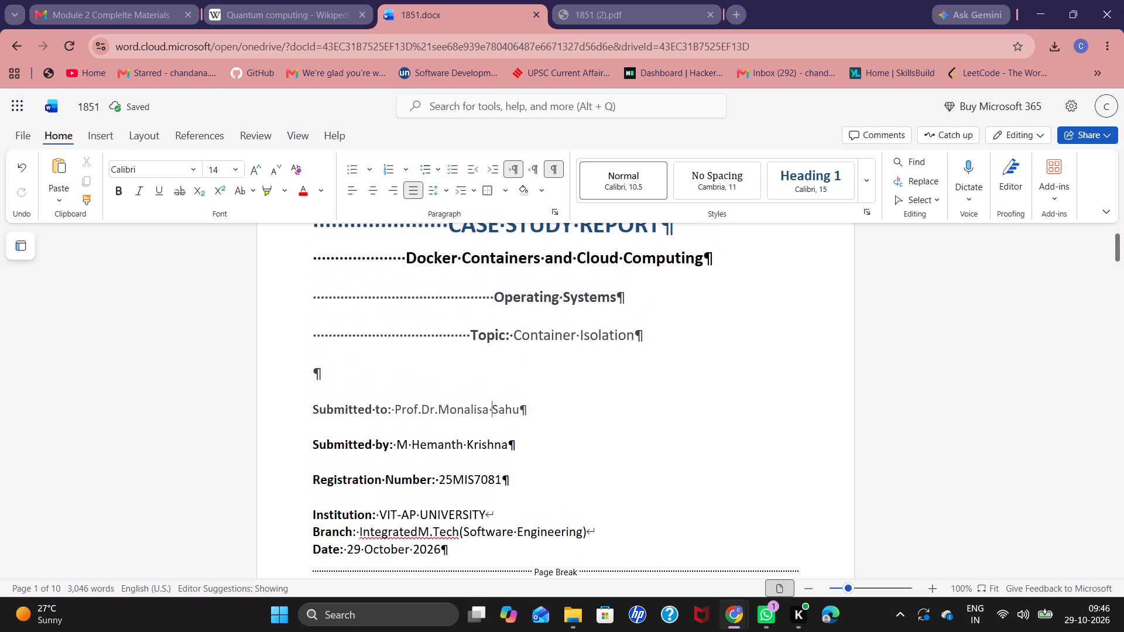
Ignore the spelling flag on "IntegratedM.Tech" in the Branch line and insert a space between "Integrated" and "M.Tech".
left_click(416, 531)
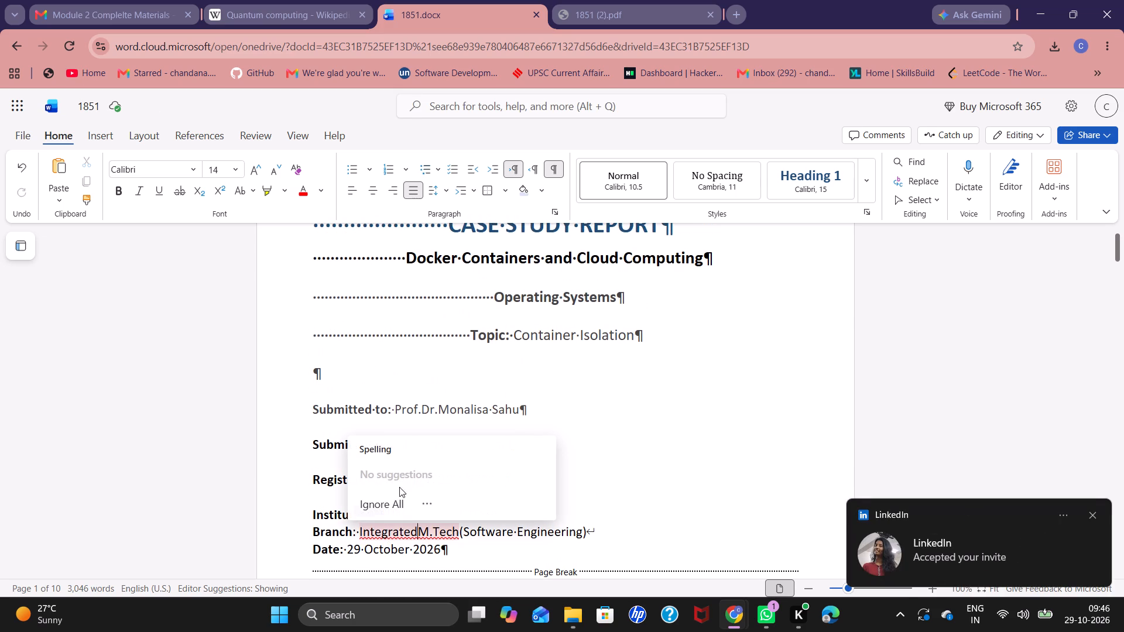
left_click(391, 506)
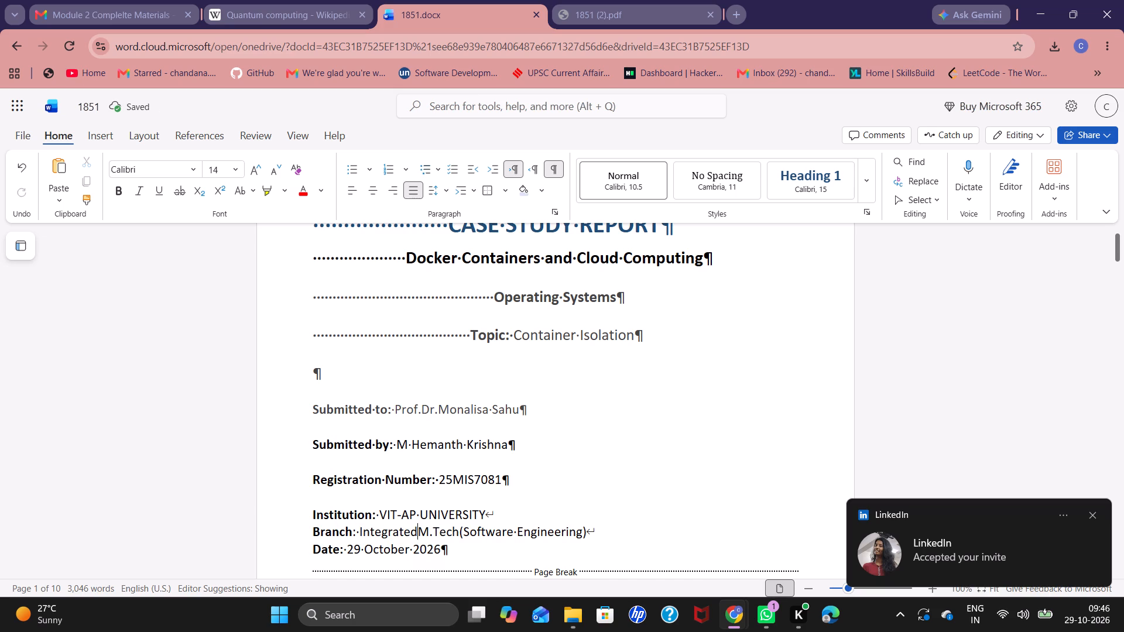
key("space")
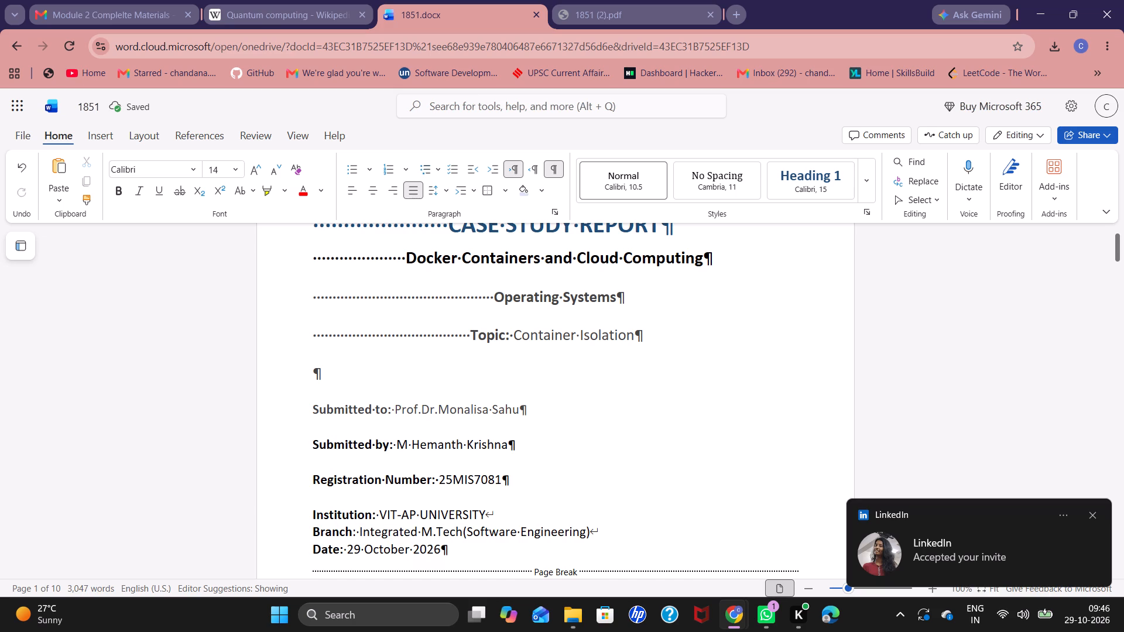
Remove all leading spaces before the "CASE STUDY REPORT" title on the cover page.
scroll(429, 374, "up", 2)
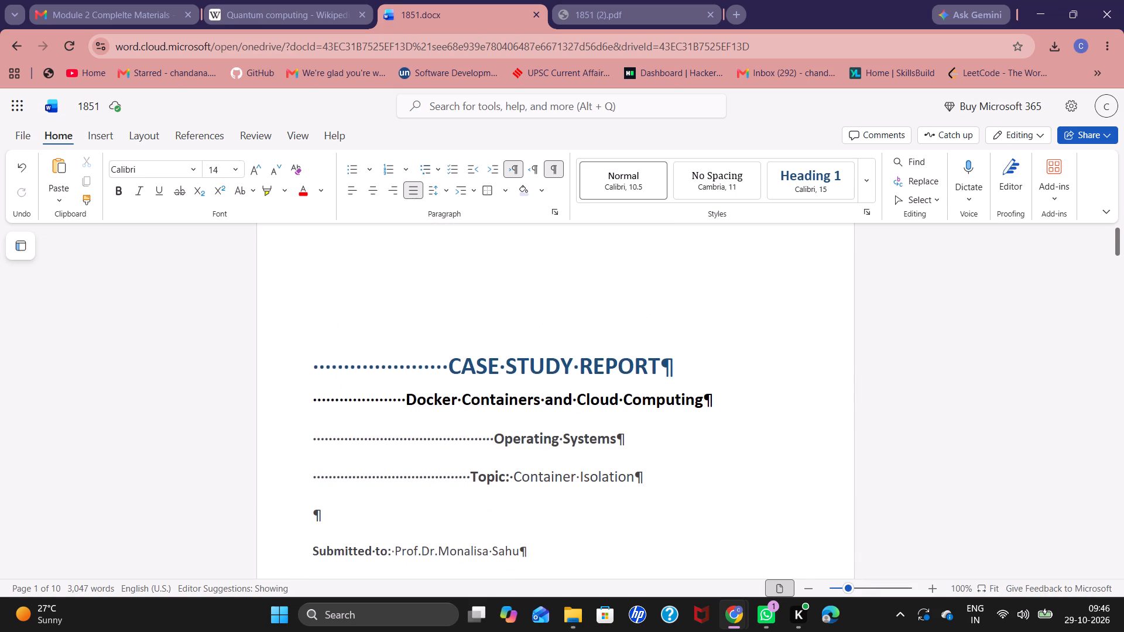
left_click(450, 373)
key("BackSpace")
key("BackSpace")
key("BackSpace")
key("BackSpace")
key("BackSpace")
key("BackSpace")
key("BackSpace")
key("BackSpace")
key("BackSpace")
key("BackSpace")
key("BackSpace")
key("BackSpace")
key("BackSpace")
key("BackSpace")
key("BackSpace")
key("BackSpace")
key("BackSpace")
key("BackSpace")
key("BackSpace")
key("BackSpace")
key("BackSpace")
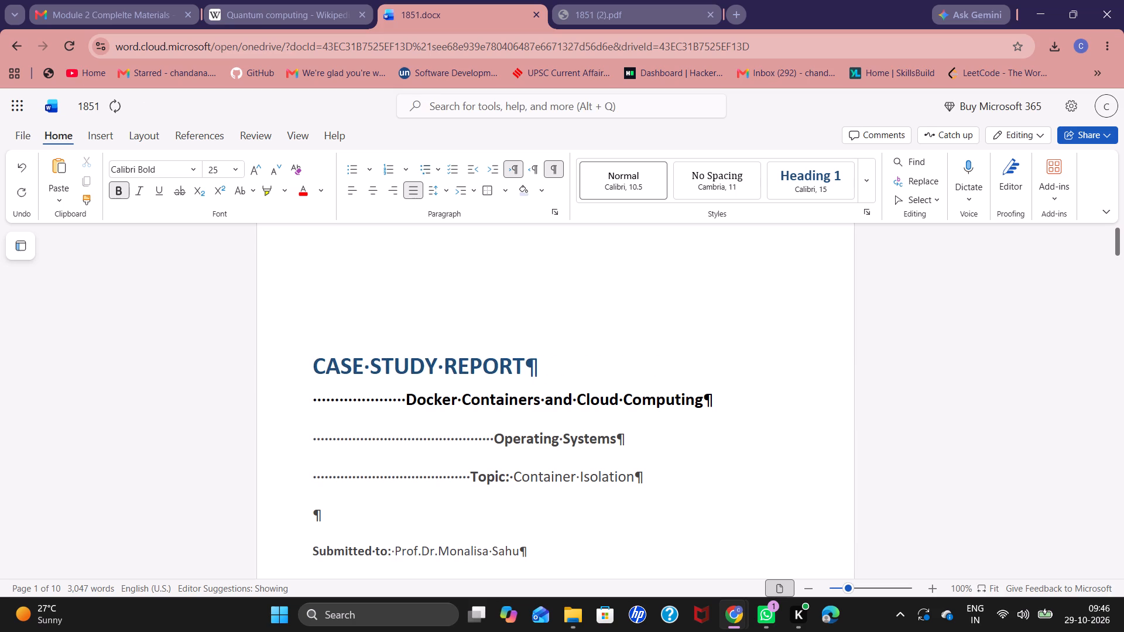
Remove all leading spaces before the "Docker Containers and Cloud Computing" line.
left_click(406, 400)
key("BackSpace")
key("BackSpace")
key("BackSpace")
key("BackSpace")
key("BackSpace")
key("BackSpace")
key("BackSpace")
key("BackSpace")
key("BackSpace")
key("BackSpace")
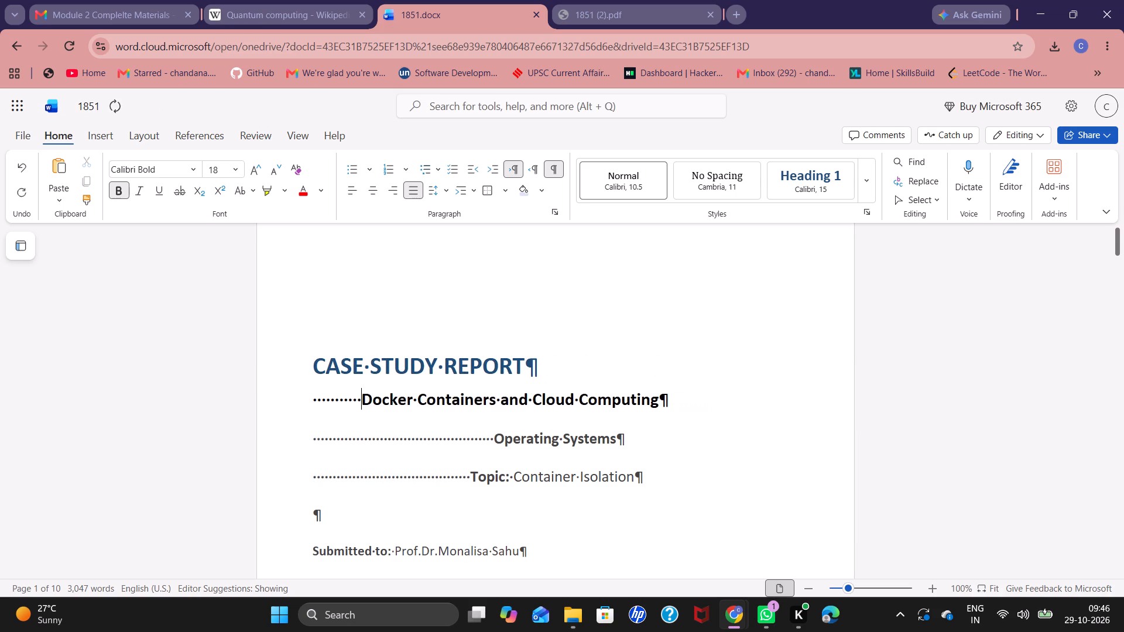
key("BackSpace")
key("BackSpace")
key("BackSpace")
key("BackSpace")
key("BackSpace")
key("BackSpace")
key("BackSpace")
key("BackSpace")
key("BackSpace")
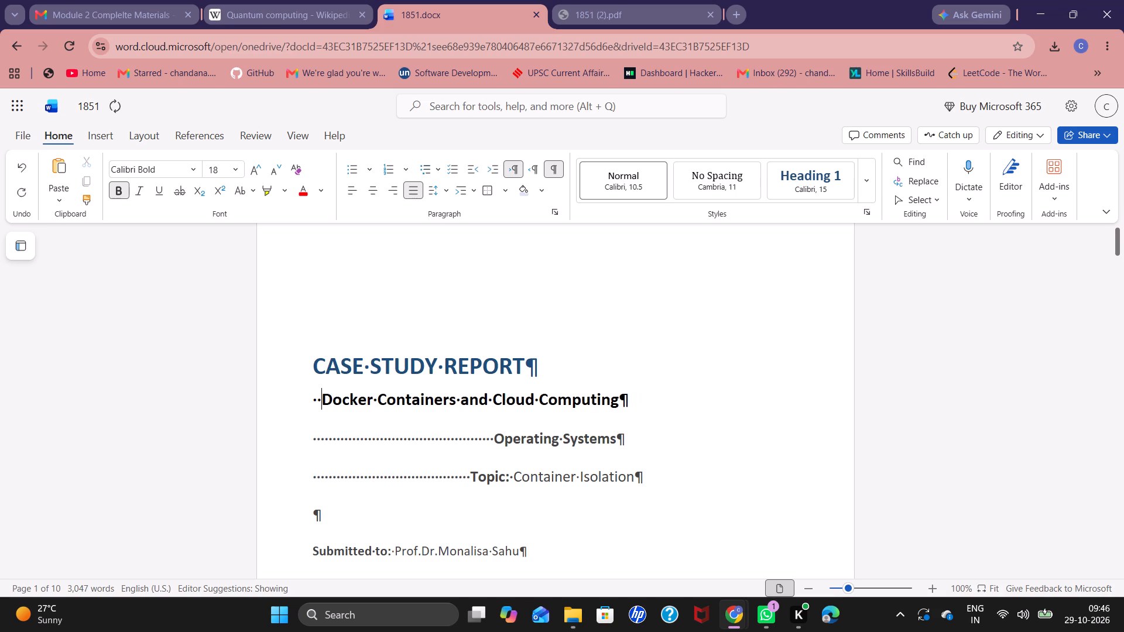
key("BackSpace")
key("BackSpace")
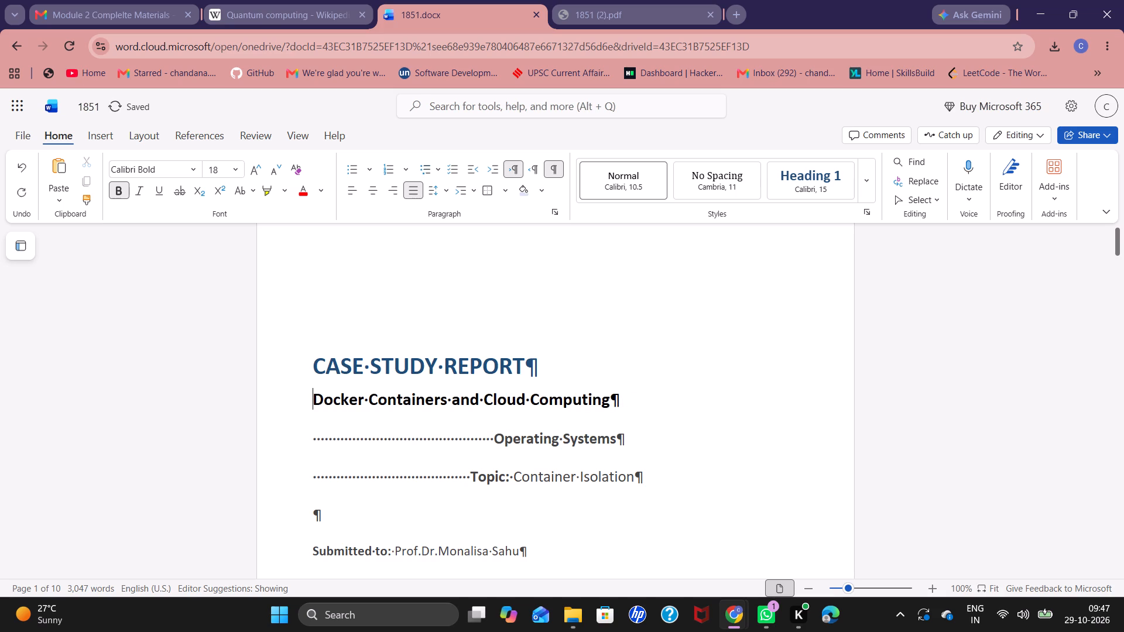
Remove all leading spaces before the "Operating Systems" line on the cover page.
left_click(493, 439)
key("BackSpace")
key("BackSpace")
key("BackSpace")
key("BackSpace")
key("BackSpace")
key("BackSpace")
key("BackSpace")
key("BackSpace")
key("BackSpace")
key("BackSpace")
key("BackSpace")
key("BackSpace")
key("BackSpace")
key("BackSpace")
key("BackSpace")
key("BackSpace")
key("BackSpace")
key("BackSpace")
key("BackSpace")
key("BackSpace")
key("BackSpace")
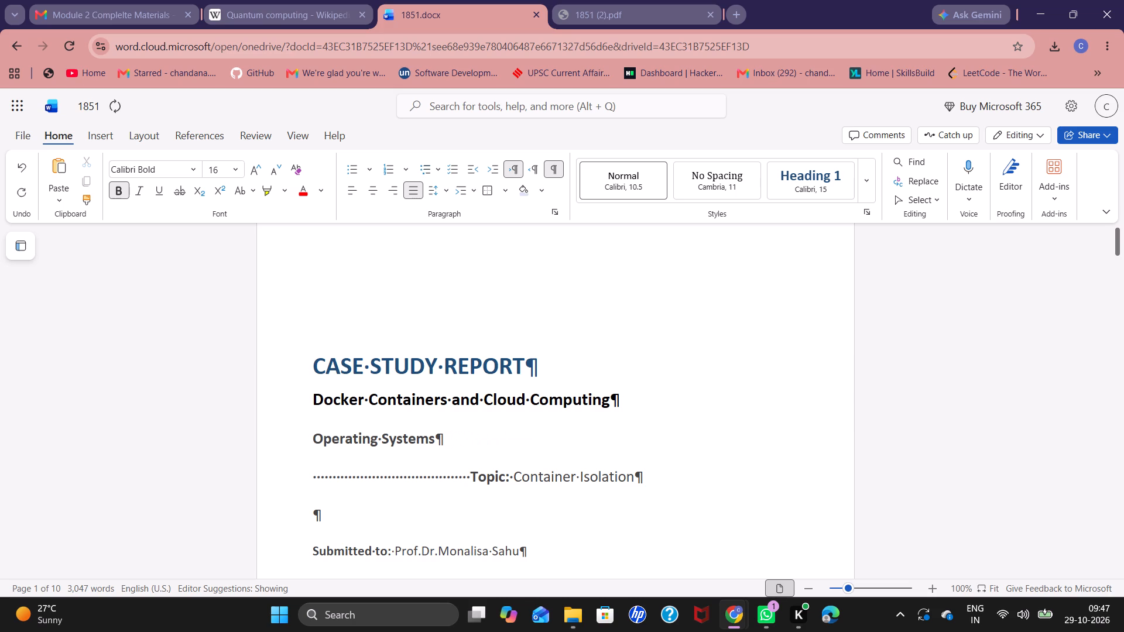
Remove all leading spaces before the "Topic: Container Isolation" line, undoing any deletion that merges it into the line above.
left_click(470, 473)
key("BackSpace")
key("BackSpace")
key("BackSpace")
key("BackSpace")
key("BackSpace")
key("BackSpace")
key("BackSpace")
key("BackSpace")
key("BackSpace")
key("BackSpace")
key("BackSpace")
key("BackSpace")
key("BackSpace")
key("BackSpace")
key("BackSpace")
key("BackSpace")
key("BackSpace")
key("BackSpace")
key("BackSpace")
key("BackSpace")
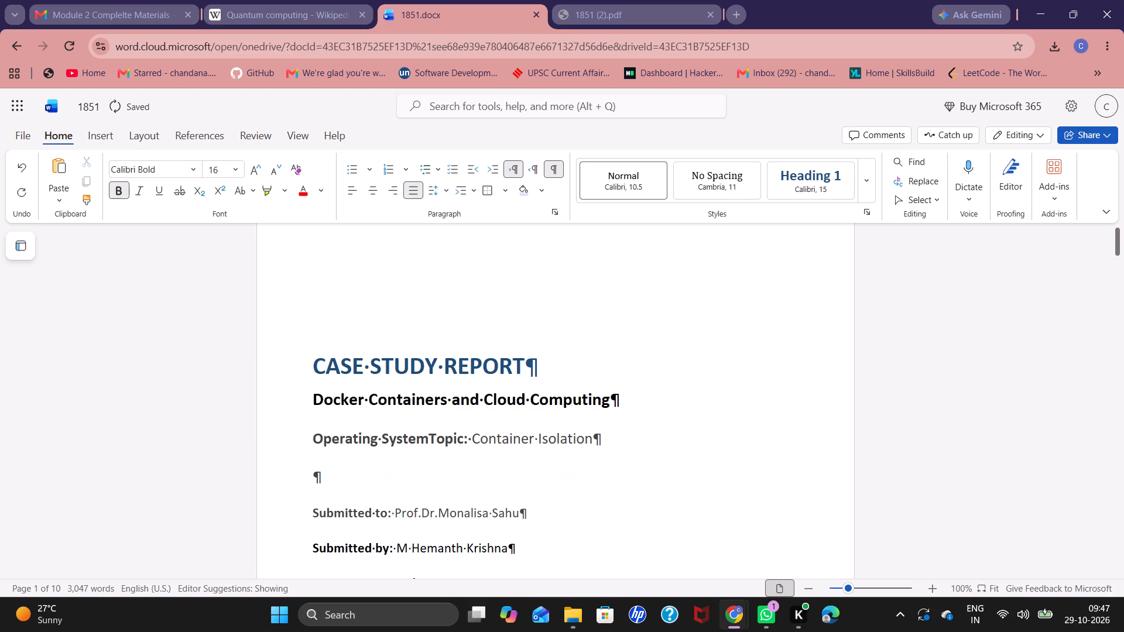
key("ctrl+z")
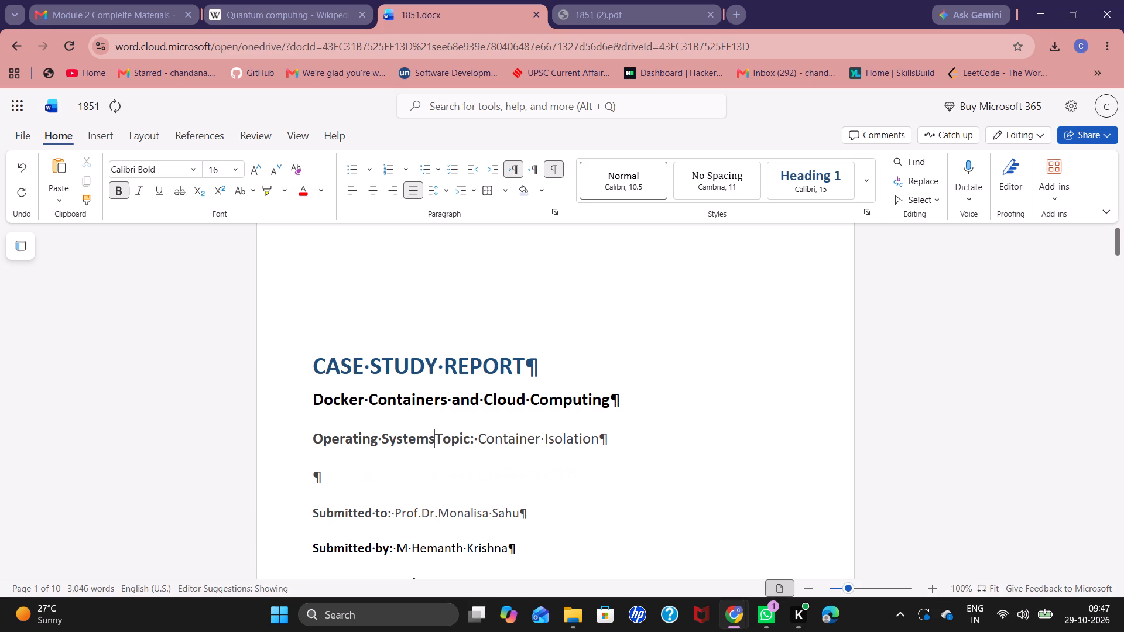
key("ctrl+z")
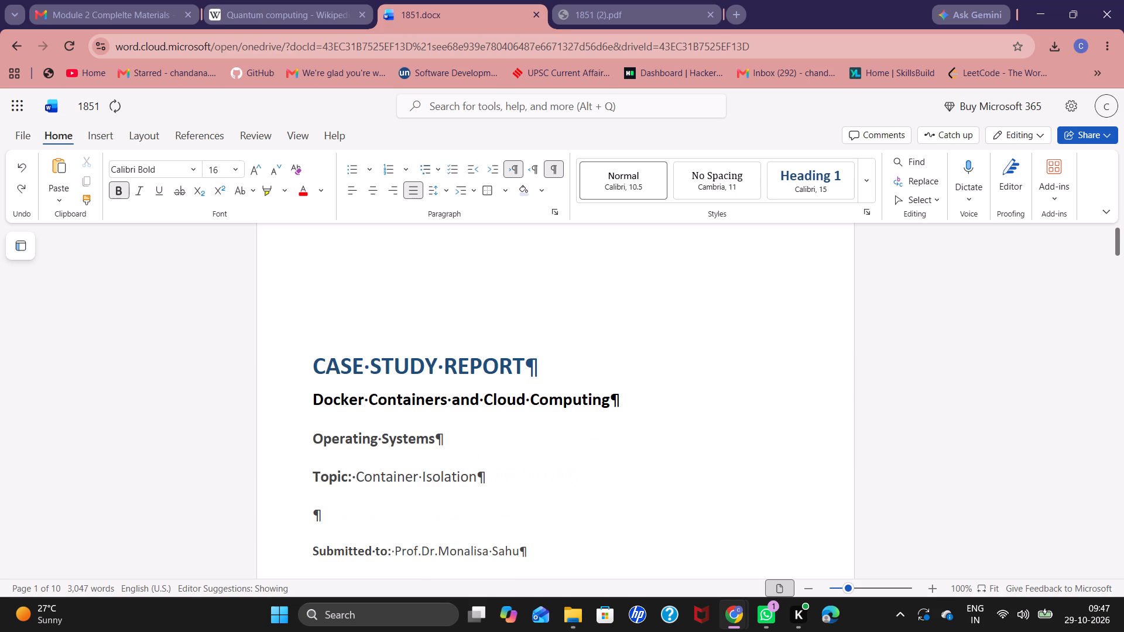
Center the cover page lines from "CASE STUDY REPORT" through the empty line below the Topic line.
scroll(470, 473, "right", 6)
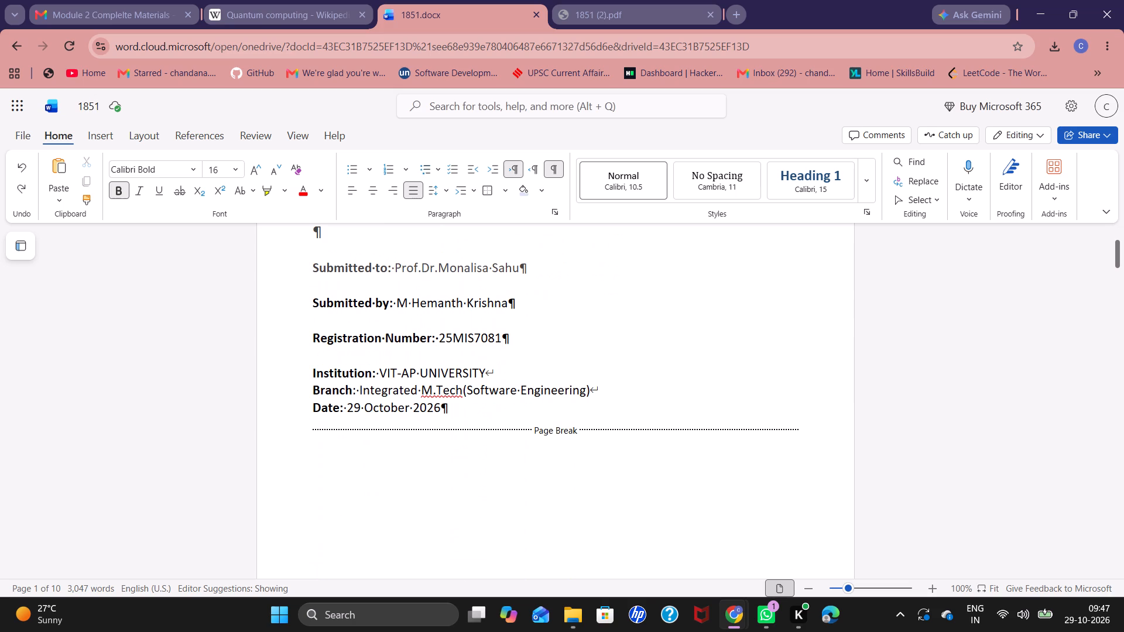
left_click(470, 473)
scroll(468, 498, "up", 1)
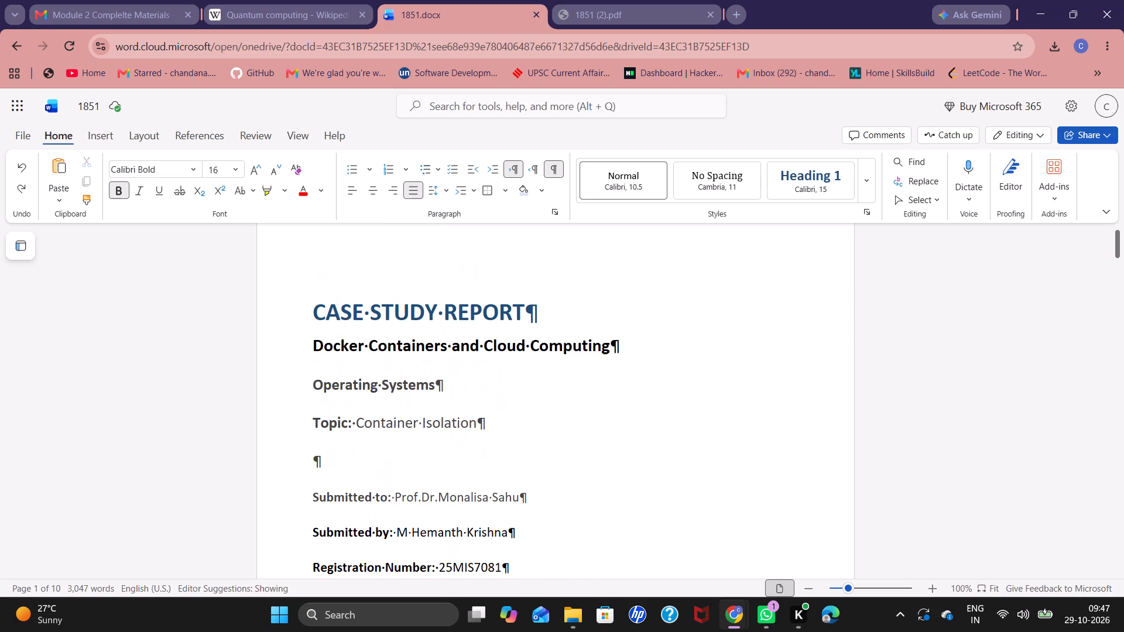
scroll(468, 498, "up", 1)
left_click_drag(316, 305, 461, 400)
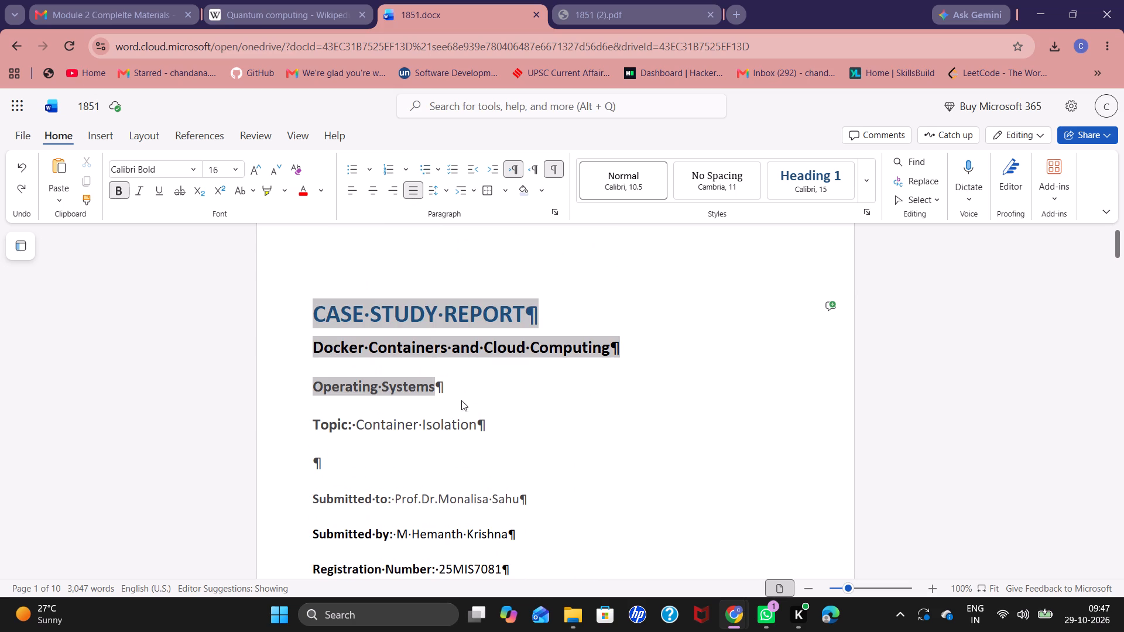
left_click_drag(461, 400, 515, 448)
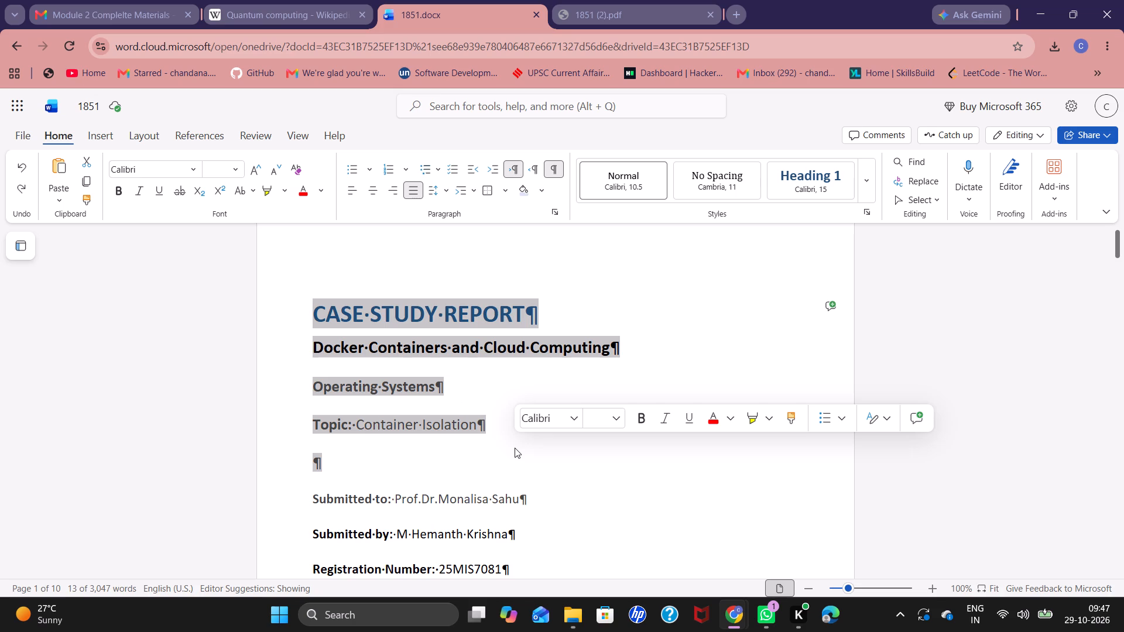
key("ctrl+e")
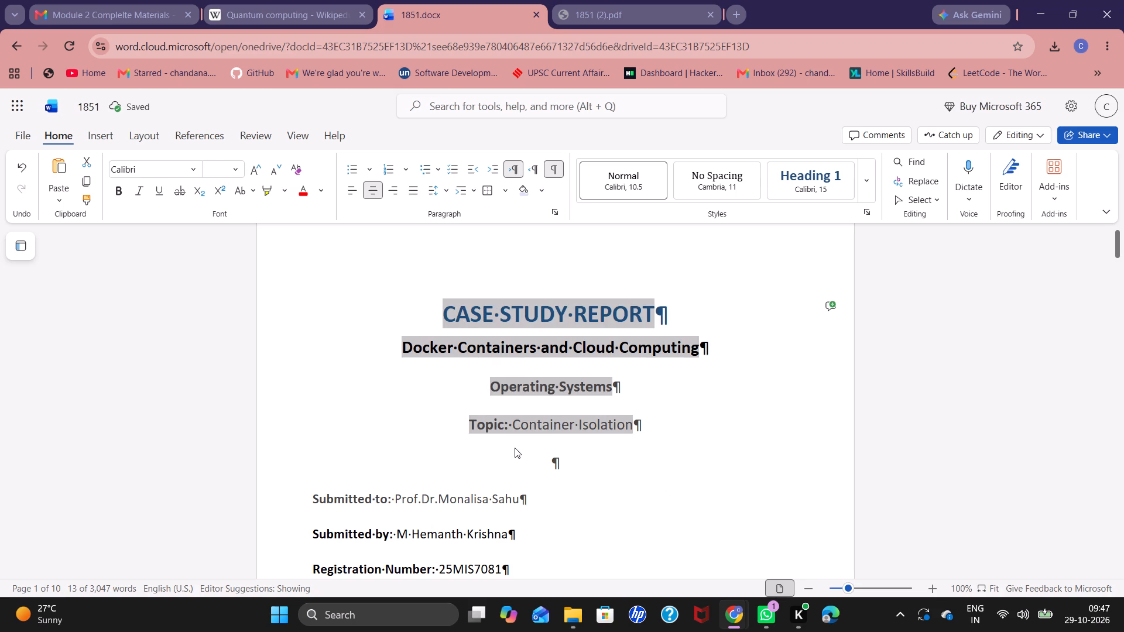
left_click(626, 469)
Select the entire document and left-align all of its text.
scroll(626, 469, "down", 4)
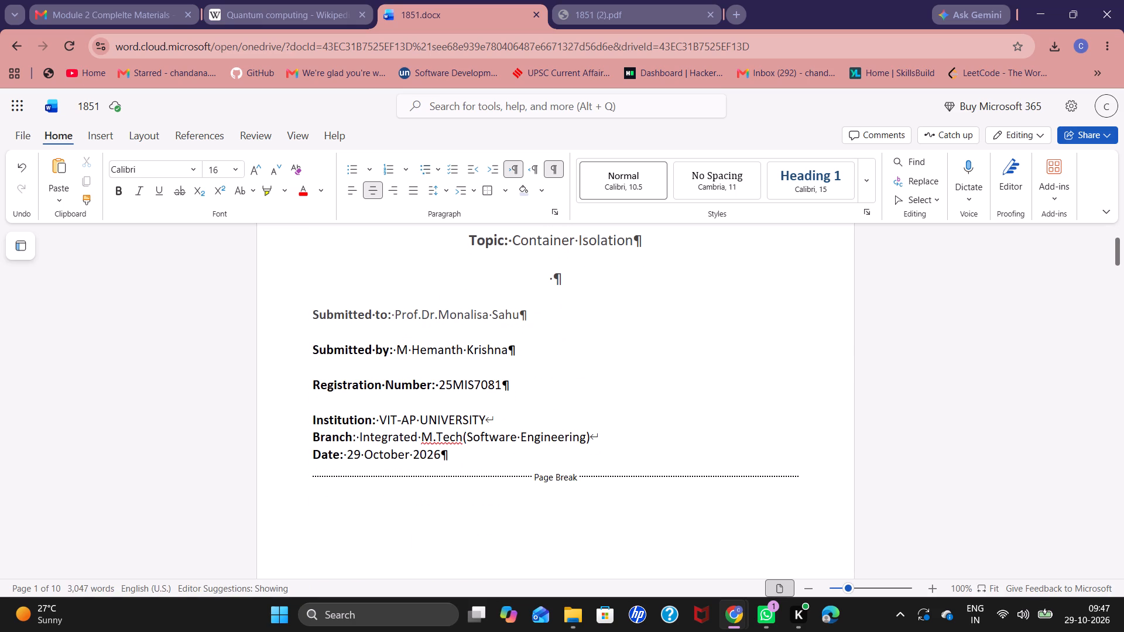
left_click_drag(311, 308, 451, 455)
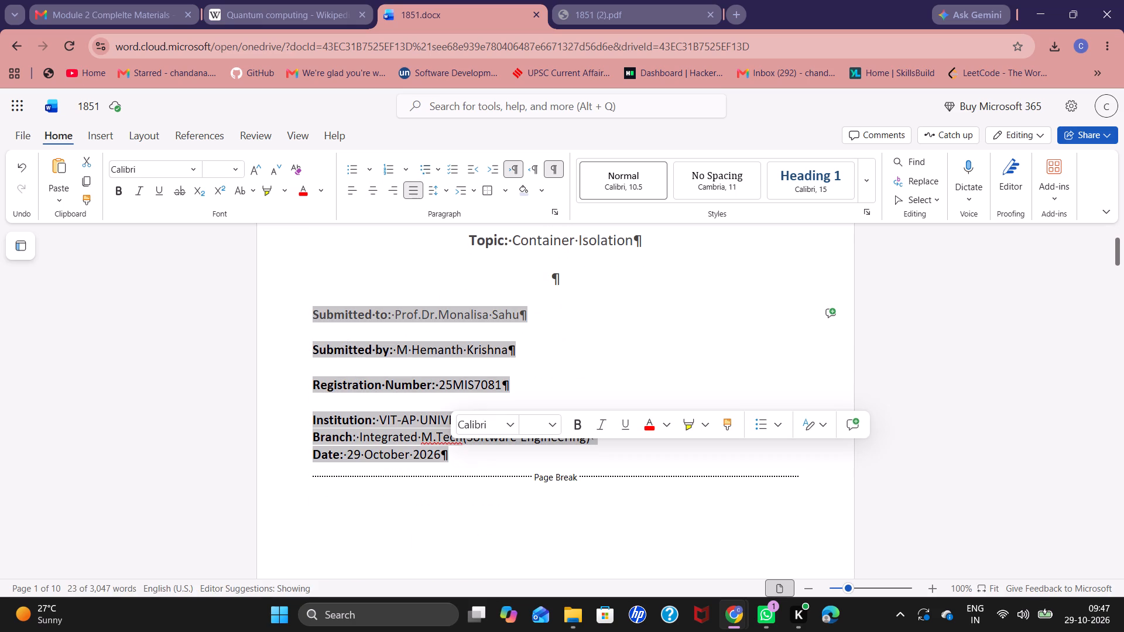
key("ctrl+a")
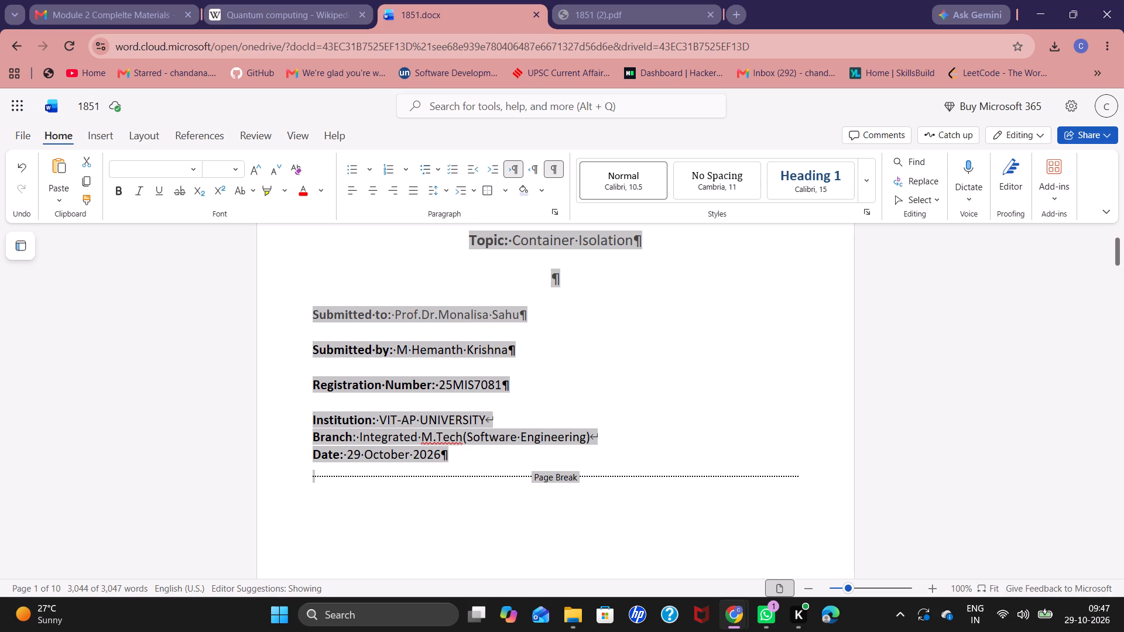
key("ctrl+l")
scroll(451, 455, "up", 1)
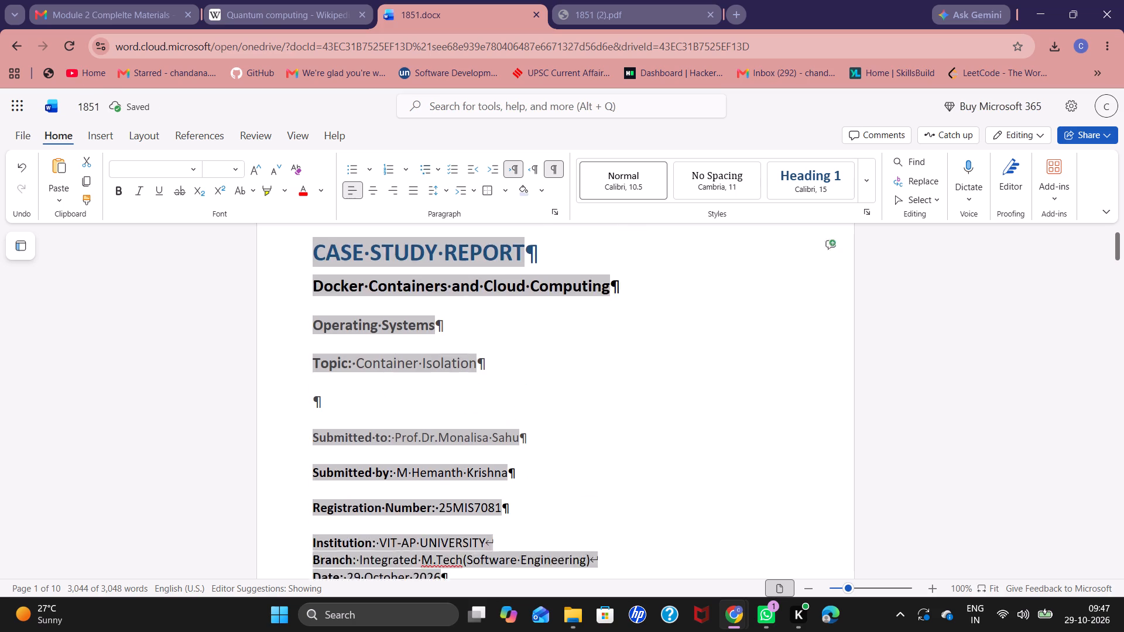
scroll(451, 455, "up", 1)
left_click(564, 435)
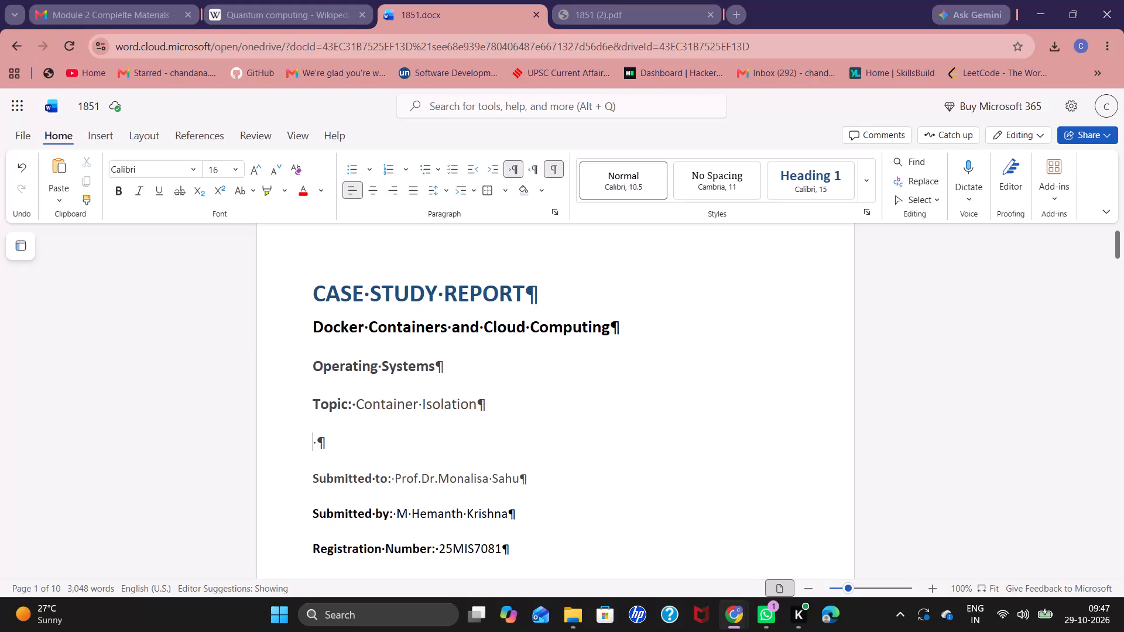
Center the four cover page heading lines from "CASE STUDY REPORT" through "Topic: Container Isolation".
left_click_drag(312, 288, 491, 407)
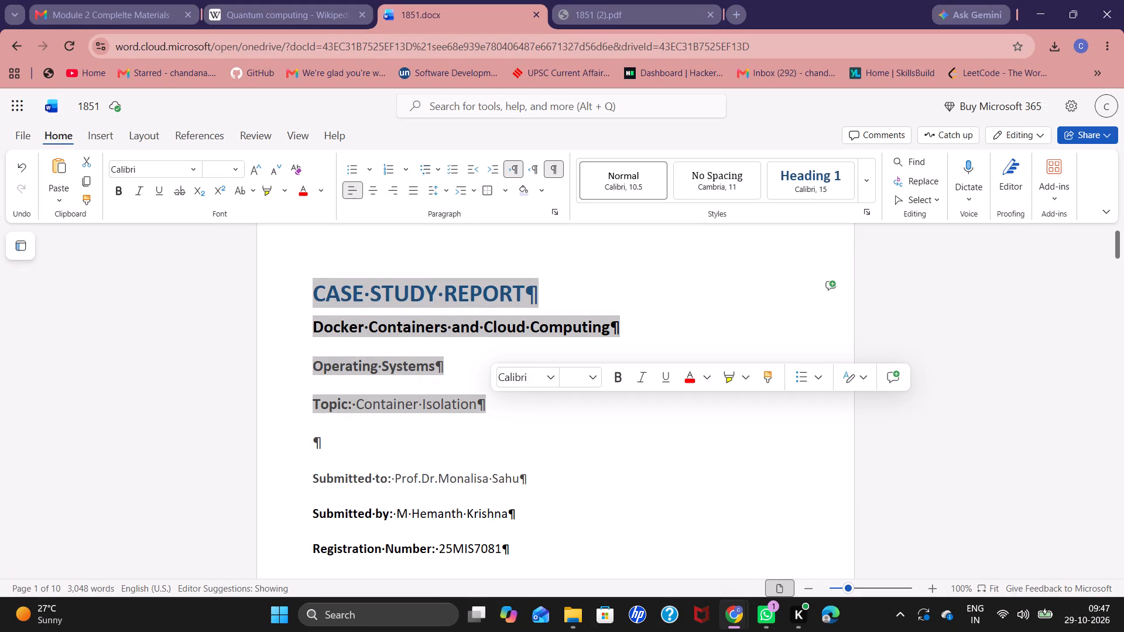
key("ctrl+e")
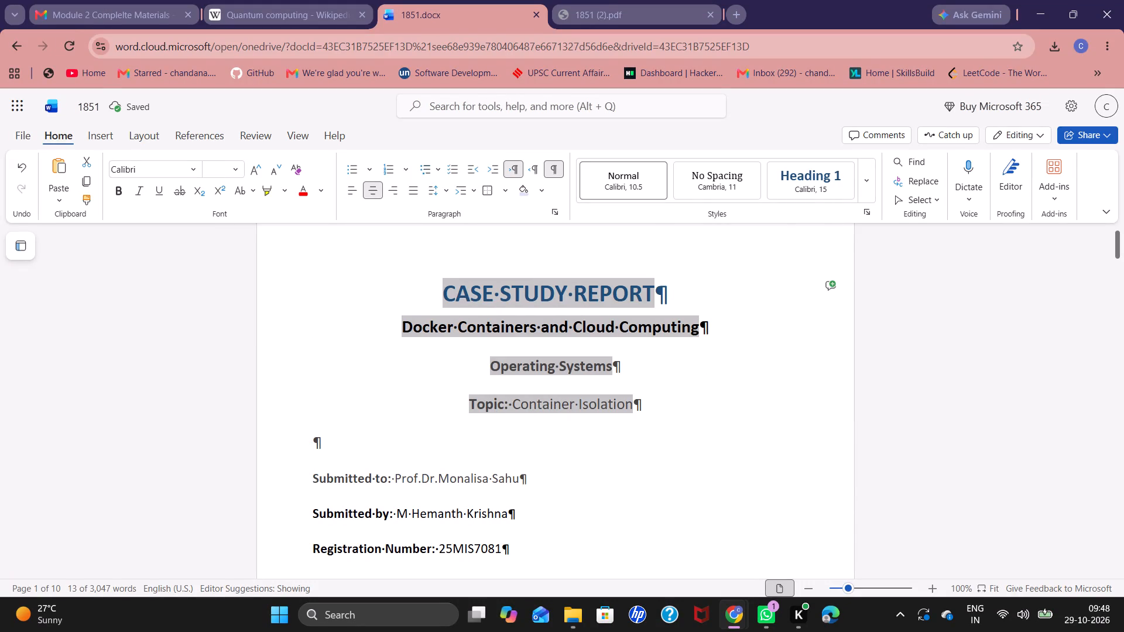
right_click(620, 475)
left_click(570, 473)
Look over the cover page layout and hide the formatting marks.
scroll(570, 473, "down", 1)
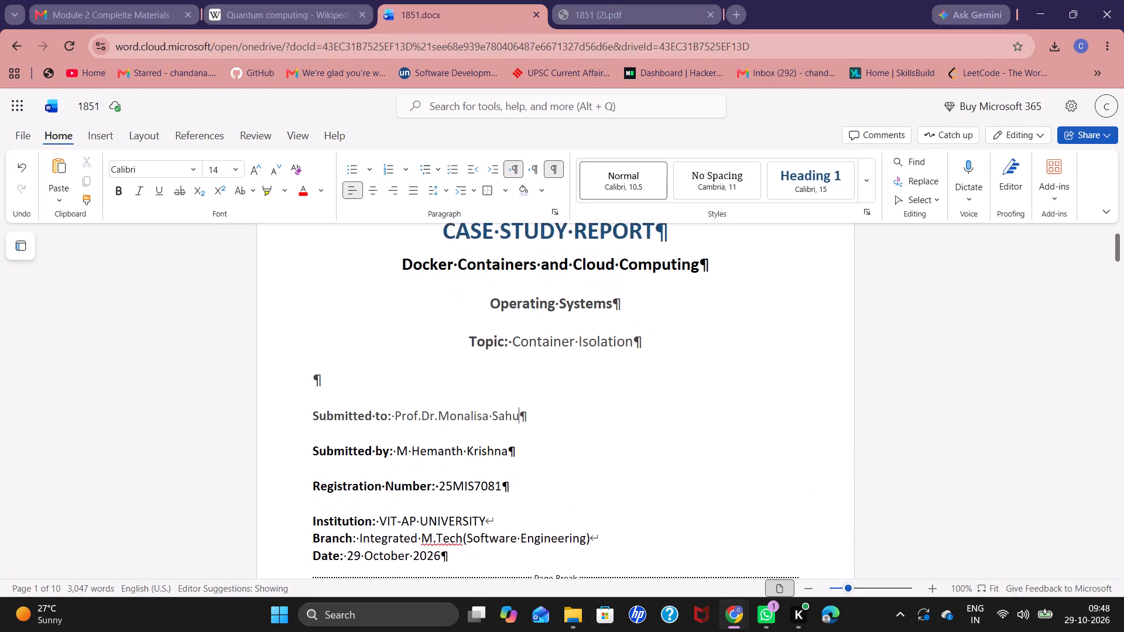
scroll(570, 473, "down", 1)
scroll(568, 450, "right", 1)
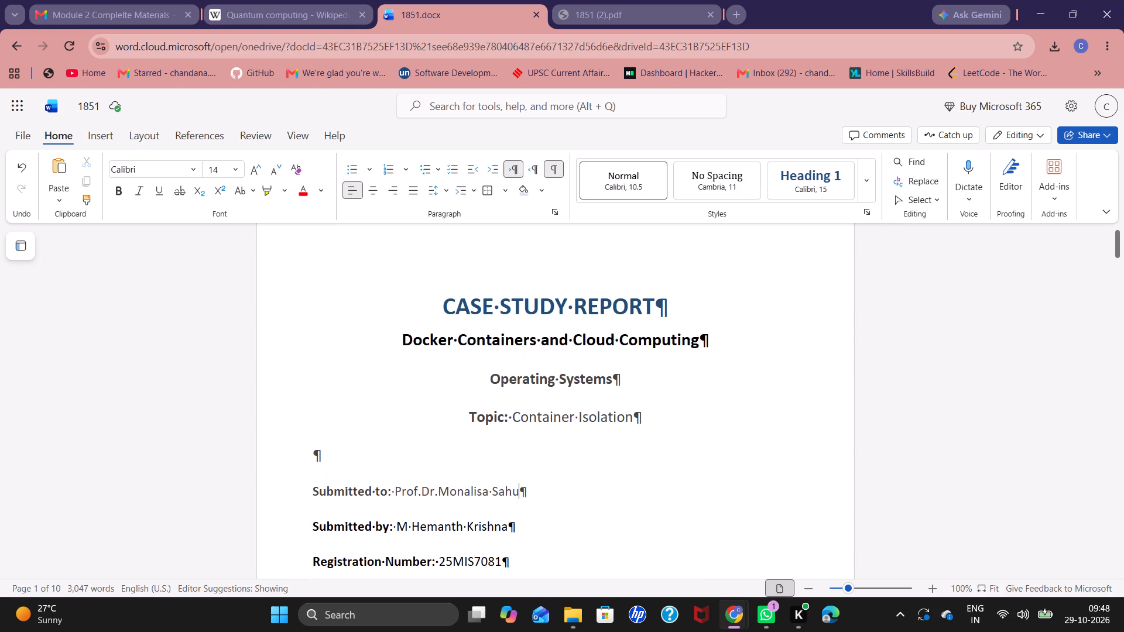
scroll(568, 450, "right", 3)
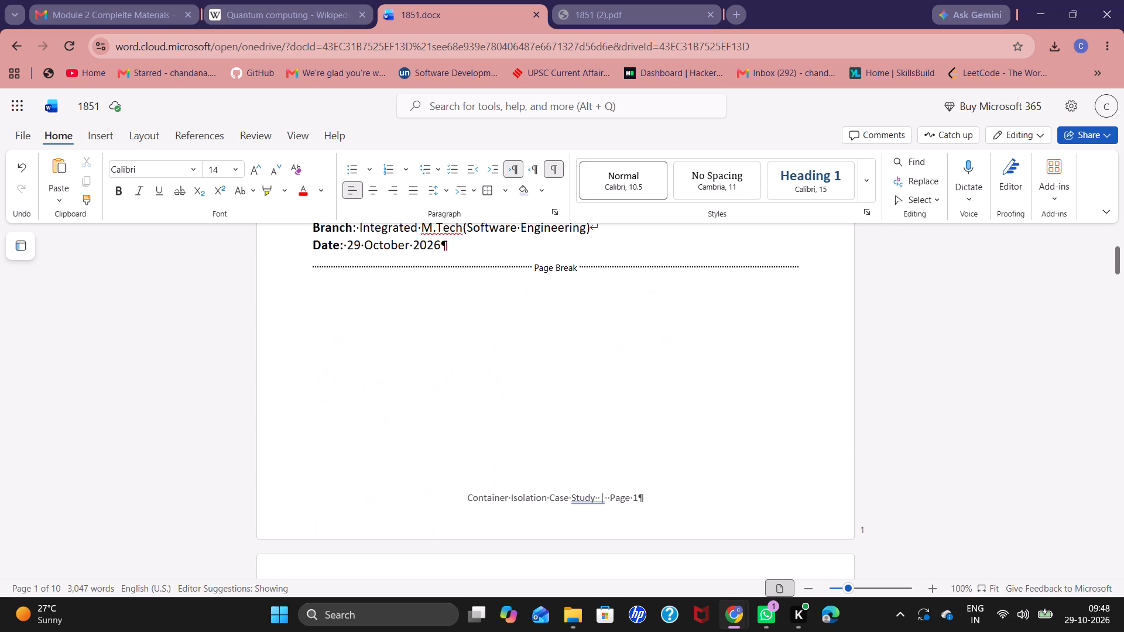
scroll(568, 450, "up", 3)
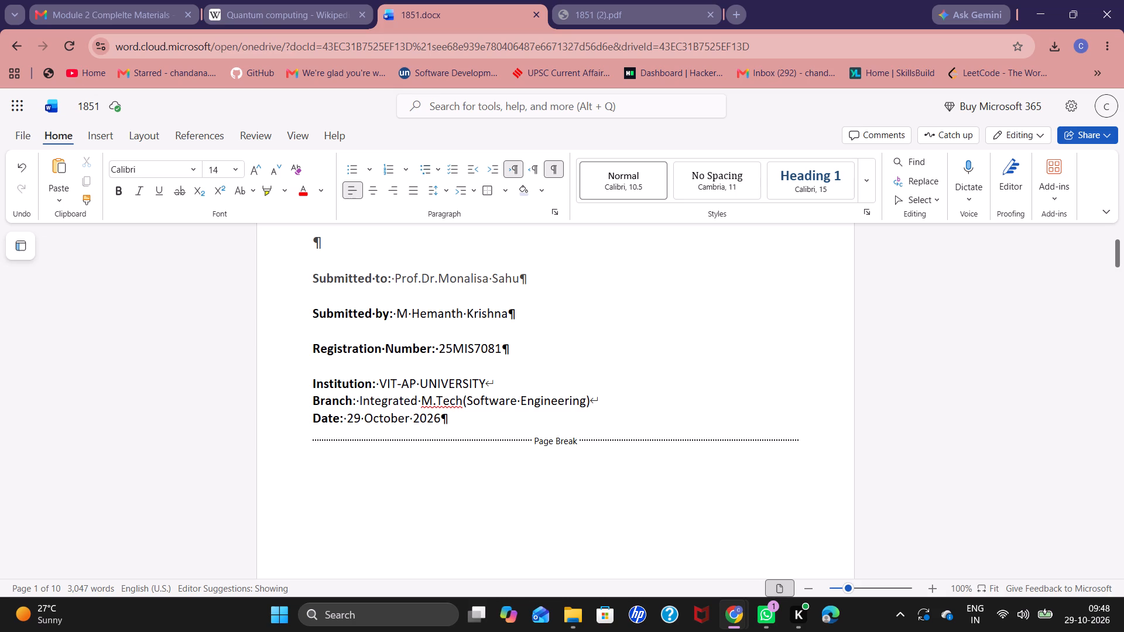
key("ctrl+shift+8")
Accept the spelling suggestion "MTech" for the flagged "M.Tech" on the Branch line.
scroll(568, 450, "up", 3)
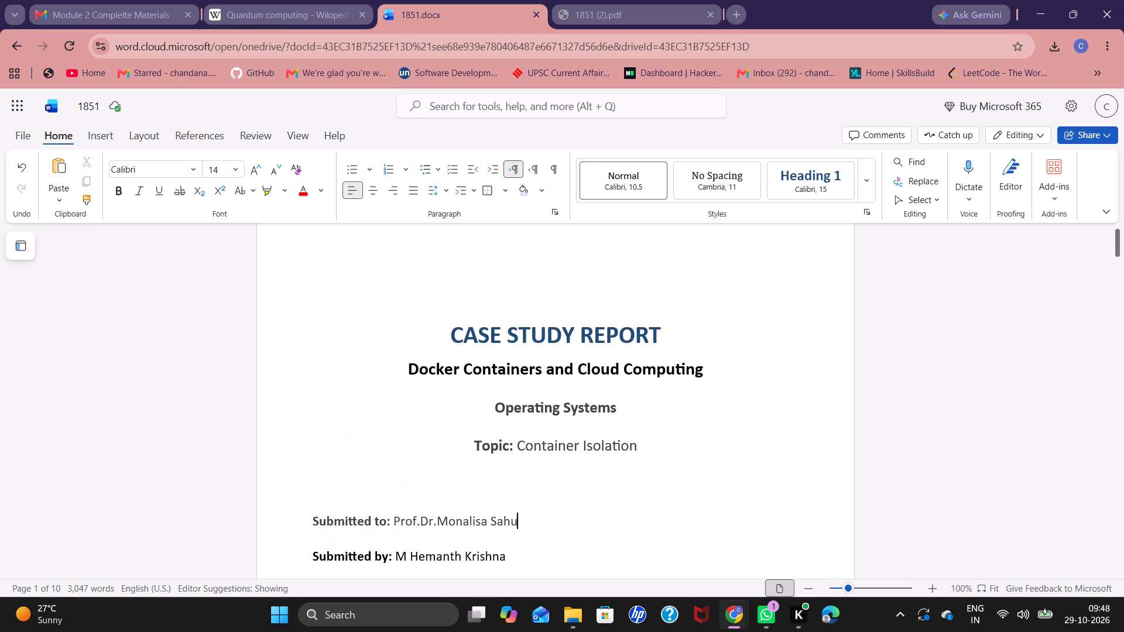
scroll(568, 450, "down", 1)
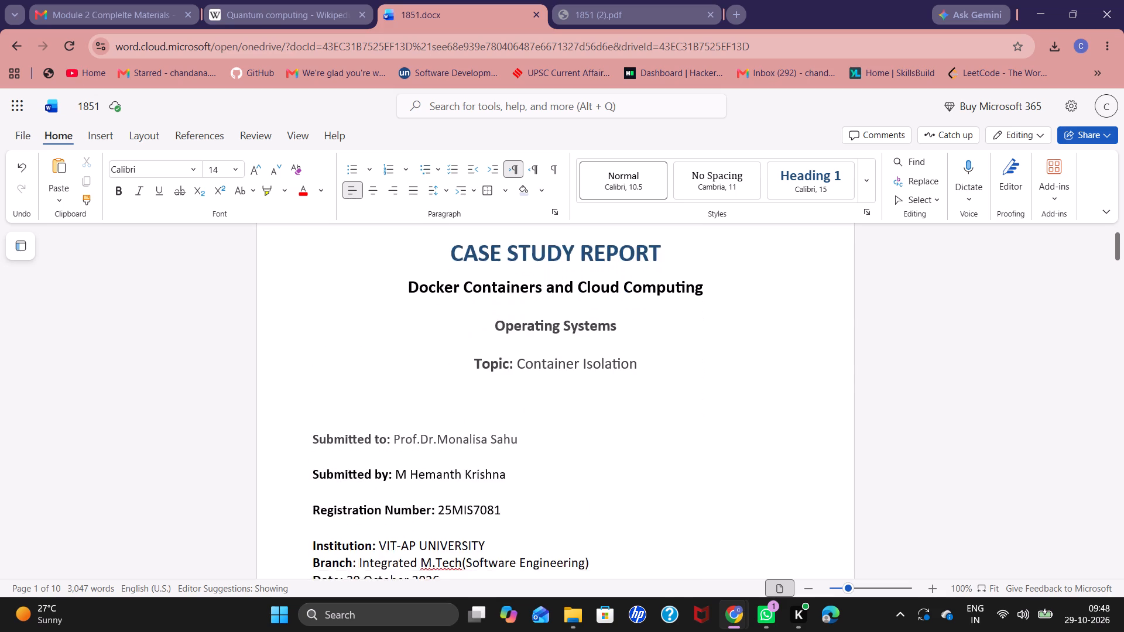
scroll(568, 450, "down", 1)
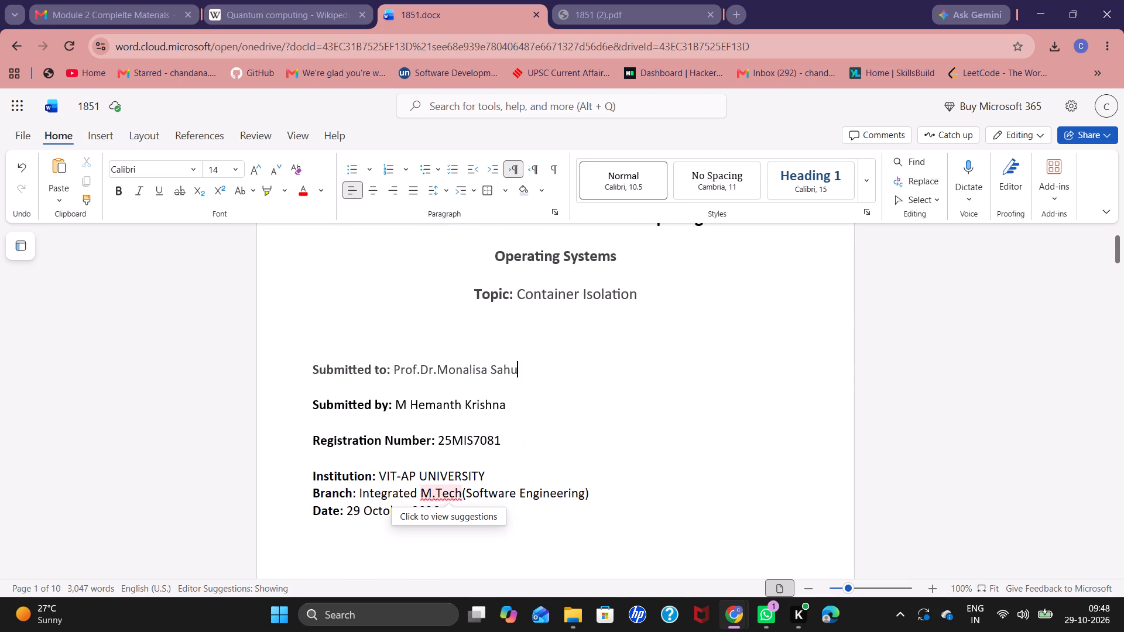
left_click(445, 498)
left_click(437, 550)
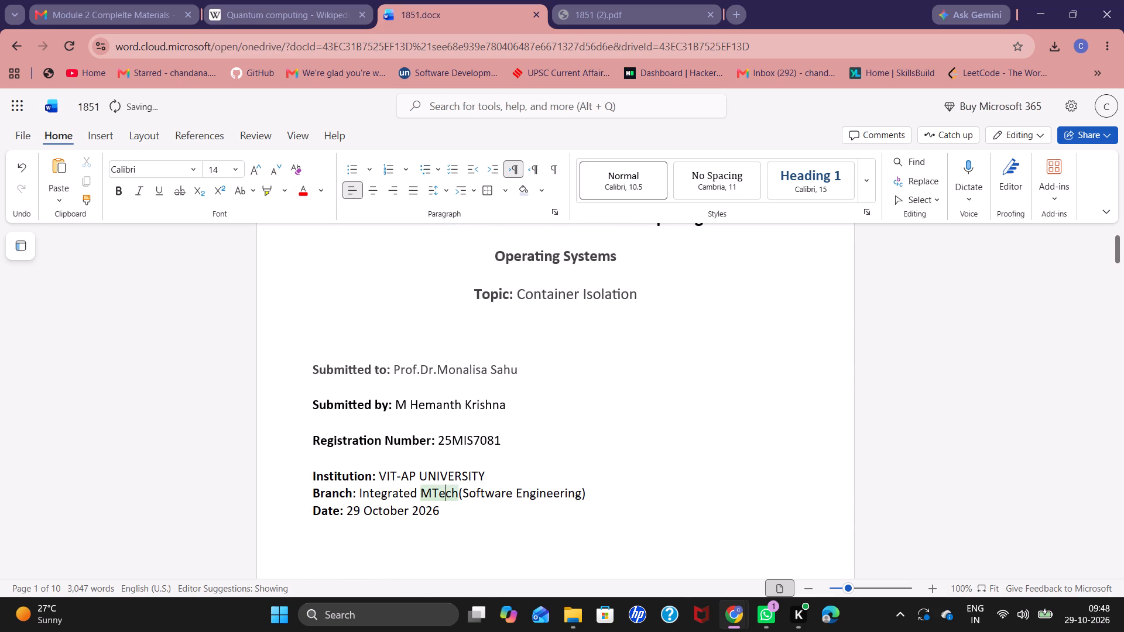
Download the document as a PDF and open the downloaded copy to check its cover page.
scroll(629, 517, "up", 1)
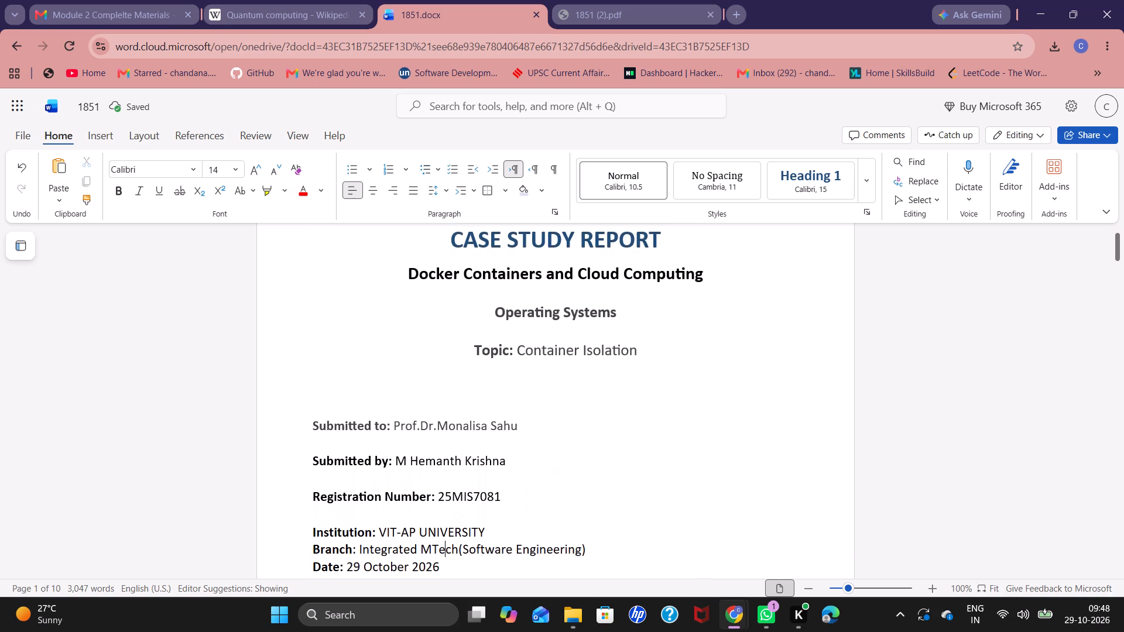
scroll(629, 517, "up", 1)
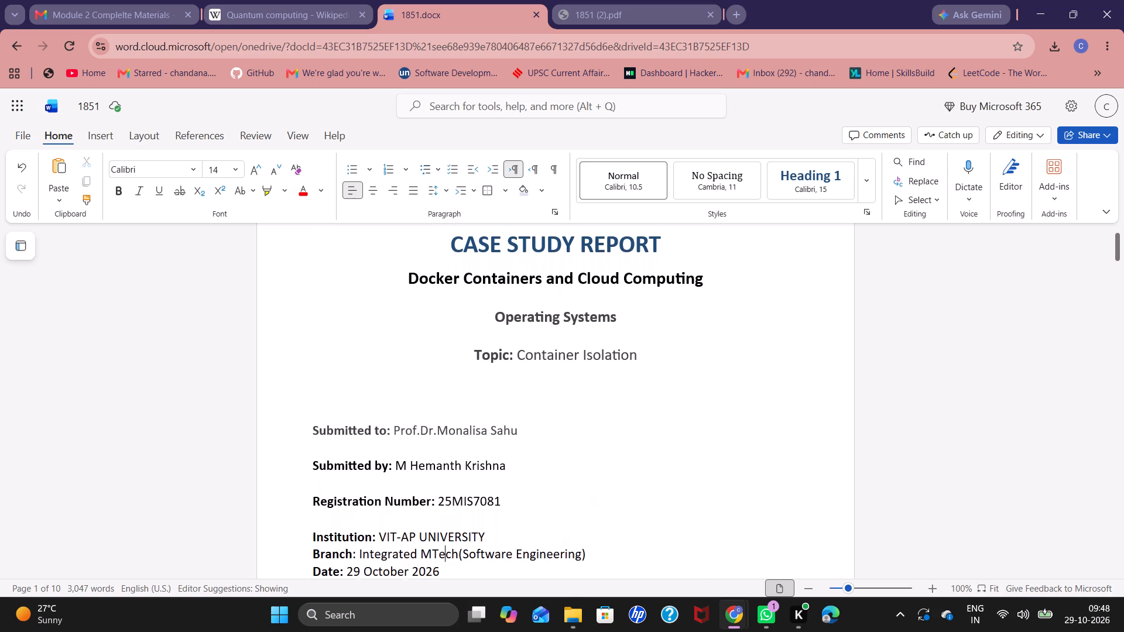
scroll(629, 517, "up", 1)
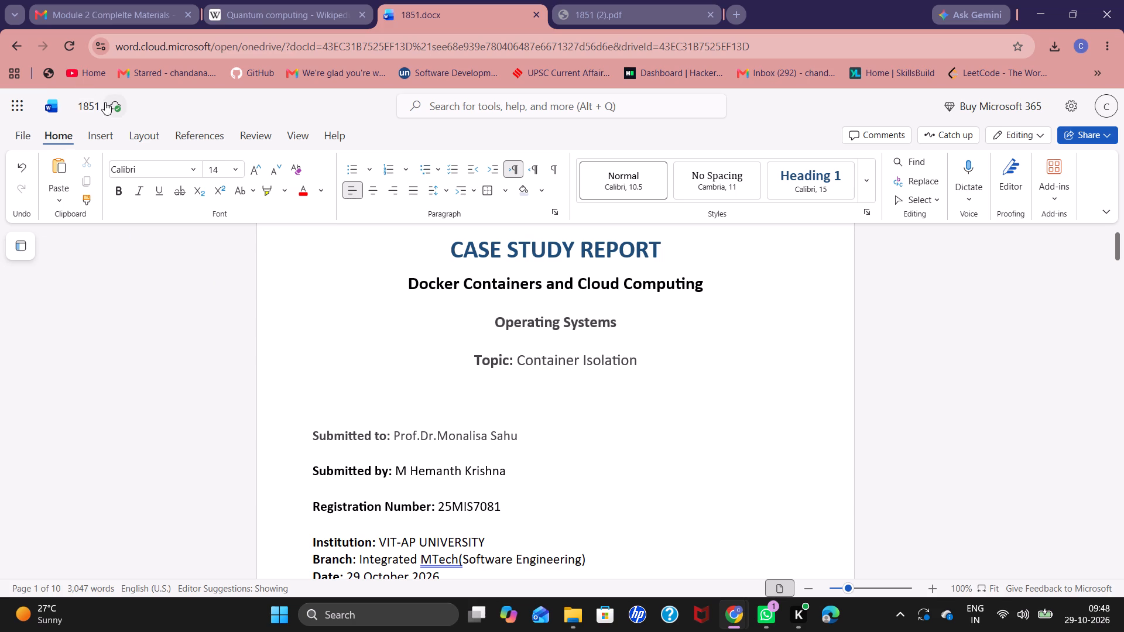
left_click(13, 138)
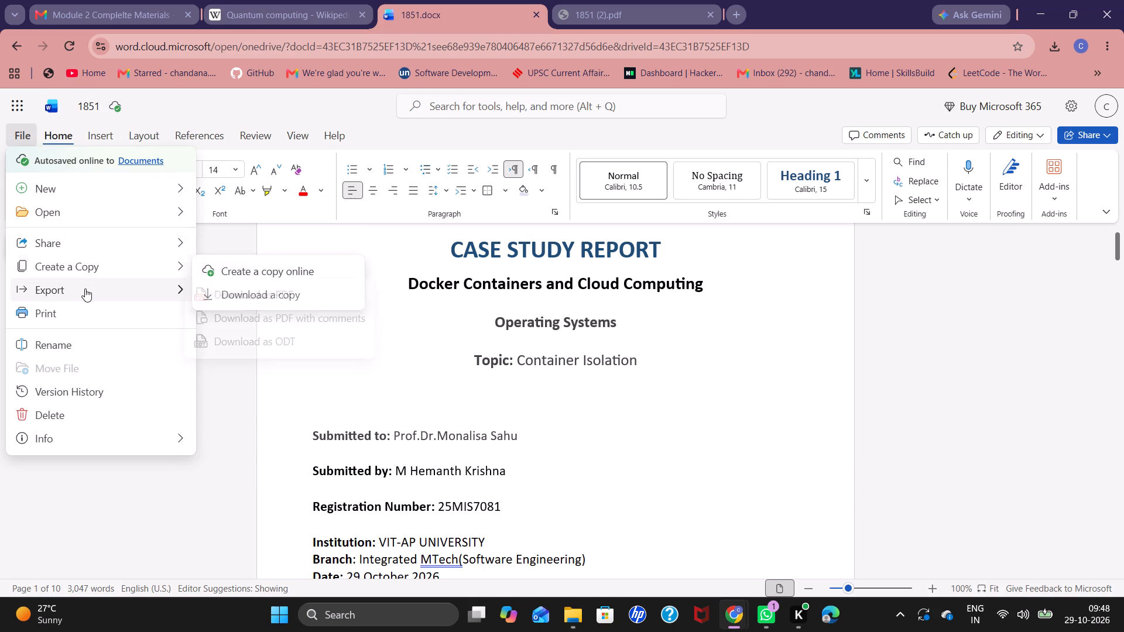
left_click(251, 288)
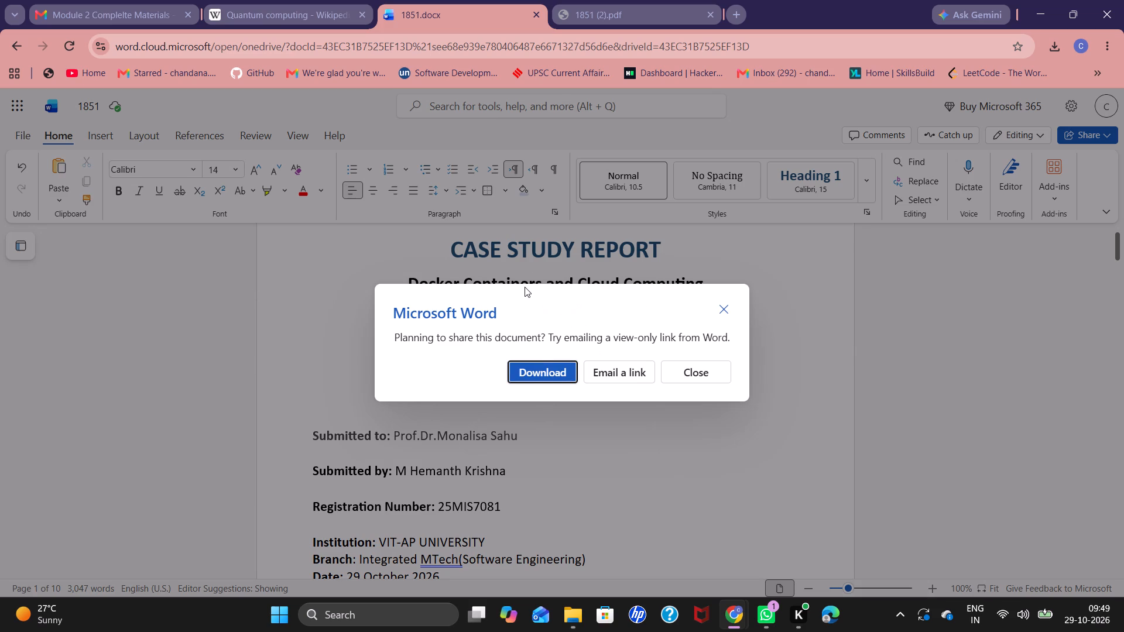
left_click(554, 369)
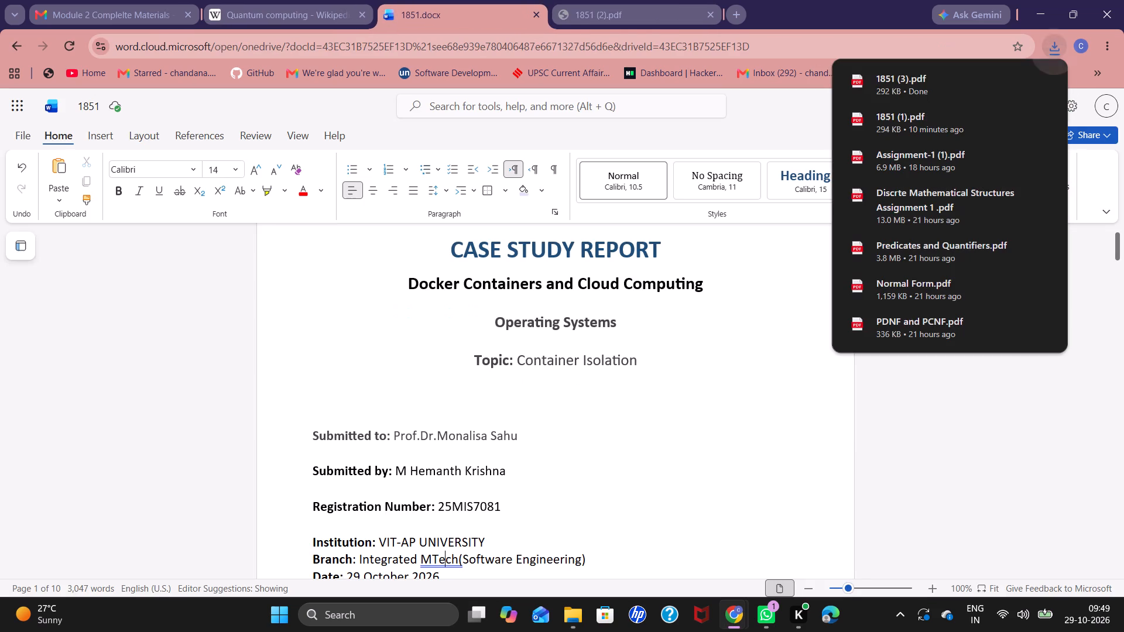
left_click(899, 77)
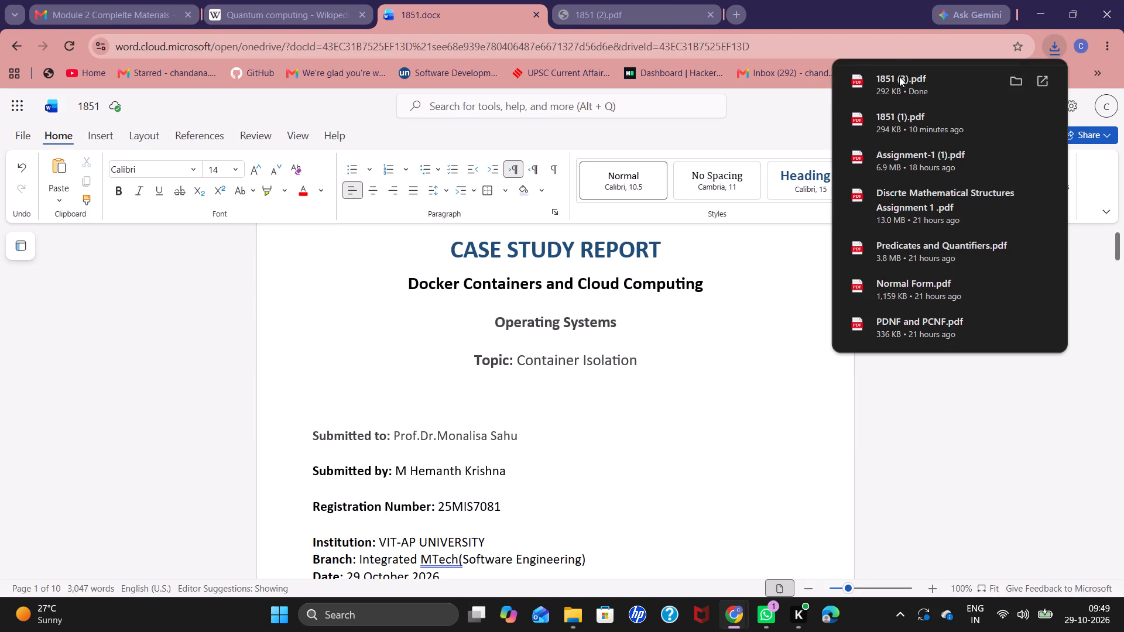
scroll(743, 475, "down", 3)
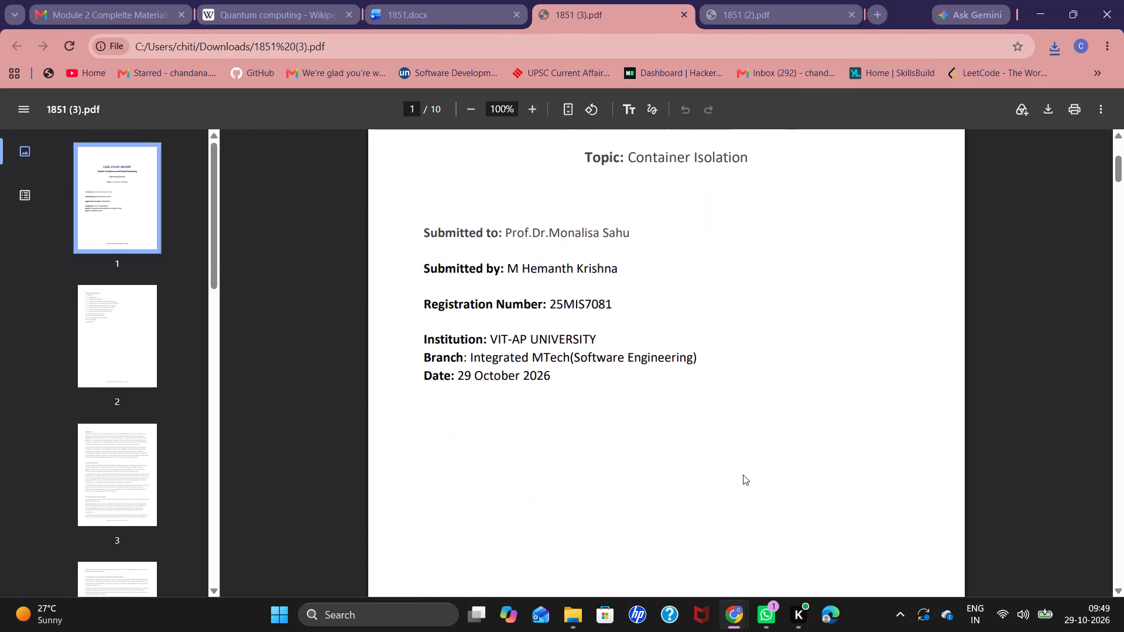
Return to the Word document and rename the file as Report.
left_click(458, 7)
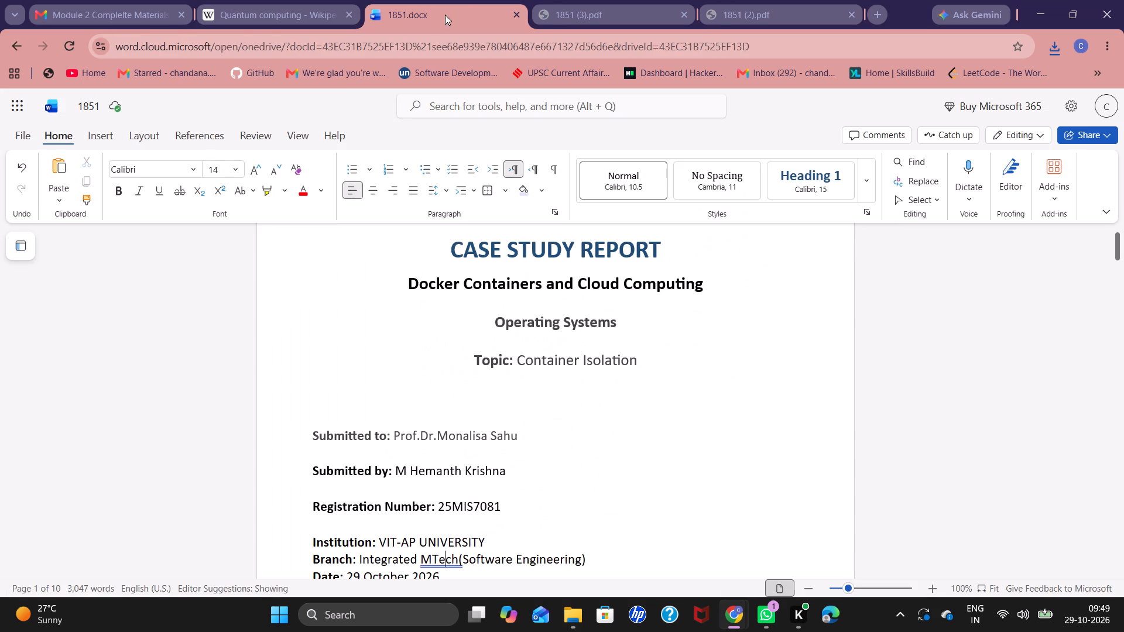
left_click(92, 109)
left_click(92, 109)
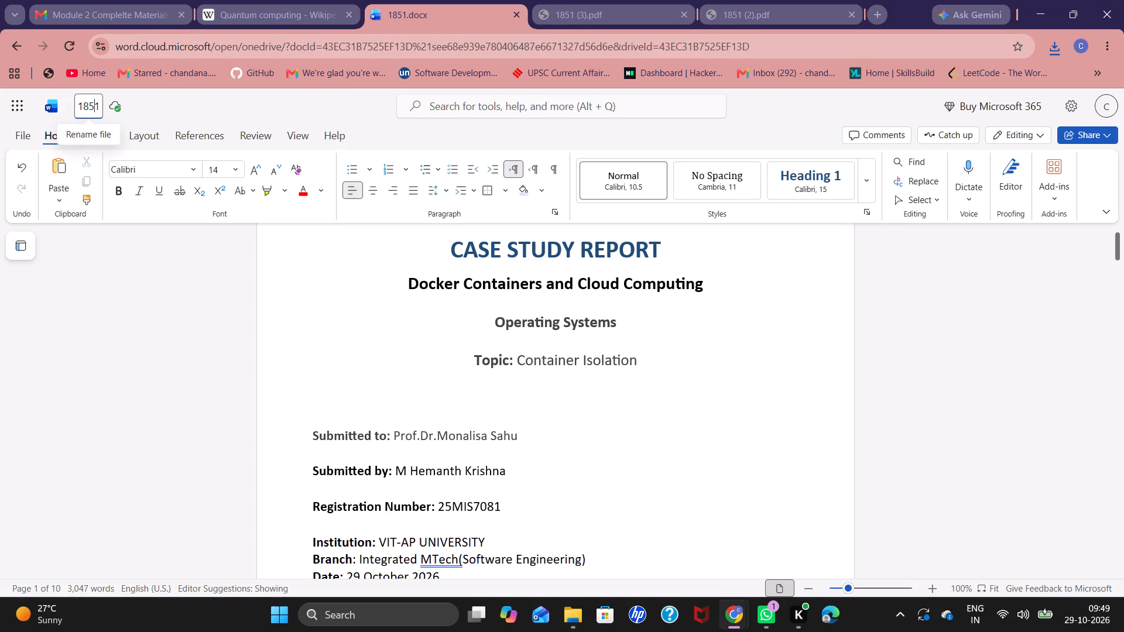
left_click(97, 106)
key("BackSpace")
key("BackSpace")
key("BackSpace")
key("BackSpace")
key("BackSpace")
key("BackSpace")
key("BackSpace")
key("BackSpace")
key("BackSpace")
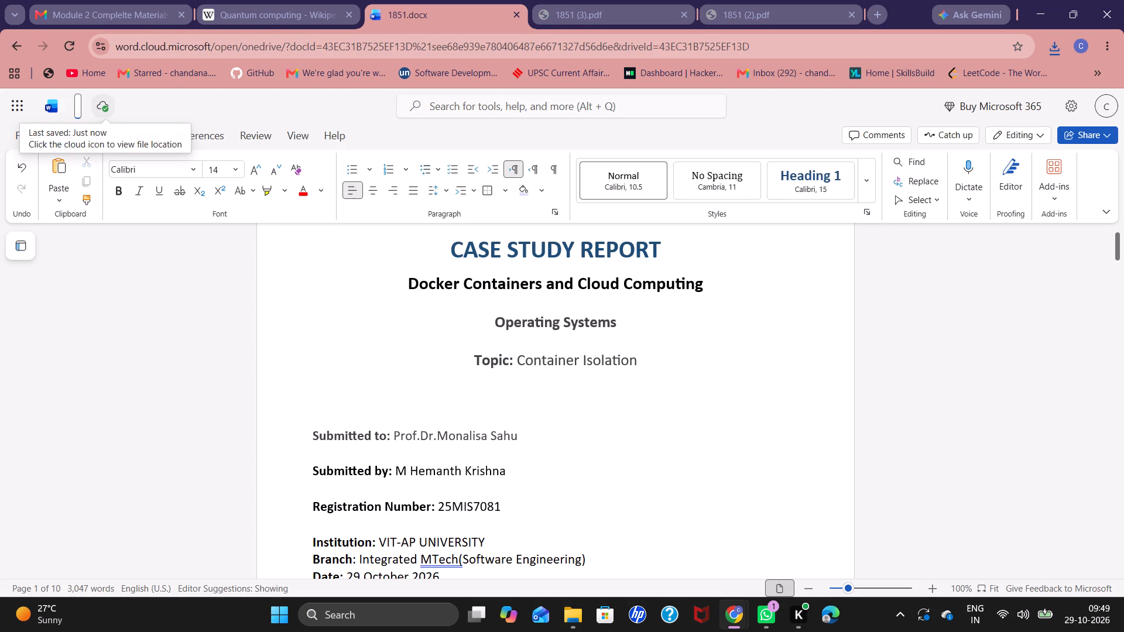
key("shift+r")
type("eport")
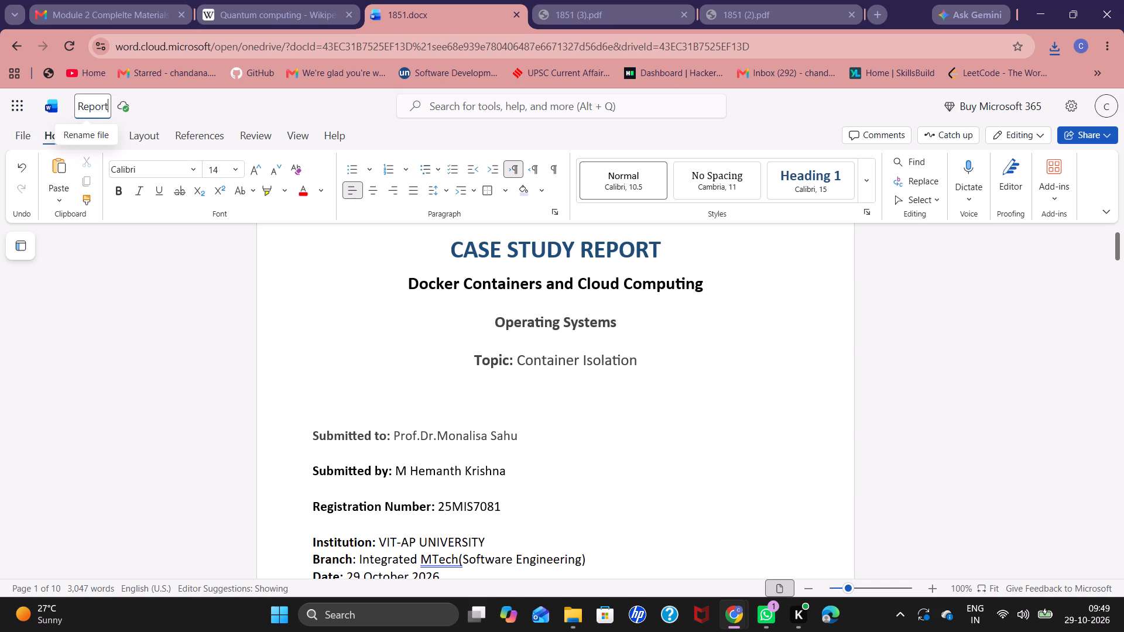
Download the renamed document as a PDF.
left_click(30, 134)
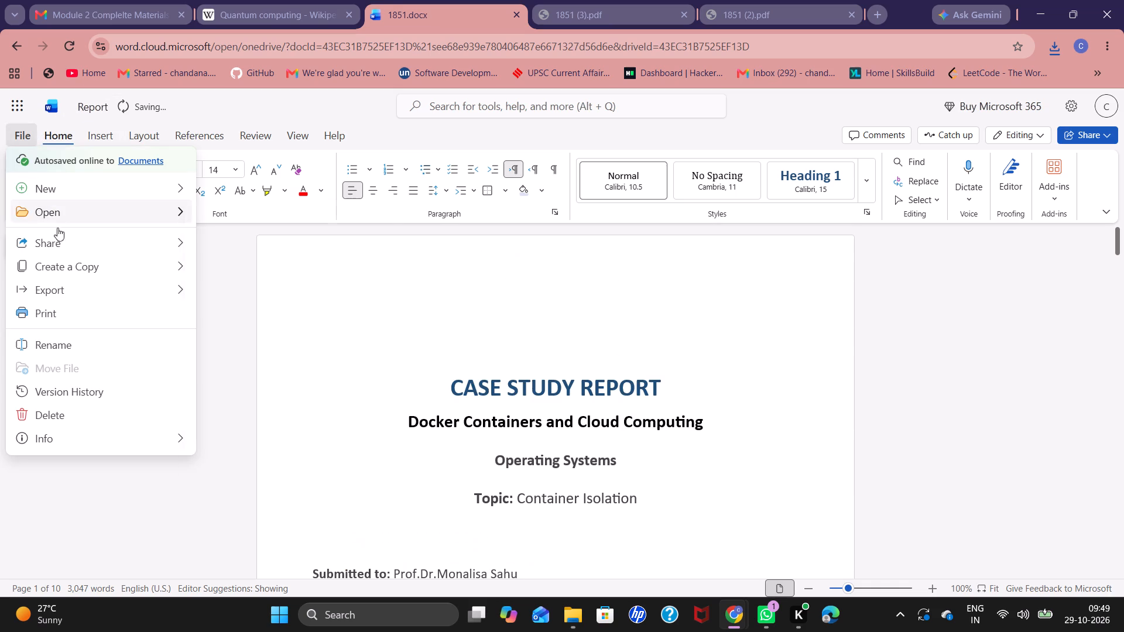
left_click(227, 287)
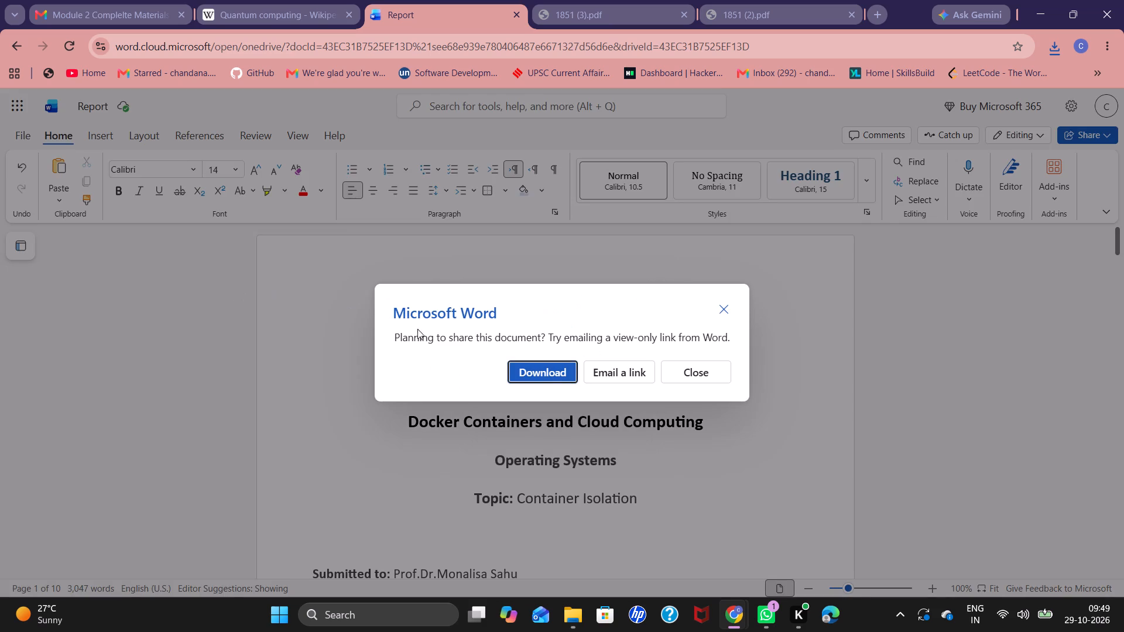
left_click(542, 369)
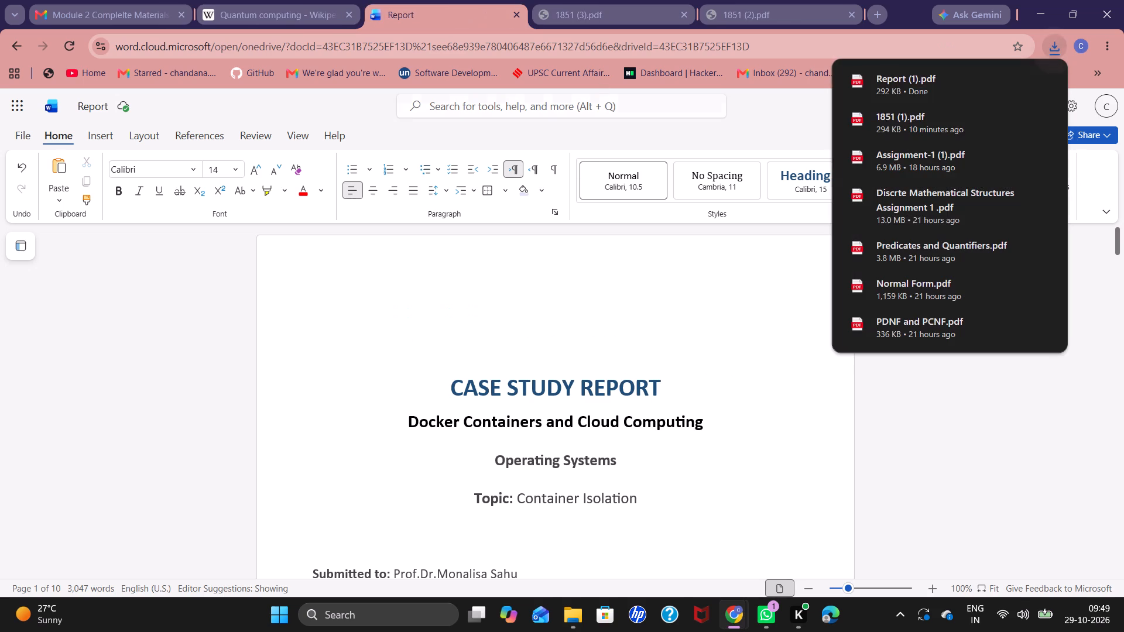
Close the two older PDF previews, 1851 (3).pdf and 1851 (2).pdf.
left_click(678, 11)
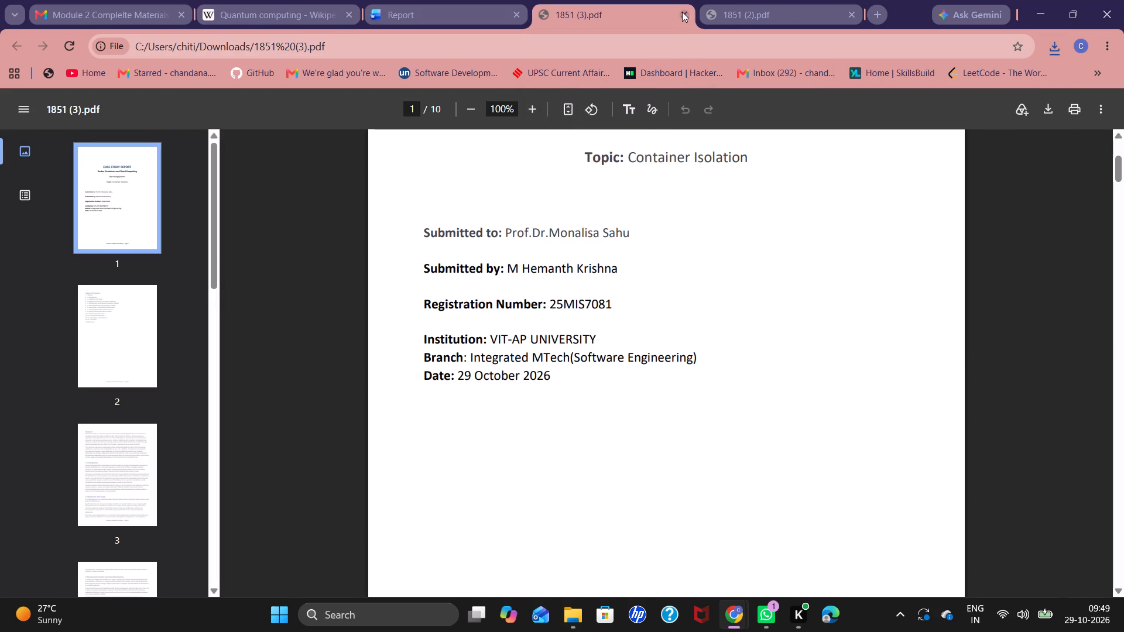
left_click(682, 12)
left_click(684, 13)
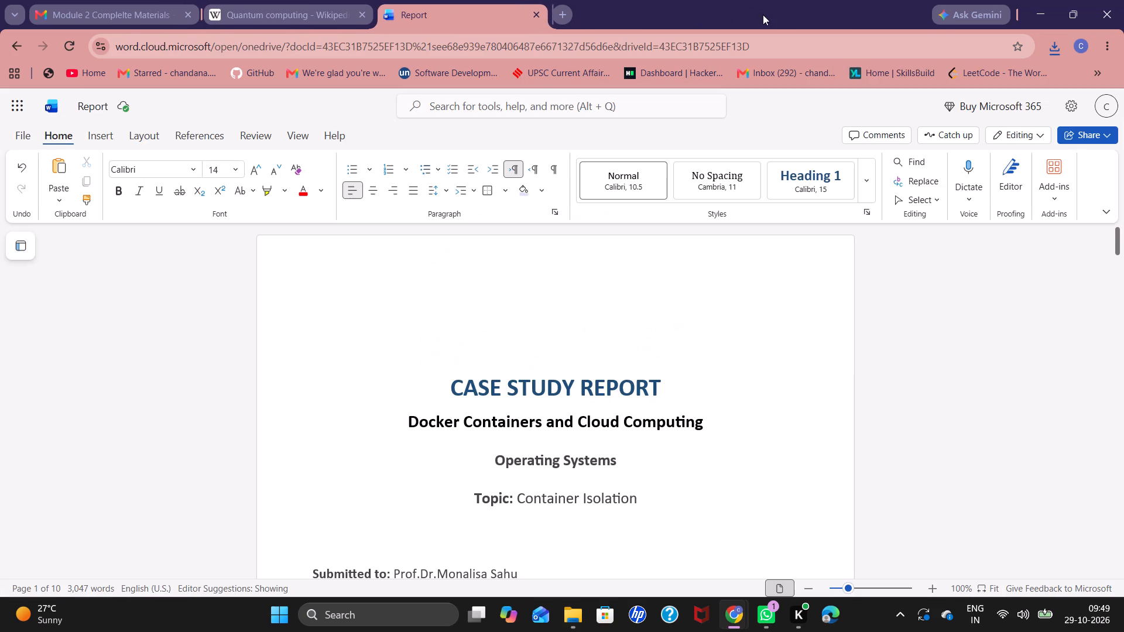
Open the newly downloaded Report PDF and look over its cover page and following pages.
left_click(1058, 48)
left_click(929, 115)
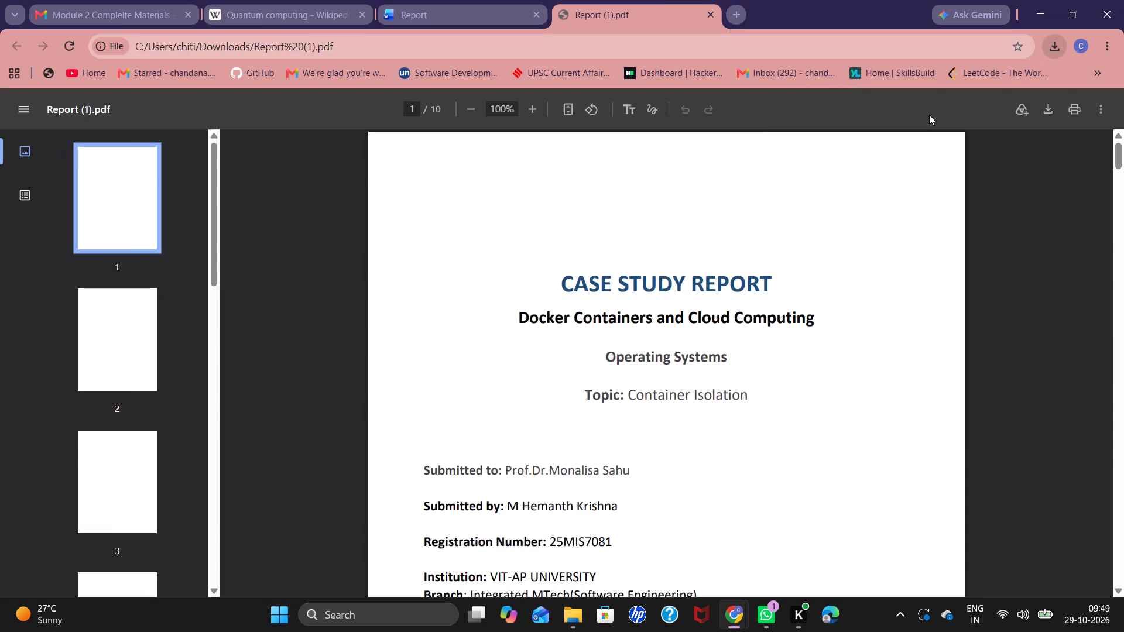
scroll(649, 404, "down", 2)
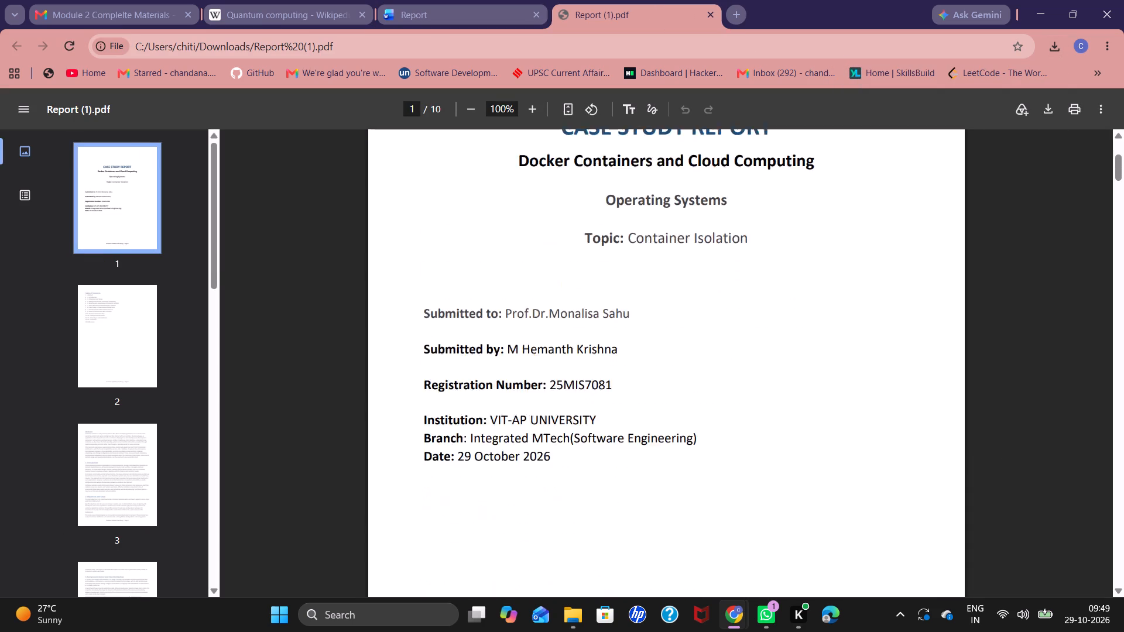
scroll(649, 404, "down", 2)
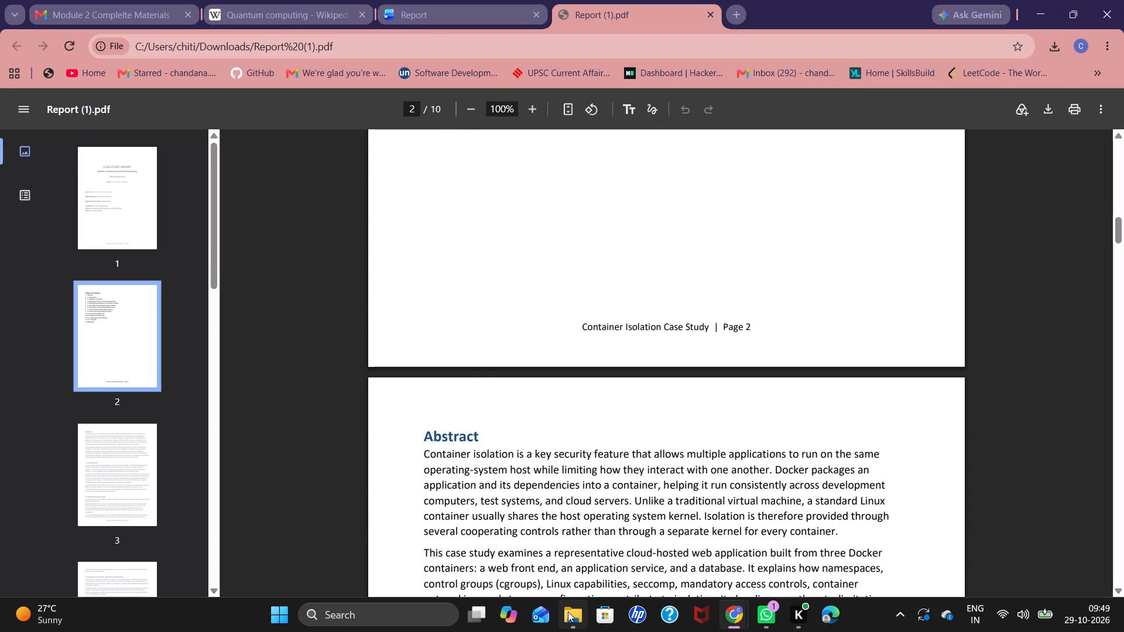
Switch to File Explorer and open the name of Report (1).pdf in the Downloads folder for editing.
left_click(568, 612)
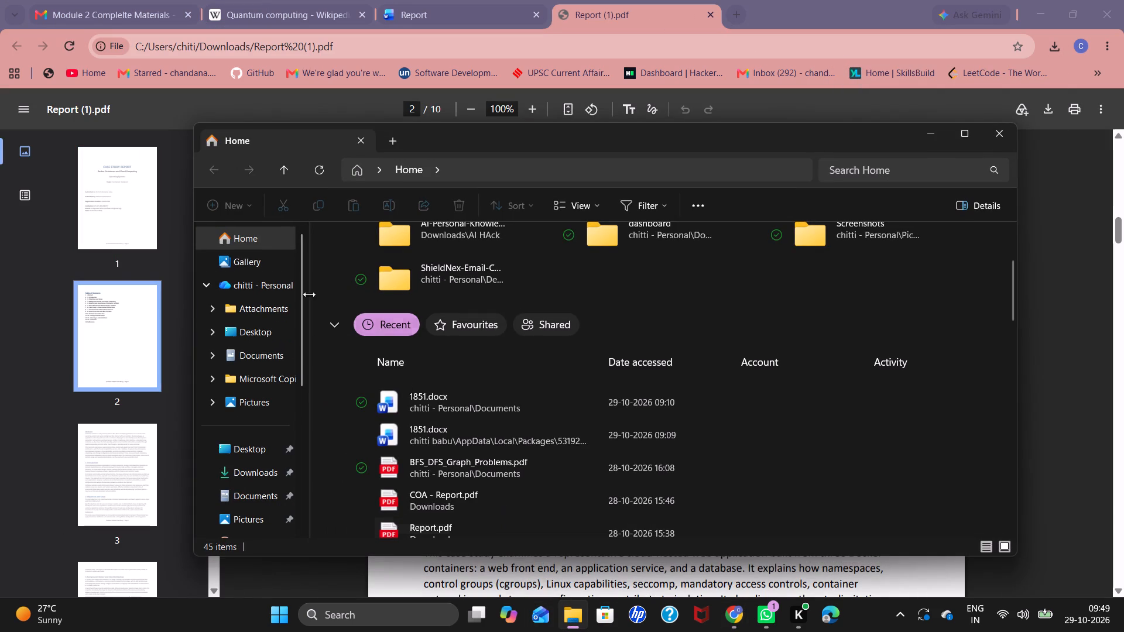
scroll(245, 260, "up", 5)
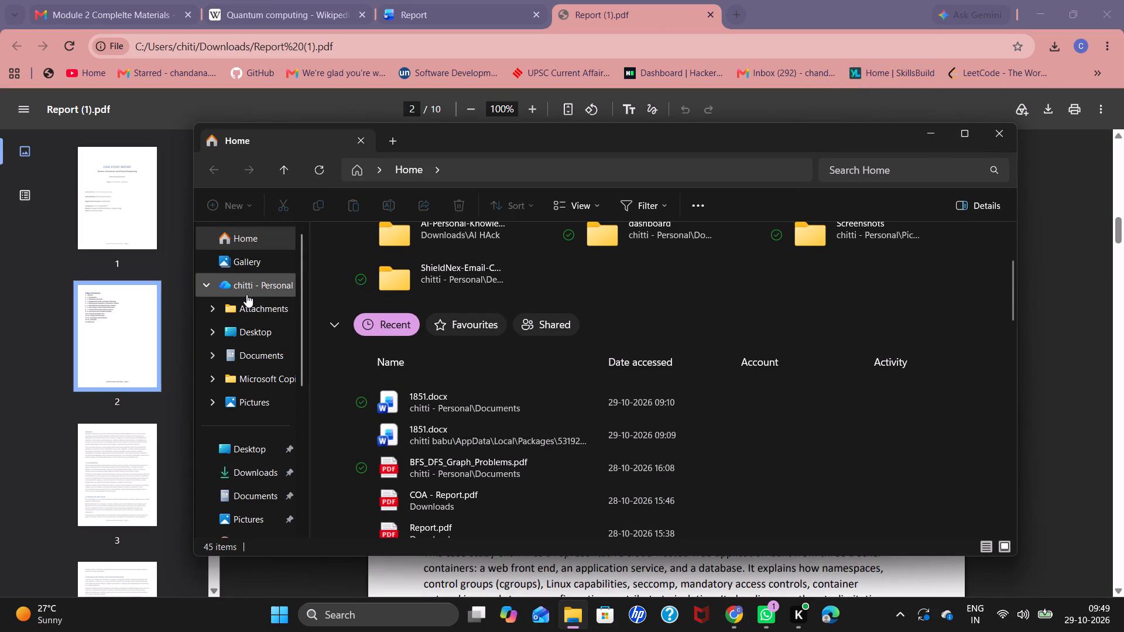
scroll(246, 294, "up", 1)
left_click(276, 477)
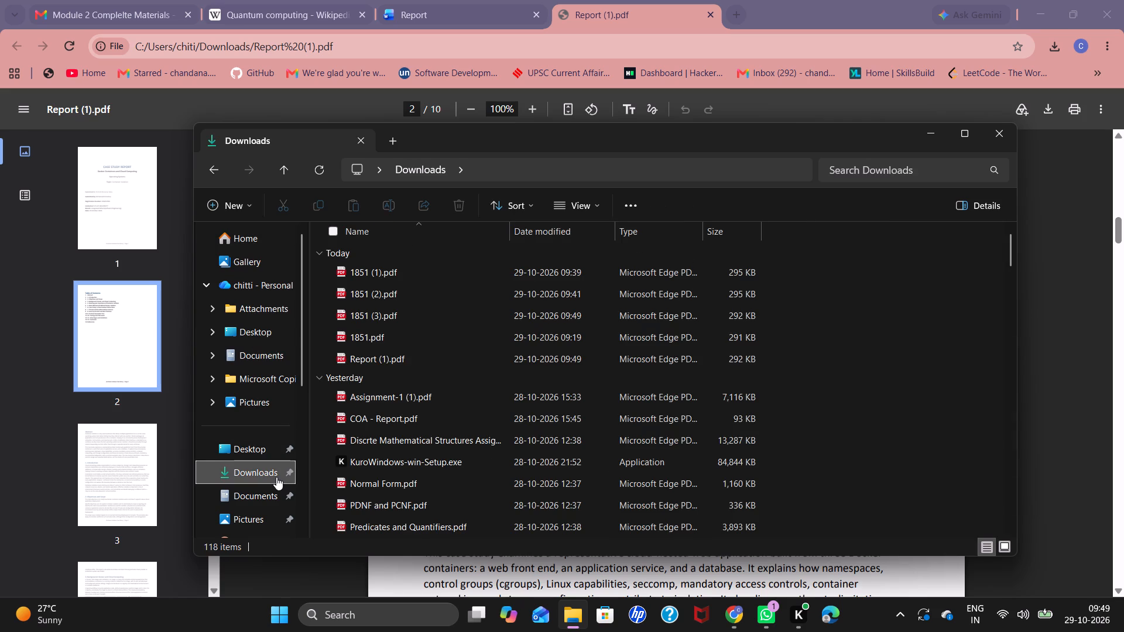
left_click(405, 359)
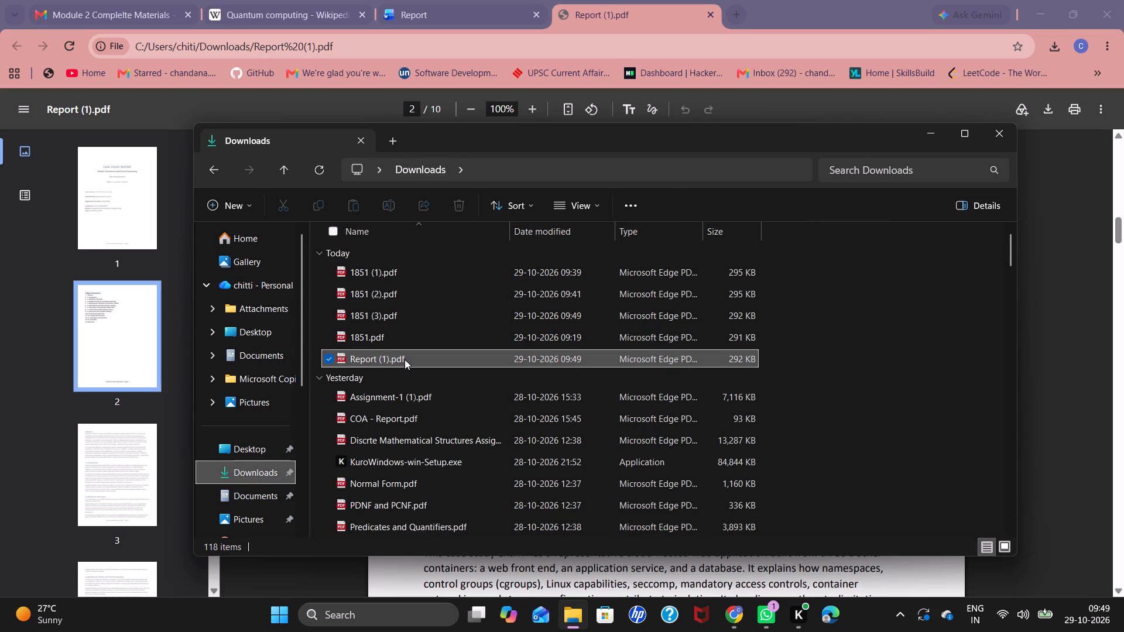
right_click(405, 359)
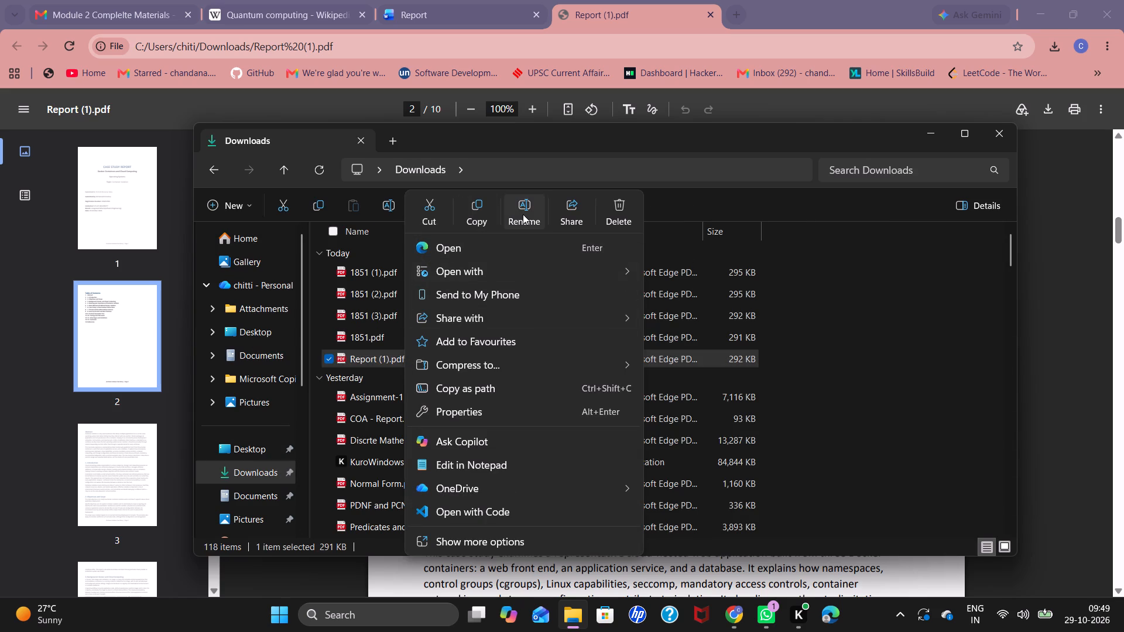
left_click(523, 214)
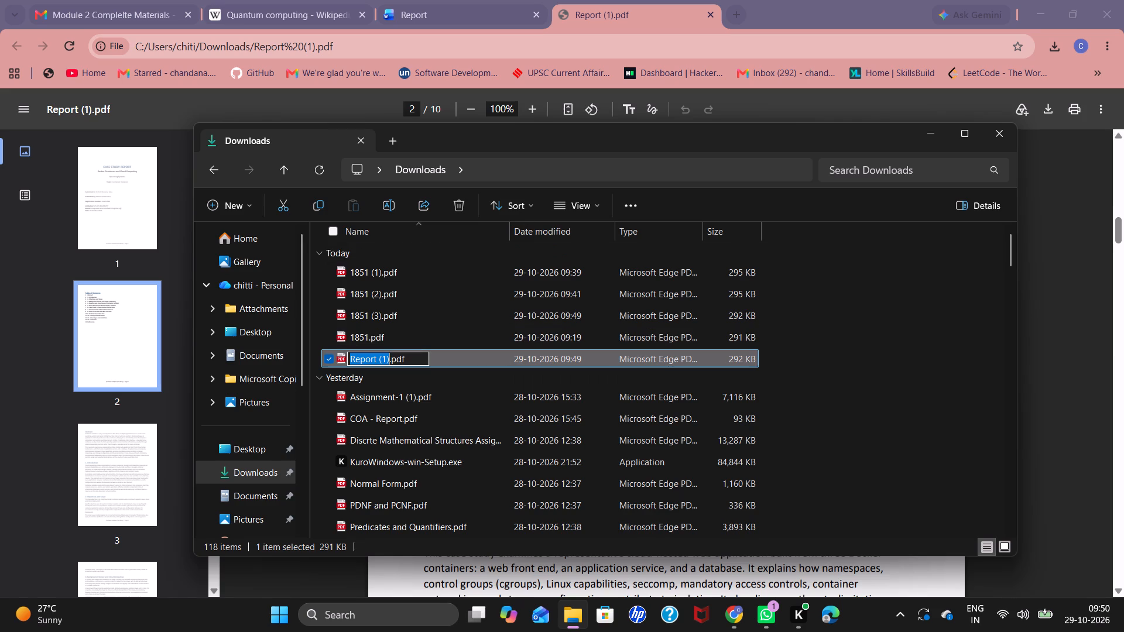
left_click(389, 356)
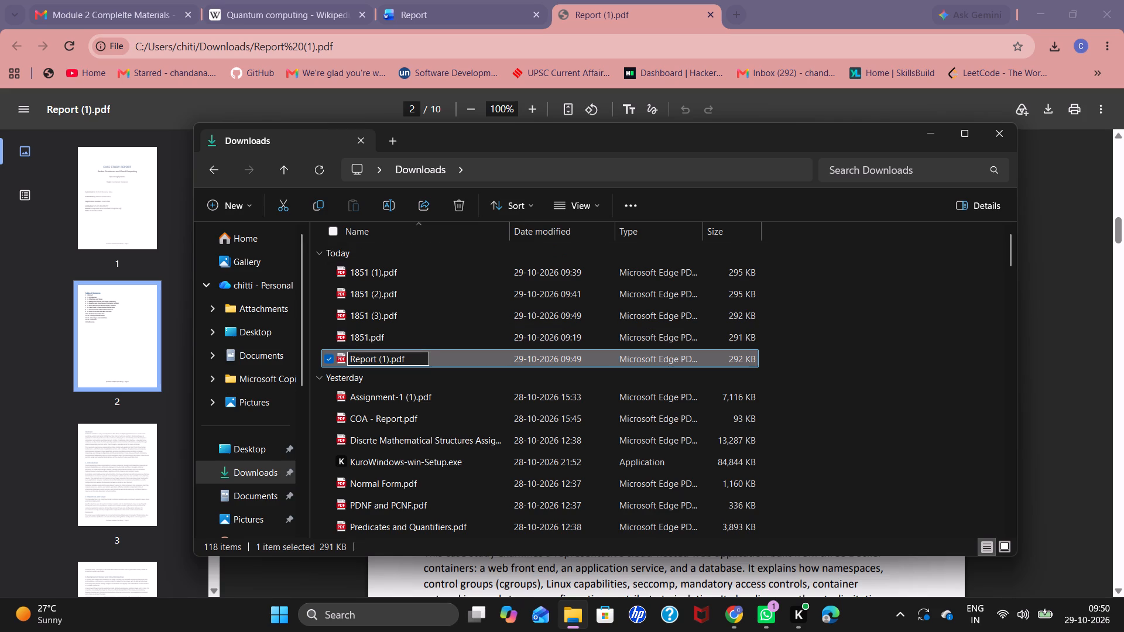
Remove the (1) suffix from the file name so the PDF is named Report .pdf.
key("BackSpace")
key("BackSpace")
key("BackSpace")
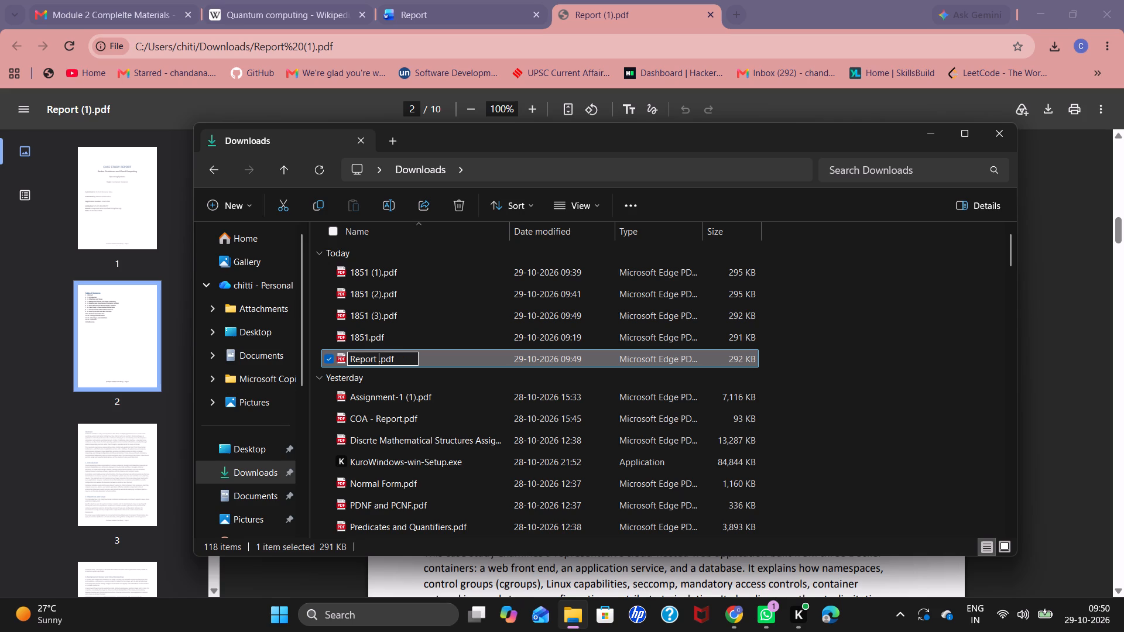
key("Return")
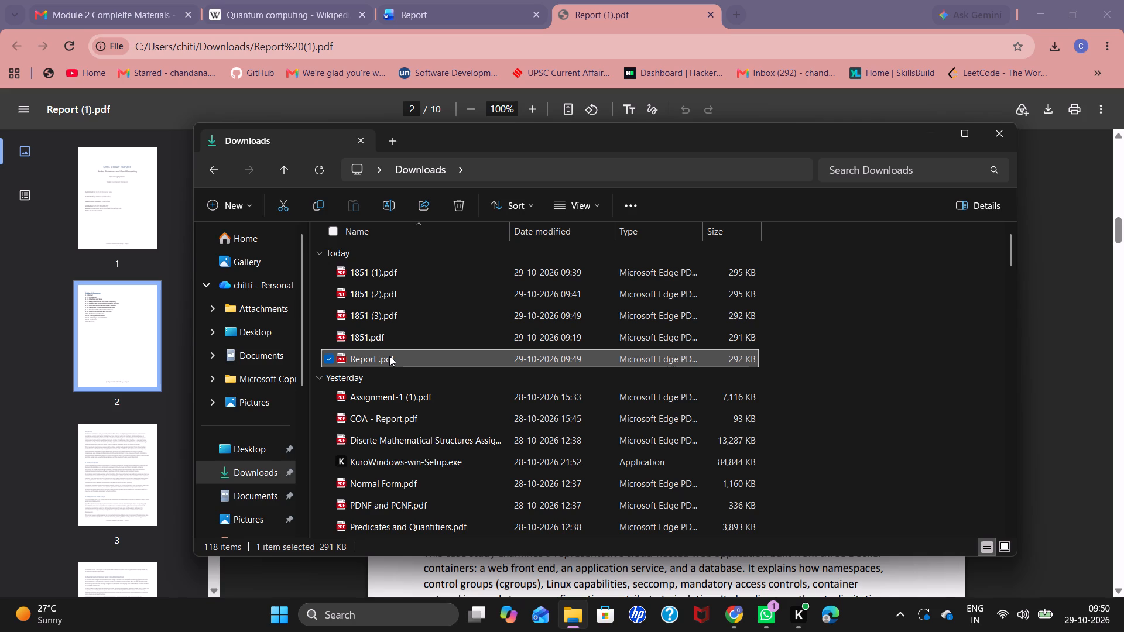
Open the sharing options for the renamed Report PDF.
left_click(432, 205)
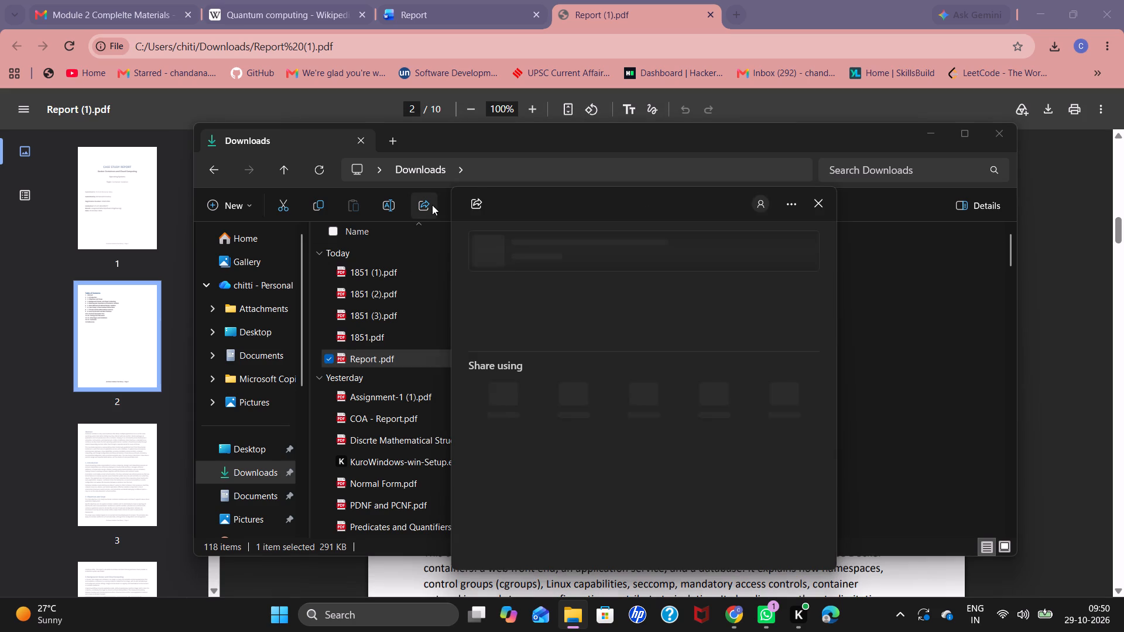
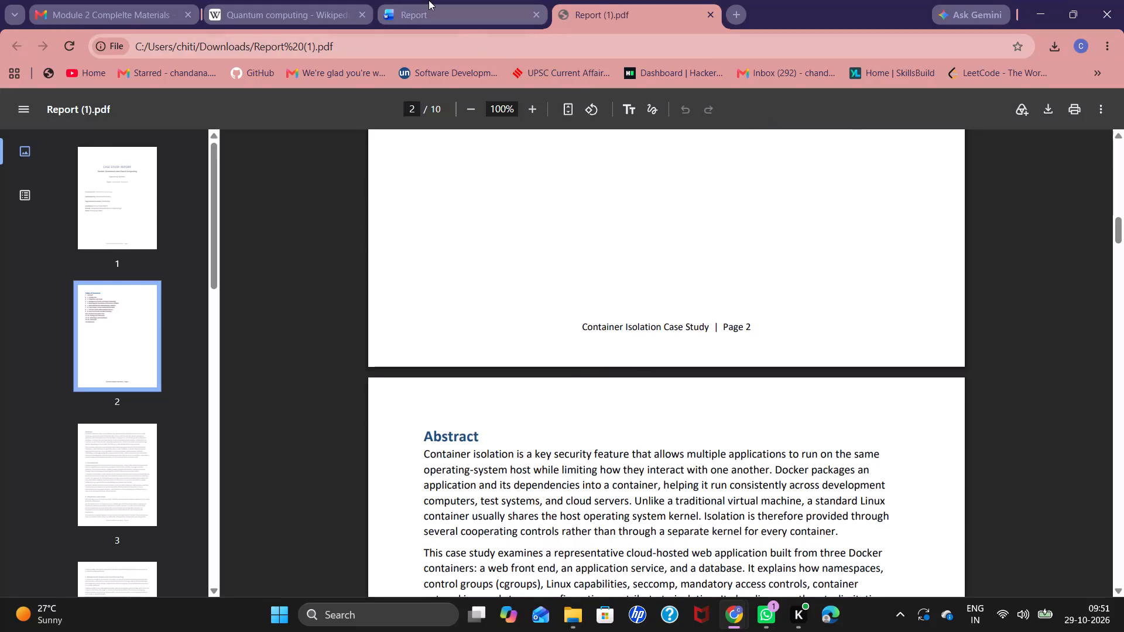
Return to the Report document in Word and go to the Abstract section on page 3.
left_click(429, 0)
scroll(585, 296, "down", 6)
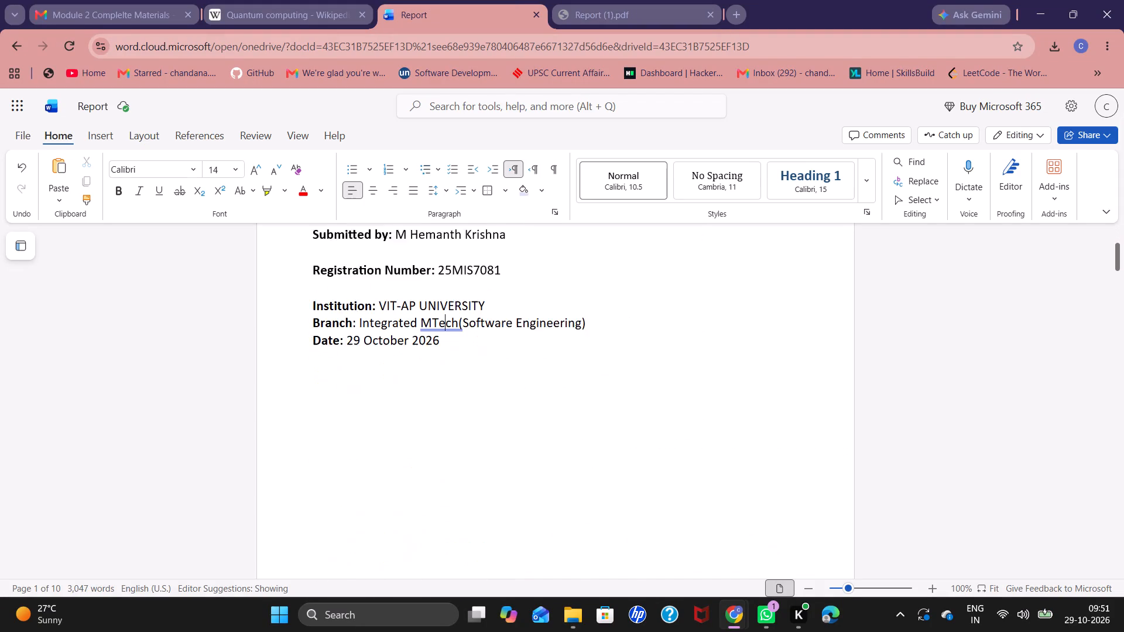
scroll(585, 296, "down", 6)
scroll(585, 296, "up", 1)
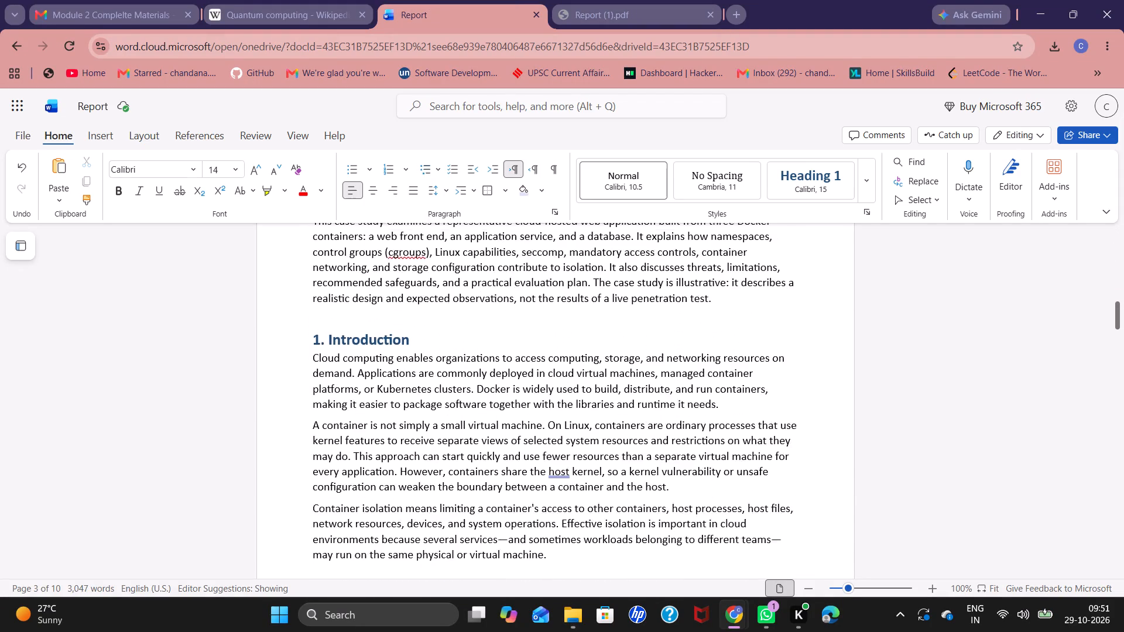
scroll(585, 296, "up", 2)
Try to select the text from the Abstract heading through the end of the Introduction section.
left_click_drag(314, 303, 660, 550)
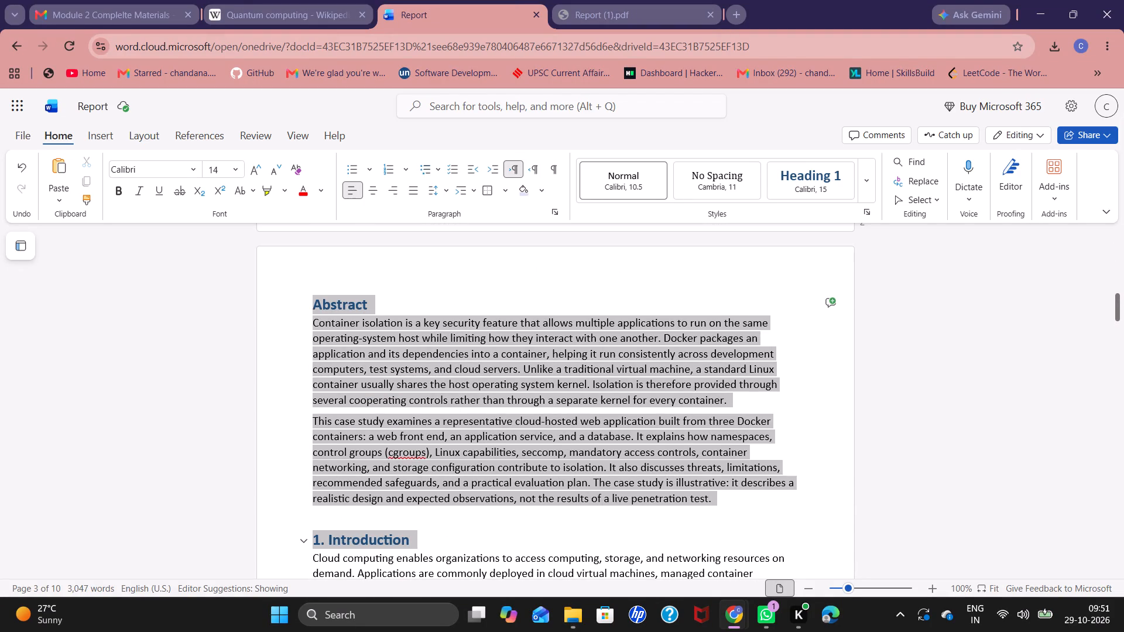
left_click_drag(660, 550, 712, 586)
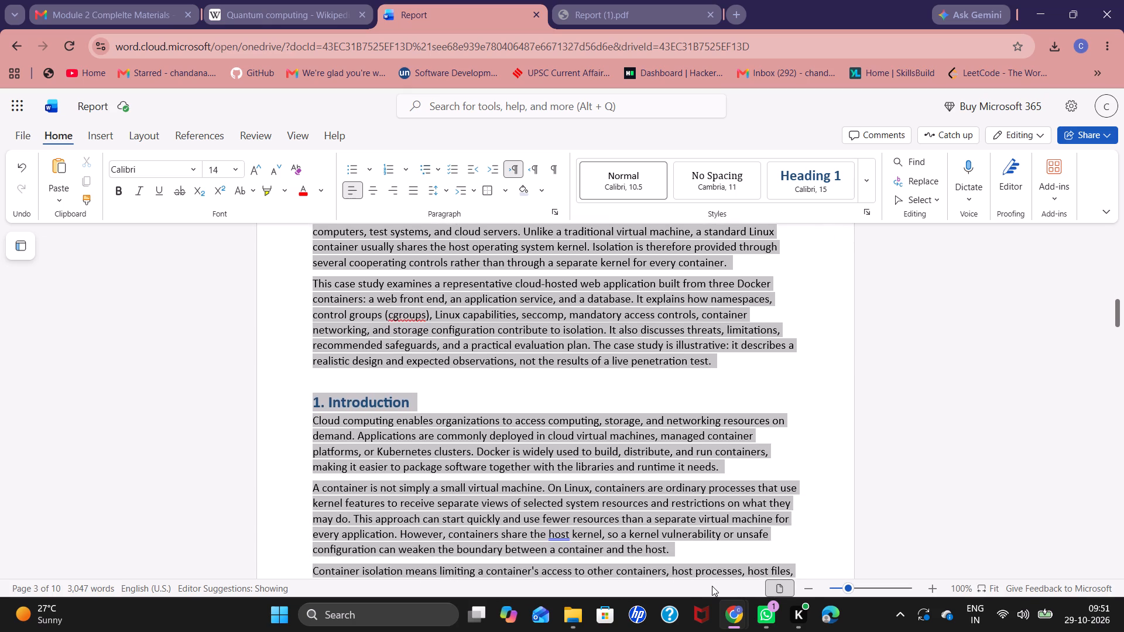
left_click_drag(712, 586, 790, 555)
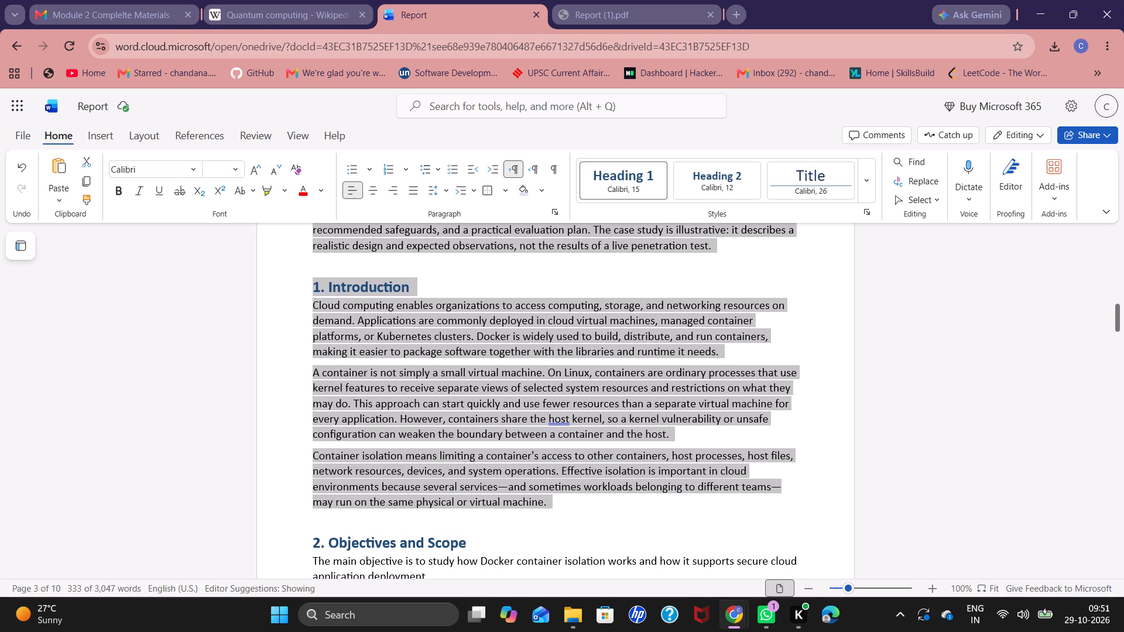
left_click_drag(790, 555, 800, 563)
Place the text cursor at the start of the Abstract heading.
scroll(497, 390, "up", 2)
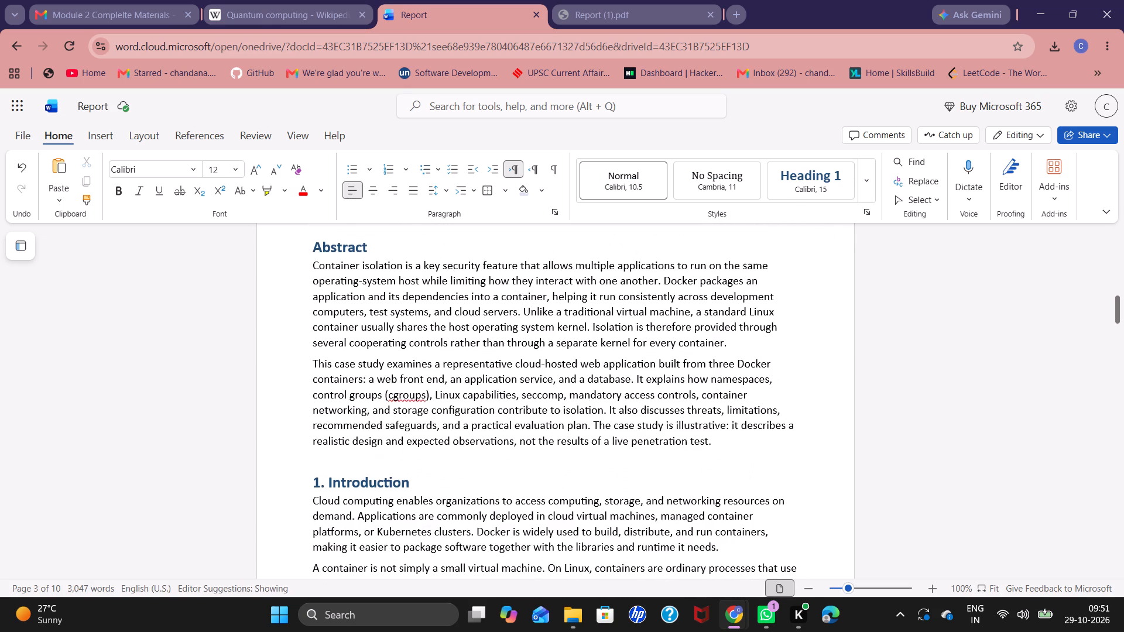
scroll(497, 390, "up", 1)
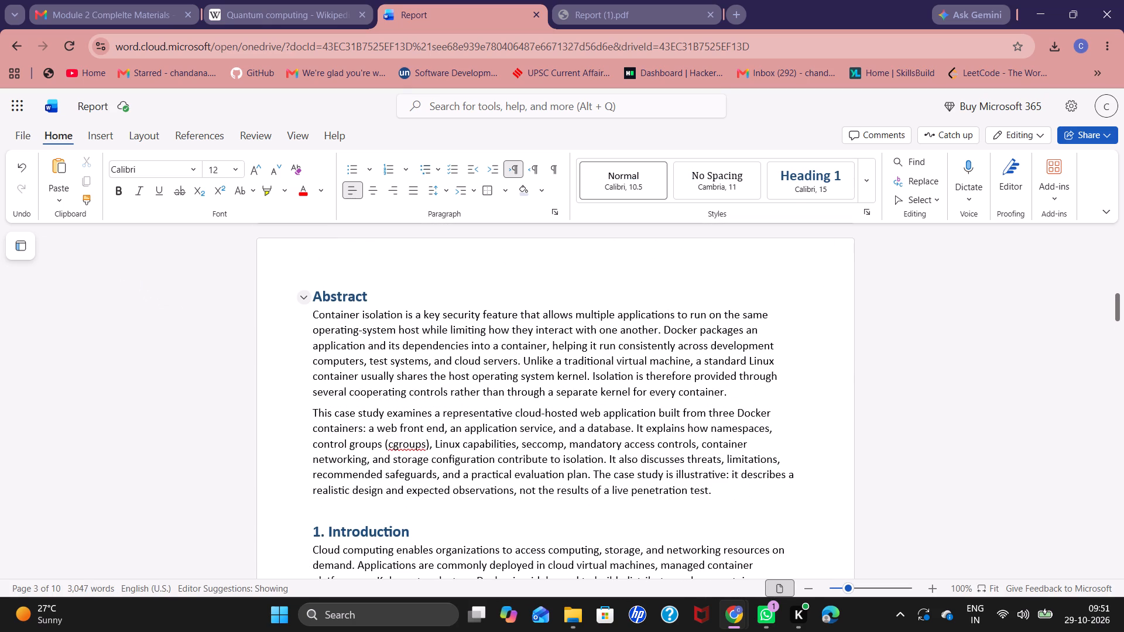
left_click(308, 291)
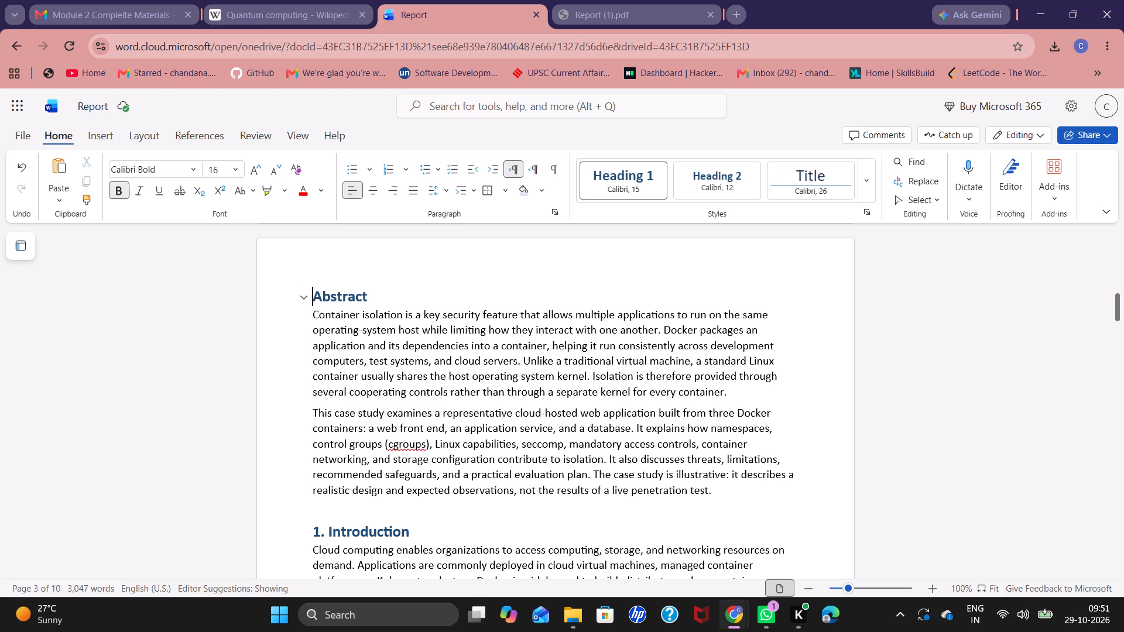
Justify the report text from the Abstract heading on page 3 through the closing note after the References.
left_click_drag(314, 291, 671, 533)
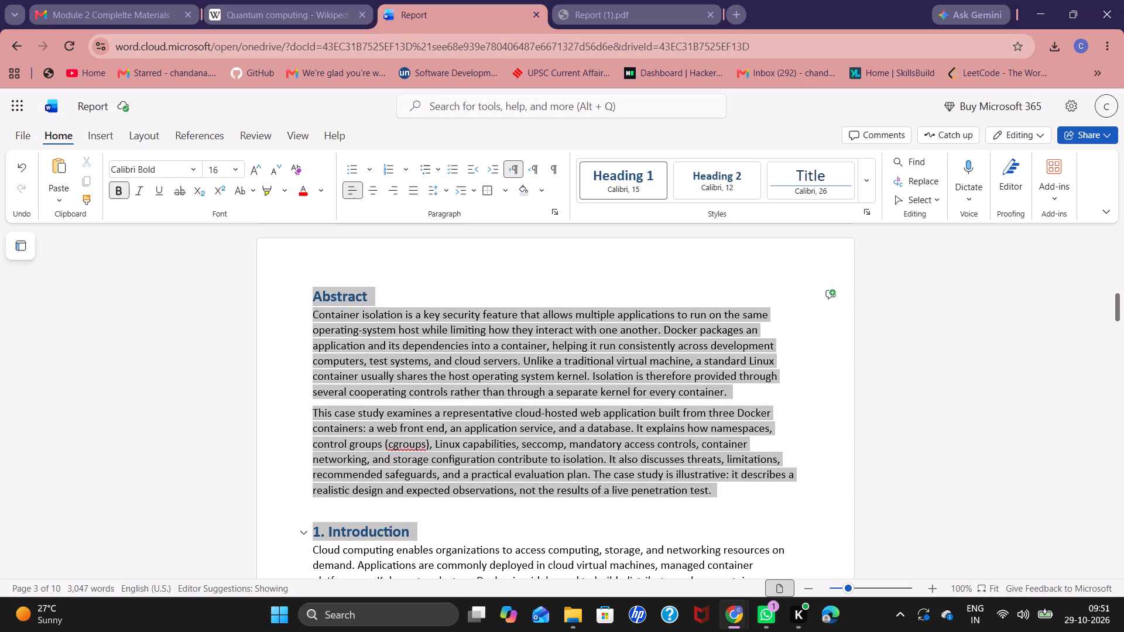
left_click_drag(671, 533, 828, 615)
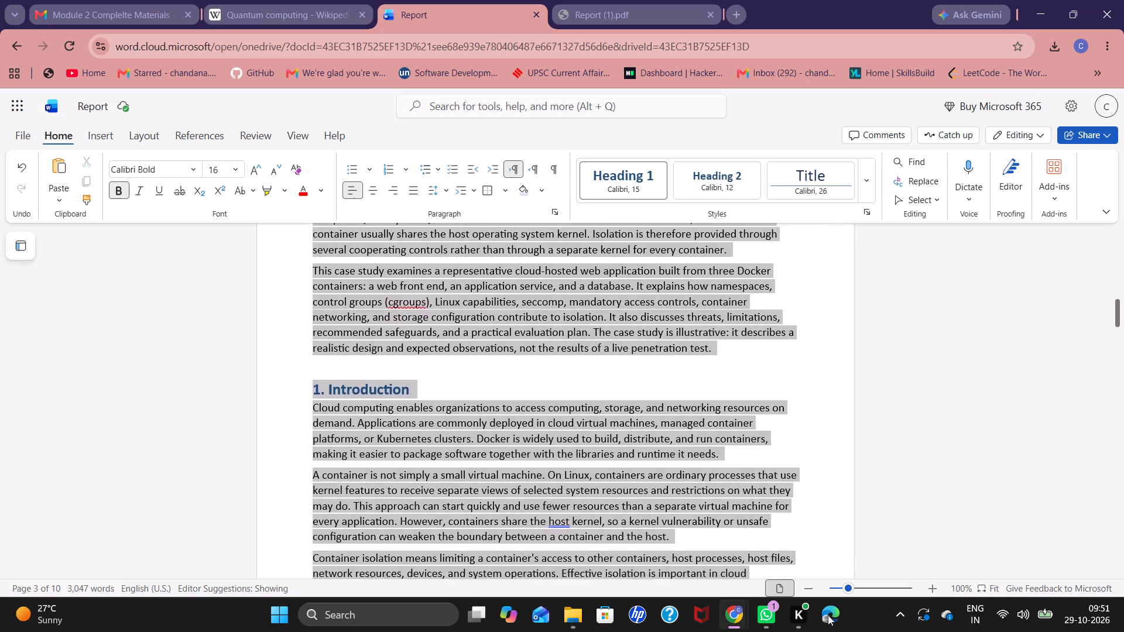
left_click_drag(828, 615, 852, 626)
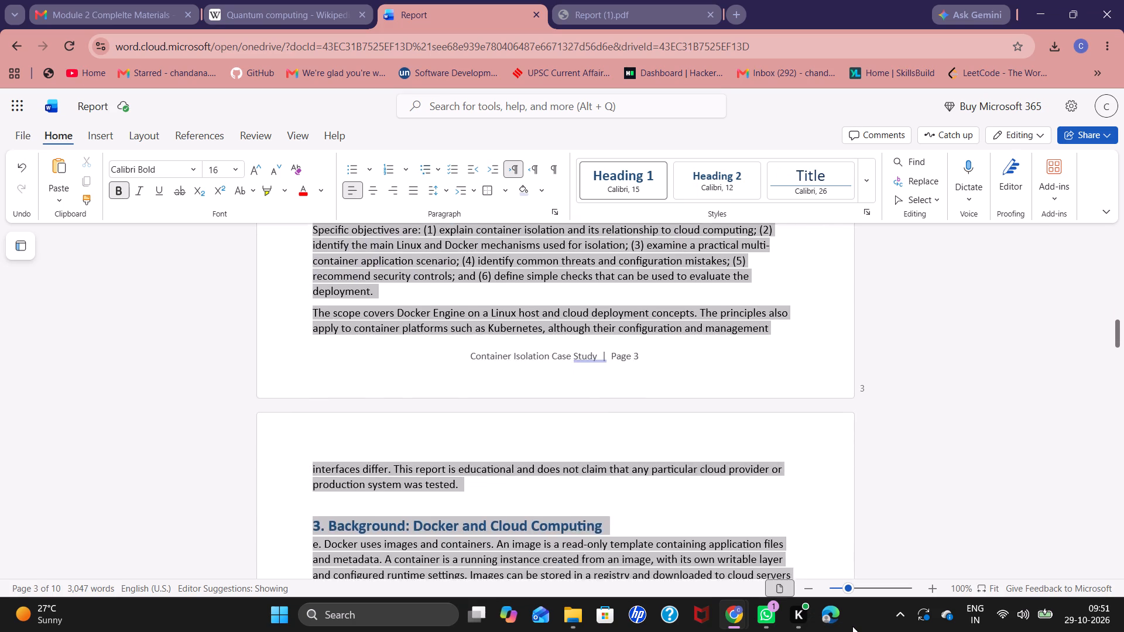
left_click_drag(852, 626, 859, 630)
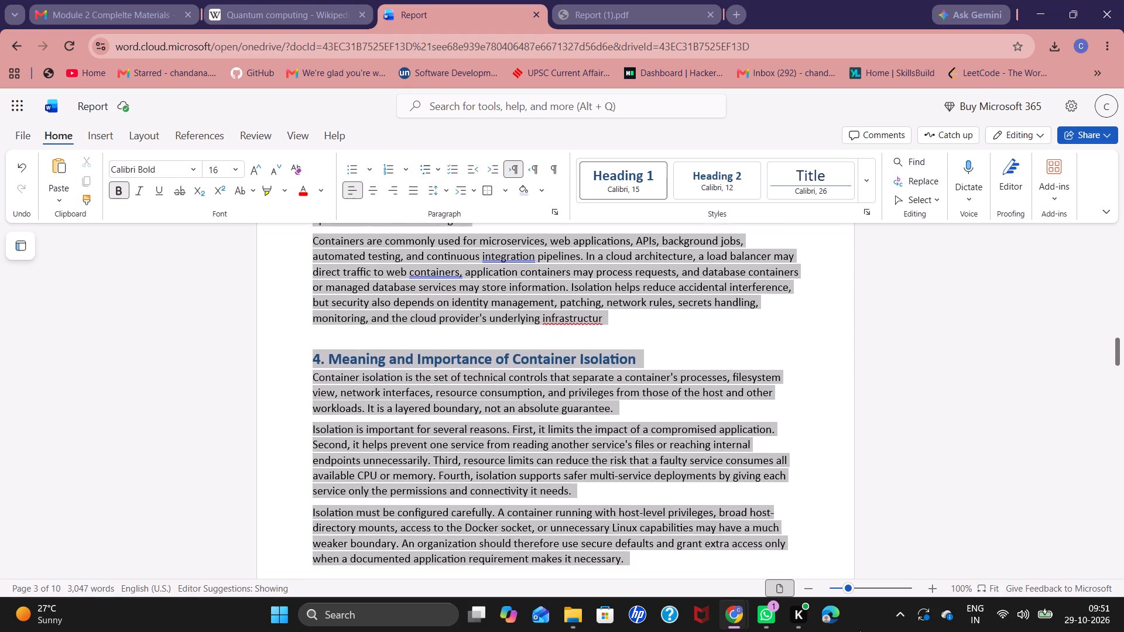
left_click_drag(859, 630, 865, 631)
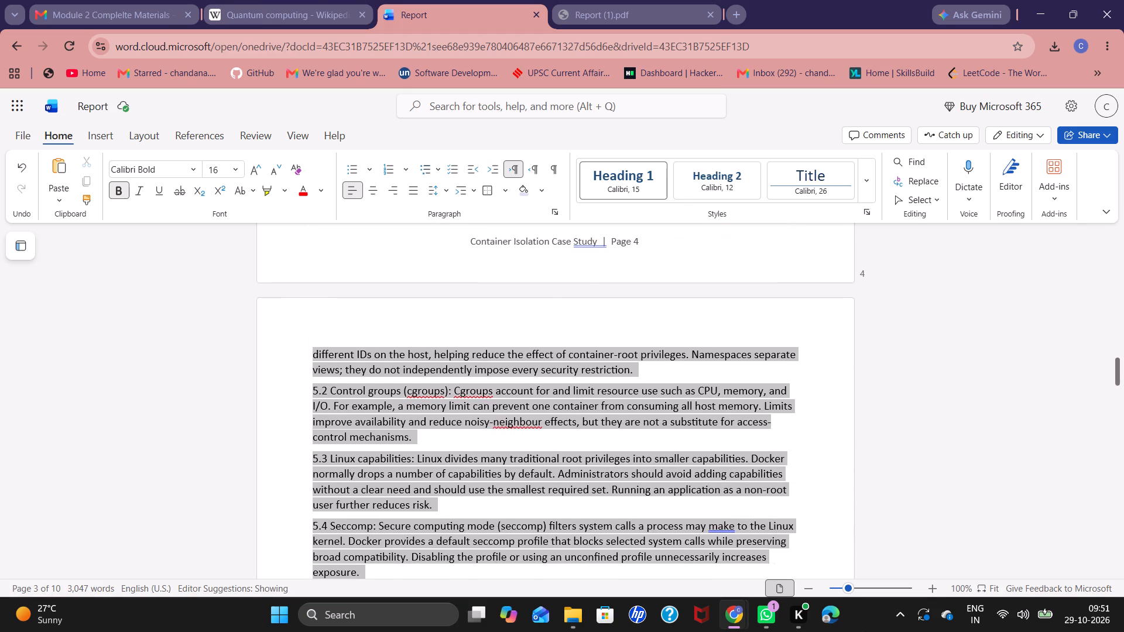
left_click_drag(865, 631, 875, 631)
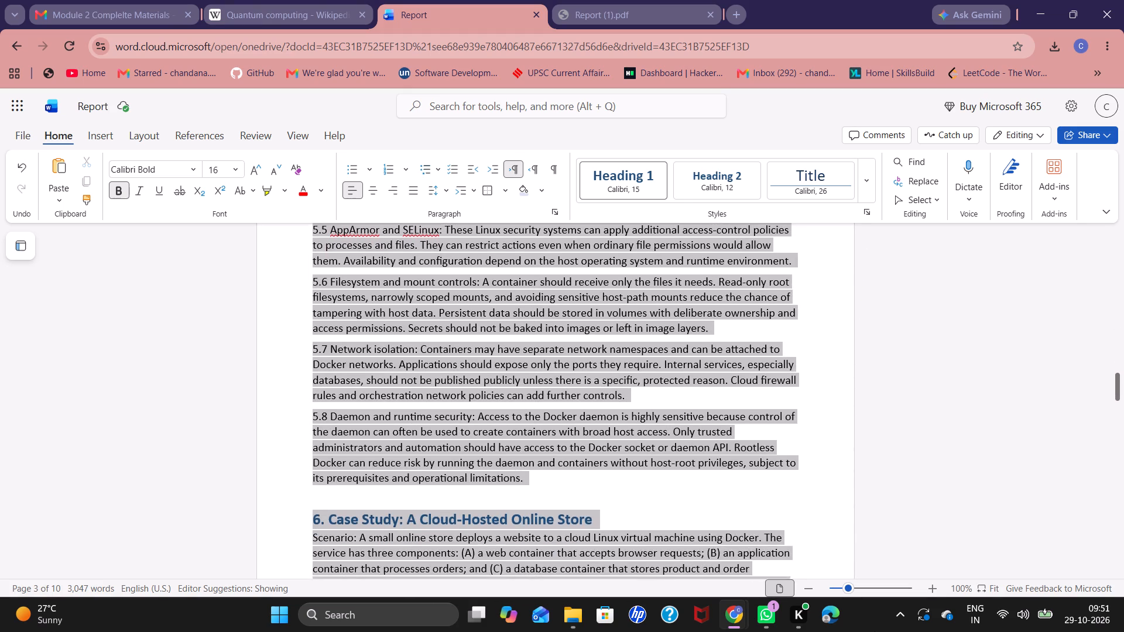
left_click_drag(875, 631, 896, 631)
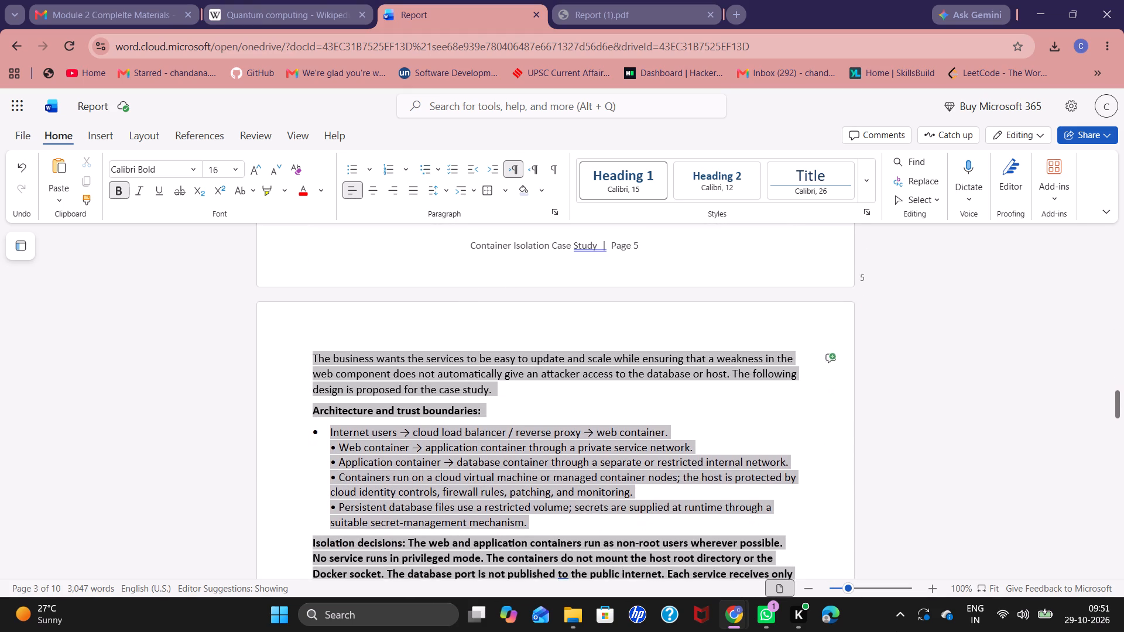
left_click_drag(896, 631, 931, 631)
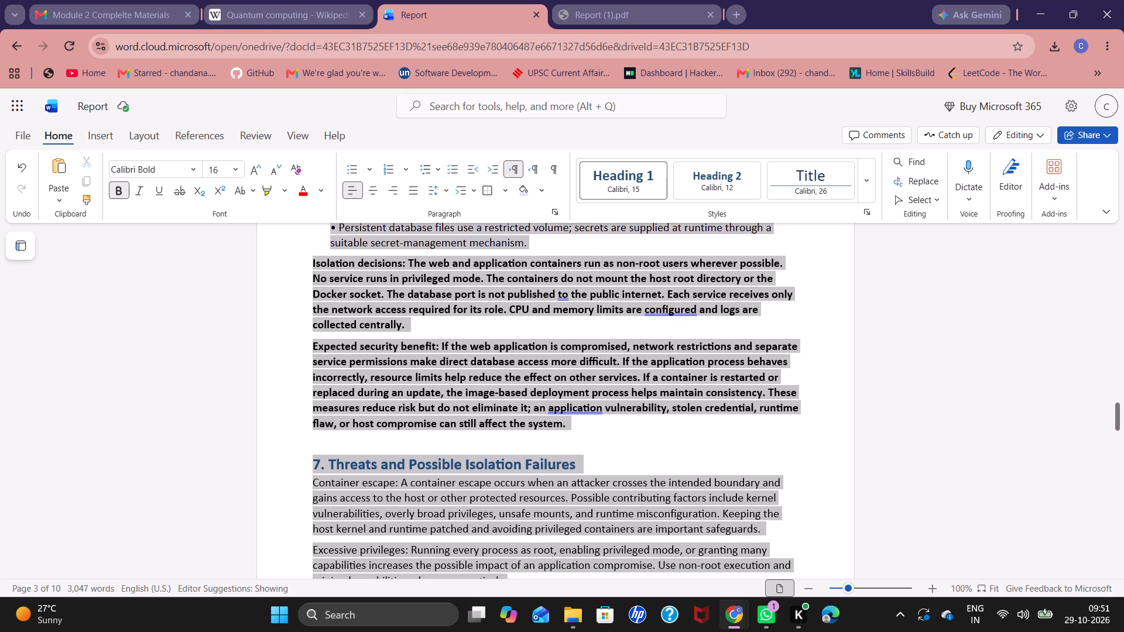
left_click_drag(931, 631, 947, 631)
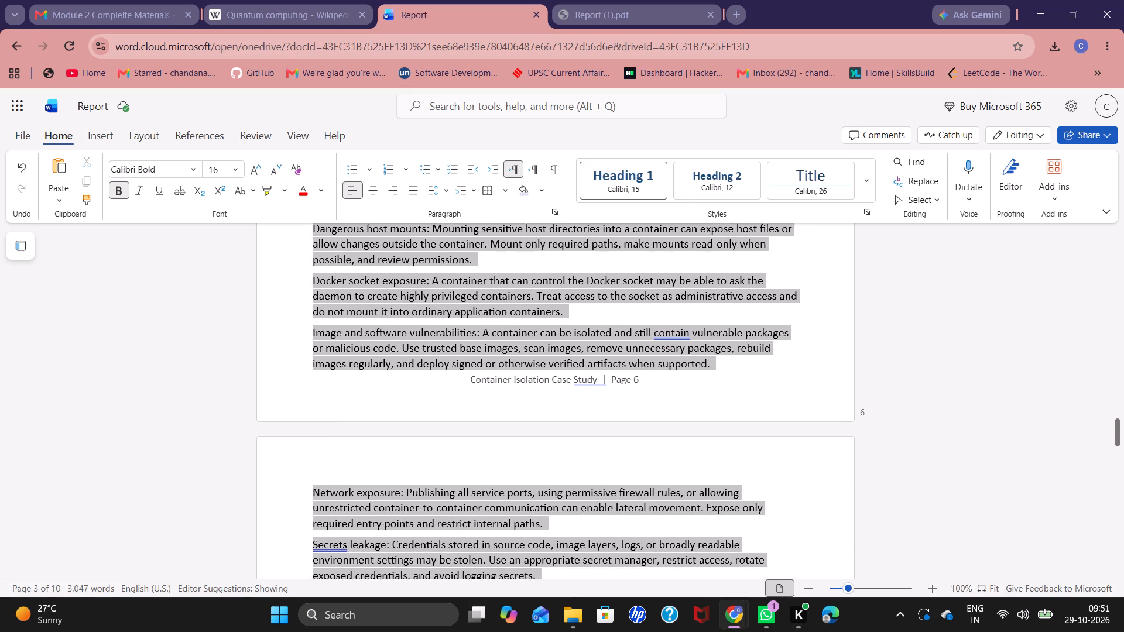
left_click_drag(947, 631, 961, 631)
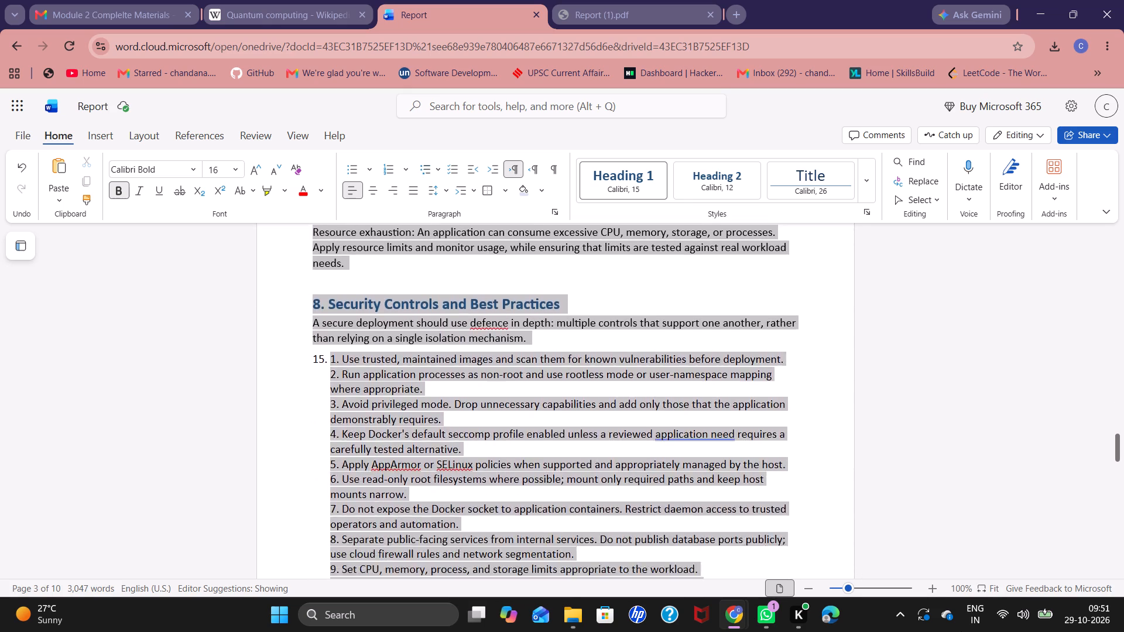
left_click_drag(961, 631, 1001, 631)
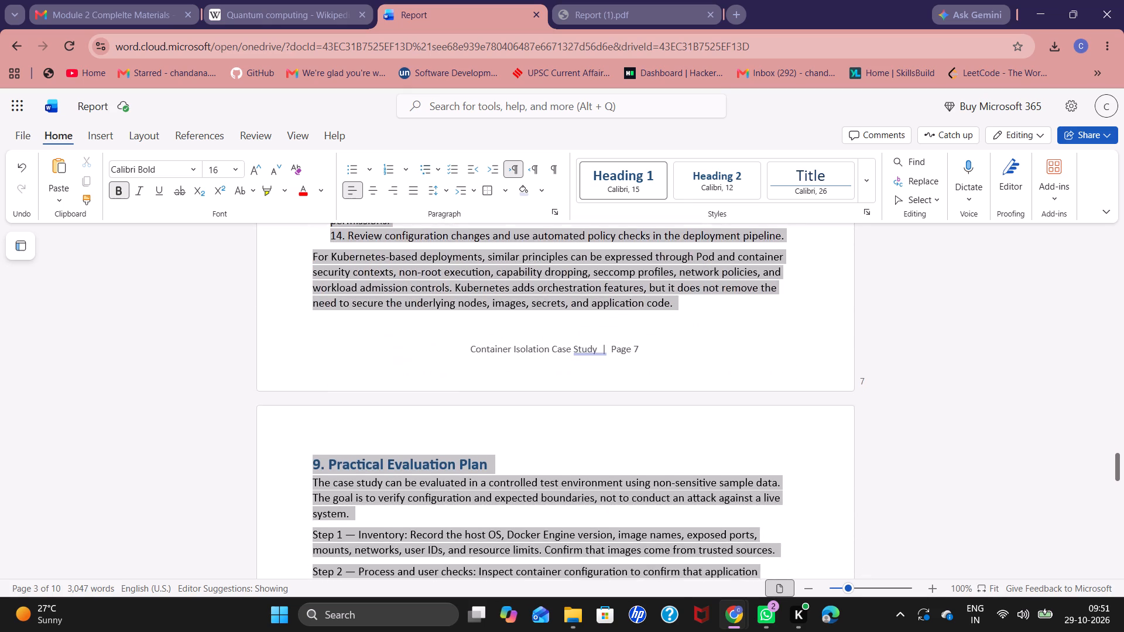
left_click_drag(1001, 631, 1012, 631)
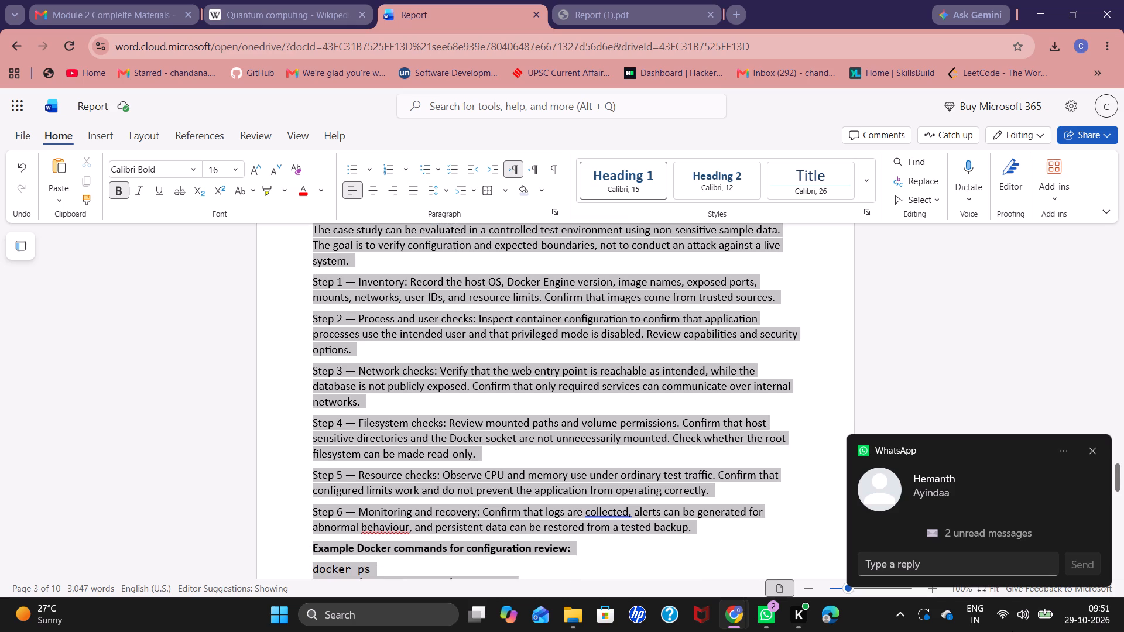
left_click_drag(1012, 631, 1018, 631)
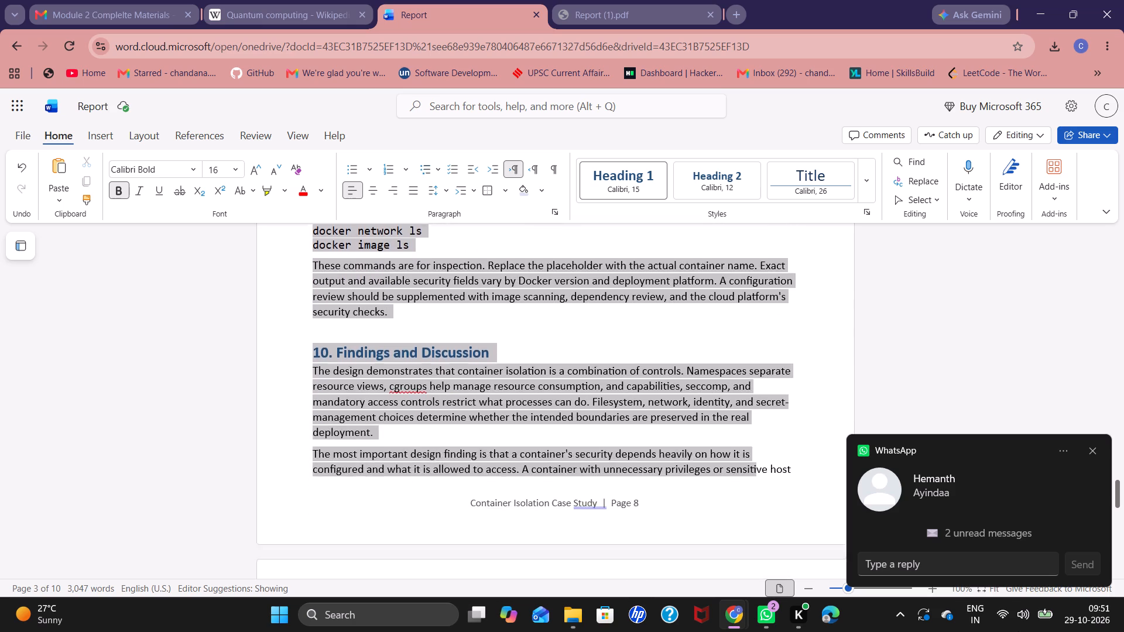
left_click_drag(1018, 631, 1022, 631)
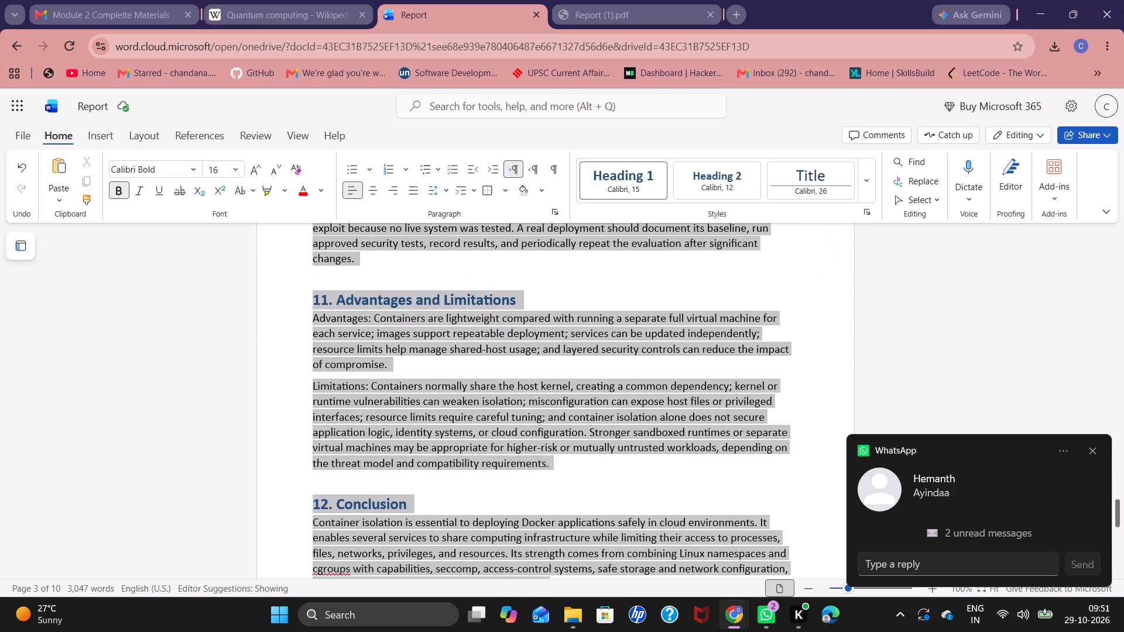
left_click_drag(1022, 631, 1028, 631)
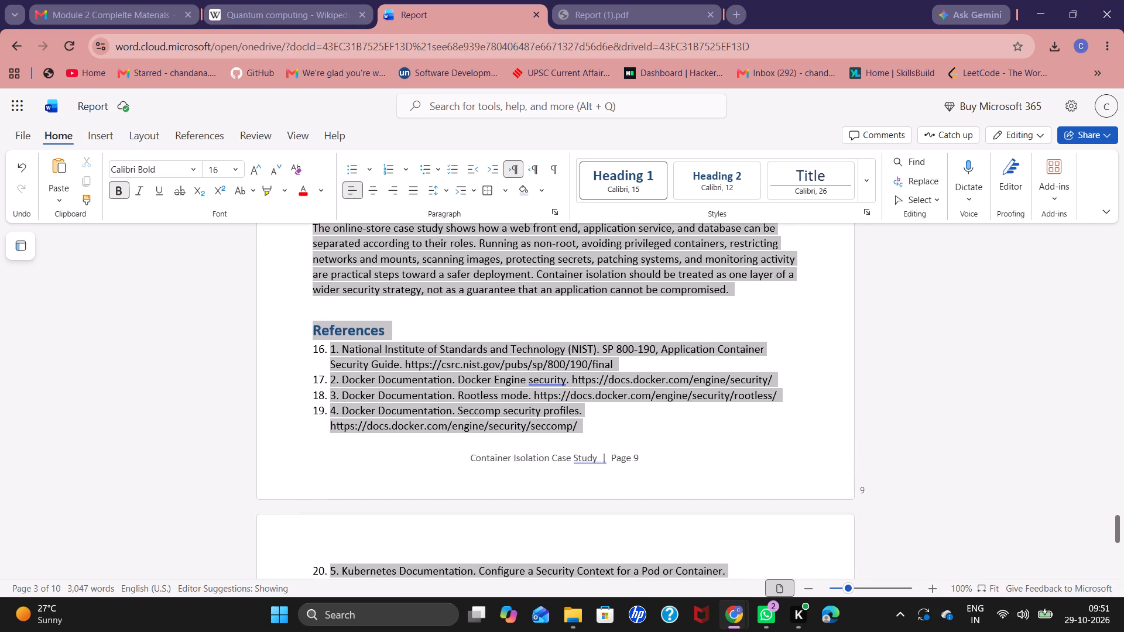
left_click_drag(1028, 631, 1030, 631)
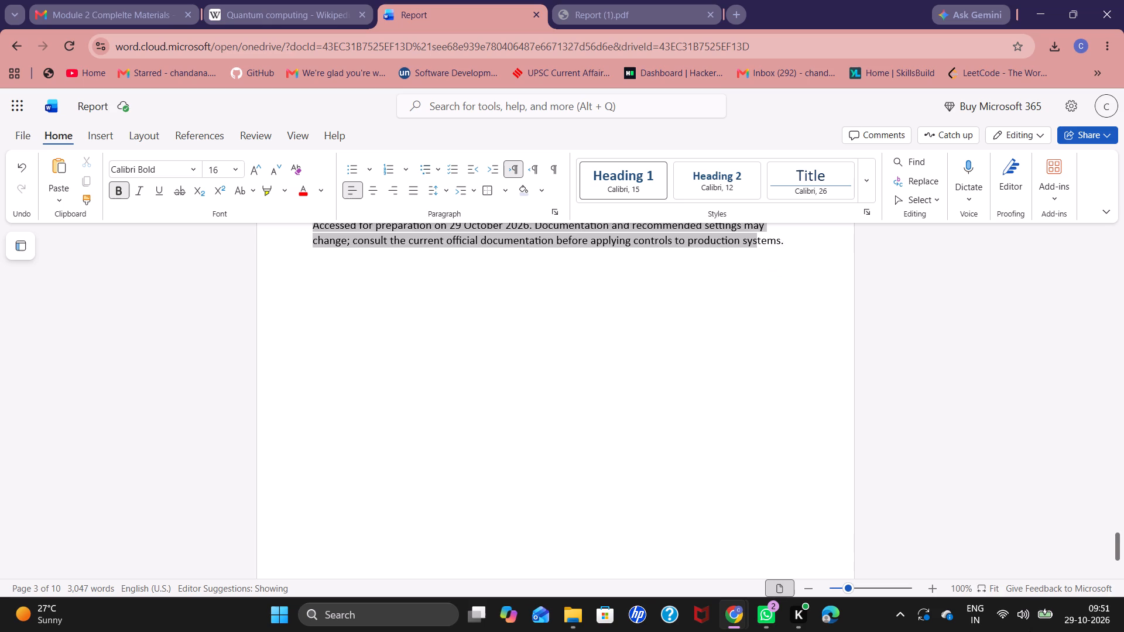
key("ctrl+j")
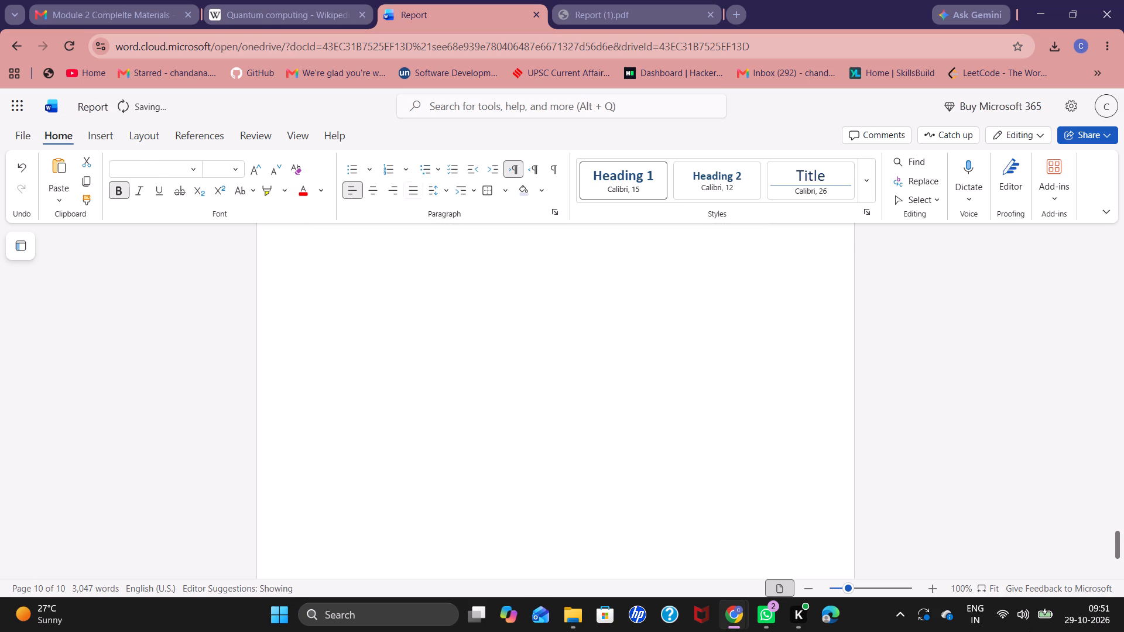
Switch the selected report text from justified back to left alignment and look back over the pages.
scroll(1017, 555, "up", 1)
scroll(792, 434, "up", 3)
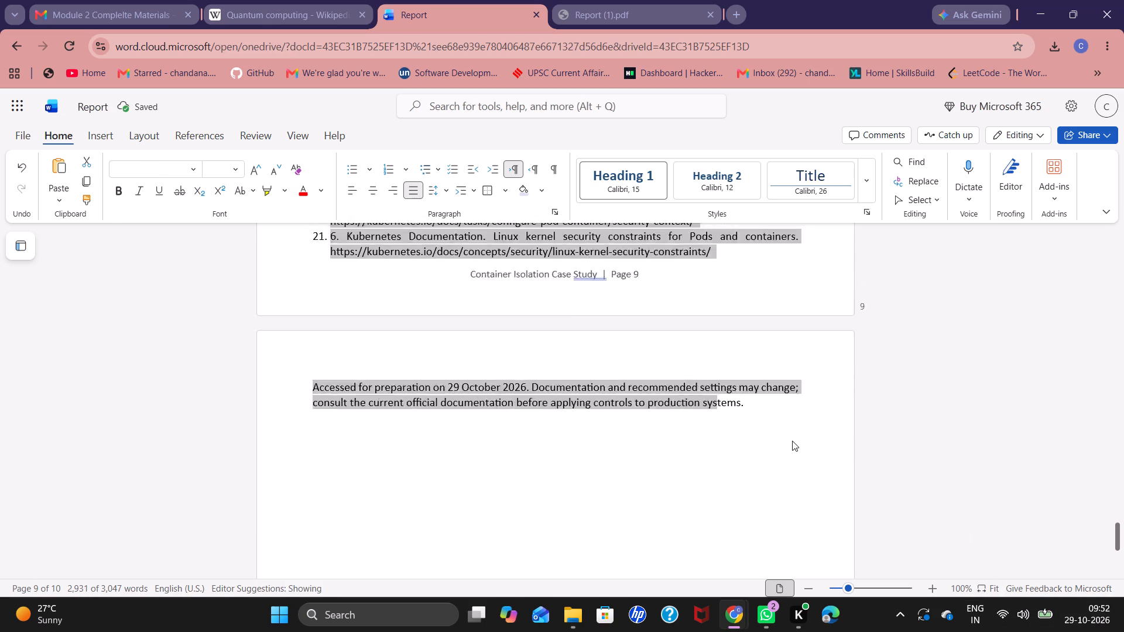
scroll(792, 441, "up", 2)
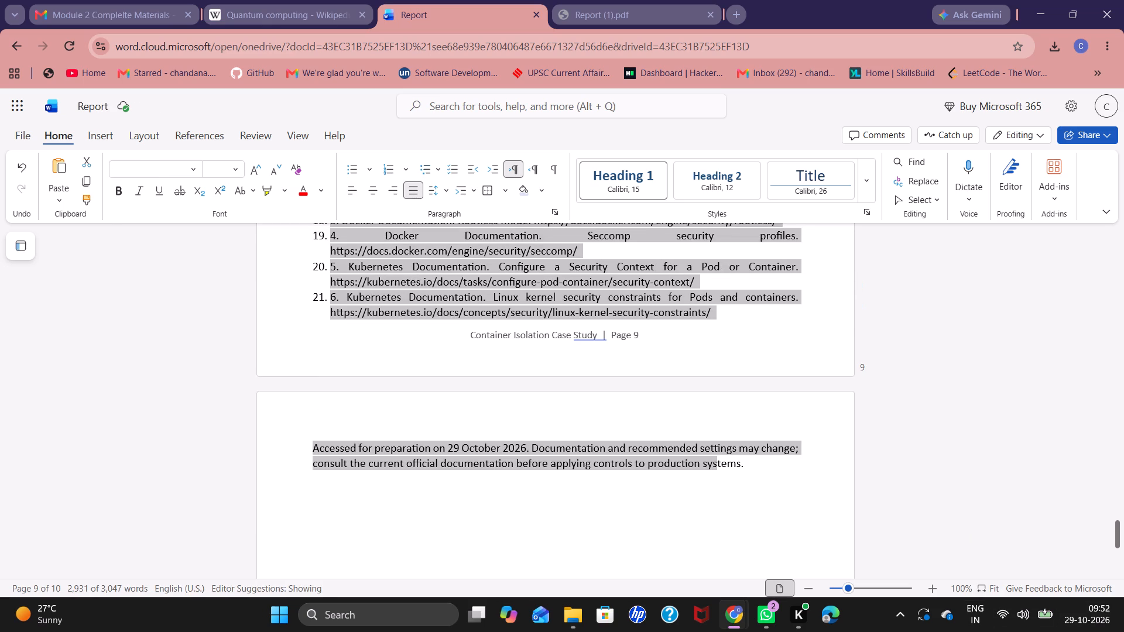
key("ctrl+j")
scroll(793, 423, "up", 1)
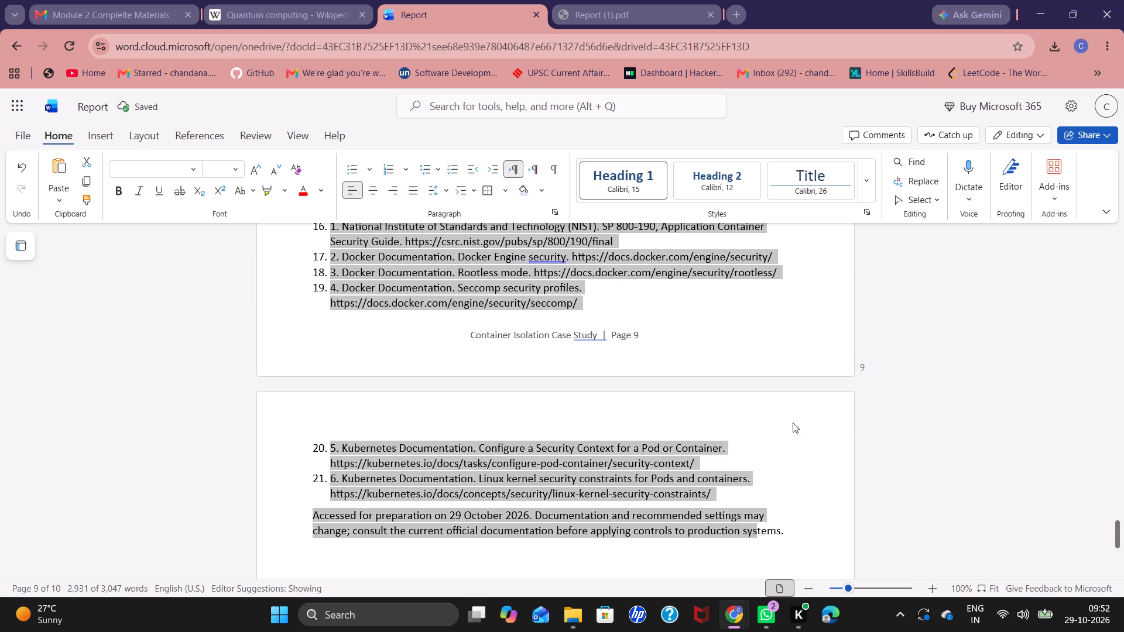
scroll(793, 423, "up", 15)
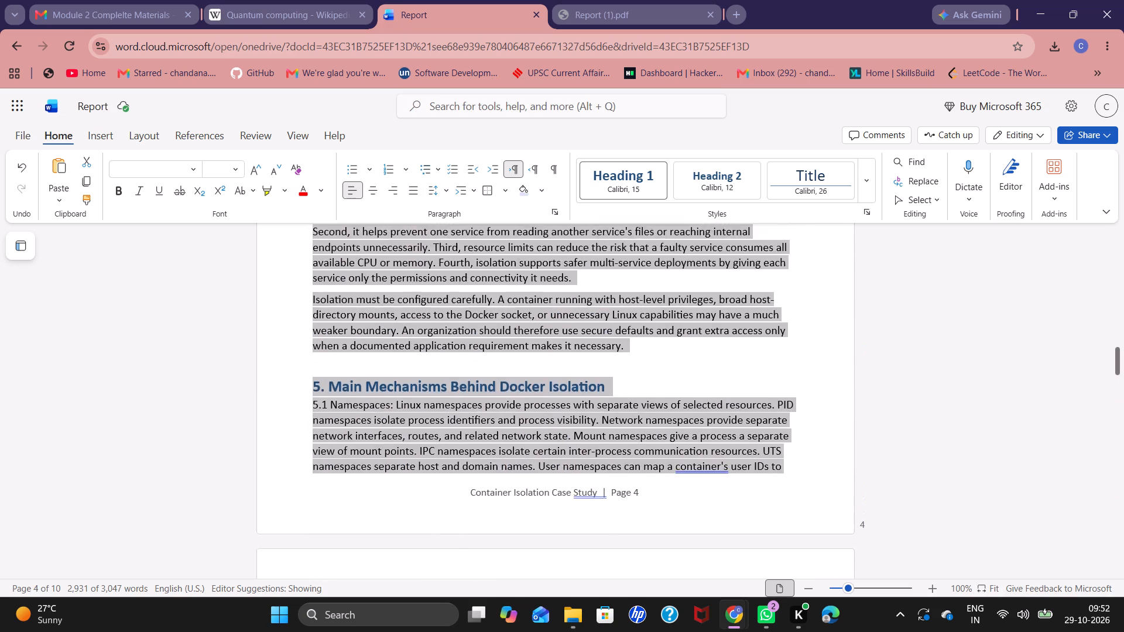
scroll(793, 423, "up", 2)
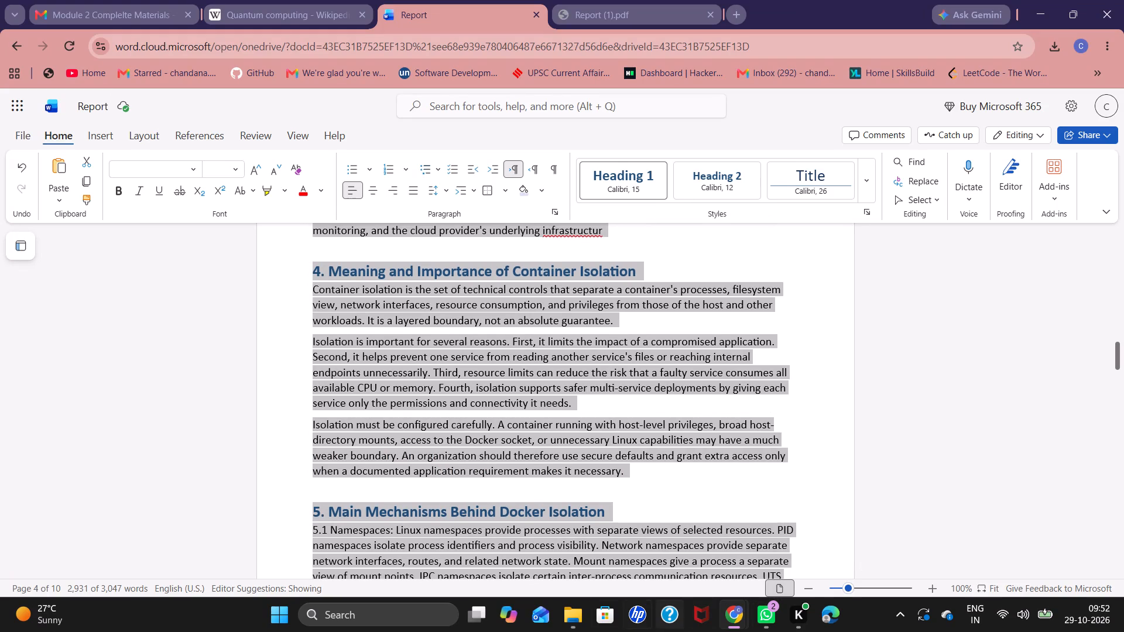
Switch to File Explorer and start sharing the selected Report .pdf from the Downloads folder.
left_click(571, 624)
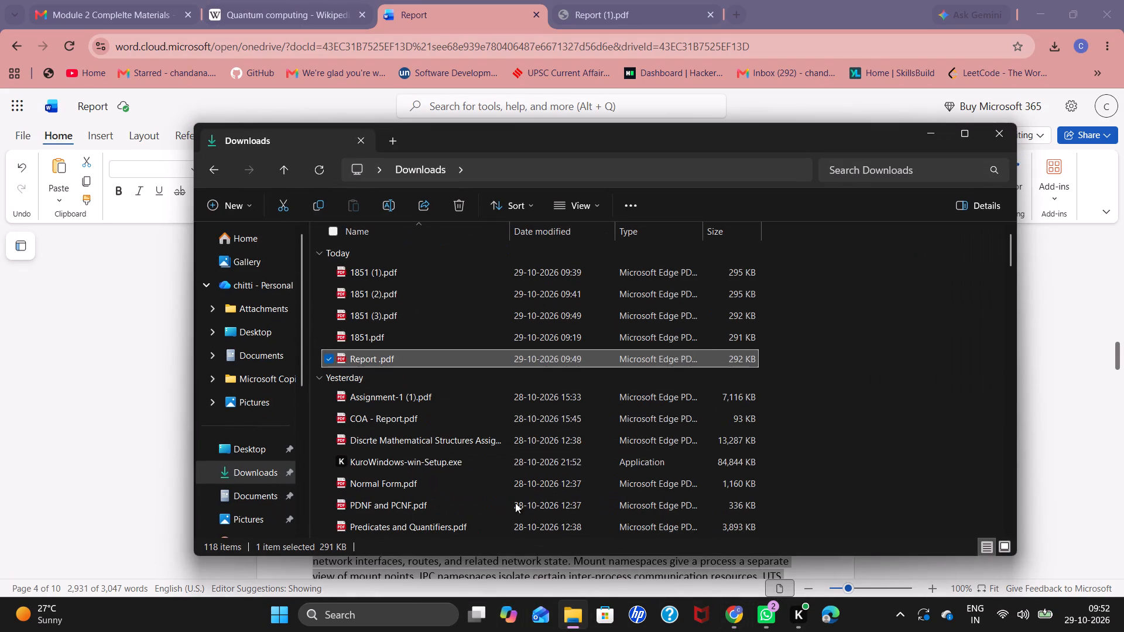
left_click(416, 203)
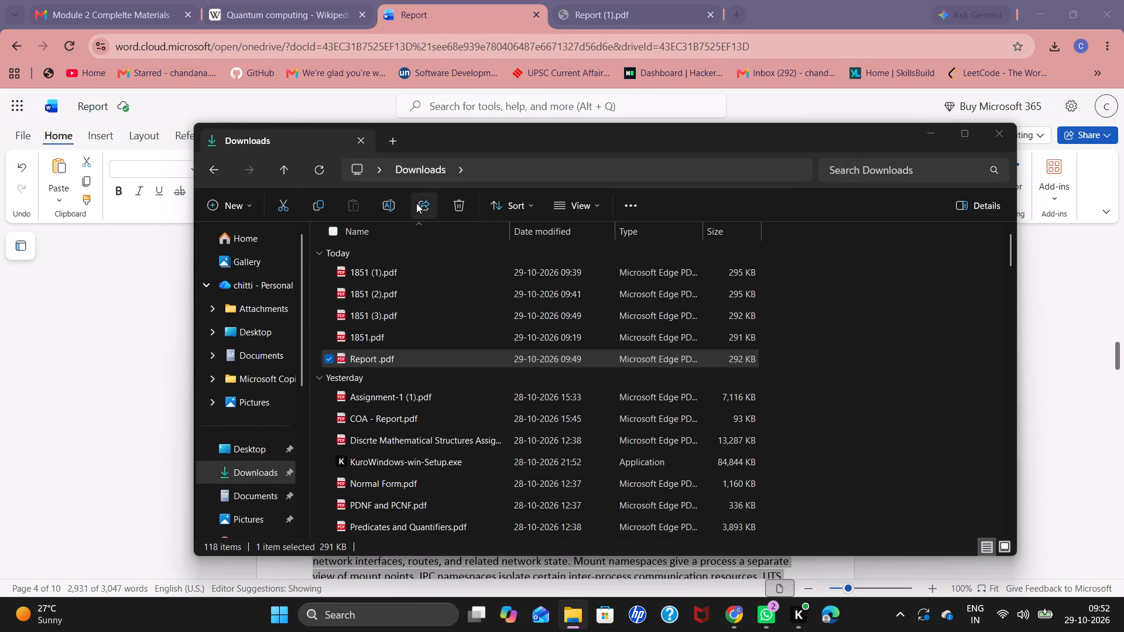
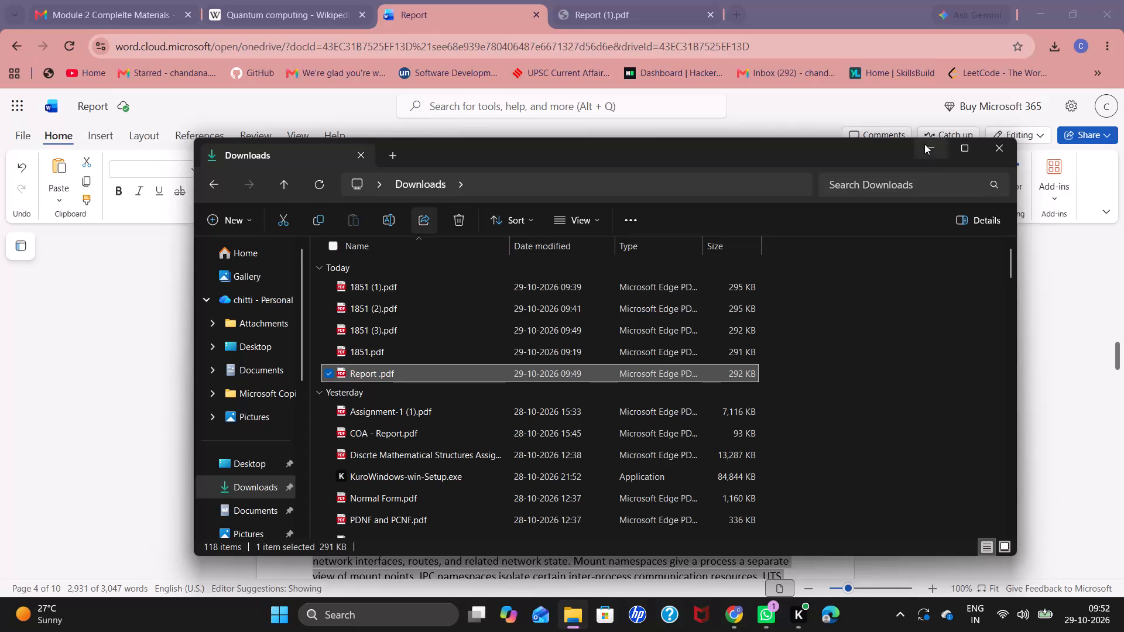
Switch back to the Report document in Word and apply justified alignment and underlining to the entire text.
left_click(924, 144)
left_click(821, 303)
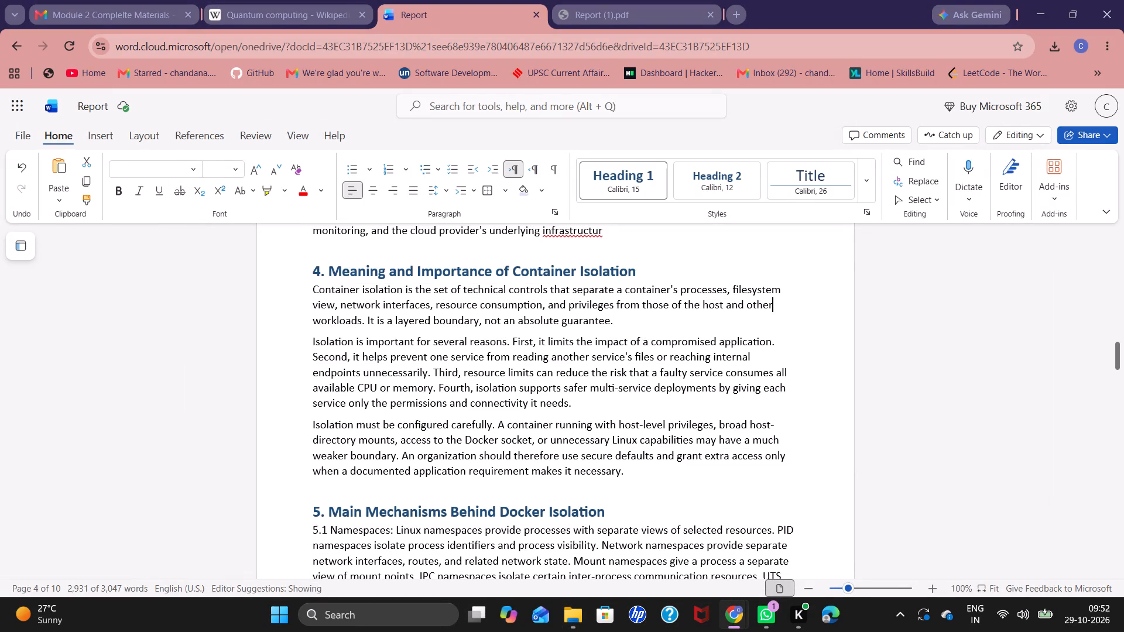
key("ctrl+a")
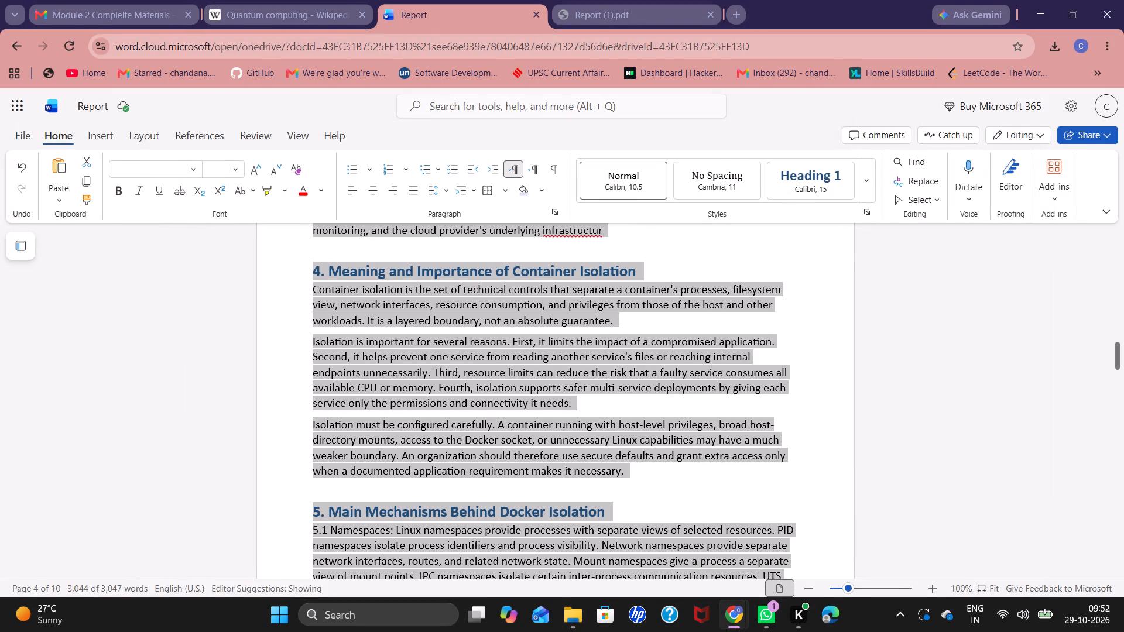
key("ctrl+j")
key("ctrl+u")
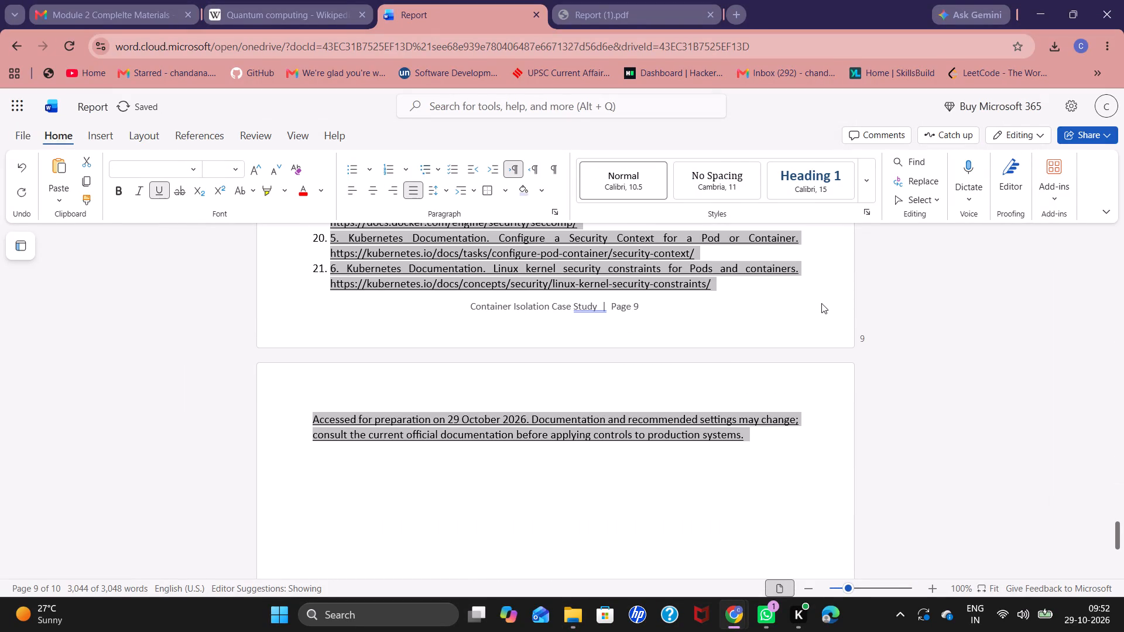
Look over the justified, underlined text from the cover page through the Introduction and the start of Objectives and Scope.
scroll(821, 303, "up", 4)
scroll(821, 303, "up", 18)
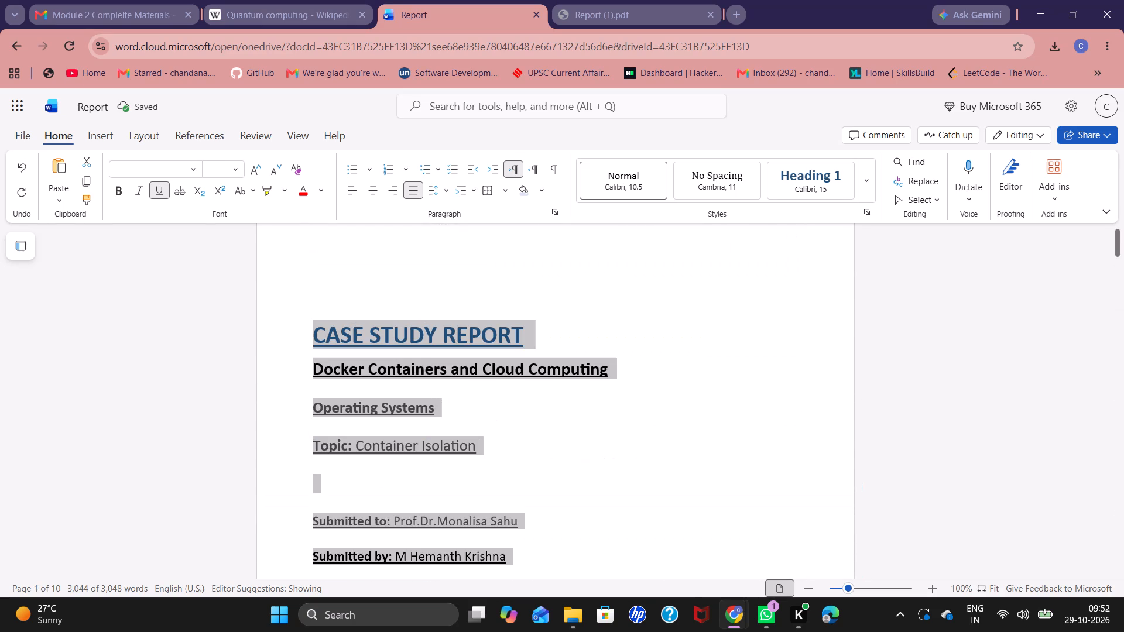
scroll(821, 303, "up", 4)
left_click(721, 379)
scroll(721, 379, "down", 1)
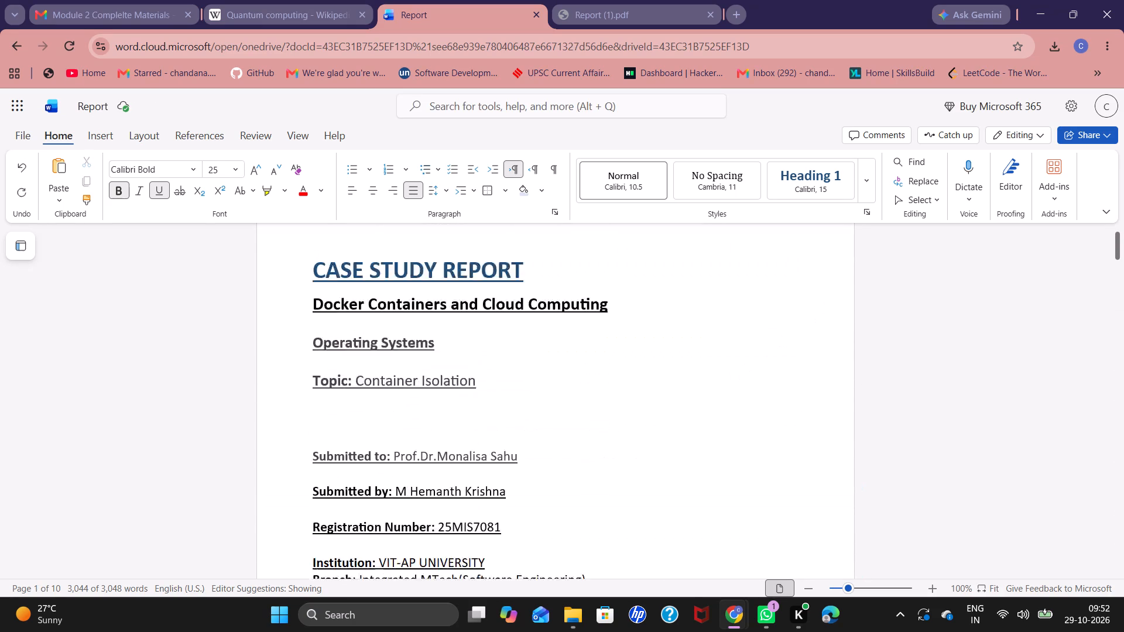
scroll(721, 379, "down", 2)
scroll(721, 379, "right", 2)
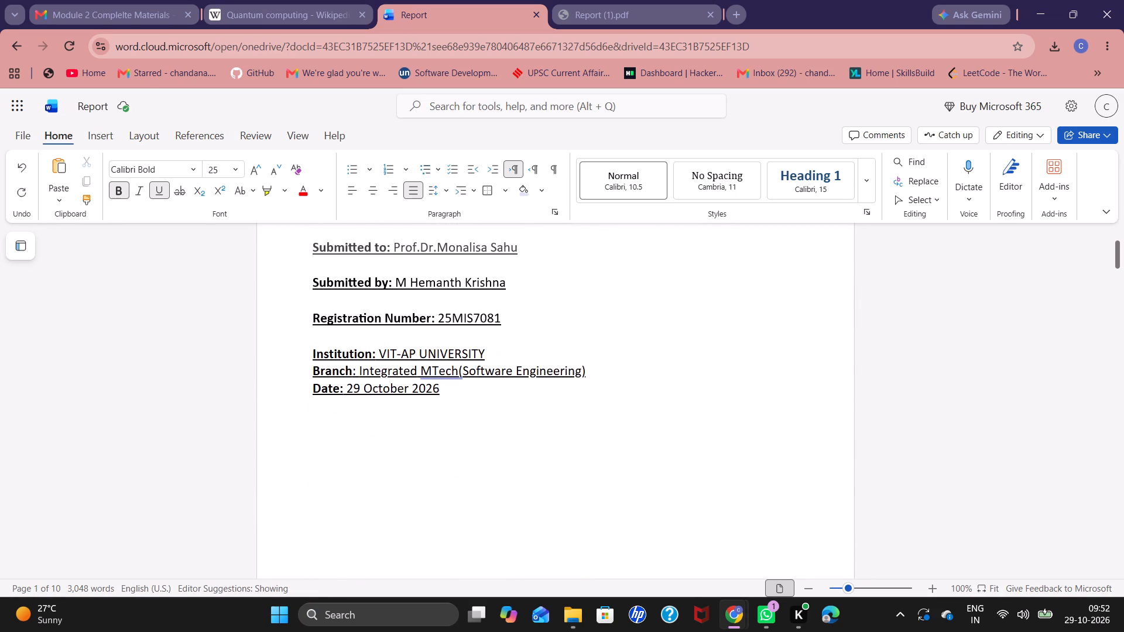
scroll(721, 379, "right", 1)
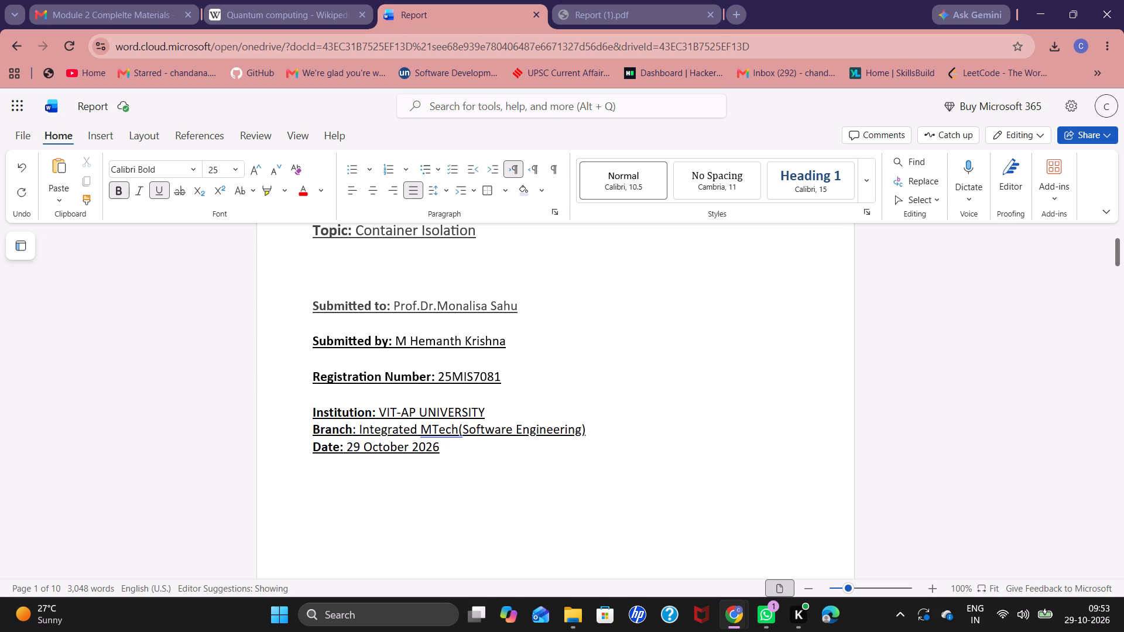
scroll(515, 314, "up", 2)
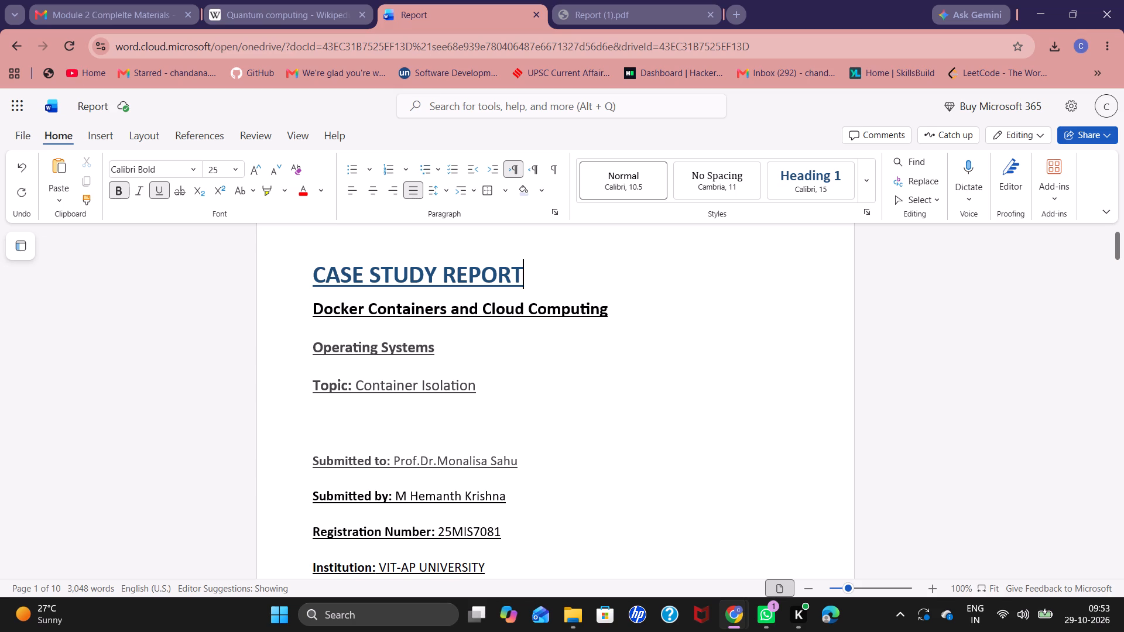
scroll(515, 314, "down", 10)
scroll(515, 314, "up", 4)
scroll(515, 314, "right", 4)
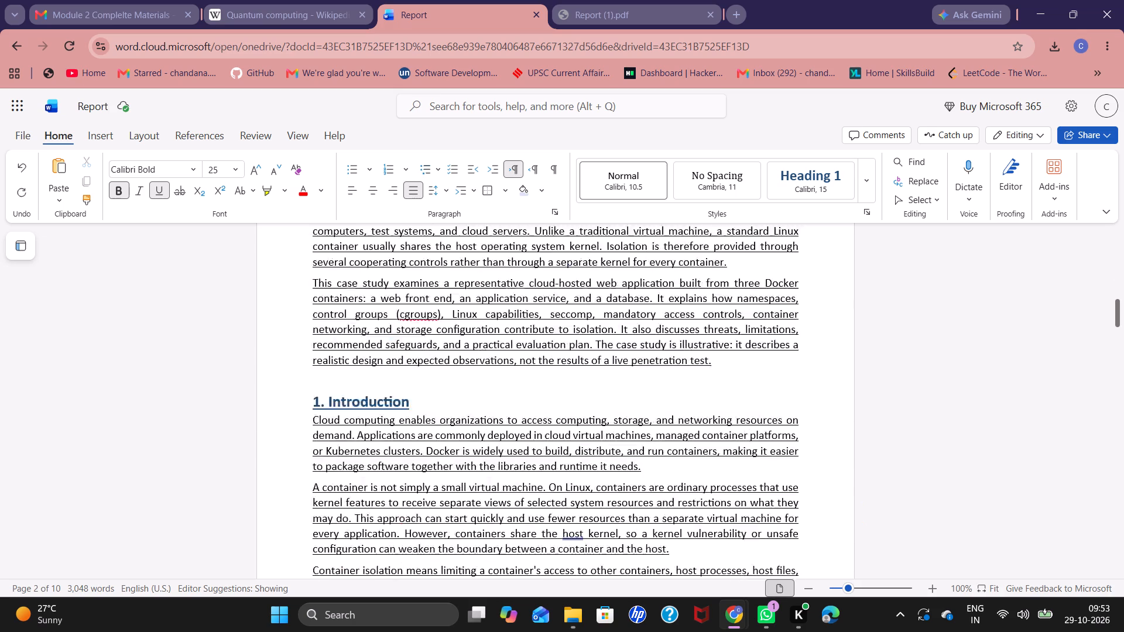
scroll(515, 314, "up", 1)
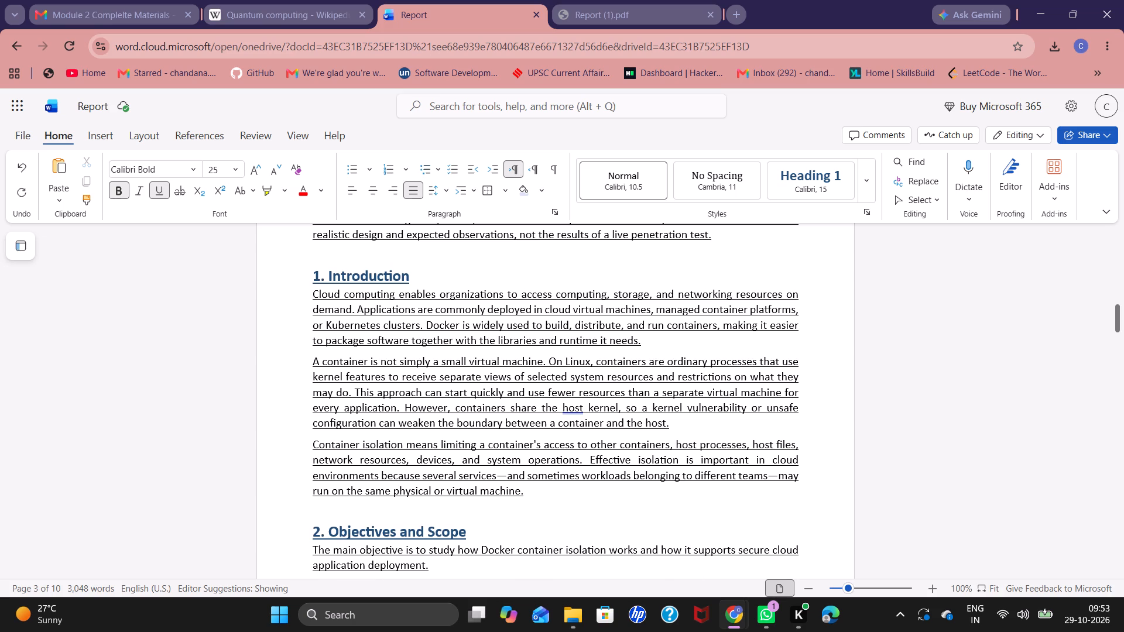
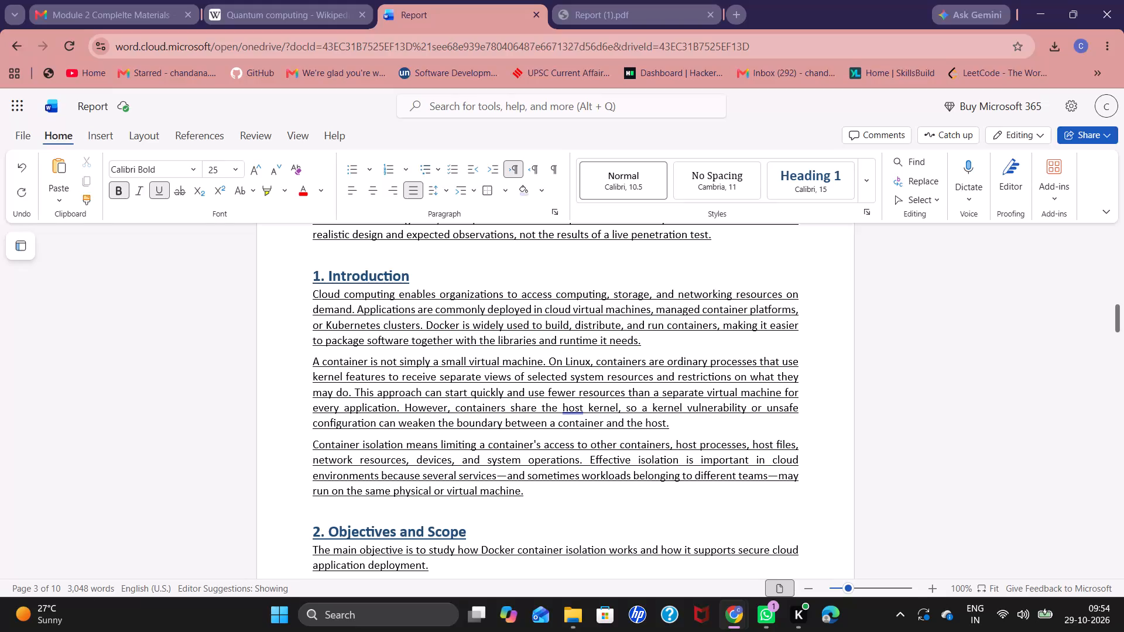
Remove the underlining from the entire report text and check it back up to the cover page title.
left_click(382, 258)
key("ctrl+a")
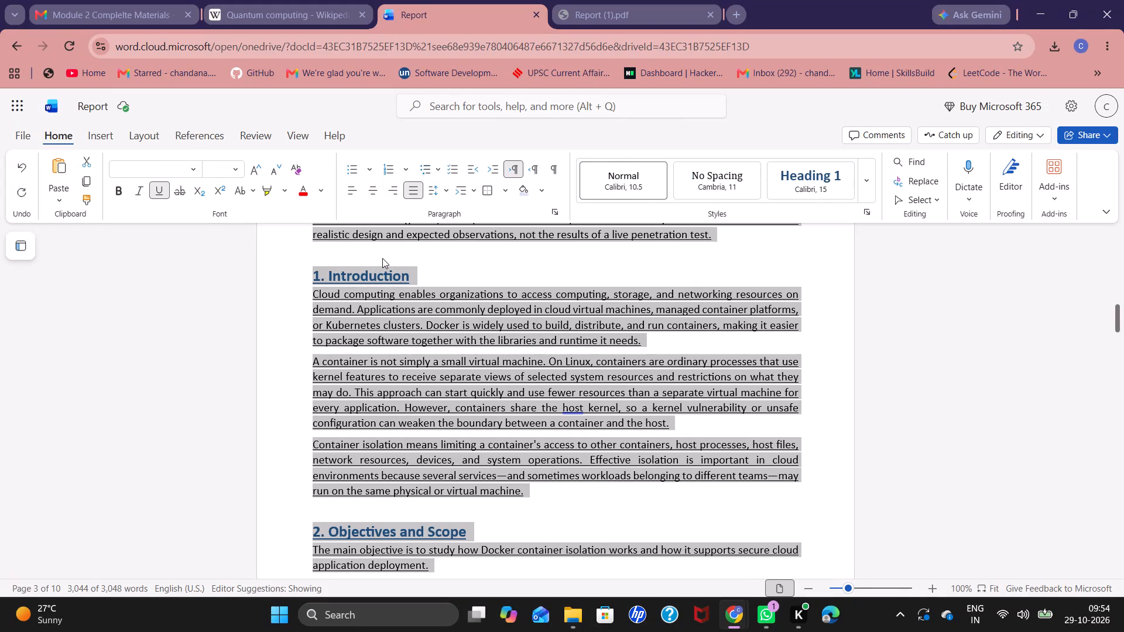
key("ctrl+u")
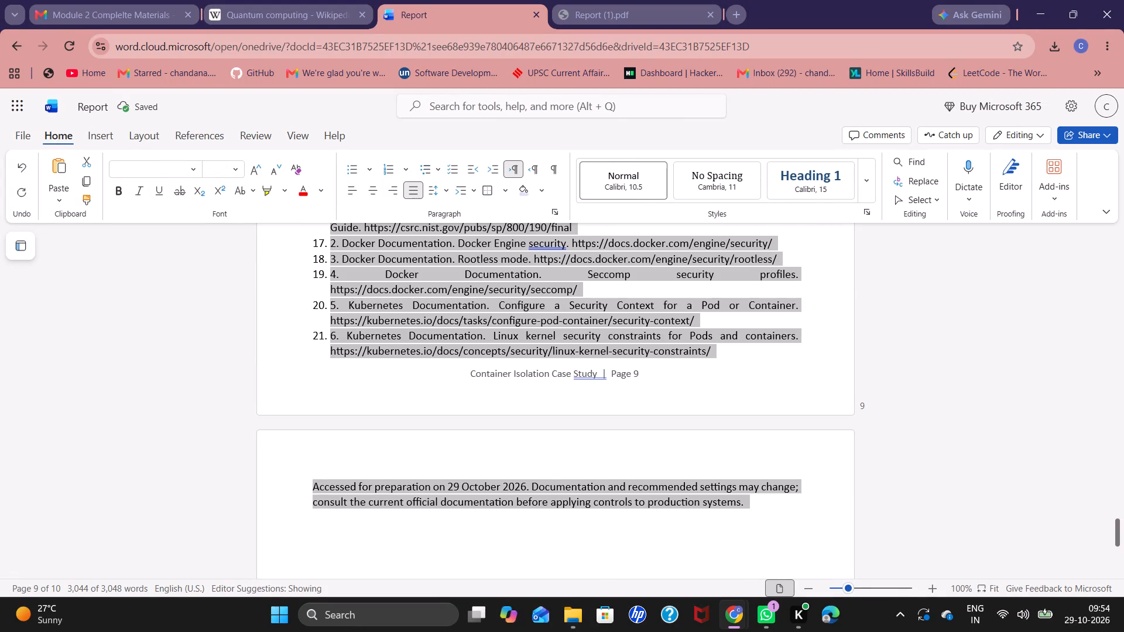
scroll(382, 258, "up", 16)
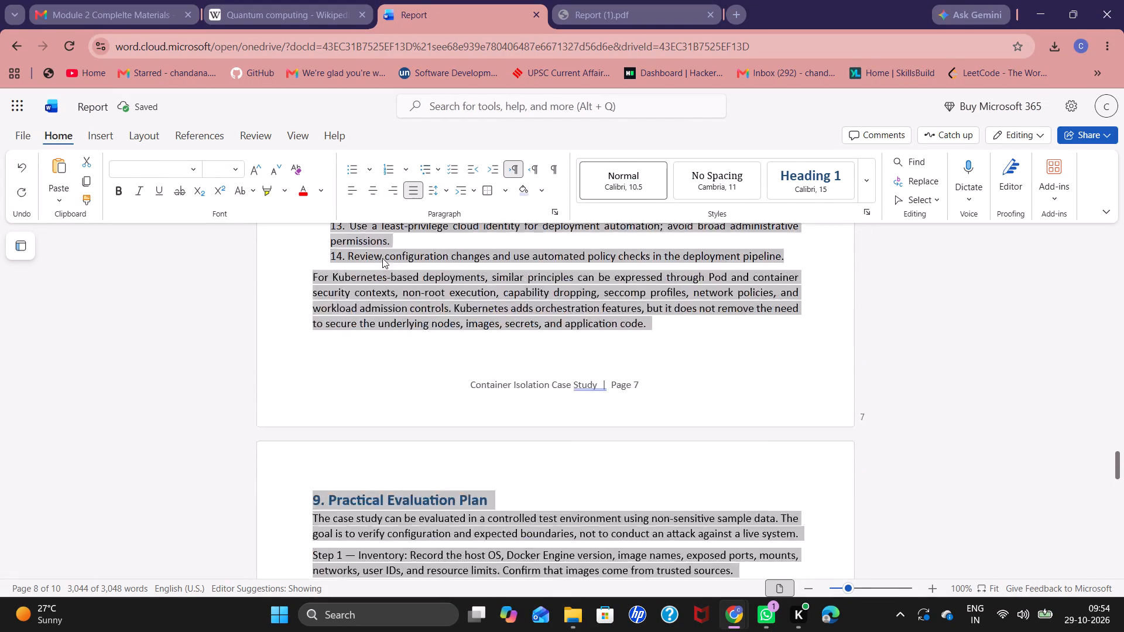
scroll(382, 258, "up", 9)
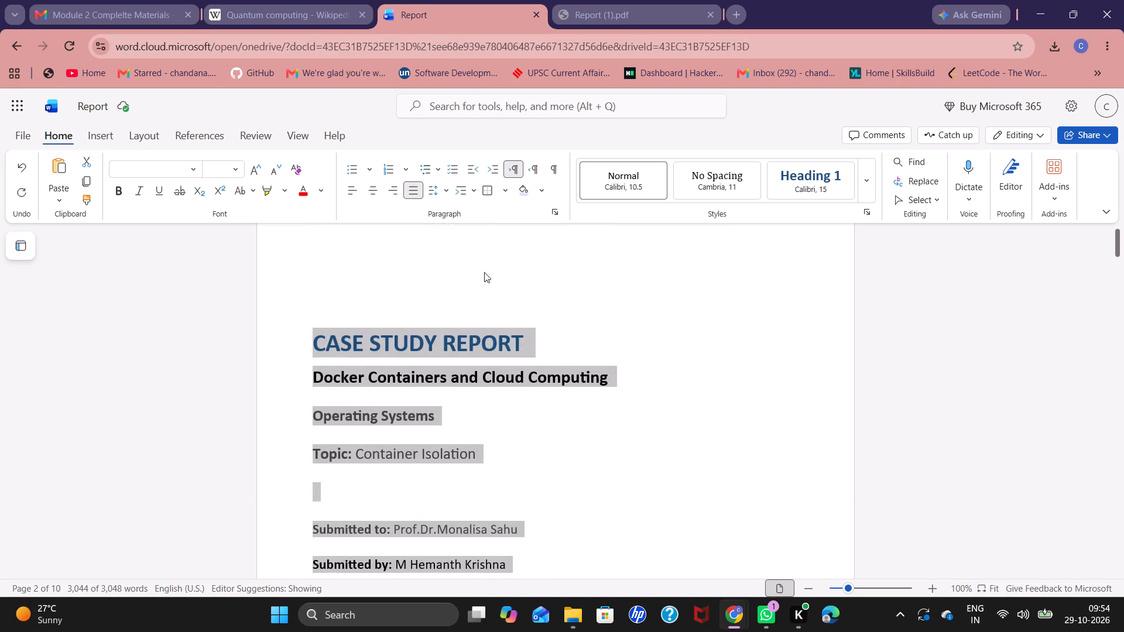
left_click(498, 288)
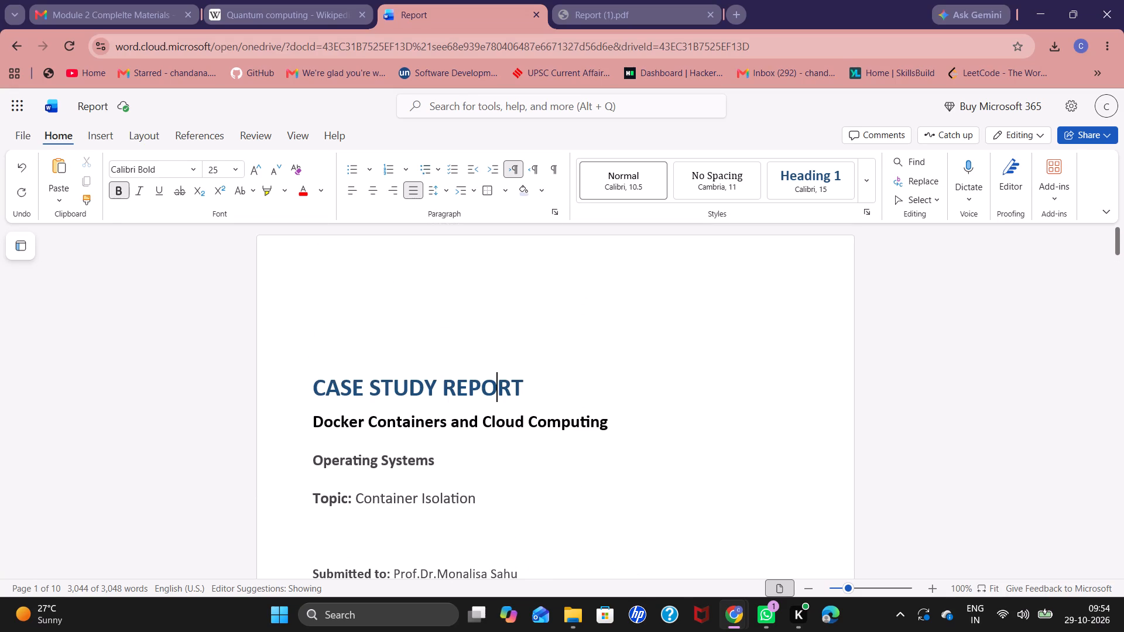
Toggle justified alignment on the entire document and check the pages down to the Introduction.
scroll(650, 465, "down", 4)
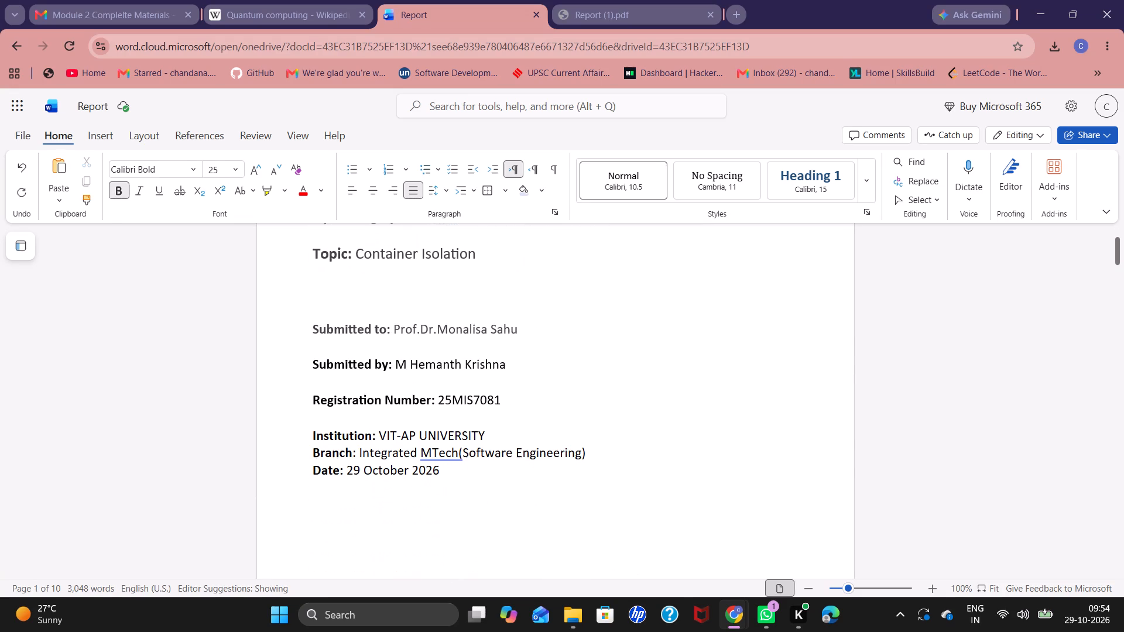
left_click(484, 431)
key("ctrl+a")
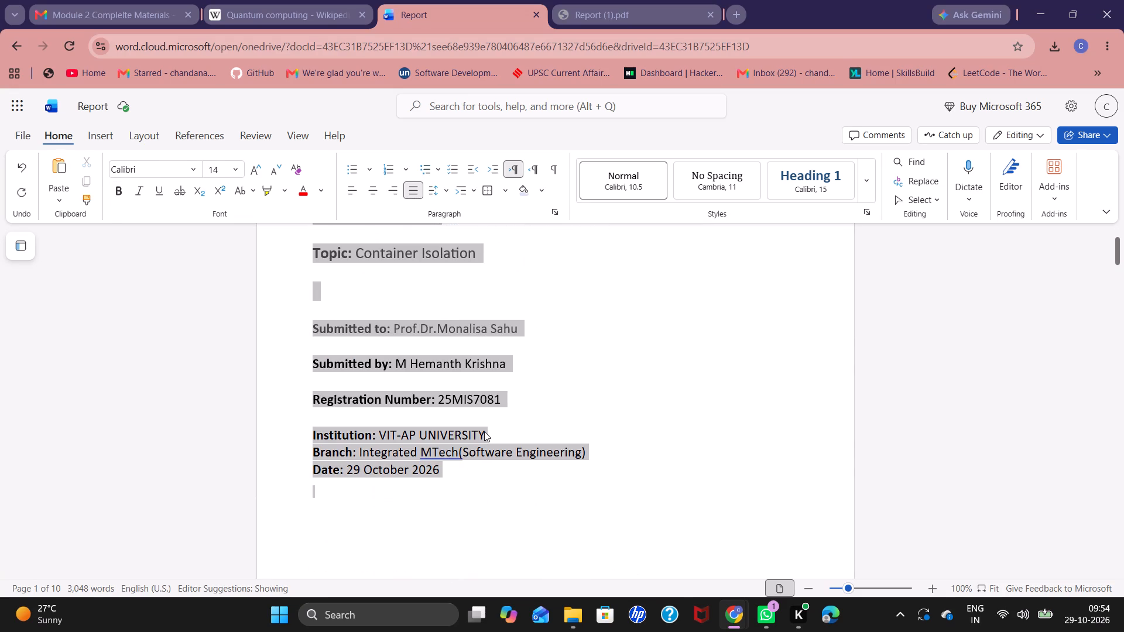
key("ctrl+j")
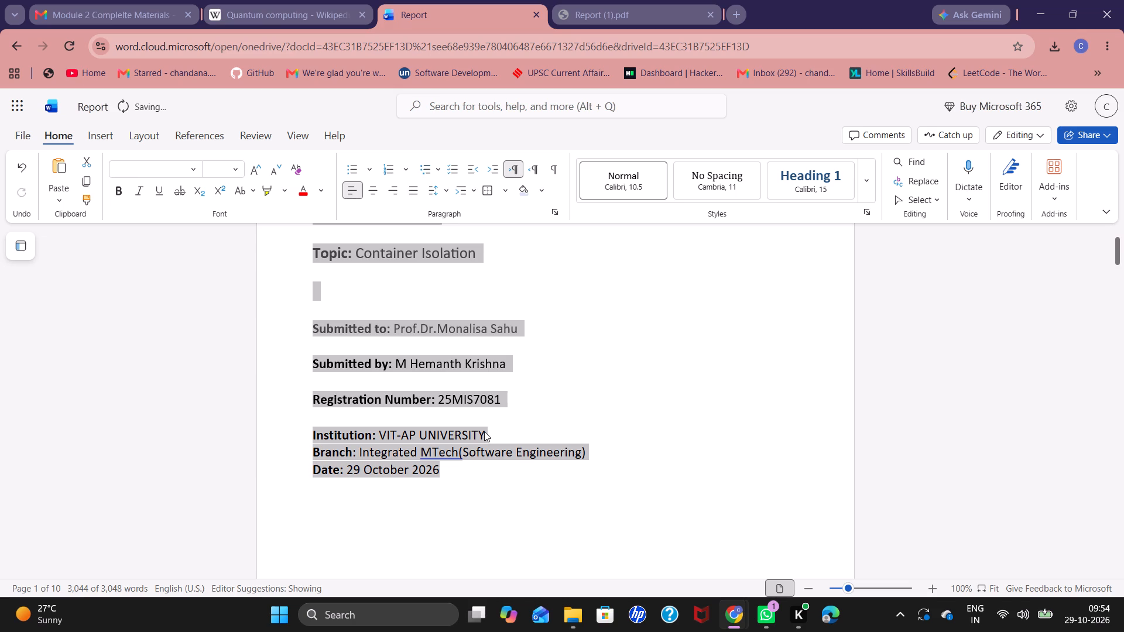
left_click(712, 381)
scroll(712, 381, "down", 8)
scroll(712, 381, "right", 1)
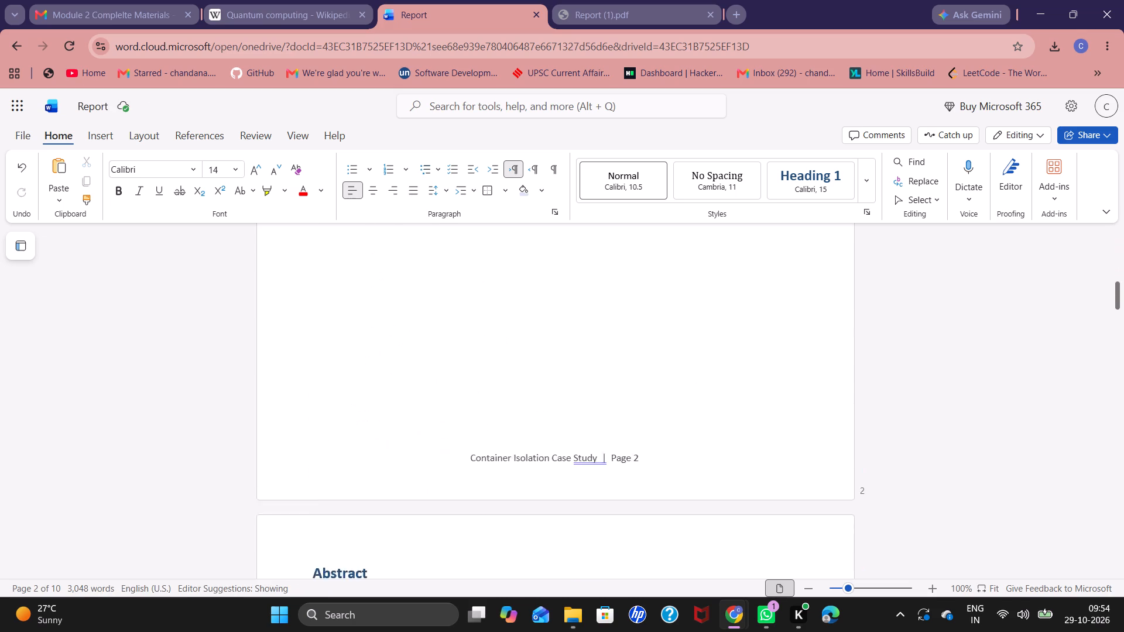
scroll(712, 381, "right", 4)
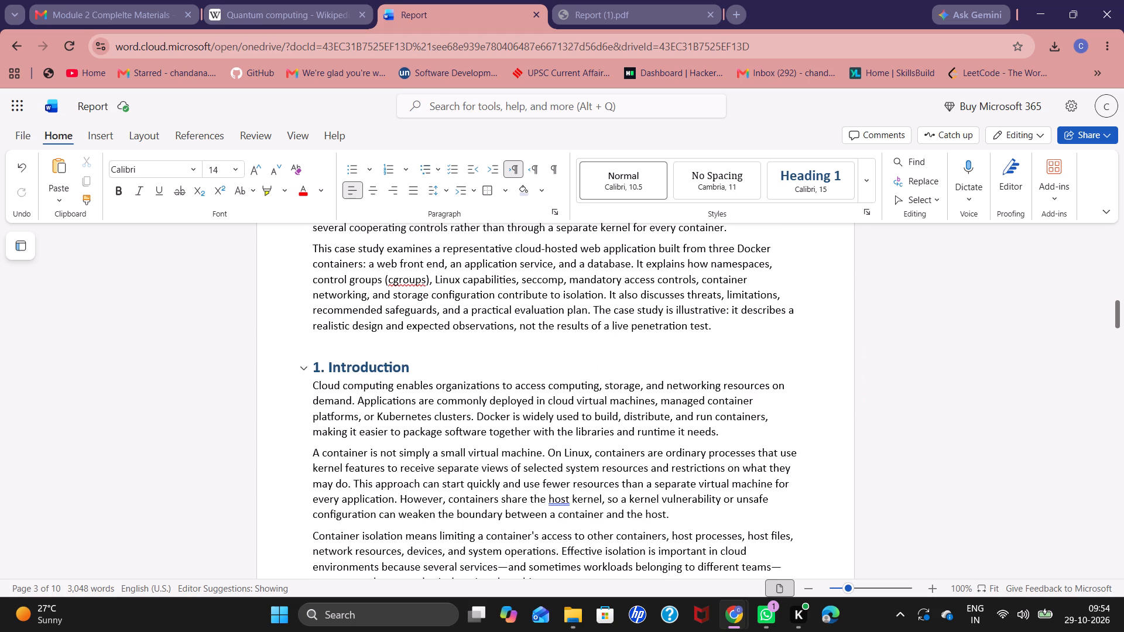
Apply justified alignment to the entire document text.
key("ctrl+a")
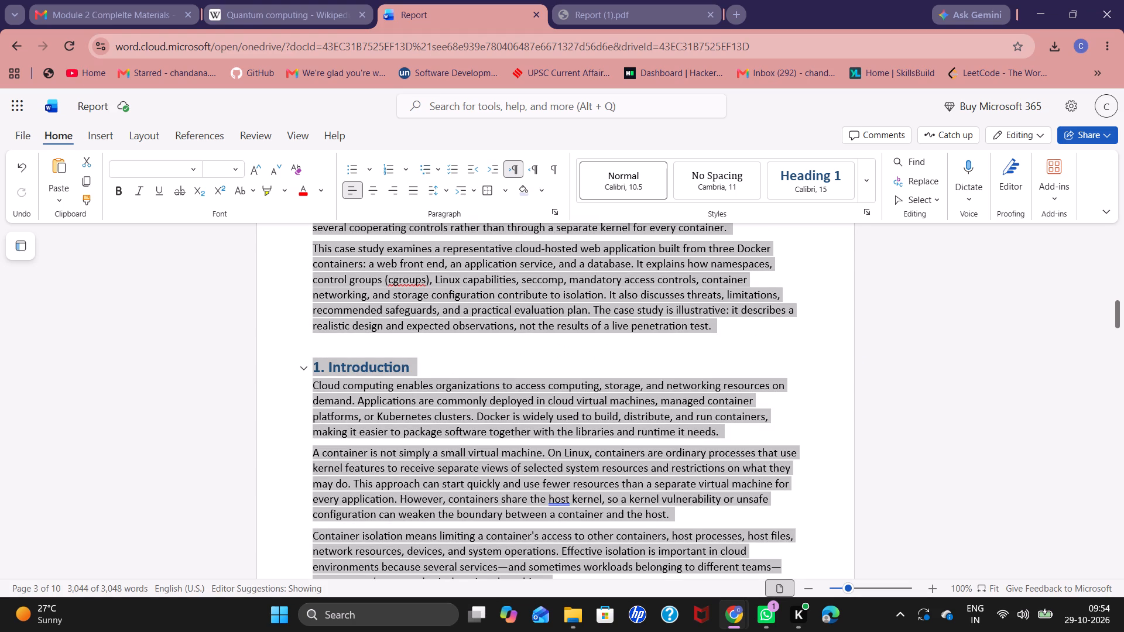
key("ctrl+j")
Look through the justified report from the first page to the end of the last page.
scroll(699, 388, "up", 1)
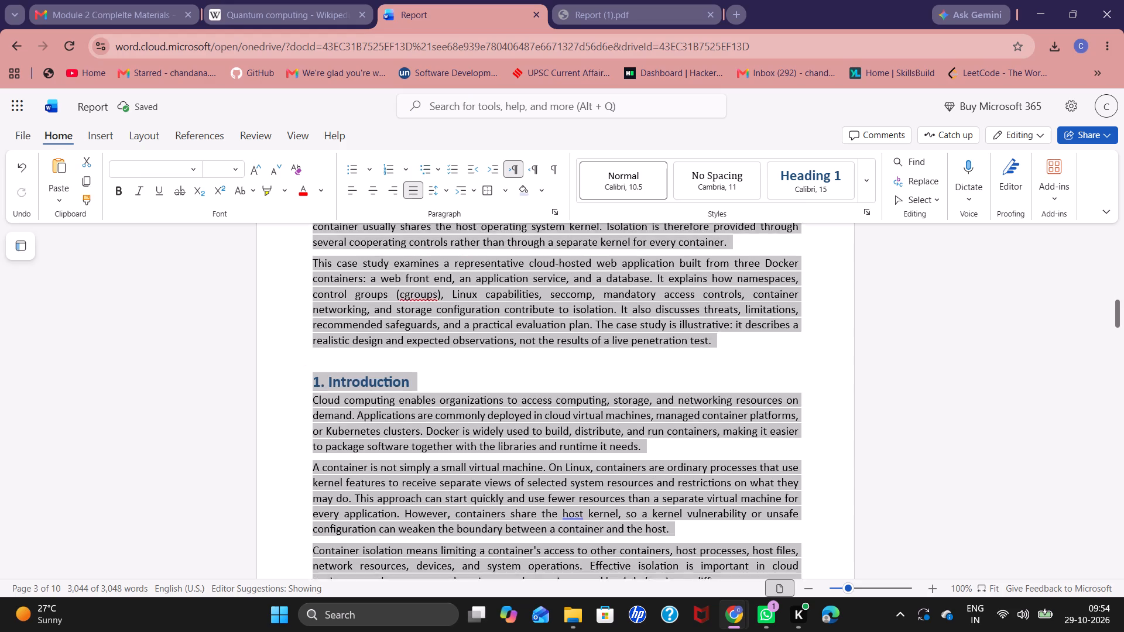
scroll(699, 388, "up", 10)
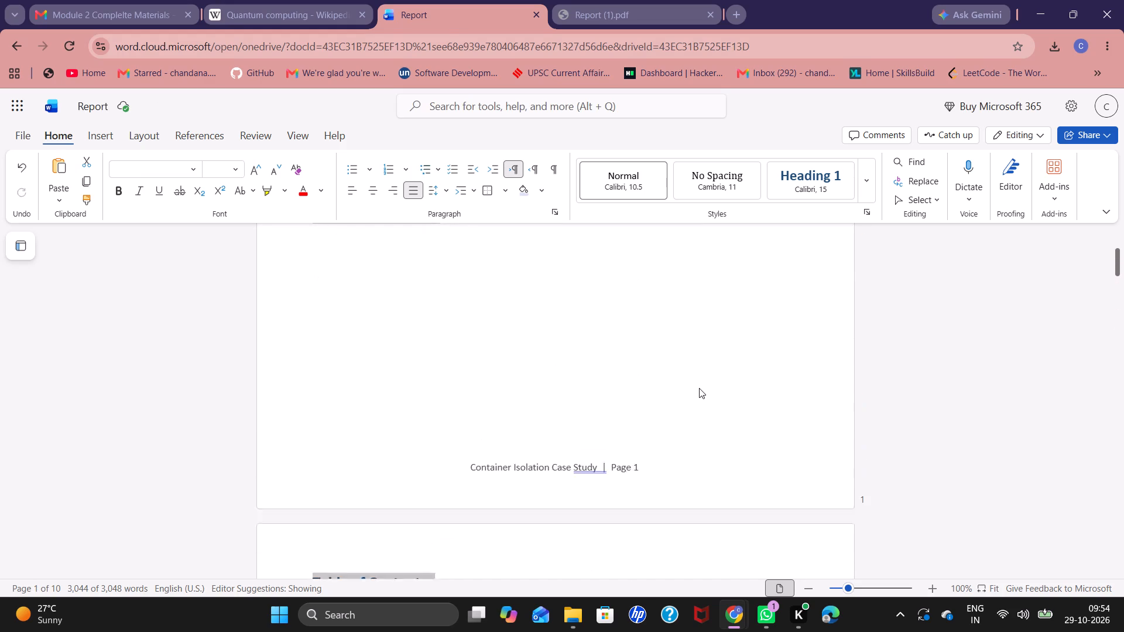
scroll(699, 388, "up", 5)
scroll(699, 388, "down", 14)
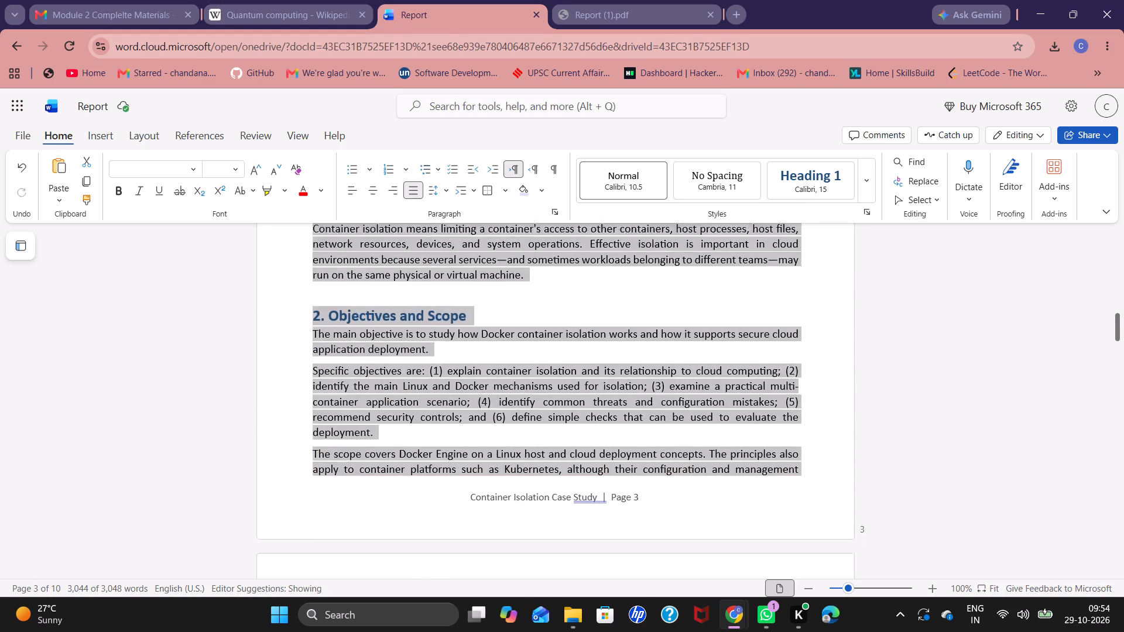
scroll(699, 388, "down", 15)
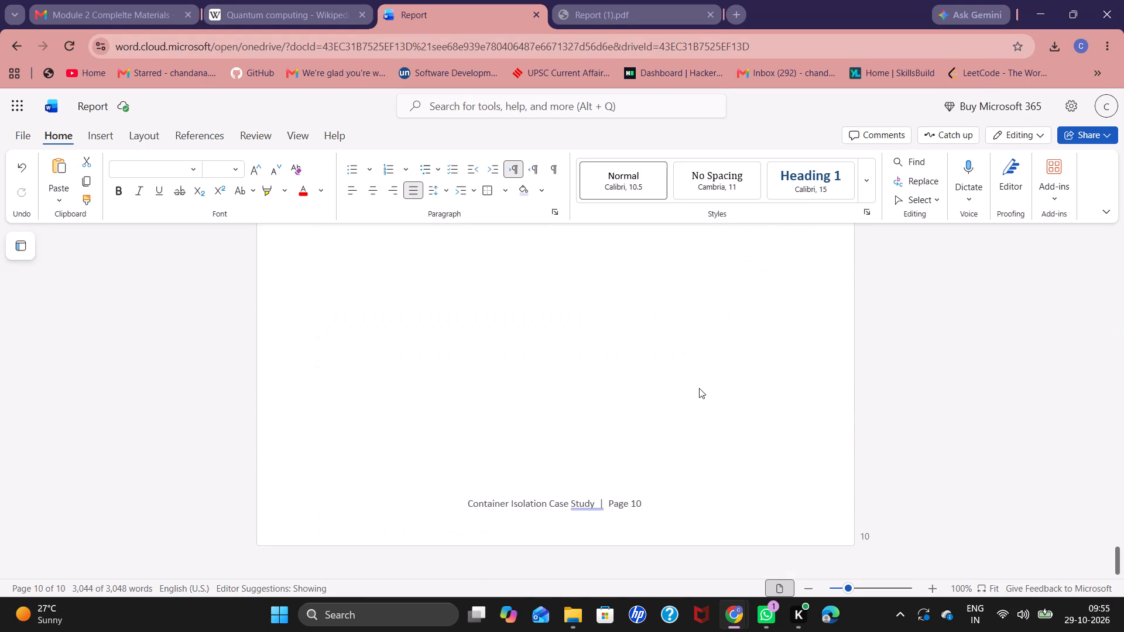
left_click(695, 392)
Close the wide gaps at the start of the Seccomp entry in References so it reads "4.Docker Documentation.Seccomp".
scroll(695, 392, "up", 4)
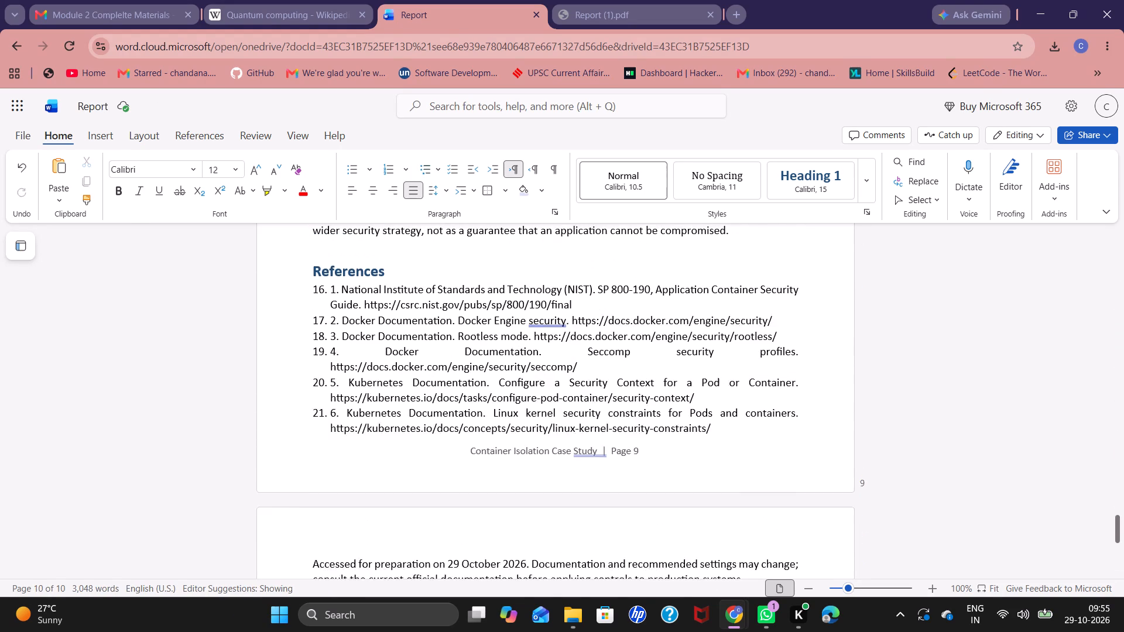
scroll(695, 392, "up", 2)
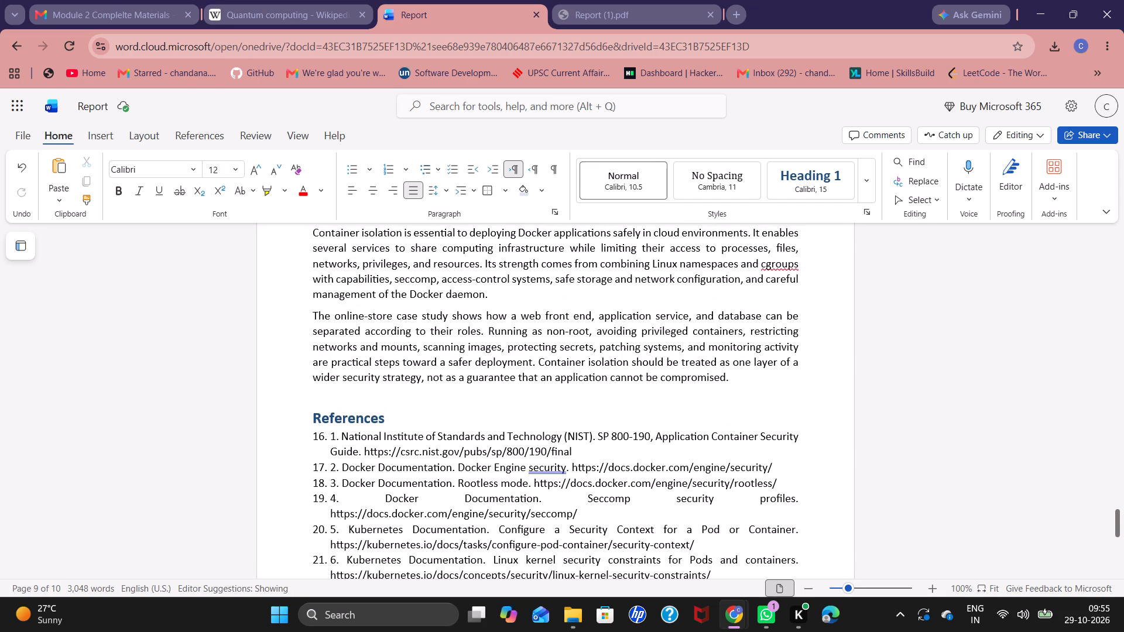
scroll(695, 392, "down", 1)
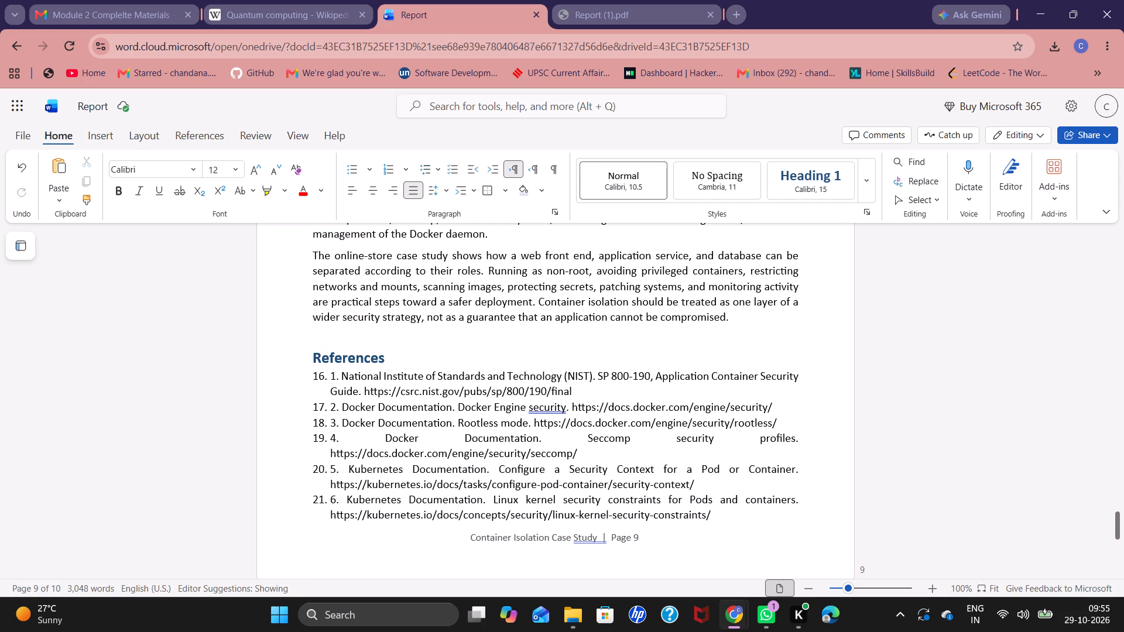
left_click(386, 440)
key("BackSpace")
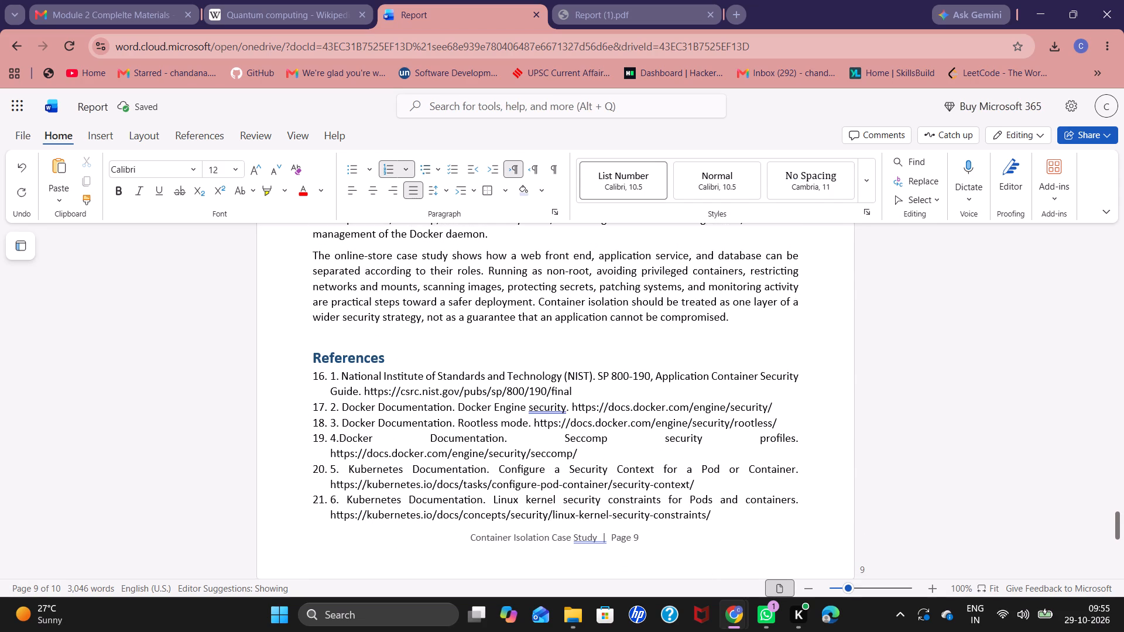
left_click(431, 435)
key("BackSpace")
key("BackSpace")
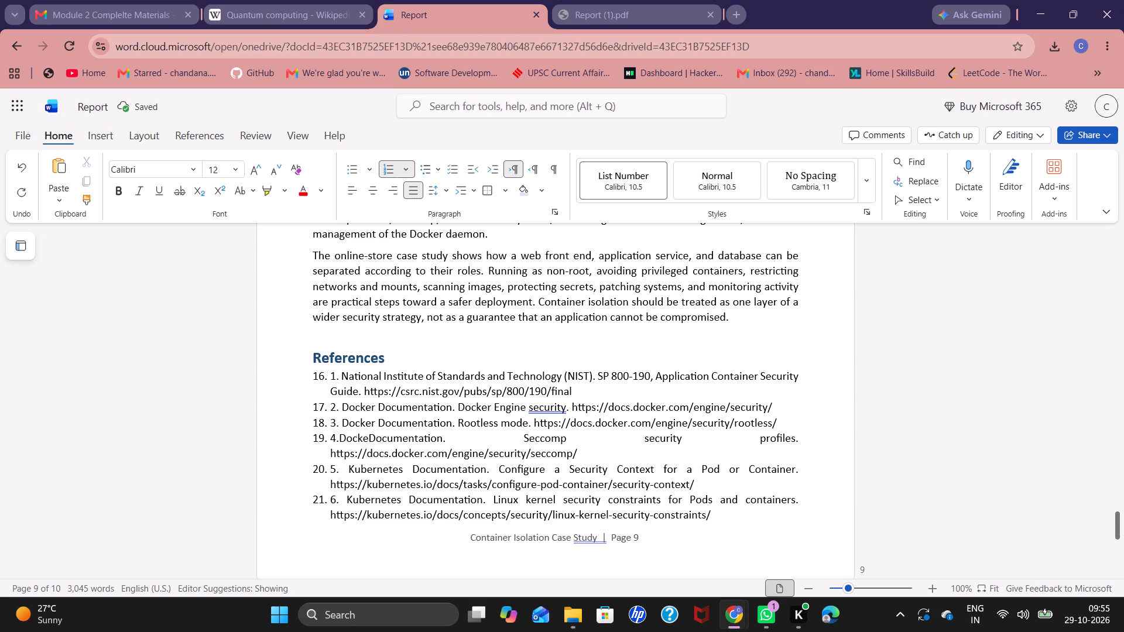
type("r")
key("space")
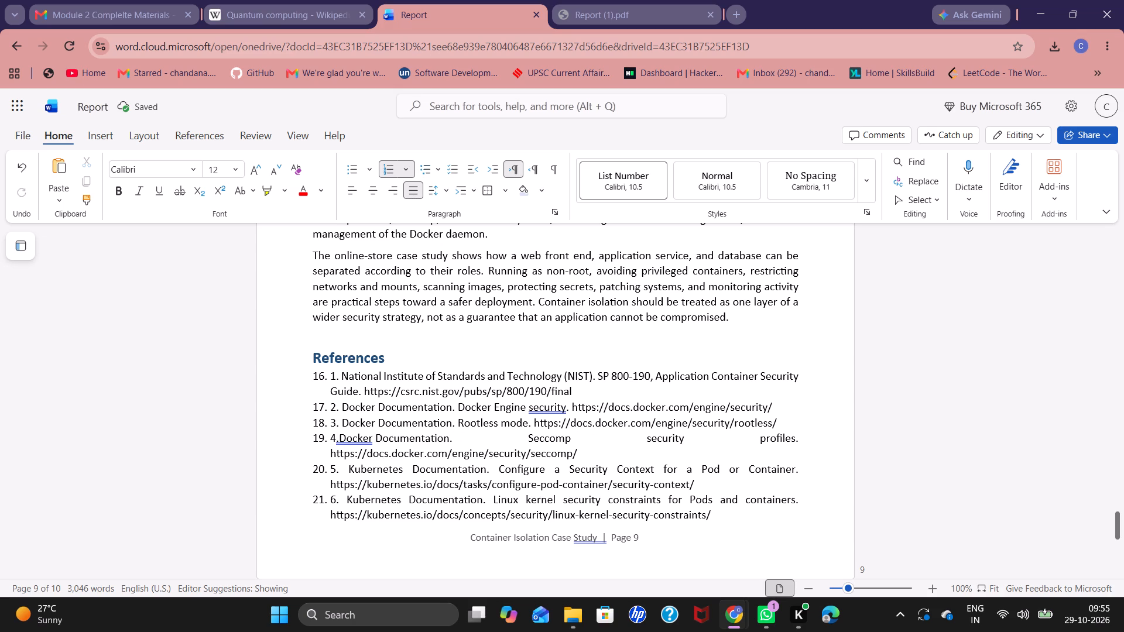
left_click(526, 438)
key("BackSpace")
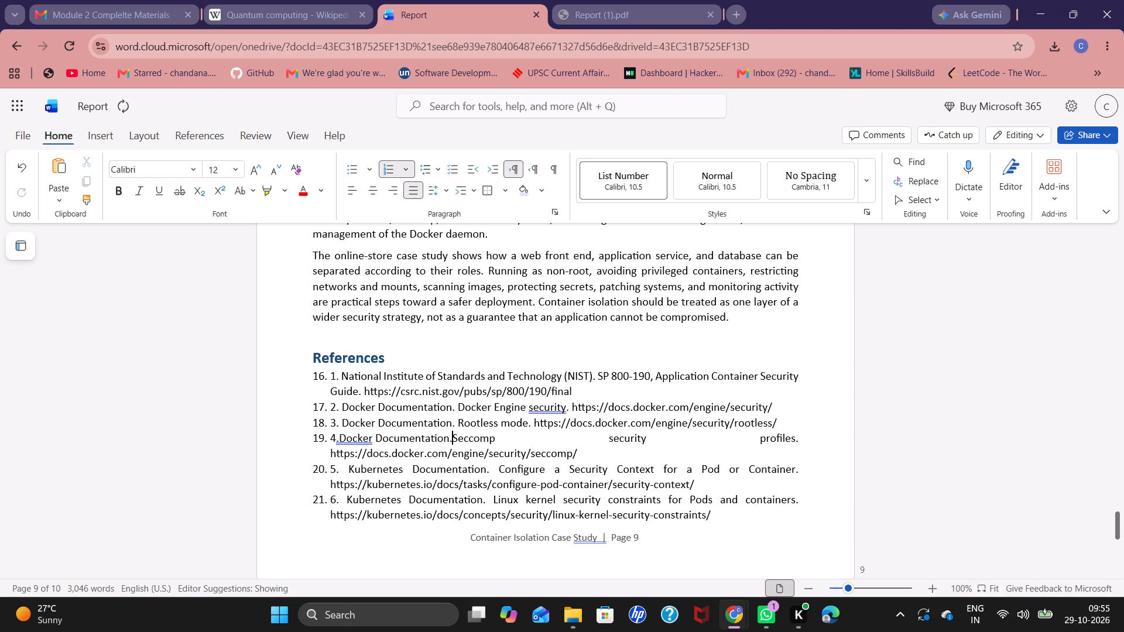
Tighten the remaining gaps in the same reference to single spaces so it reads "Seccomp security profiles.".
left_click(607, 441)
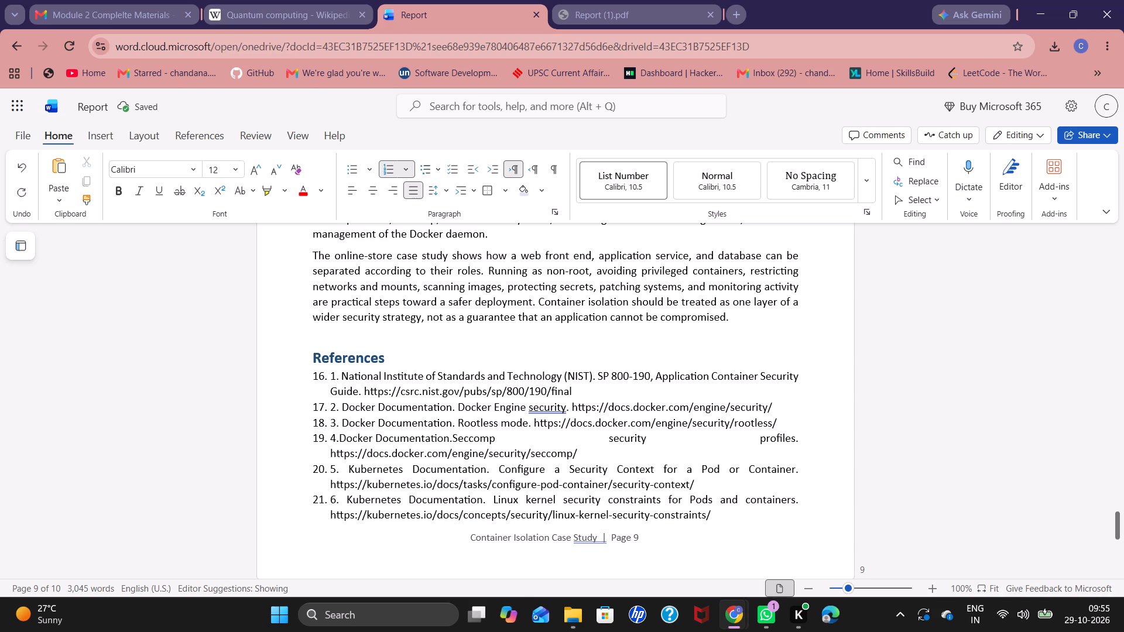
key("BackSpace")
key("space")
key("BackSpace")
key("space")
left_click(756, 442)
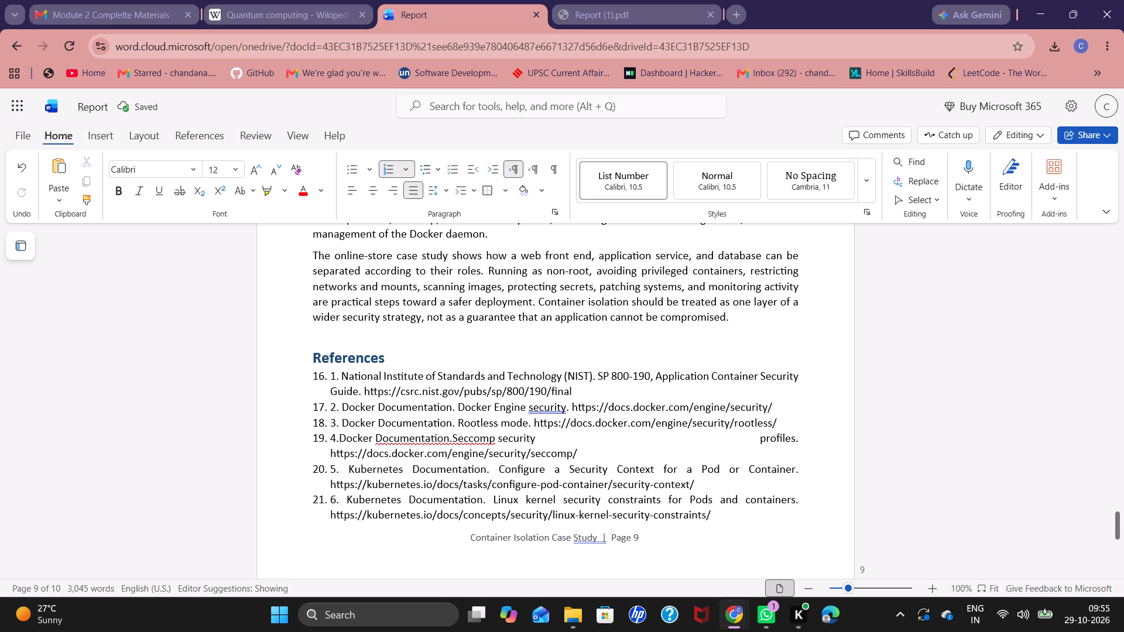
key("BackSpace")
key("space")
key("BackSpace")
key("space")
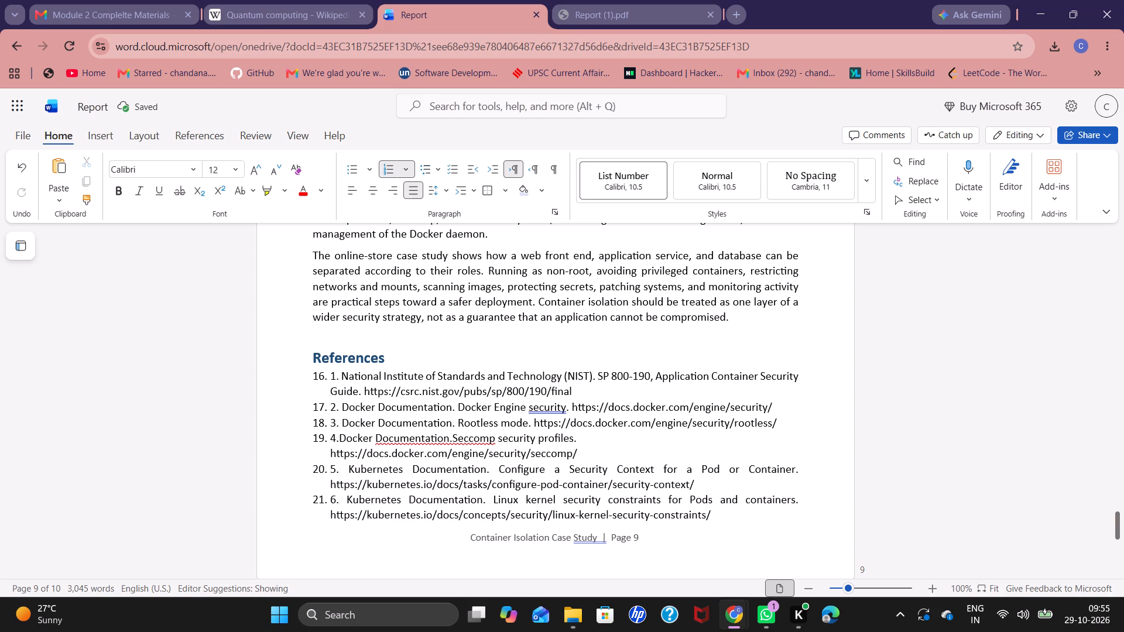
Ignore all spelling flags for "Documentation.Seccomp" in that reference.
left_click(447, 442)
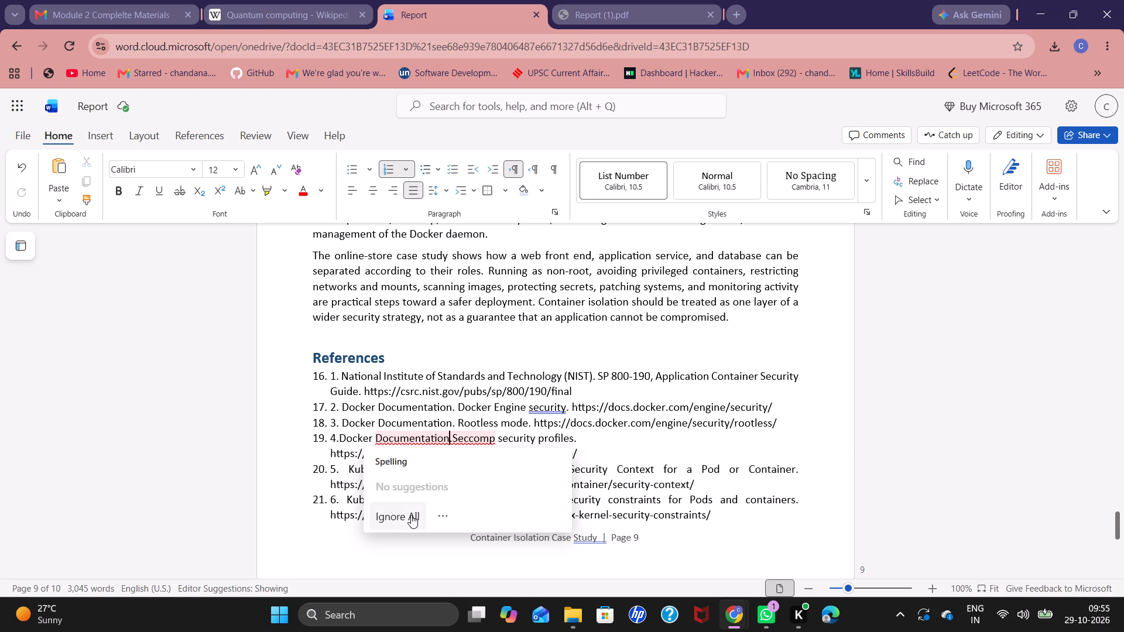
left_click(411, 515)
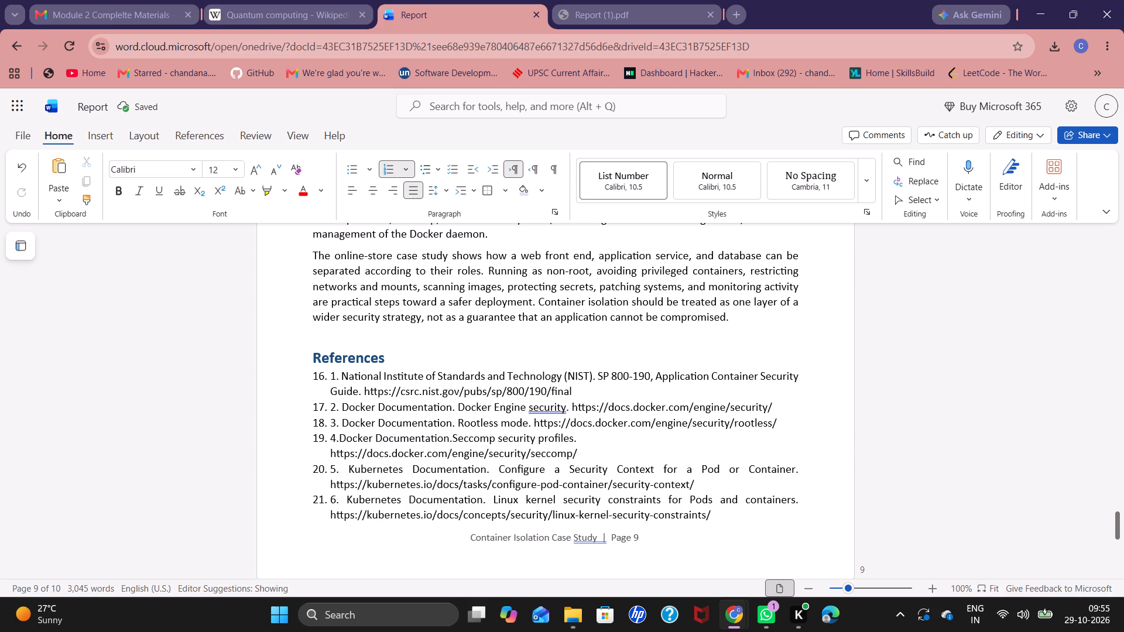
Join the docs.docker.com seccomp link directly to the end of "security profiles." in the same reference.
left_click(328, 452)
key("BackSpace")
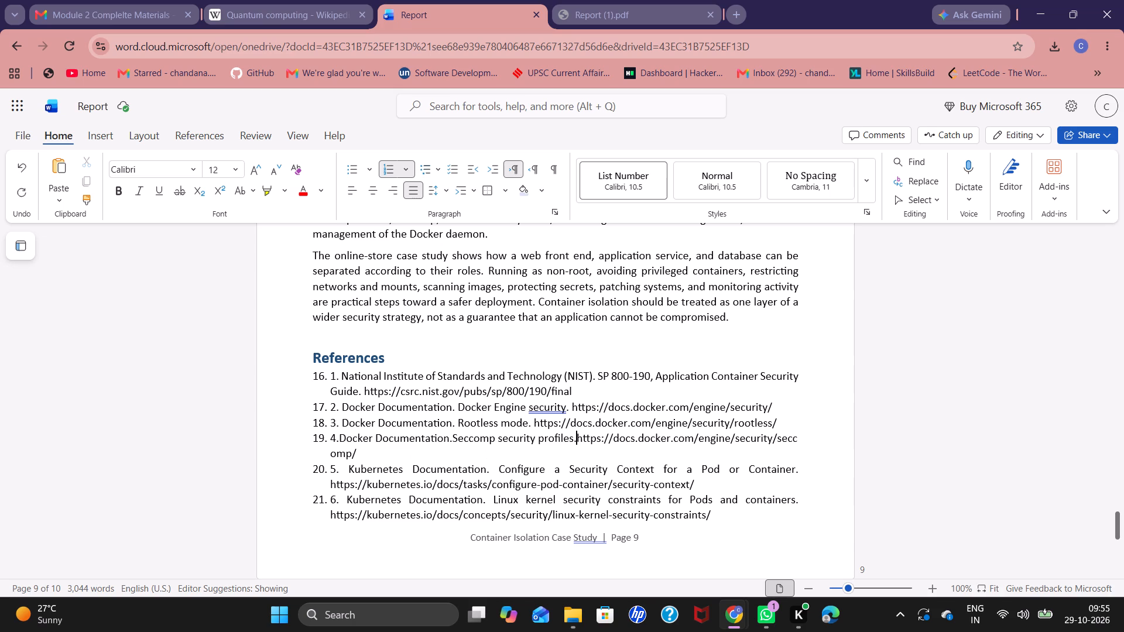
Review the report's page layout from the References and closing page back to the cover page.
scroll(340, 509, "down", 3)
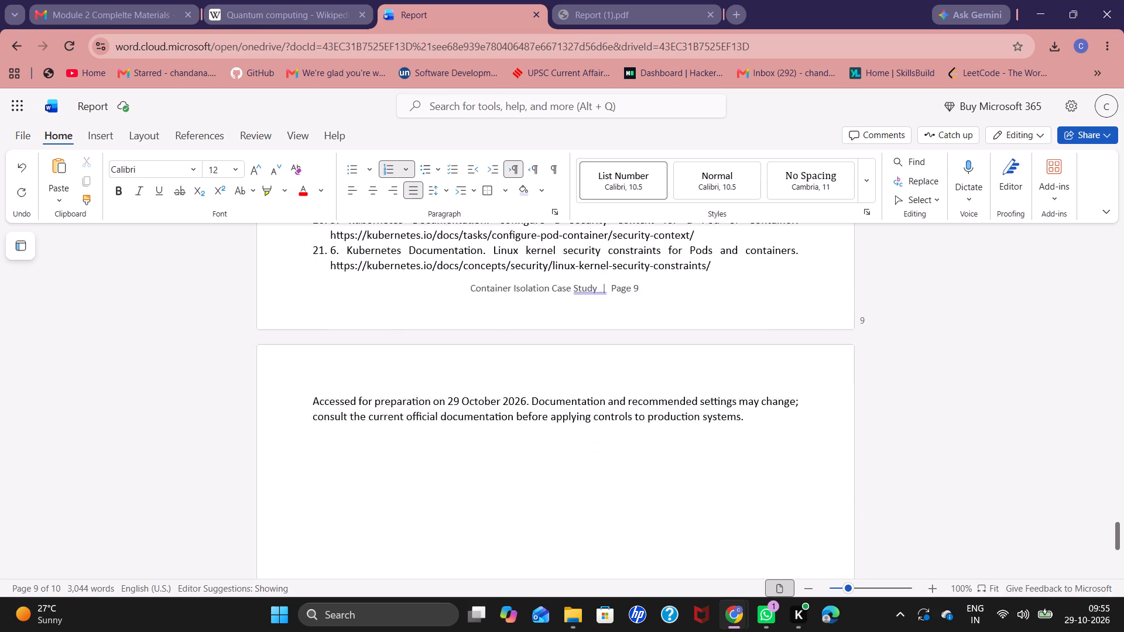
scroll(340, 509, "down", 1)
scroll(340, 509, "up", 2)
scroll(340, 509, "down", 2)
scroll(341, 507, "right", 1)
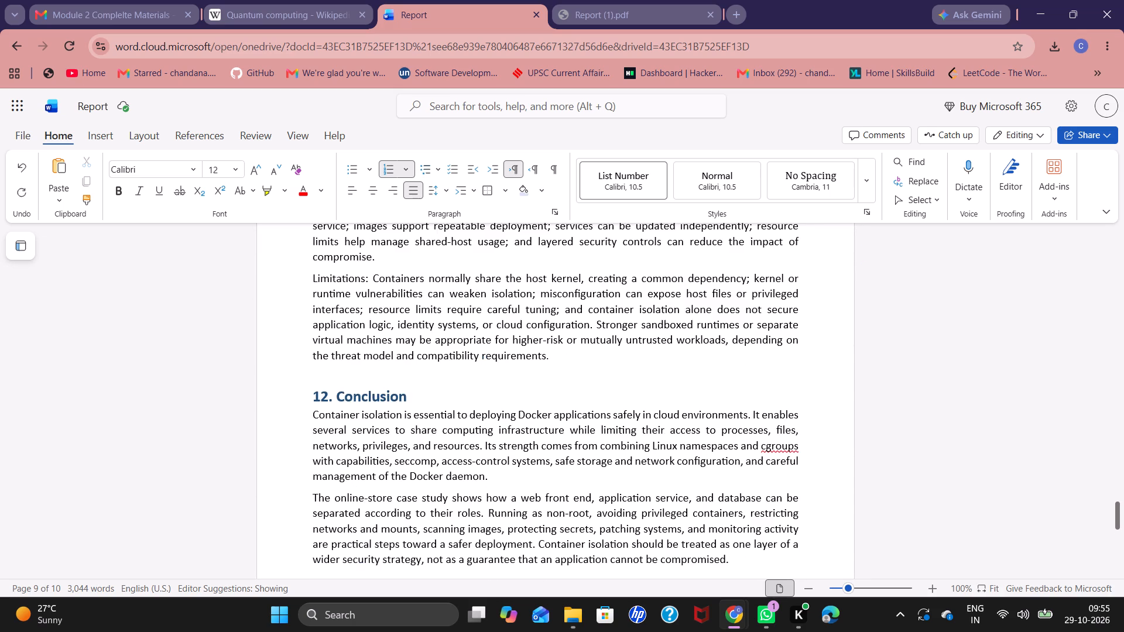
scroll(340, 509, "right", 11)
scroll(341, 507, "up", 13)
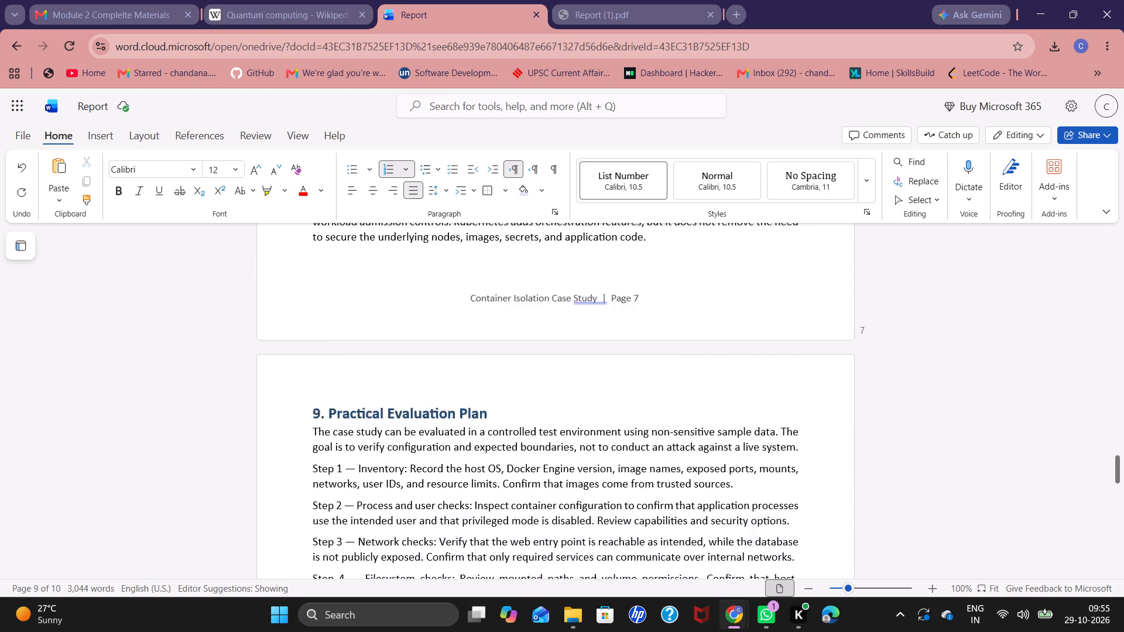
scroll(341, 507, "up", 18)
scroll(341, 507, "down", 7)
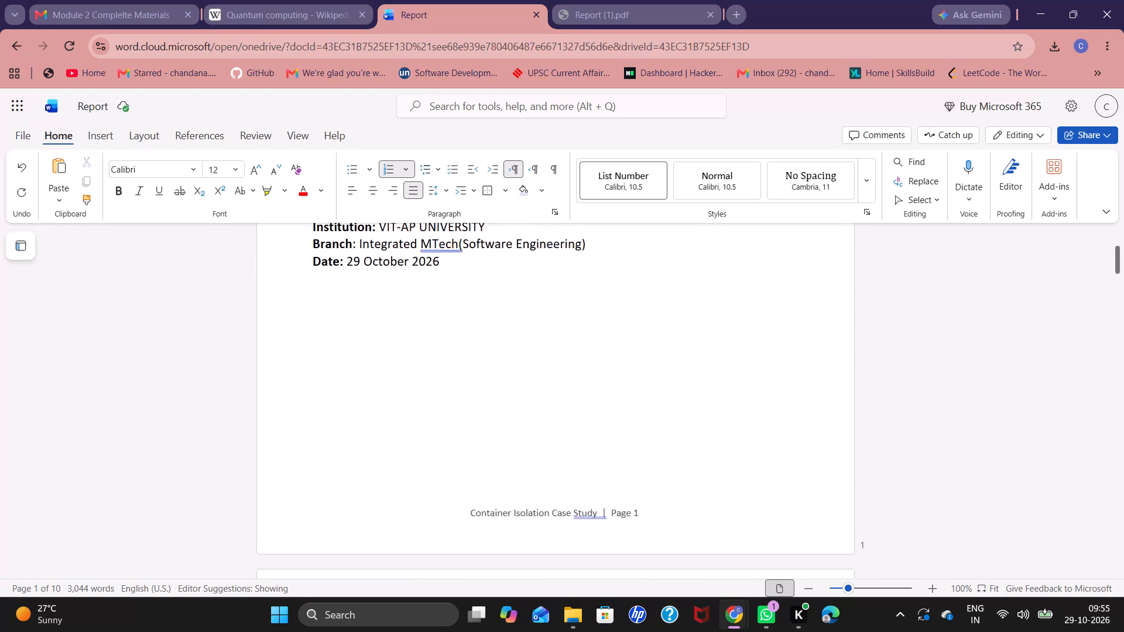
scroll(341, 507, "right", 12)
scroll(341, 507, "down", 1)
scroll(341, 507, "up", 9)
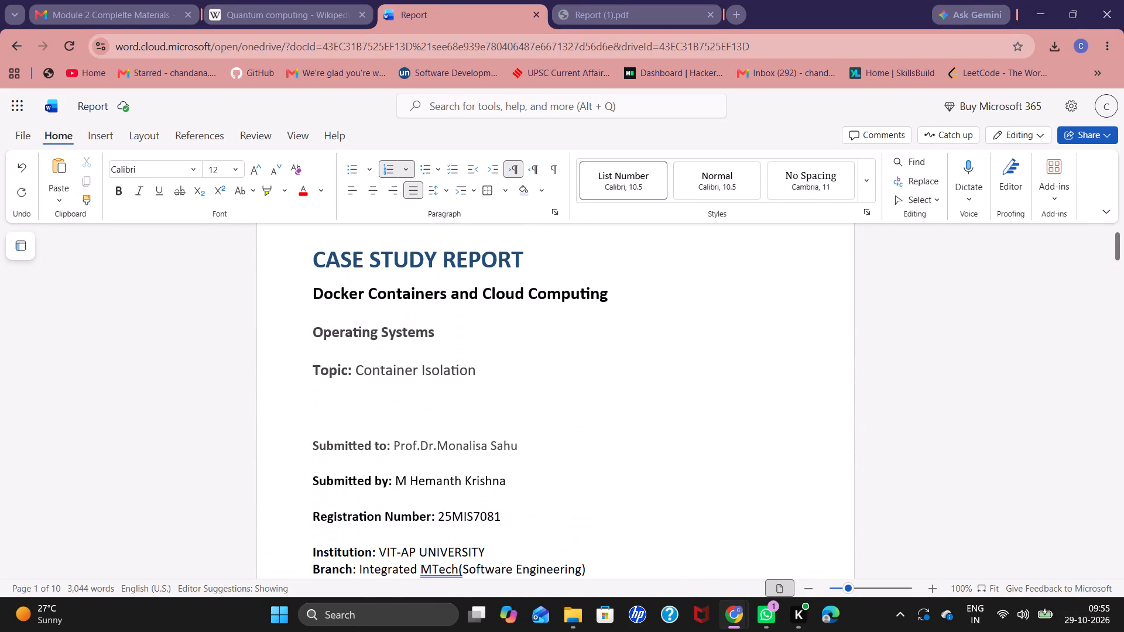
Download the report as a PDF copy.
left_click(29, 133)
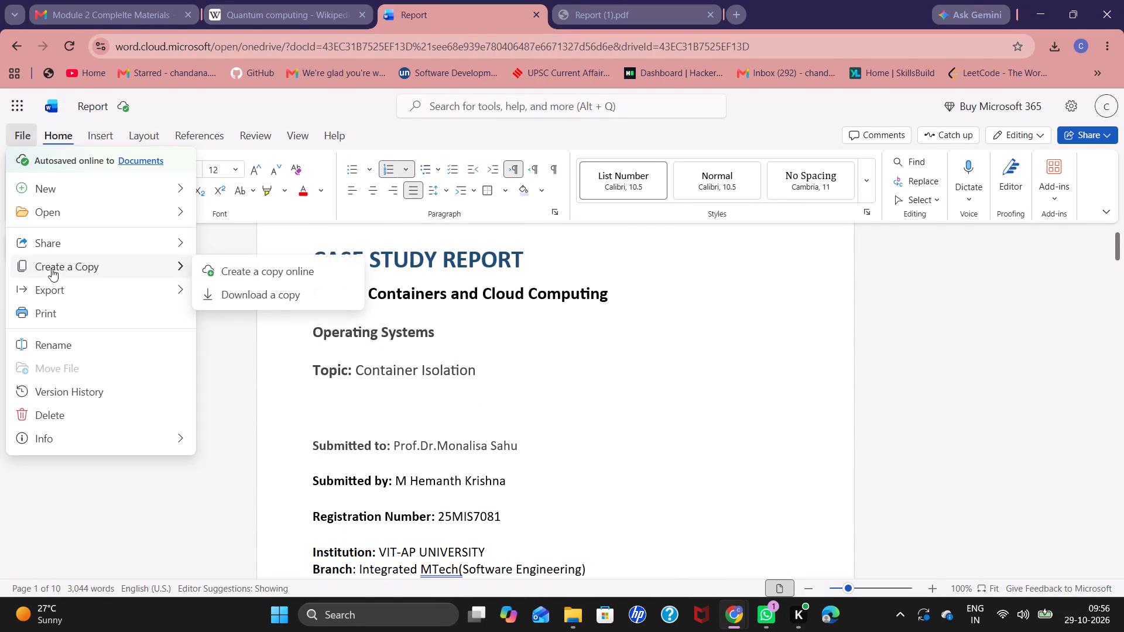
left_click(245, 303)
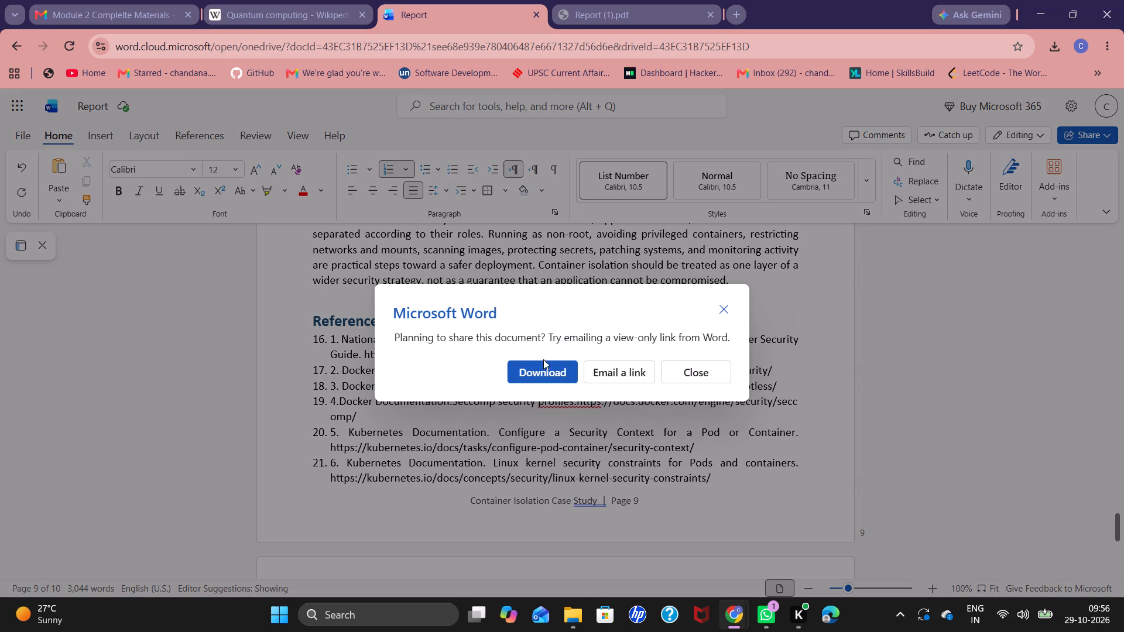
left_click(546, 372)
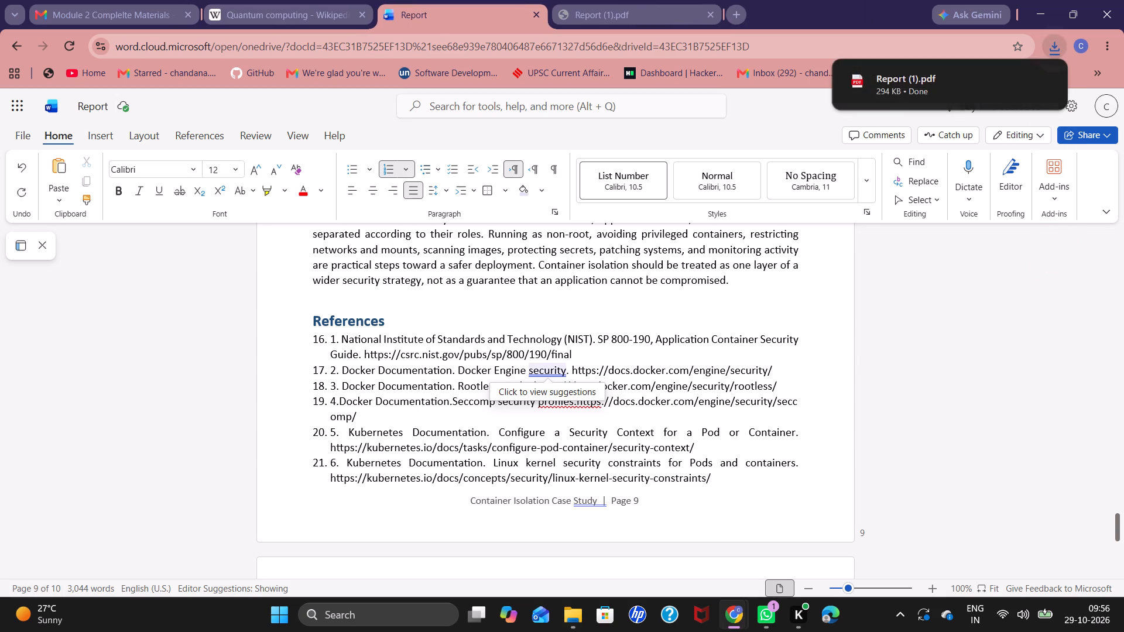
Open the downloaded report PDF, check the layout of its cover page, and close both open PDF copies.
left_click(933, 79)
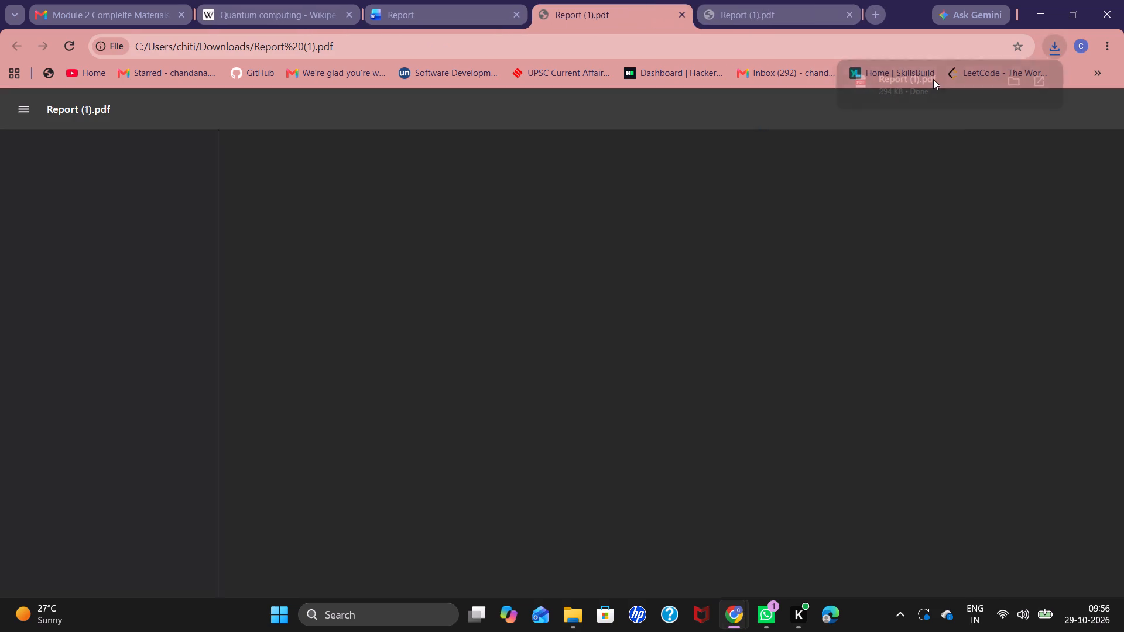
scroll(625, 457, "down", 4)
scroll(625, 457, "up", 1)
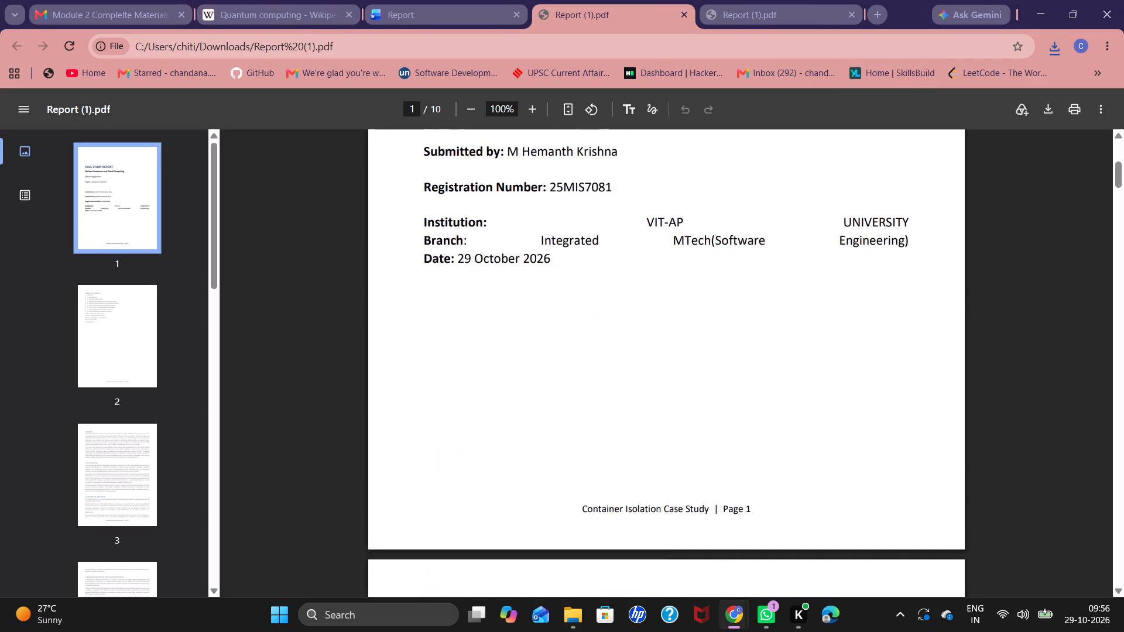
scroll(625, 457, "up", 1)
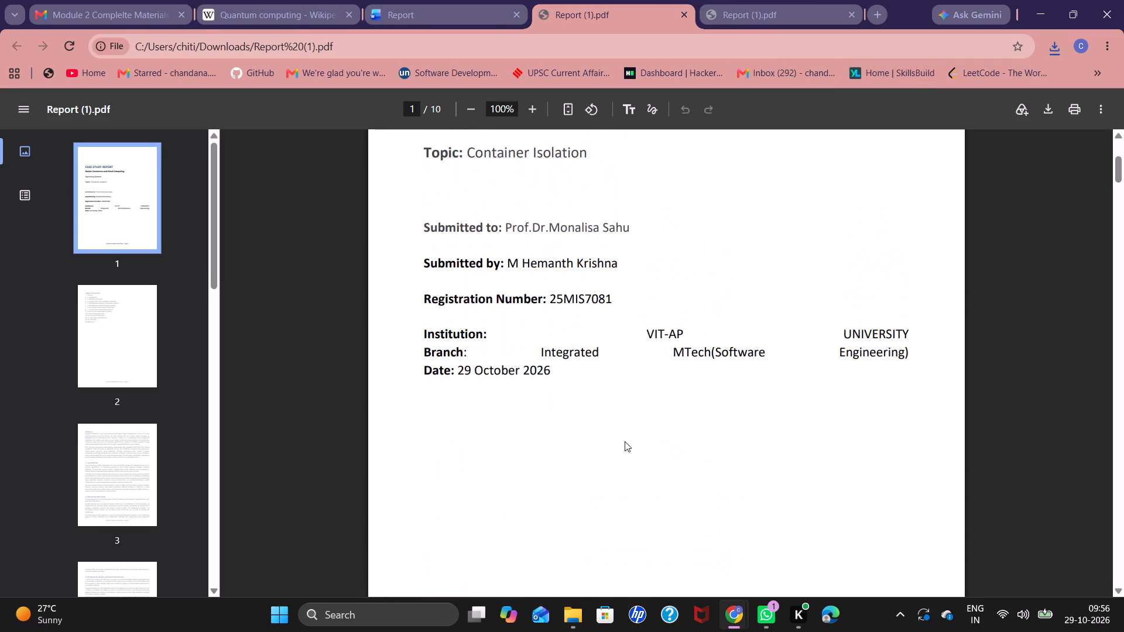
left_click(685, 12)
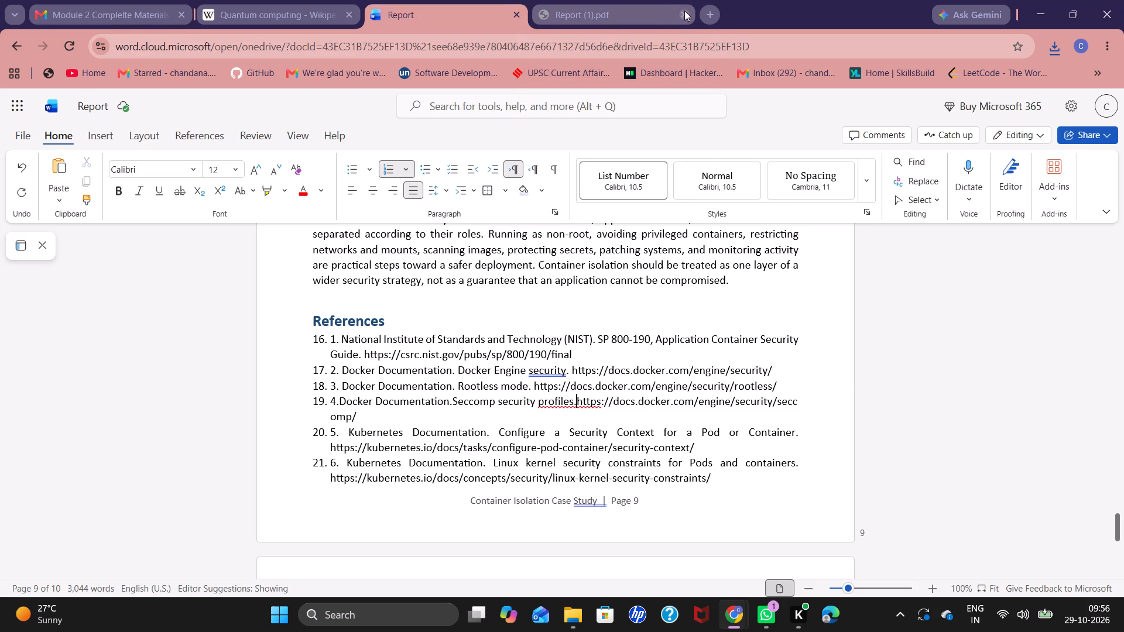
left_click(684, 11)
Reopen the downloaded PDF, examine the text spacing and layout on every page through page 10, and close it.
left_click(1053, 39)
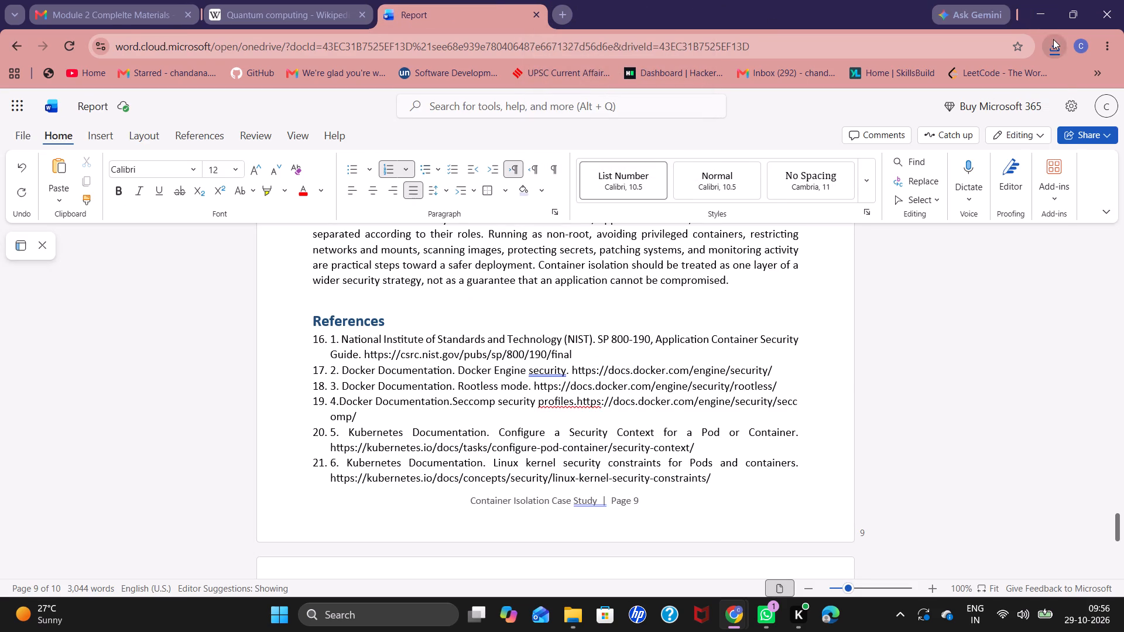
left_click(906, 98)
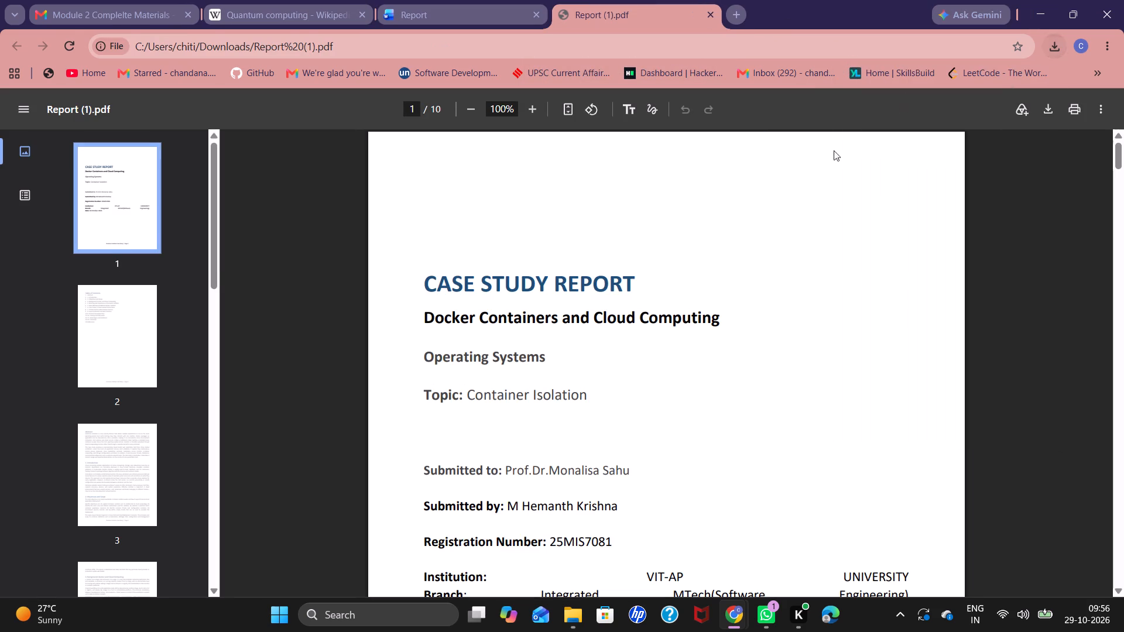
scroll(695, 280, "down", 4)
scroll(695, 280, "right", 8)
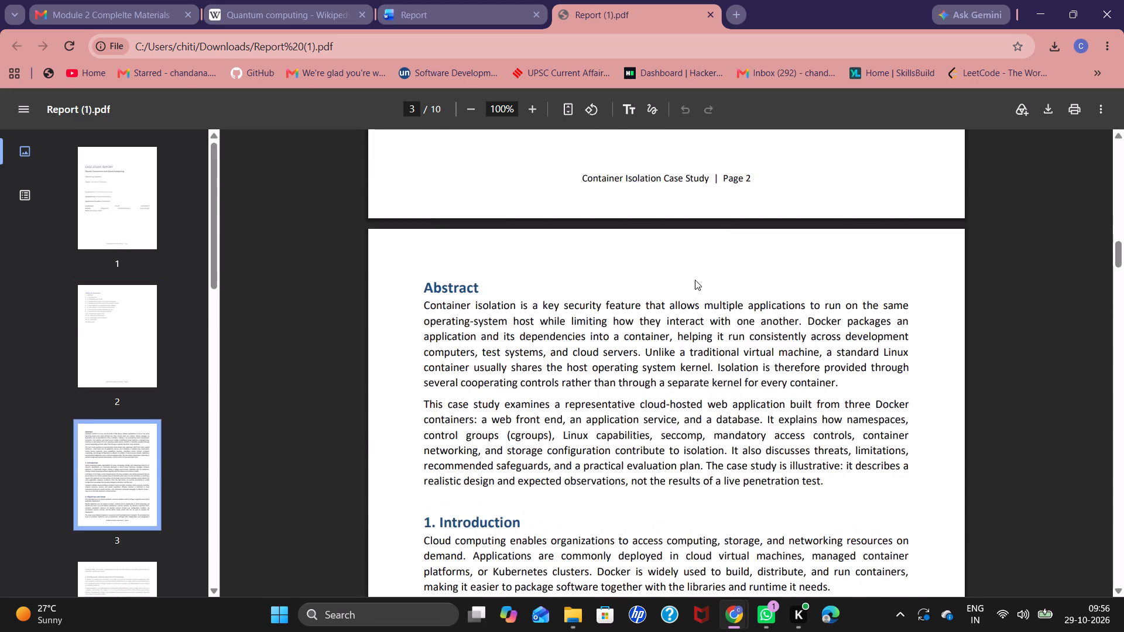
scroll(695, 280, "right", 19)
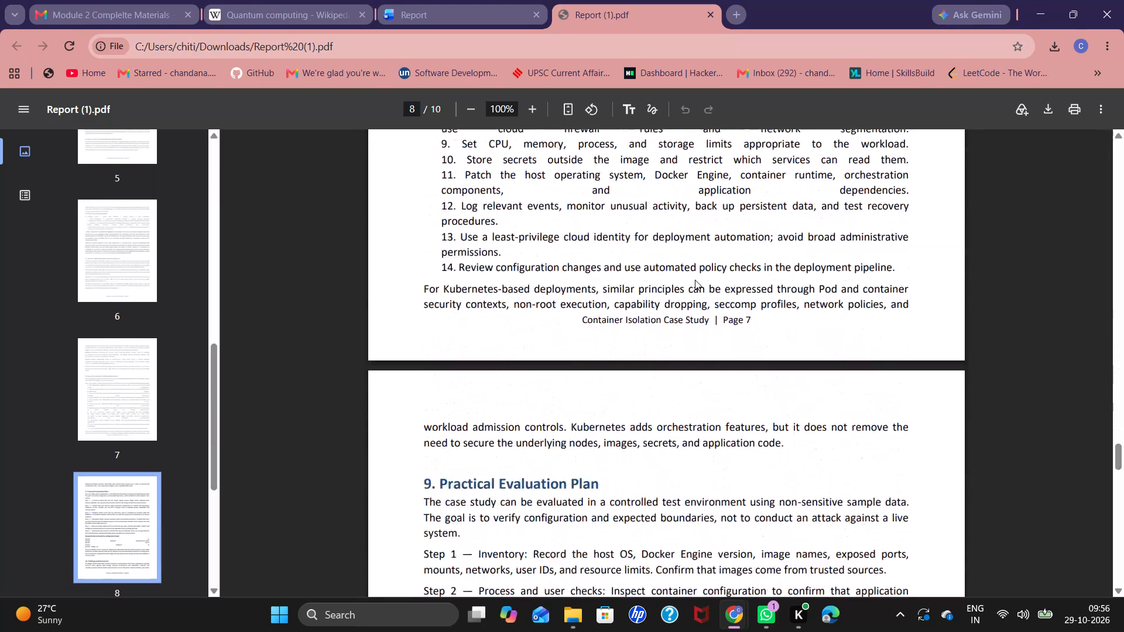
scroll(695, 280, "right", 10)
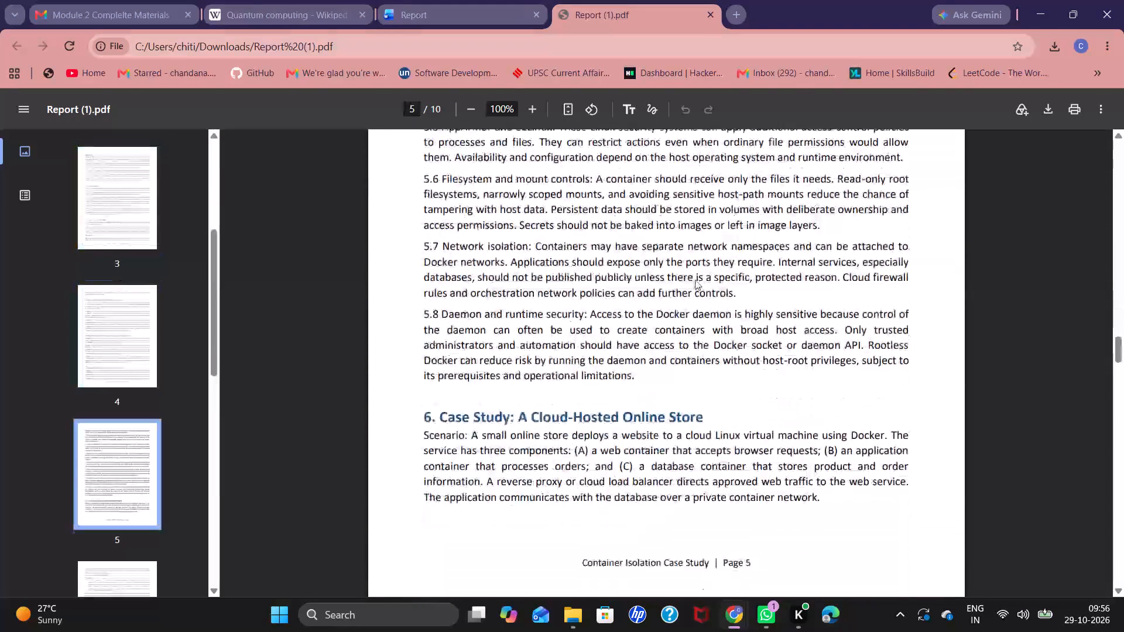
scroll(695, 280, "right", 16)
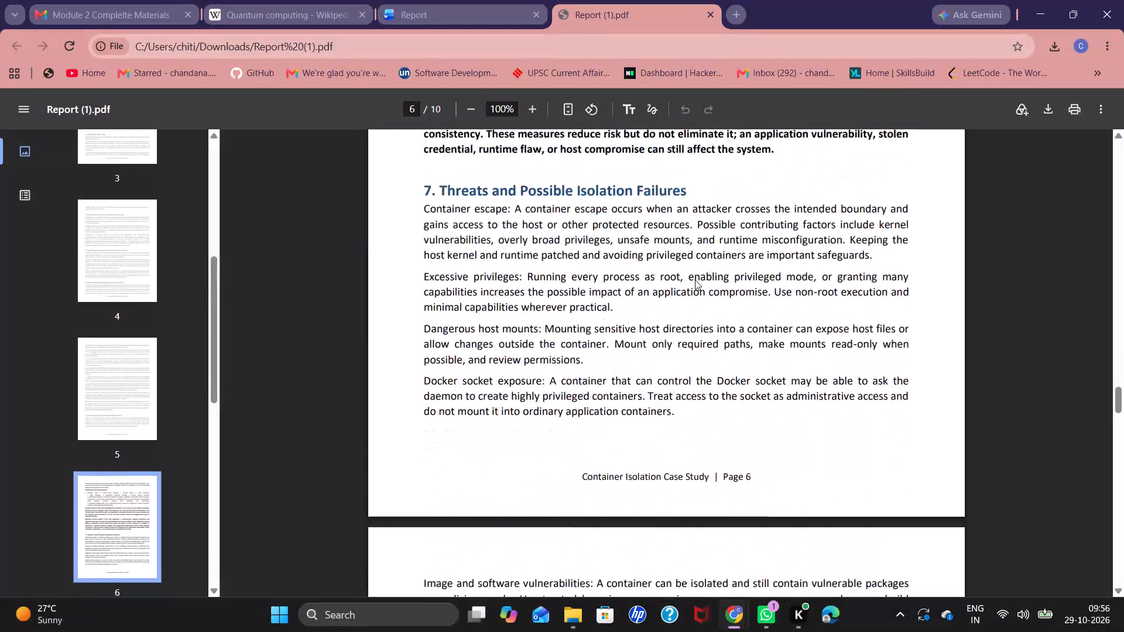
scroll(695, 280, "right", 16)
scroll(695, 280, "right", 7)
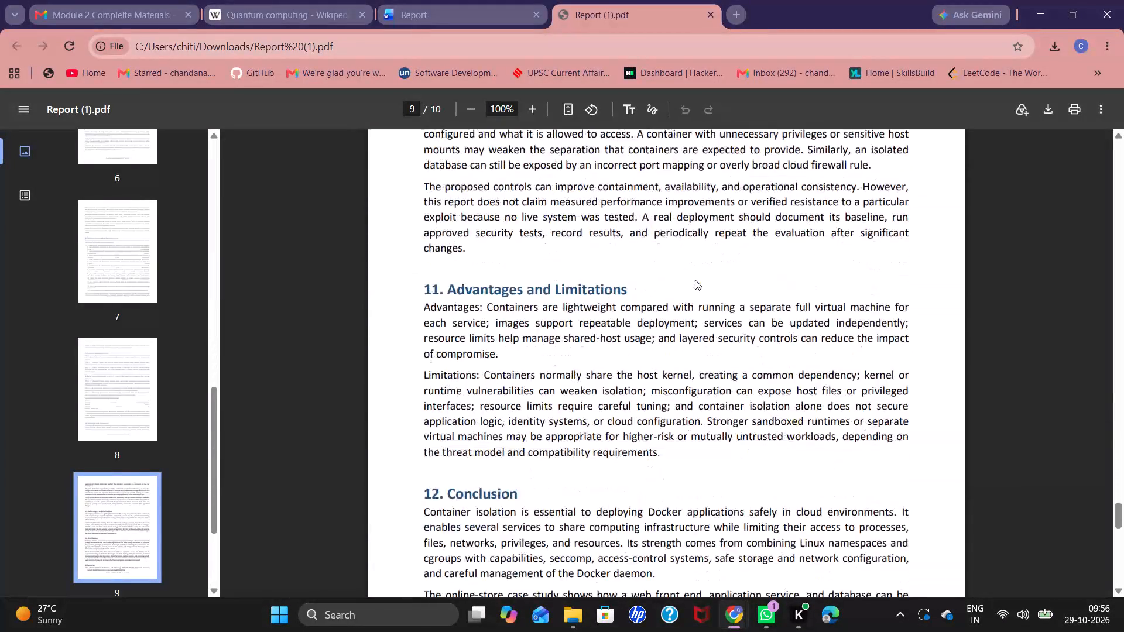
scroll(695, 280, "right", 8)
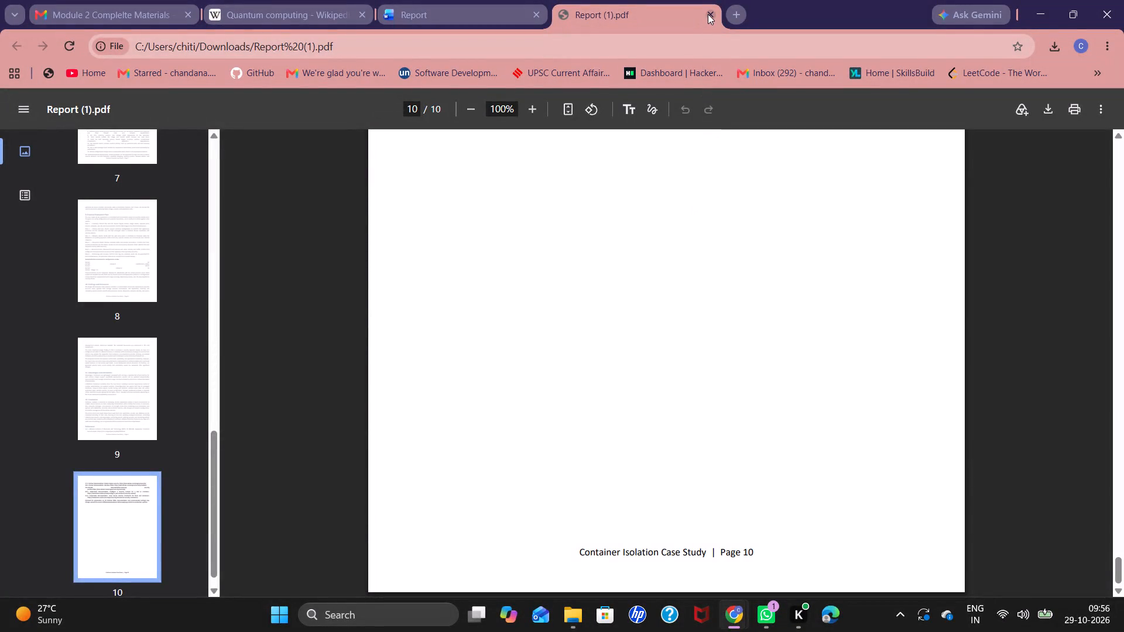
left_click(708, 14)
Return to the cover page of the Word report.
scroll(612, 359, "up", 4)
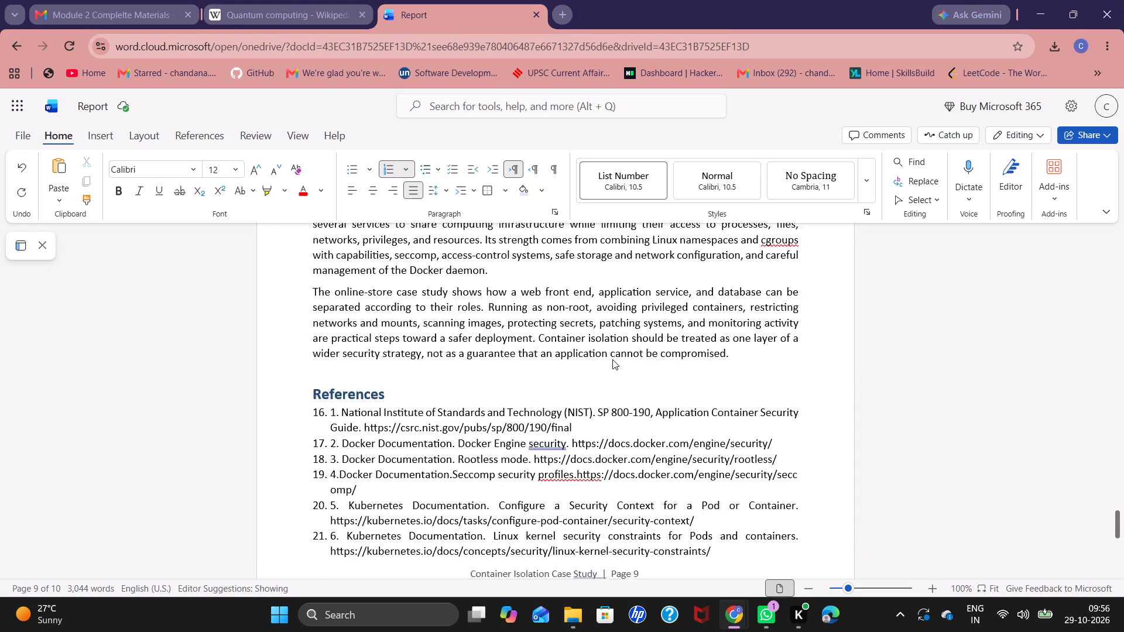
scroll(612, 359, "up", 19)
scroll(612, 359, "up", 10)
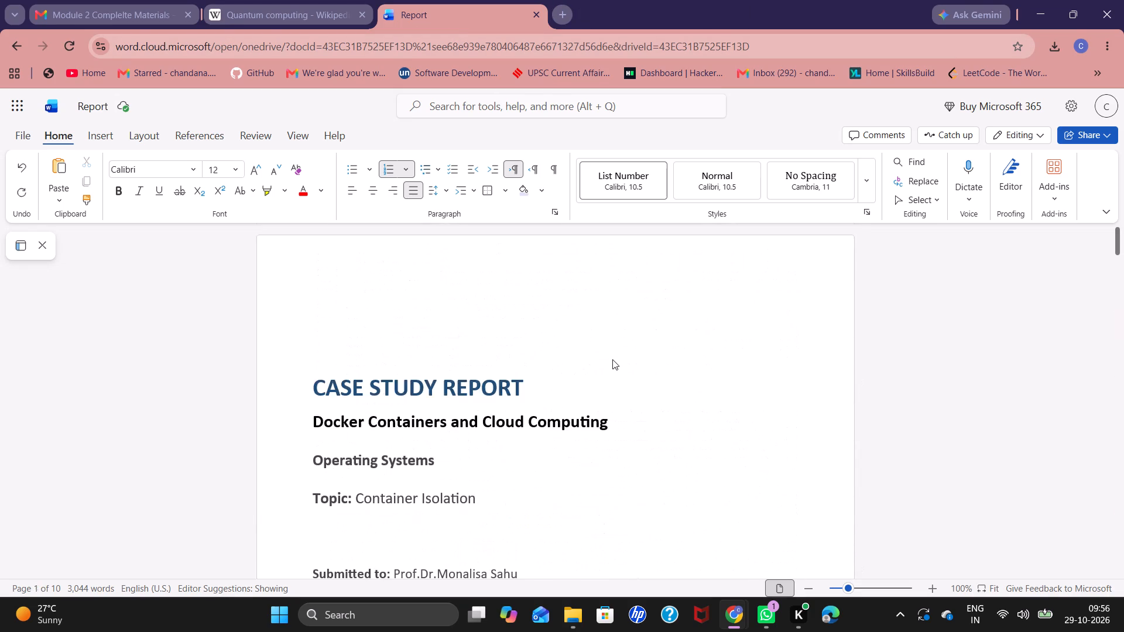